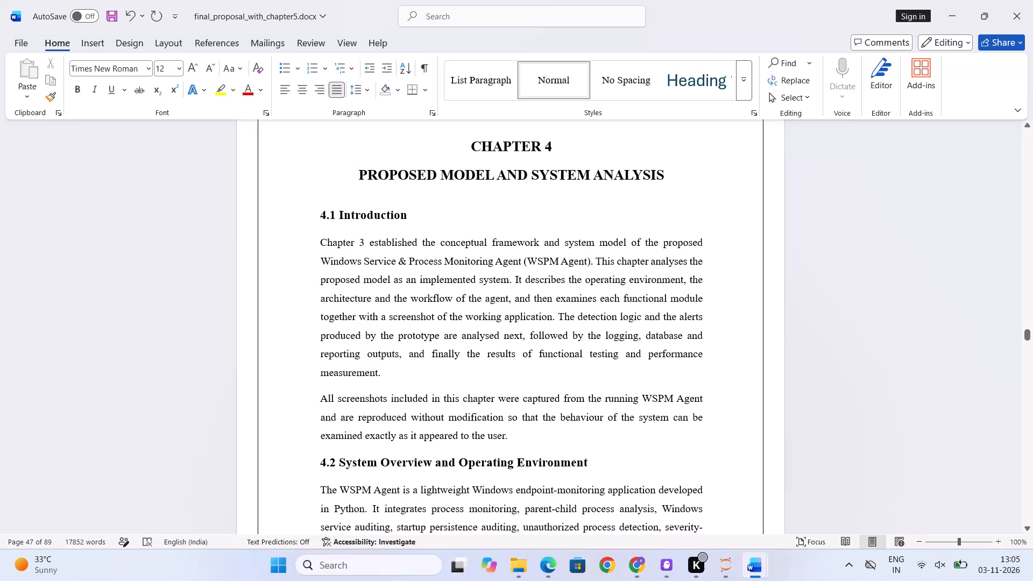
Save the document.
key(ctrl+s)
Delete the sentence in section 4.2 that introduces Table 4.1 as summarizing the environment in which the agent was developed and executed.
scroll(440, 360, down, 3)
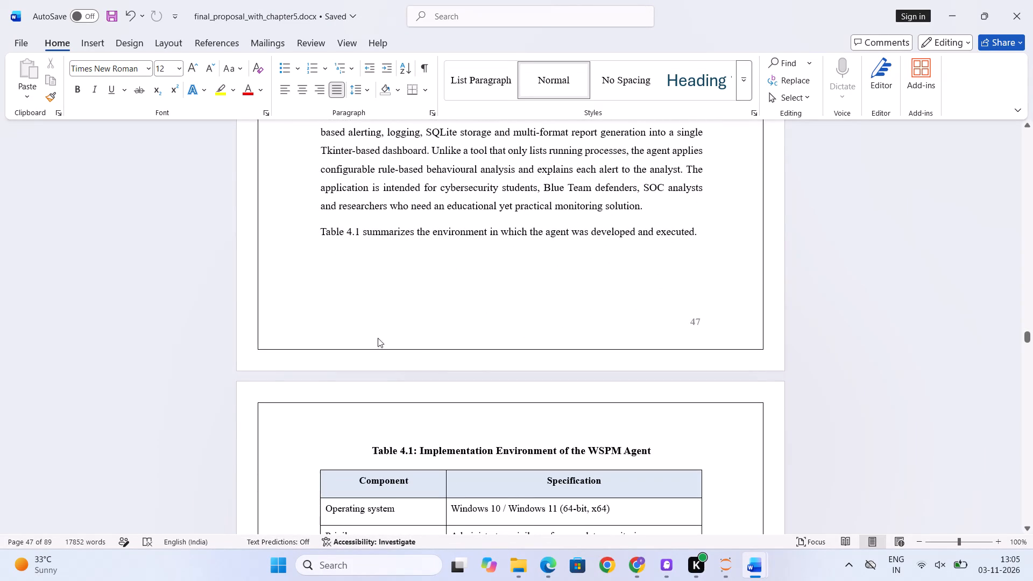
scroll(439, 423, down, 2)
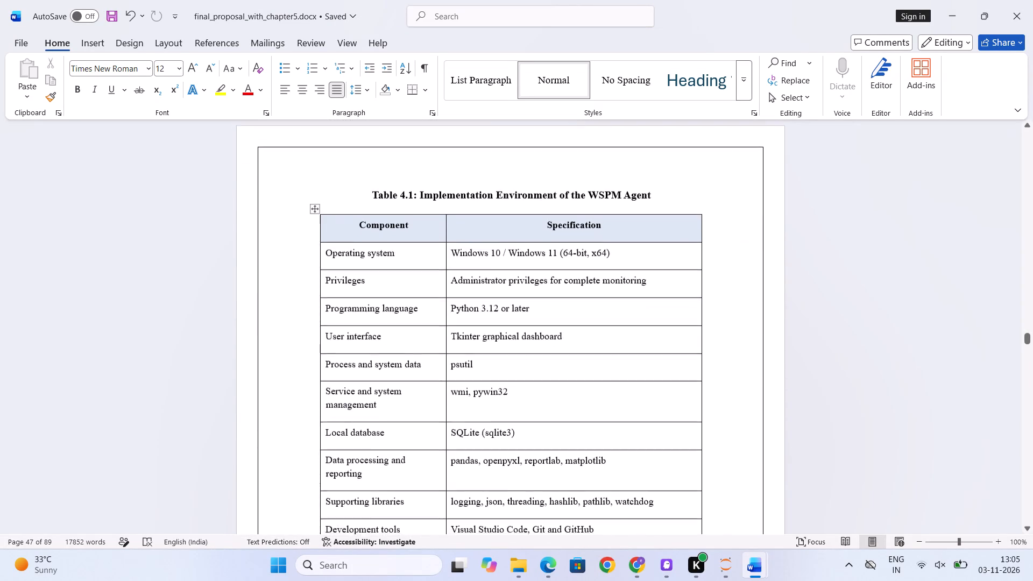
scroll(439, 423, down, 2)
scroll(454, 323, up, 1)
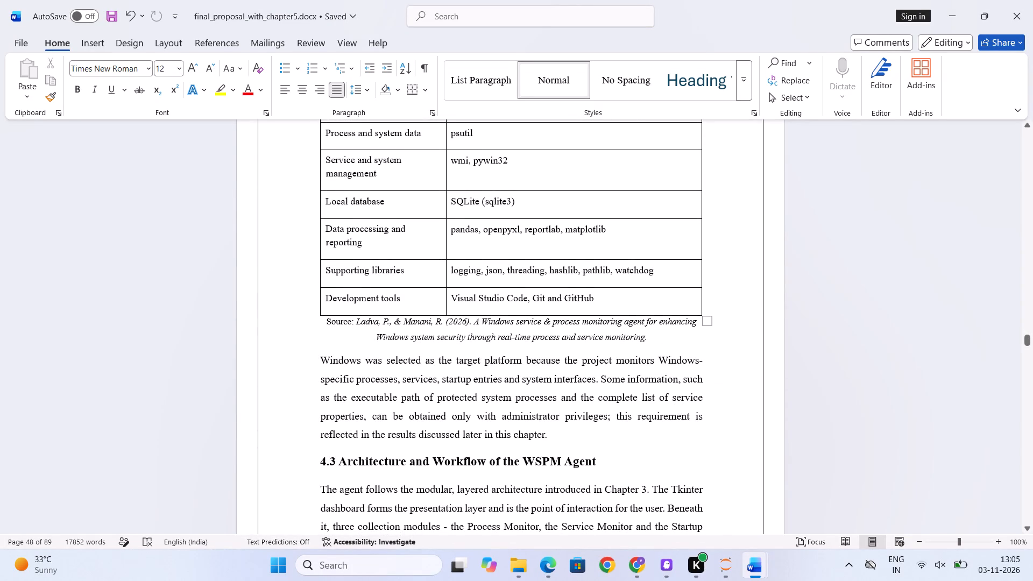
scroll(454, 323, up, 2)
scroll(416, 381, up, 1)
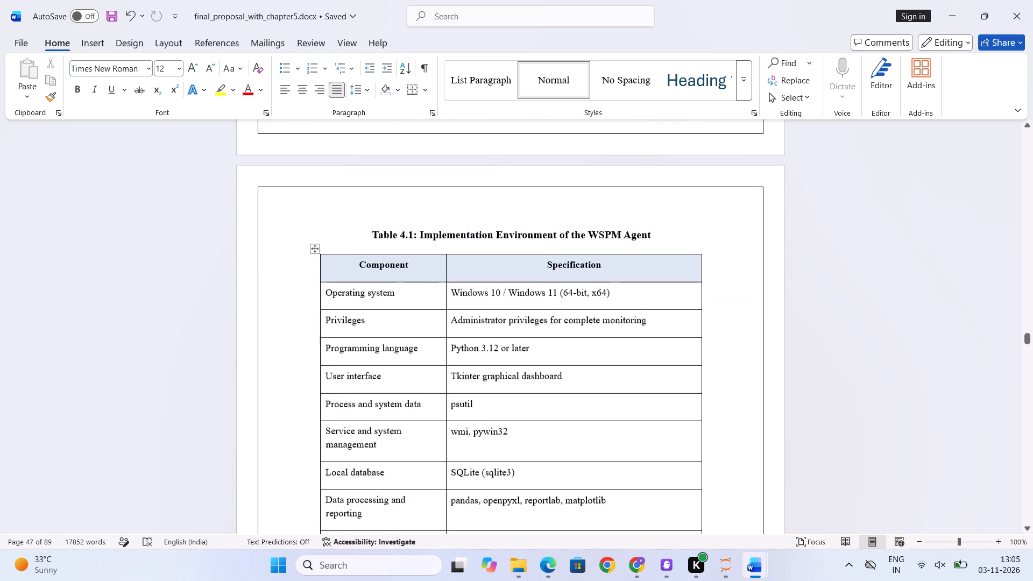
scroll(416, 381, up, 1)
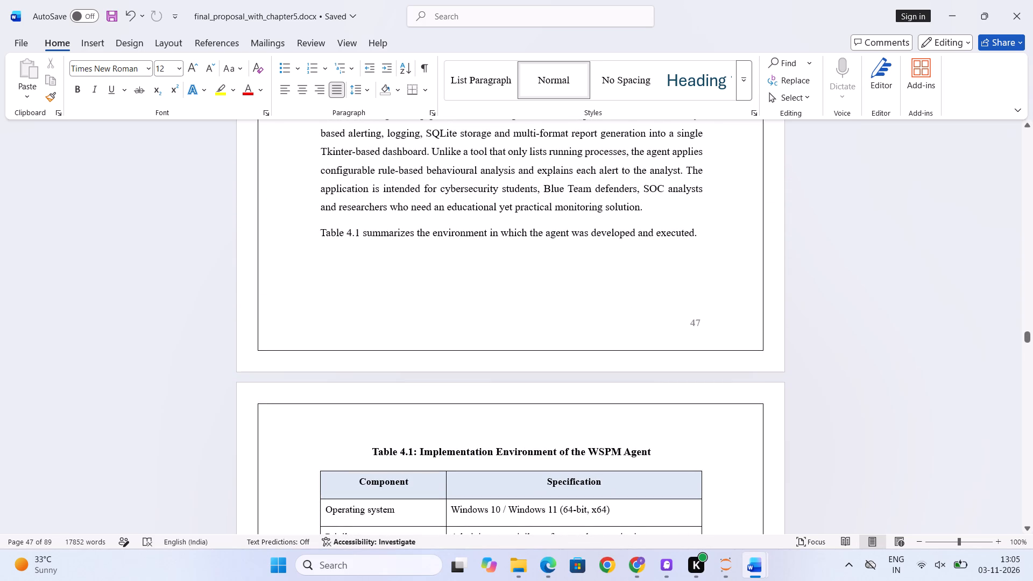
drag(700, 235, 296, 237)
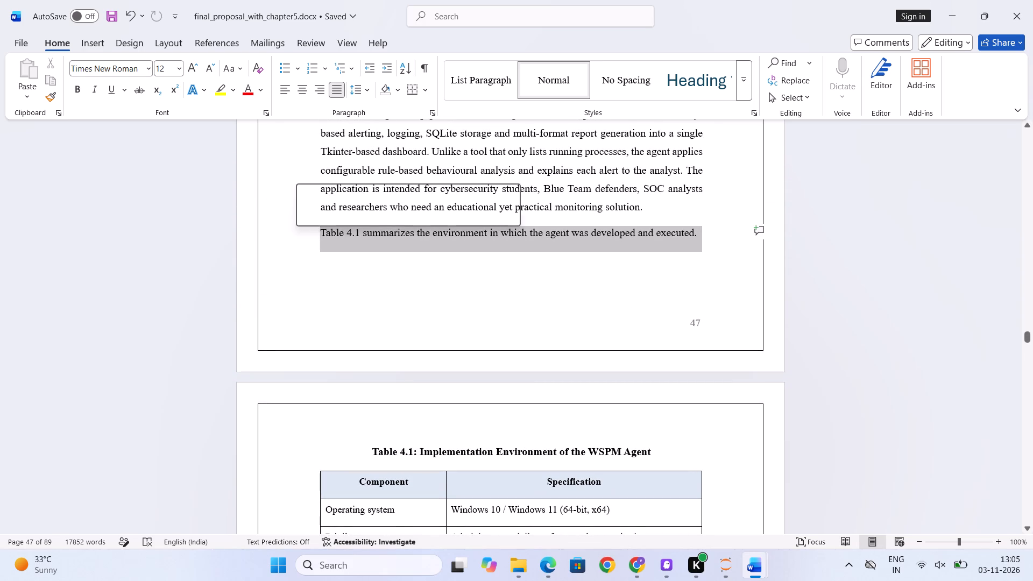
key(BackSpace)
Review the text, figures and tables of Chapter 4 from Table 4.1 through the alert observations in section 4.6.
scroll(426, 384, down, 2)
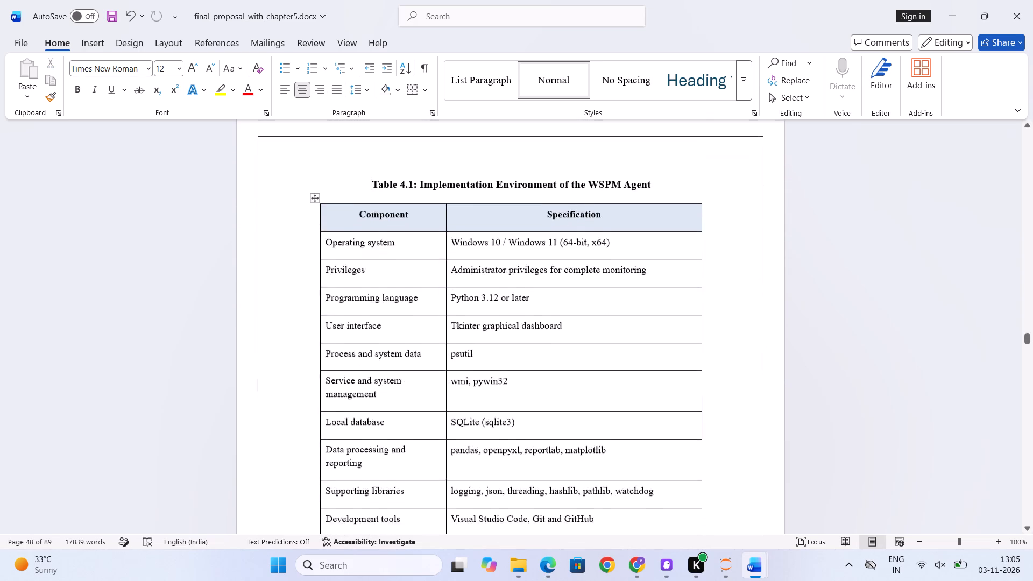
scroll(426, 384, down, 4)
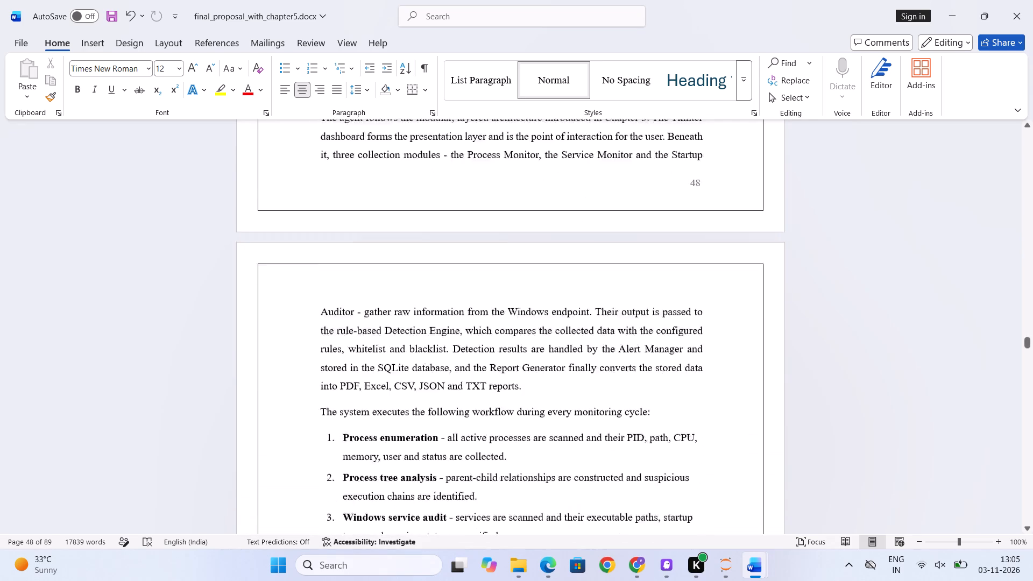
scroll(426, 384, down, 4)
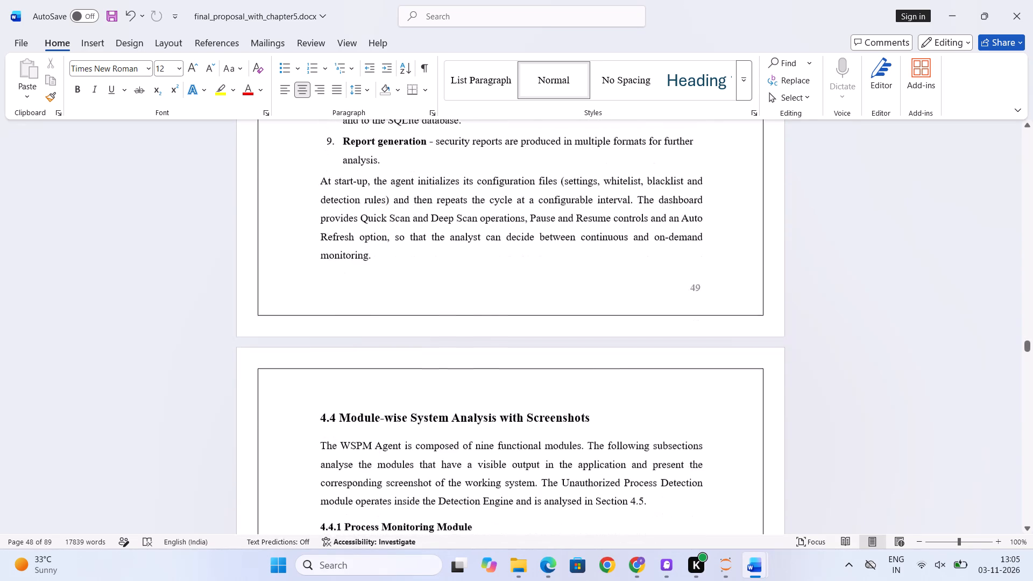
scroll(426, 384, down, 3)
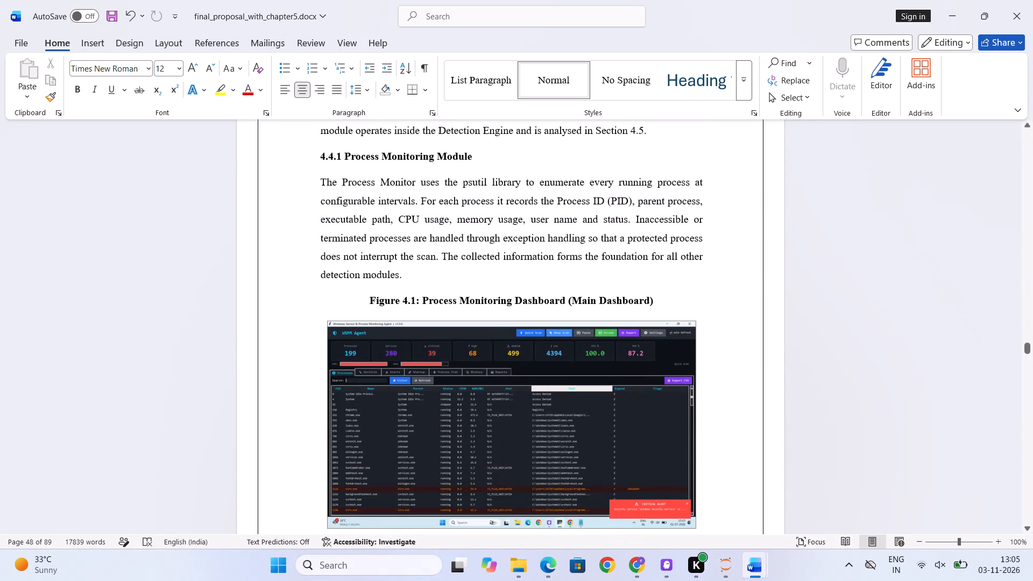
scroll(426, 384, down, 3)
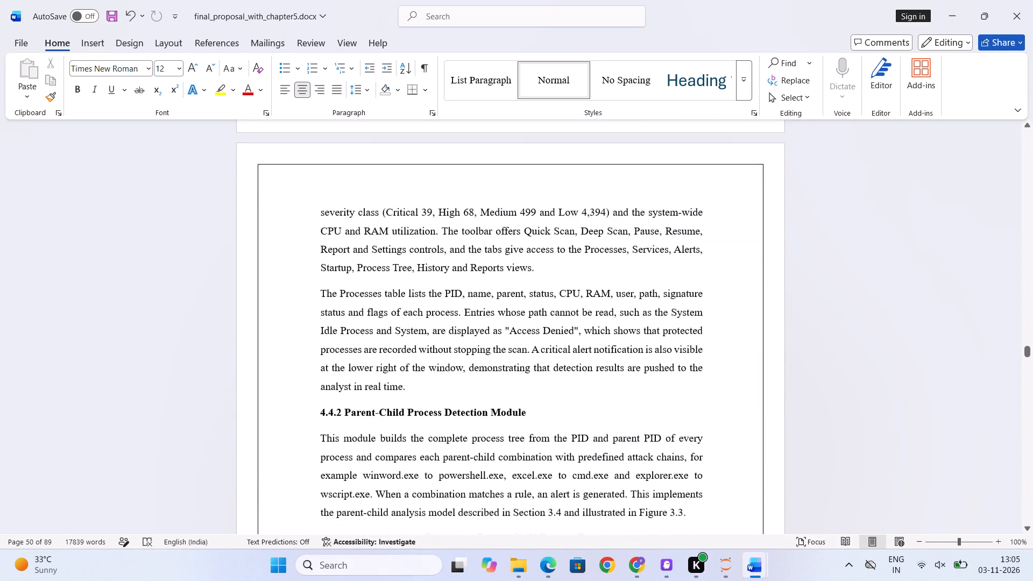
scroll(426, 384, down, 4)
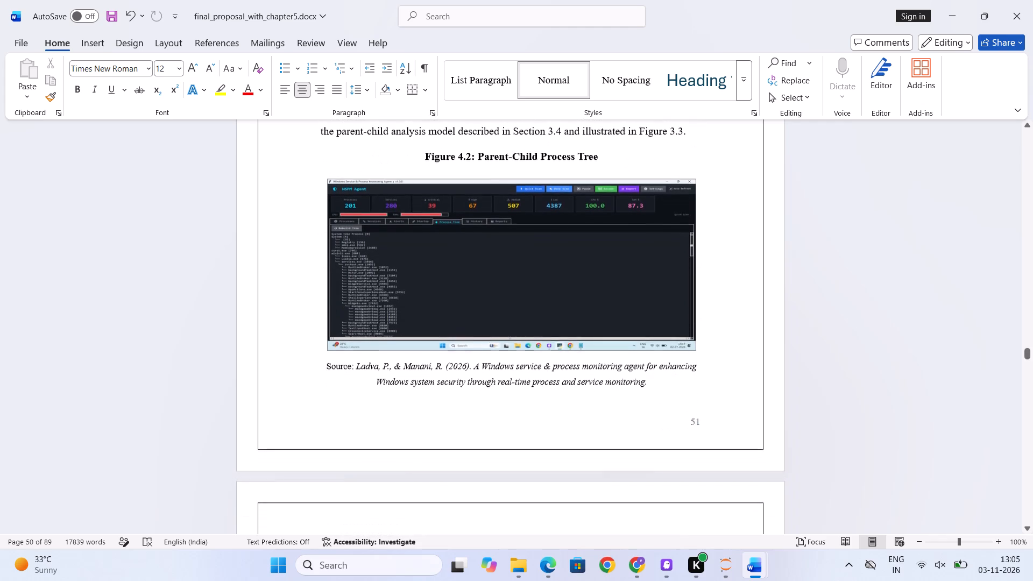
scroll(426, 384, down, 2)
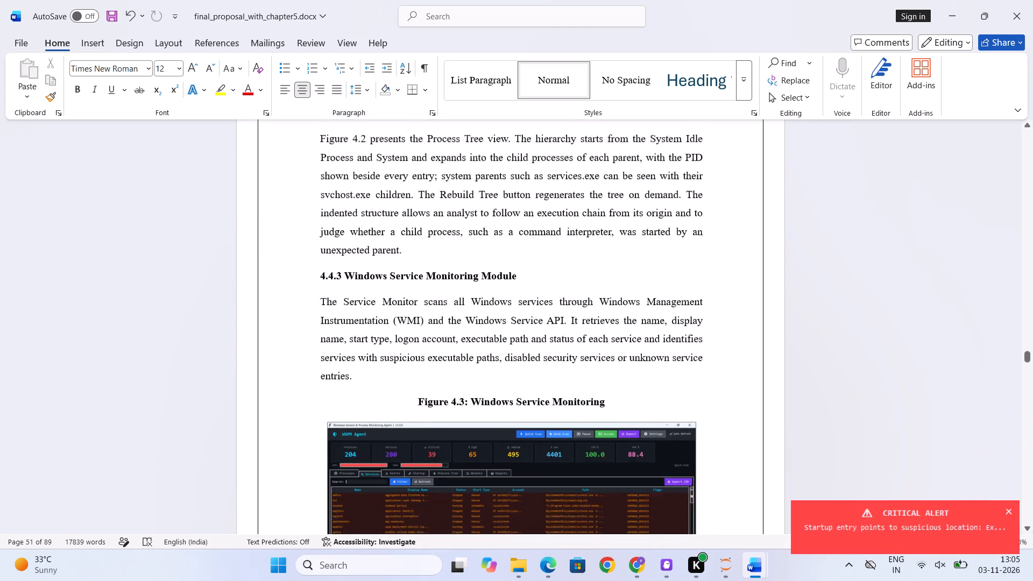
scroll(426, 384, down, 8)
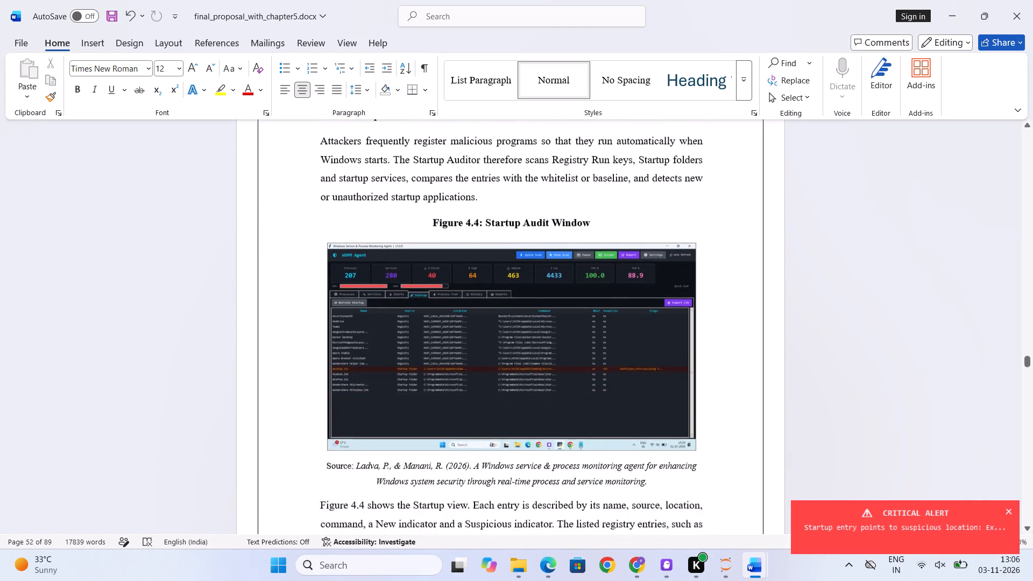
scroll(426, 384, down, 5)
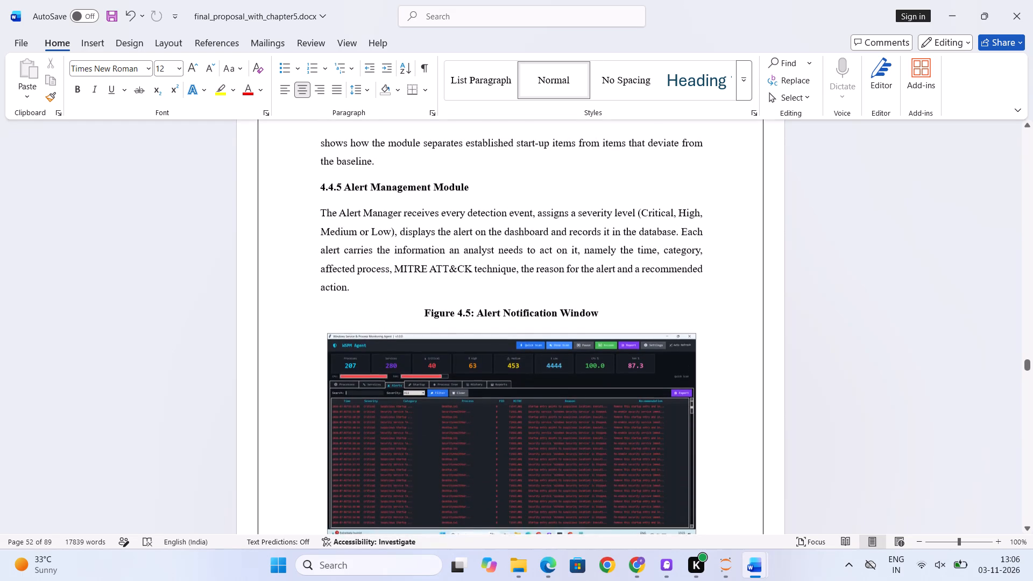
scroll(426, 384, down, 1)
scroll(456, 288, down, 3)
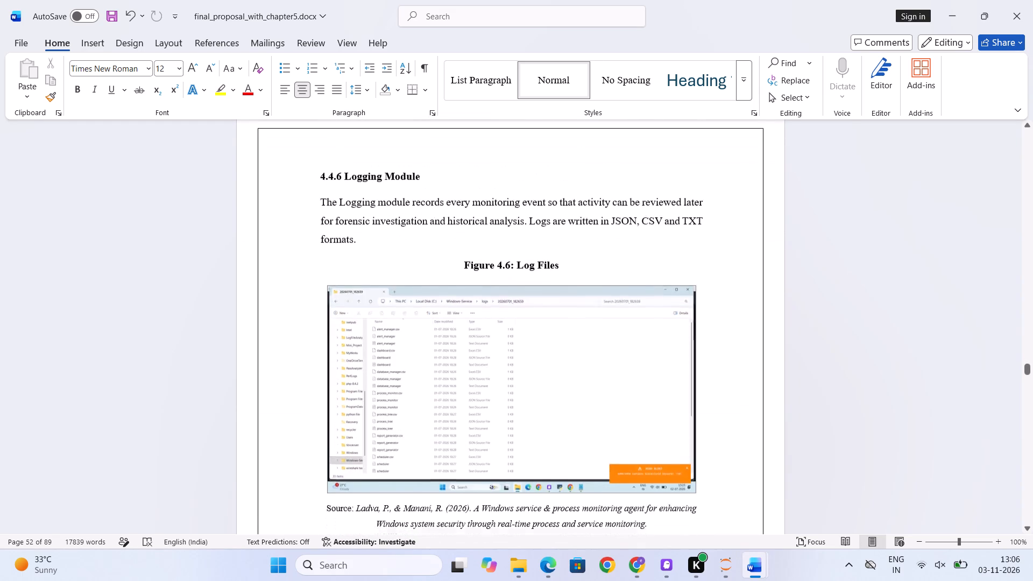
scroll(456, 288, down, 5)
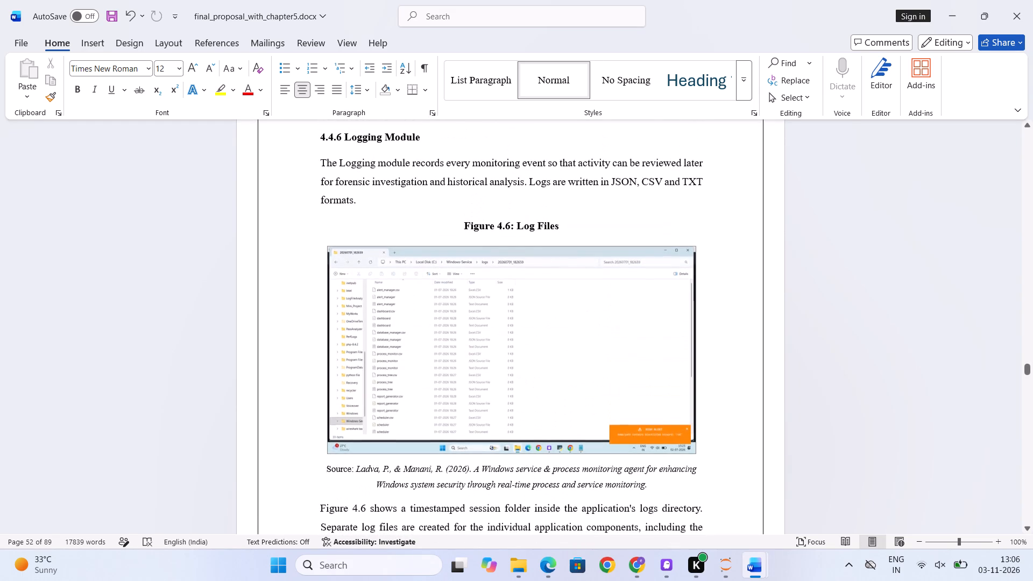
scroll(456, 288, down, 4)
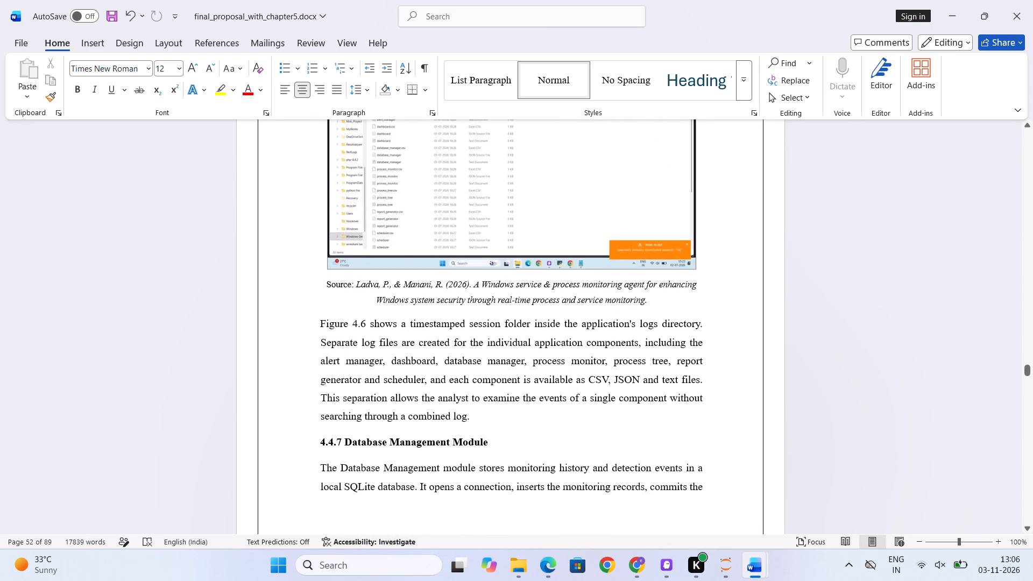
scroll(456, 288, down, 3)
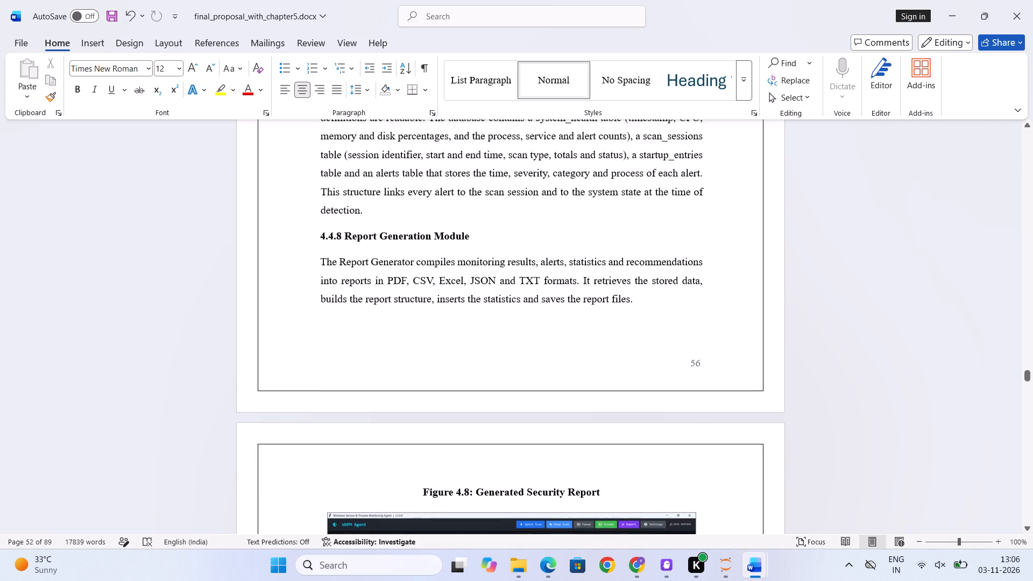
scroll(456, 288, down, 6)
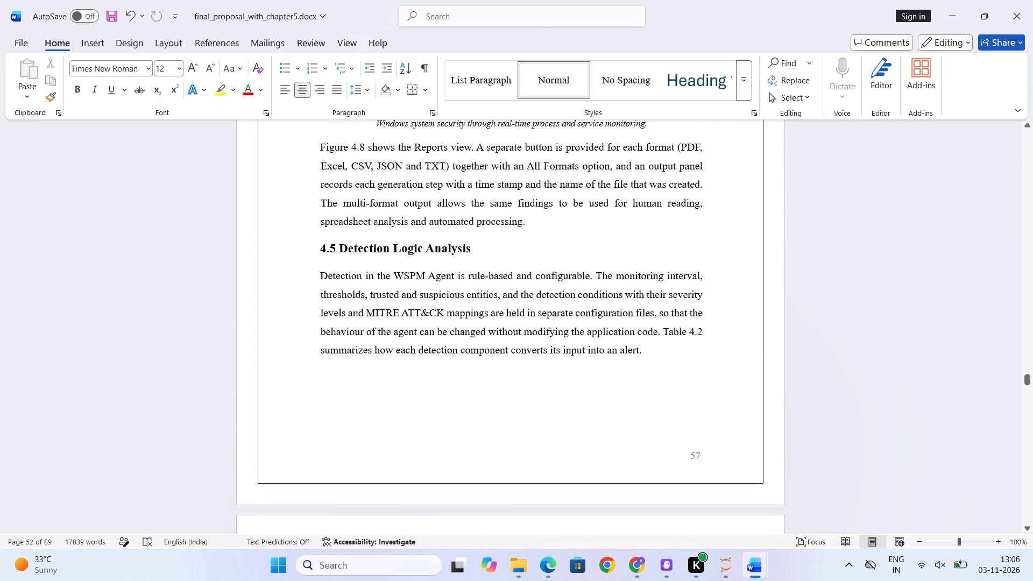
scroll(456, 288, down, 6)
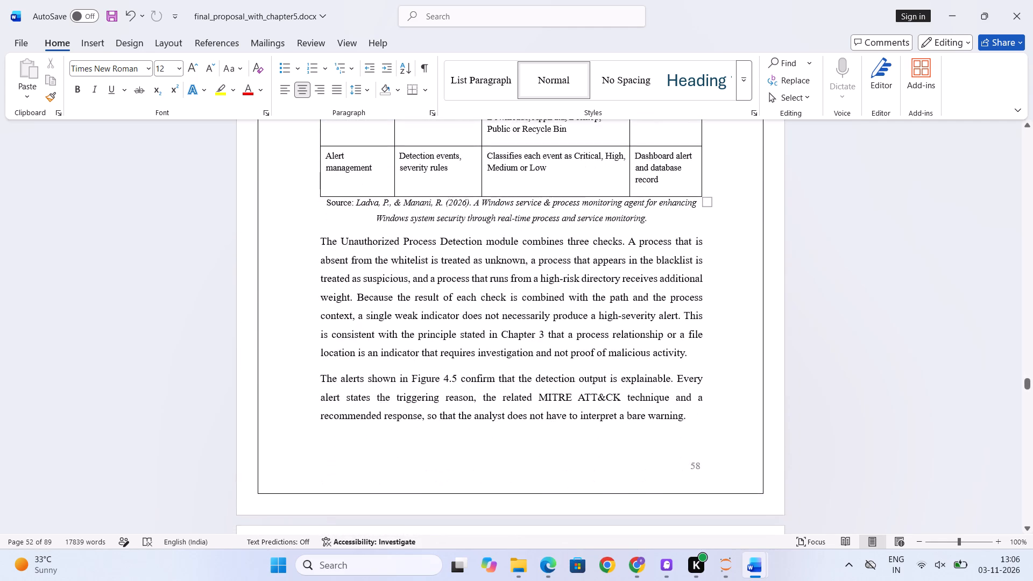
scroll(456, 288, down, 2)
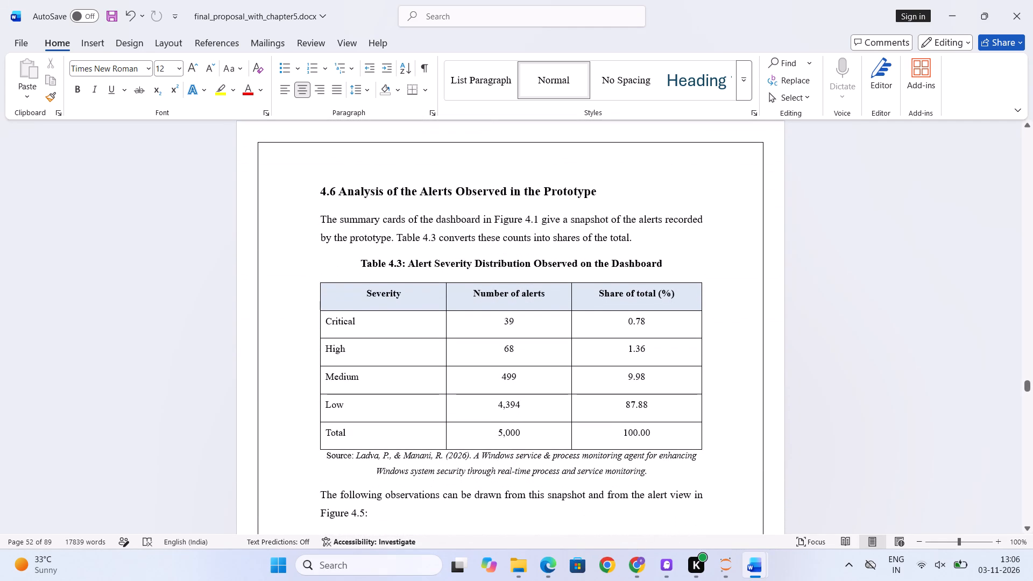
scroll(456, 288, down, 3)
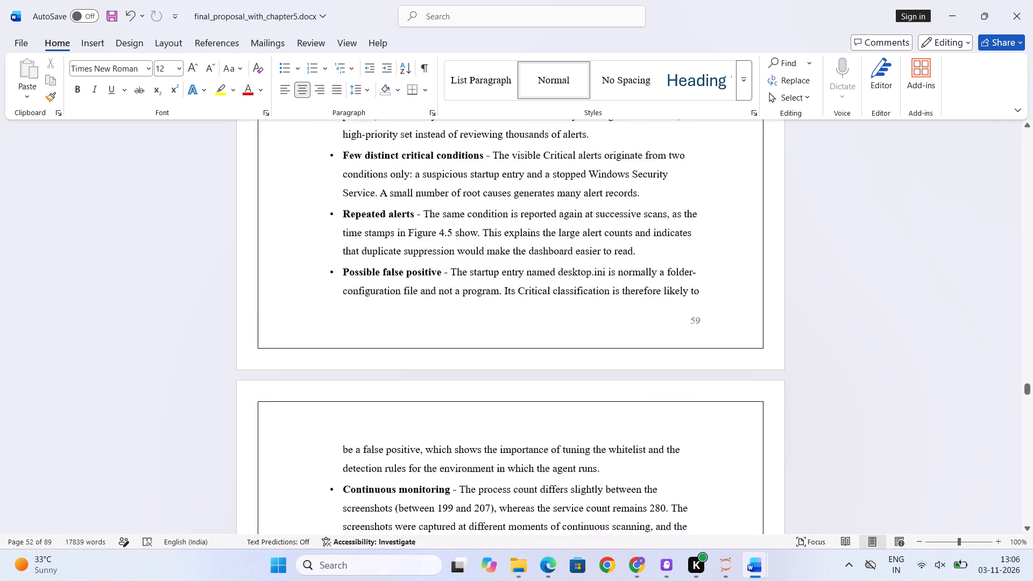
Justify the bulleted observations in section 4.6, from Effective prioritization through Continuous monitoring.
scroll(456, 288, up, 3)
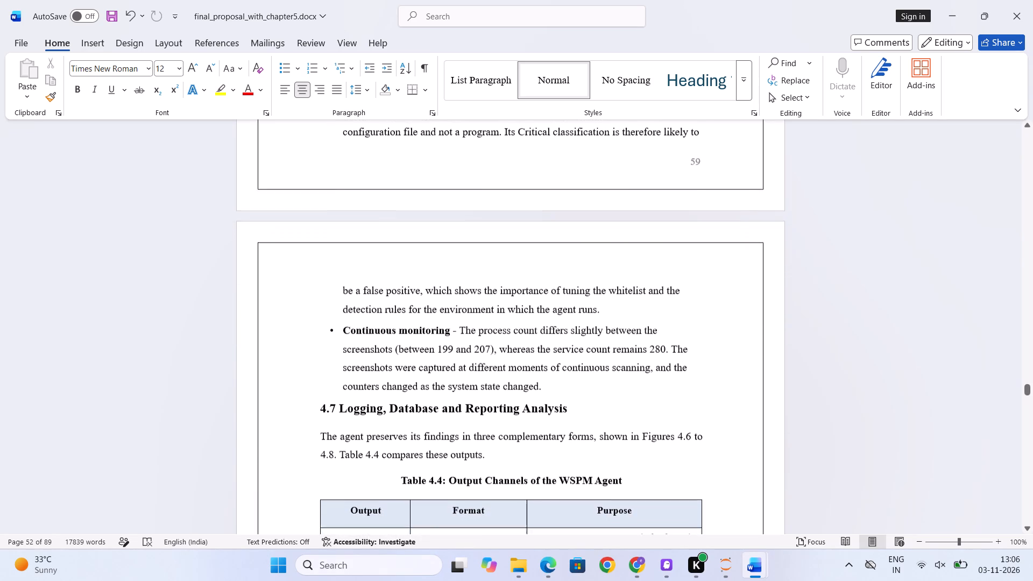
scroll(456, 288, up, 1)
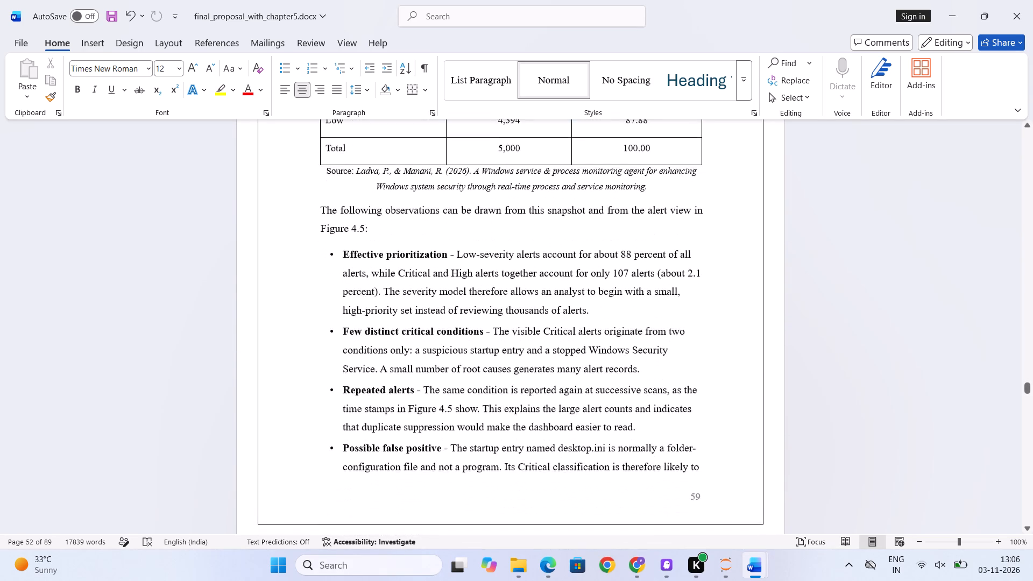
scroll(456, 288, down, 1)
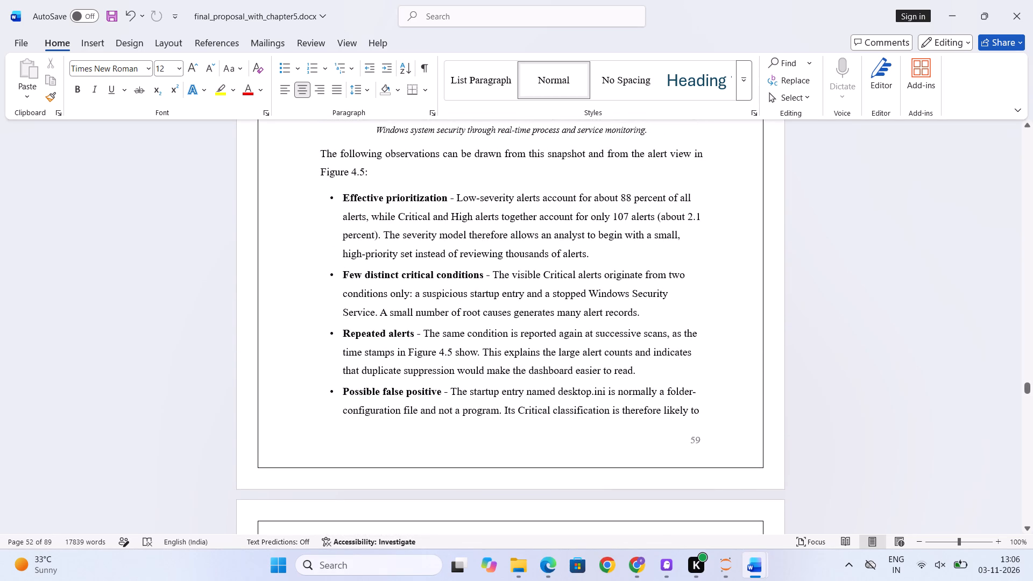
scroll(389, 279, down, 1)
drag(344, 150, 466, 492)
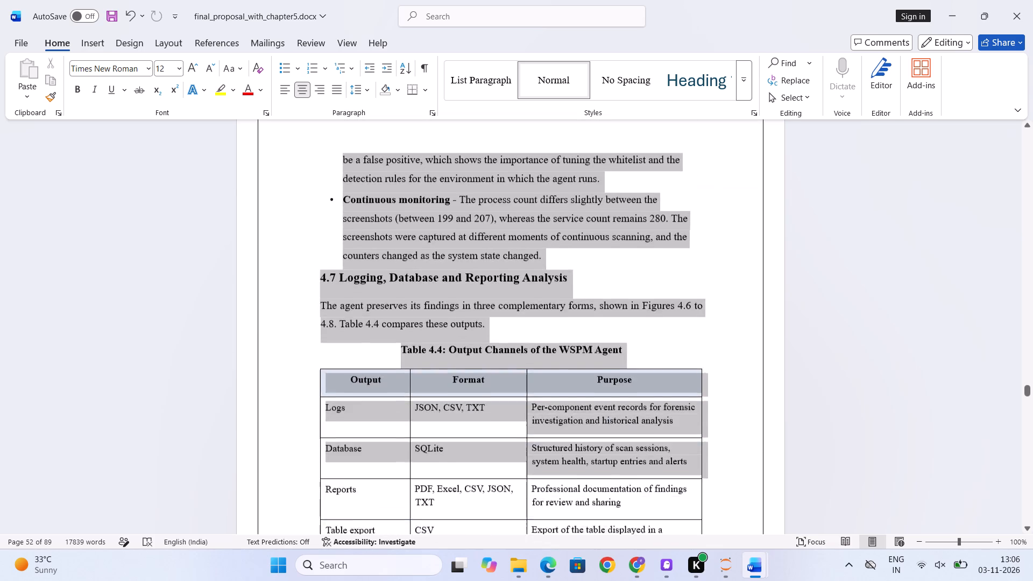
drag(466, 492, 556, 236)
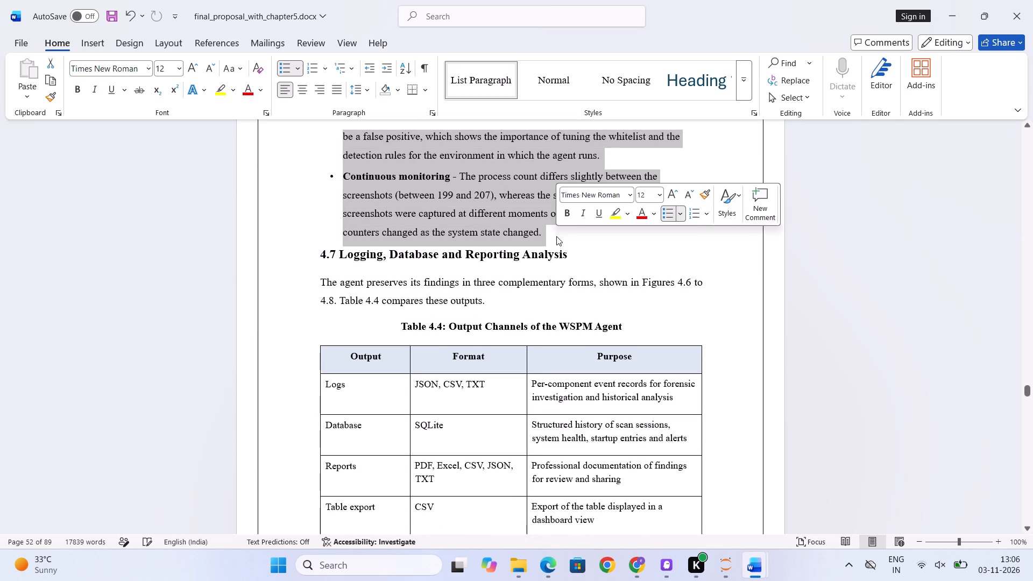
click(338, 94)
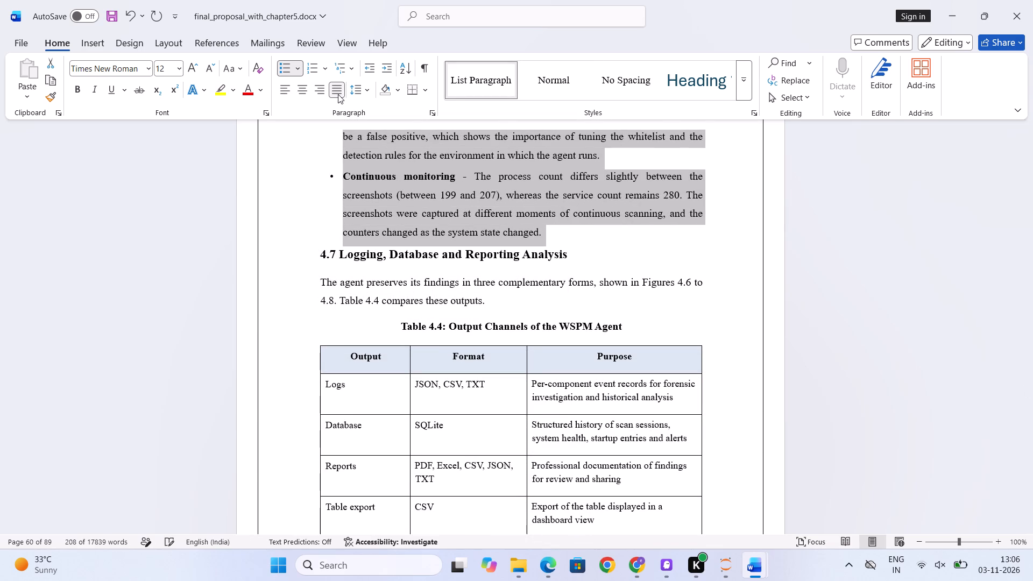
Review the layout and text alignment of Chapter 4 from Table 4.4 through the 4.10 Summary.
scroll(393, 299, down, 2)
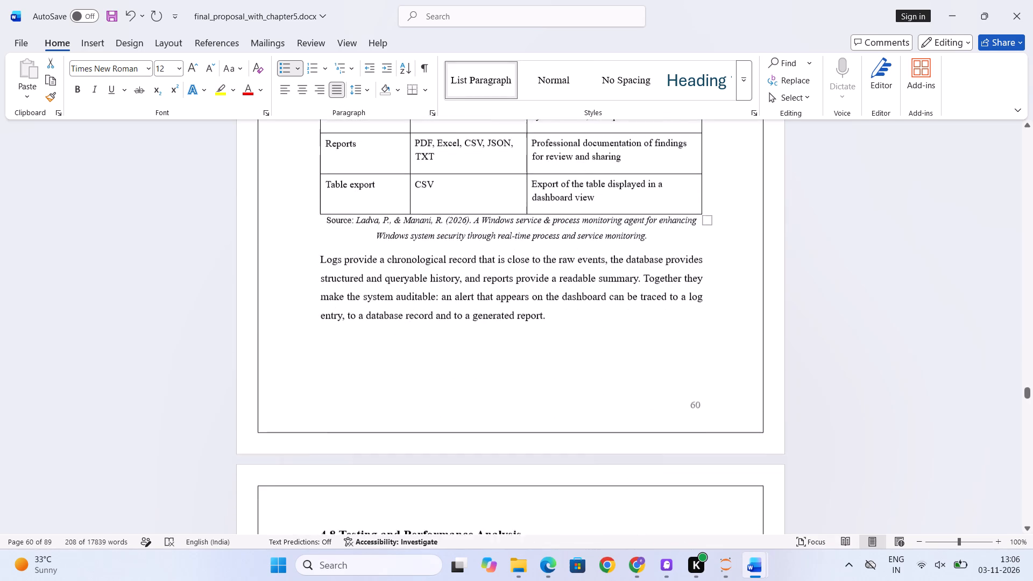
scroll(393, 299, down, 2)
scroll(401, 355, down, 1)
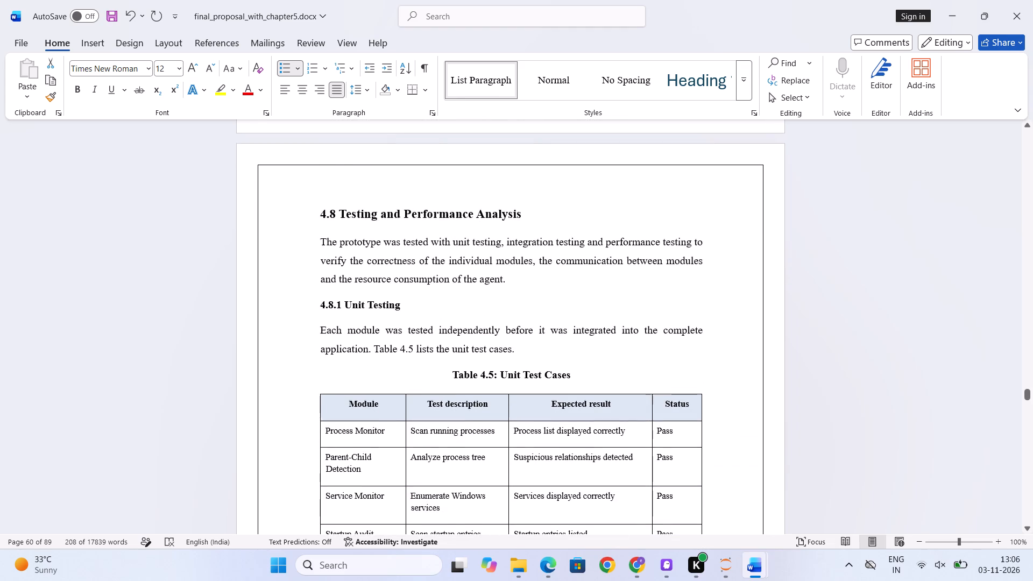
scroll(401, 355, down, 4)
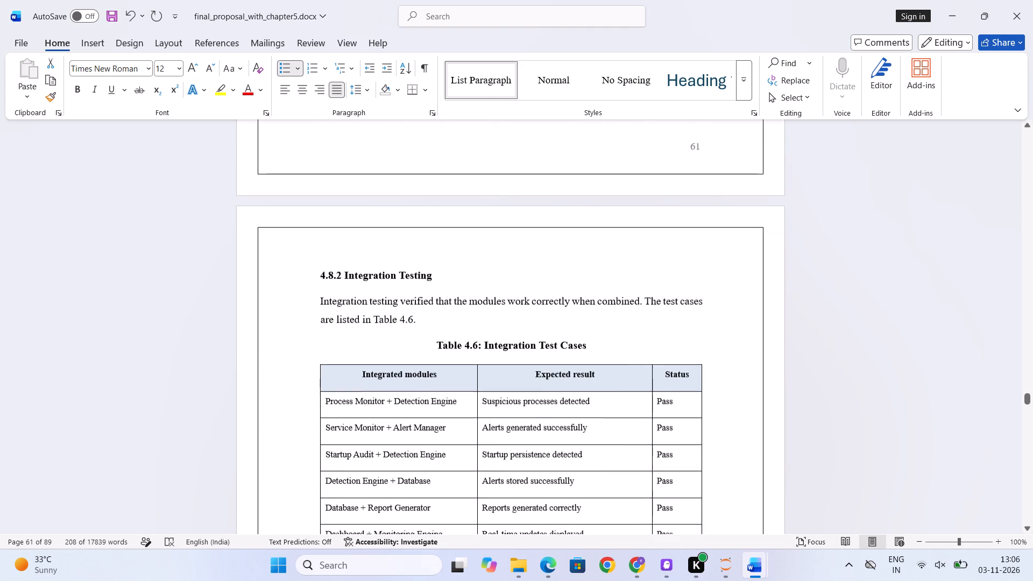
scroll(401, 355, down, 4)
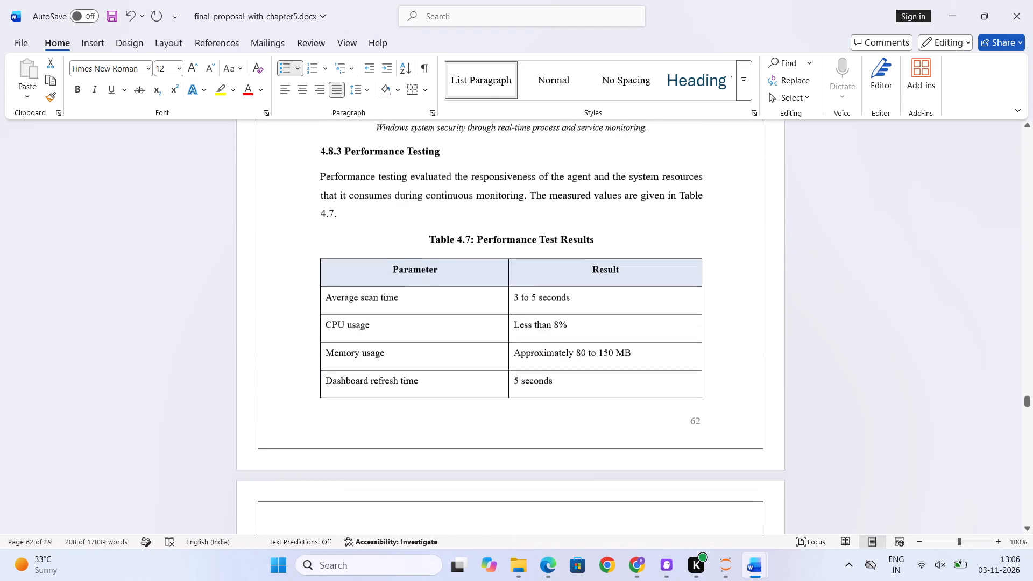
scroll(401, 355, down, 4)
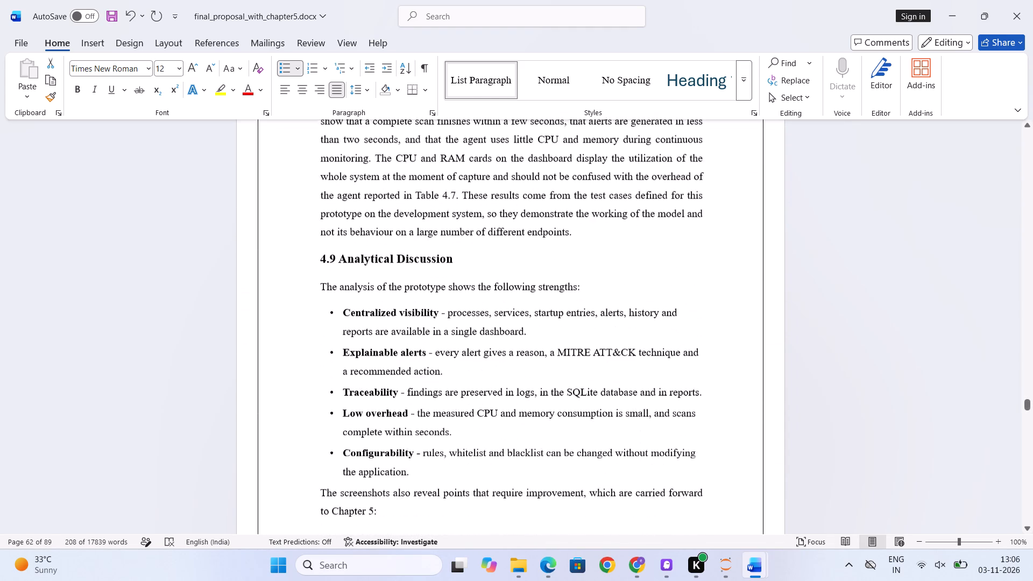
scroll(401, 355, down, 4)
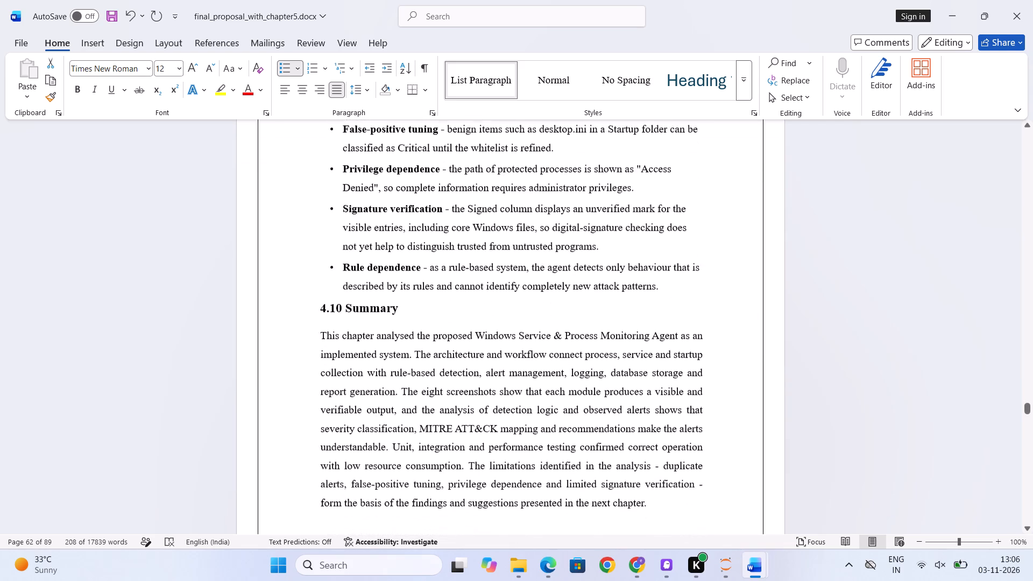
Review the text and alignment from the 4.10 Summary through the Chapter 5 introduction and the start of section 5.2.
scroll(401, 355, down, 2)
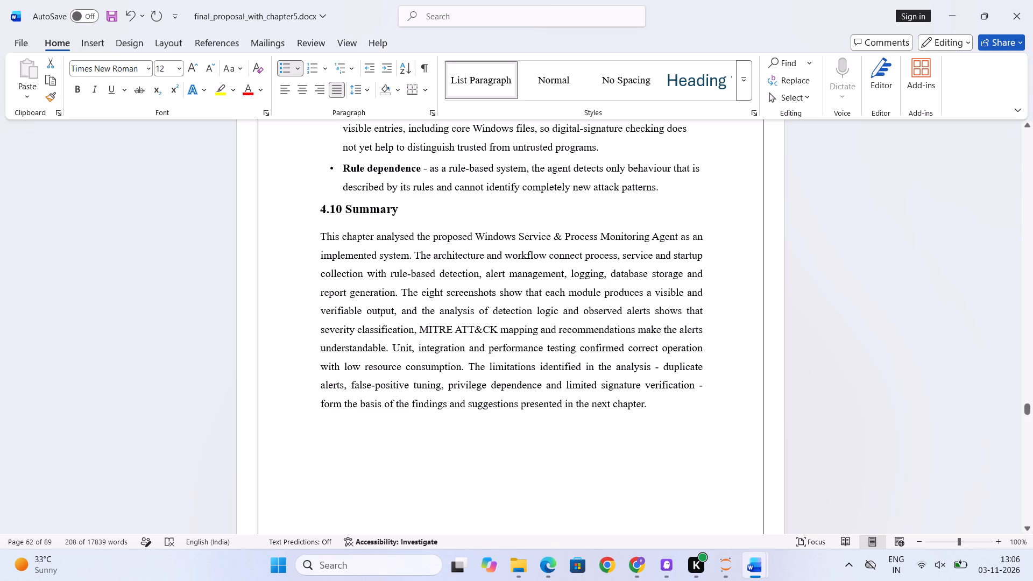
scroll(547, 452, down, 3)
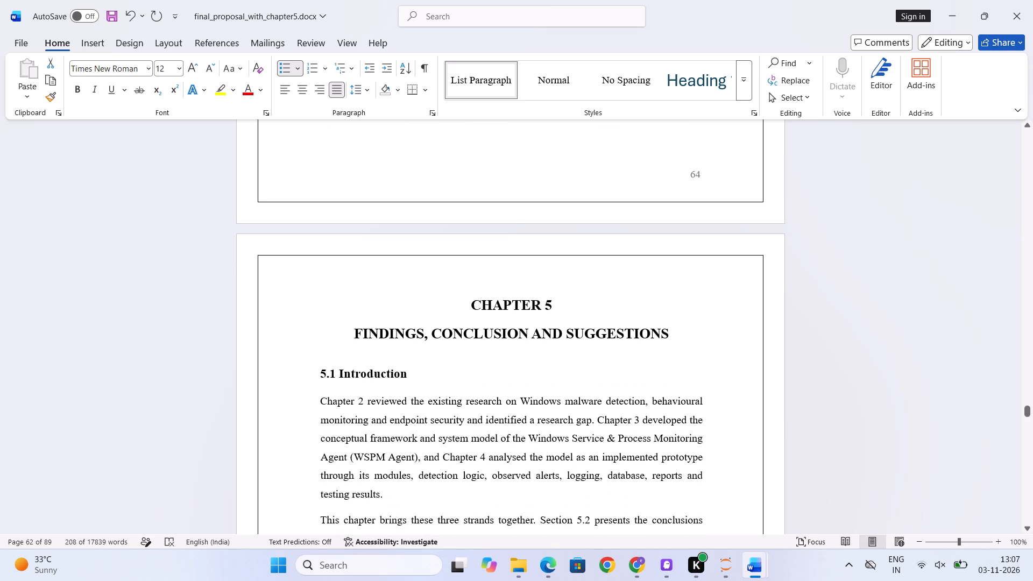
scroll(522, 380, down, 1)
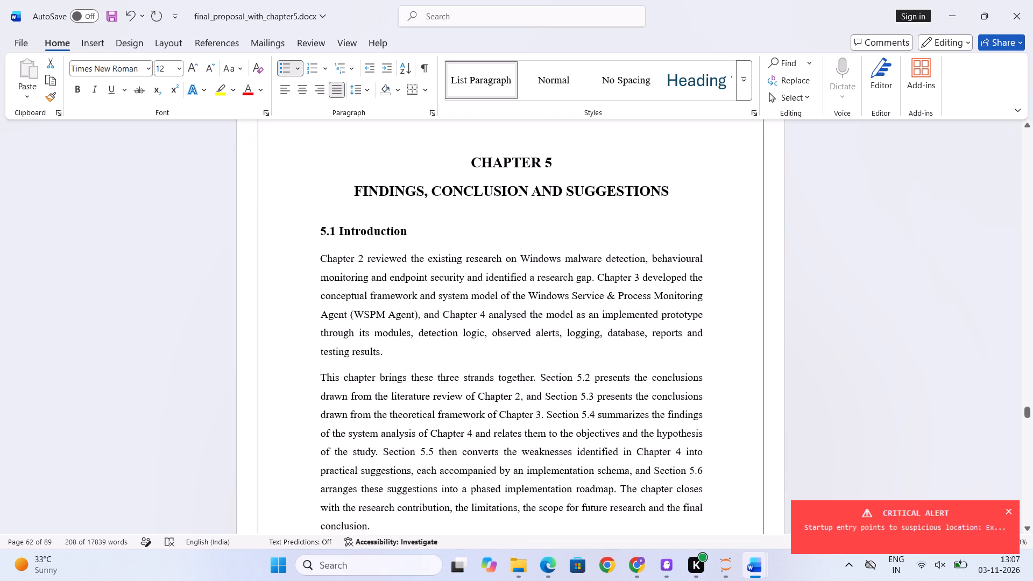
scroll(522, 380, down, 2)
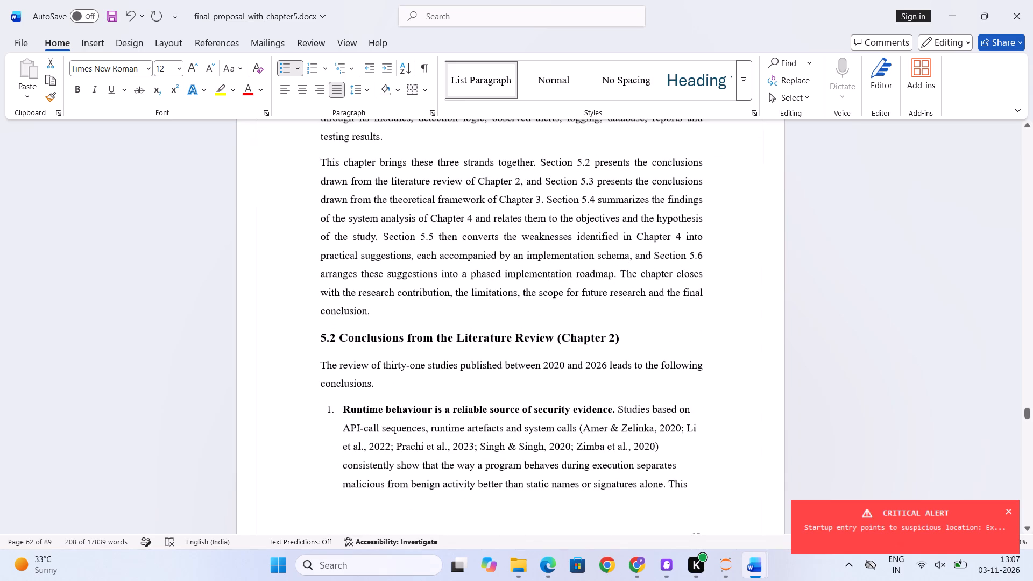
scroll(515, 352, up, 1)
scroll(515, 352, down, 1)
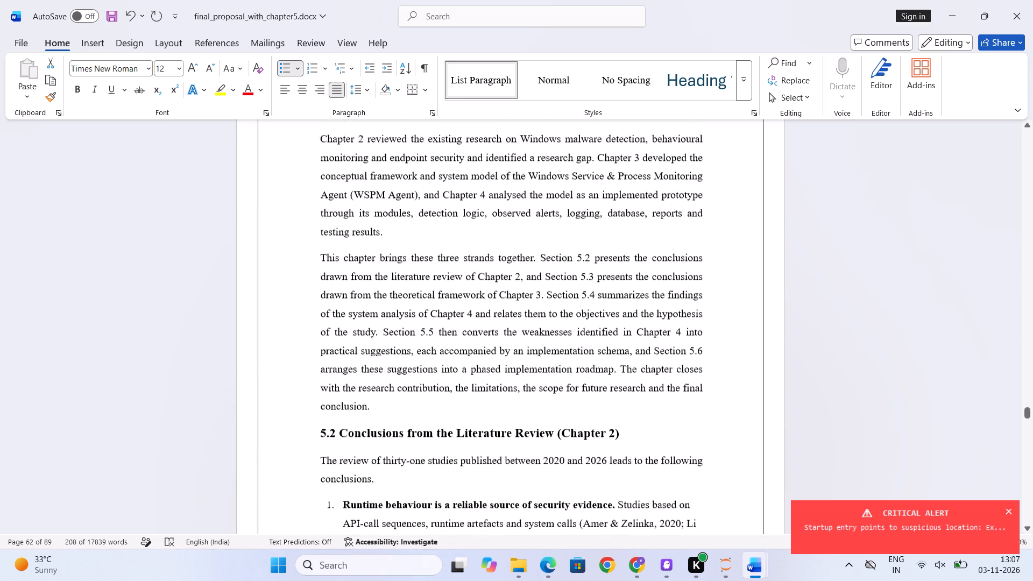
scroll(515, 352, down, 1)
scroll(451, 363, down, 1)
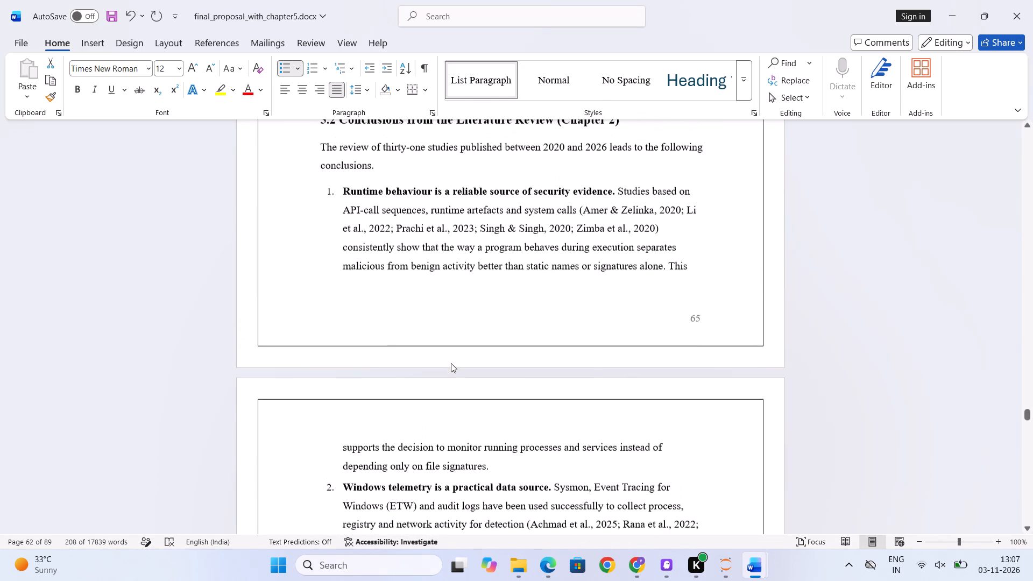
scroll(451, 363, down, 1)
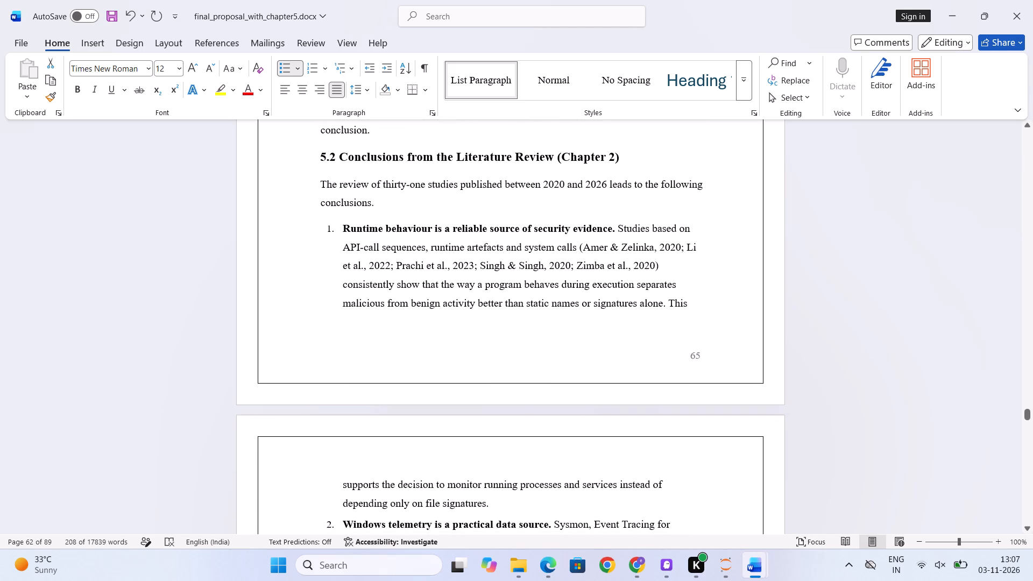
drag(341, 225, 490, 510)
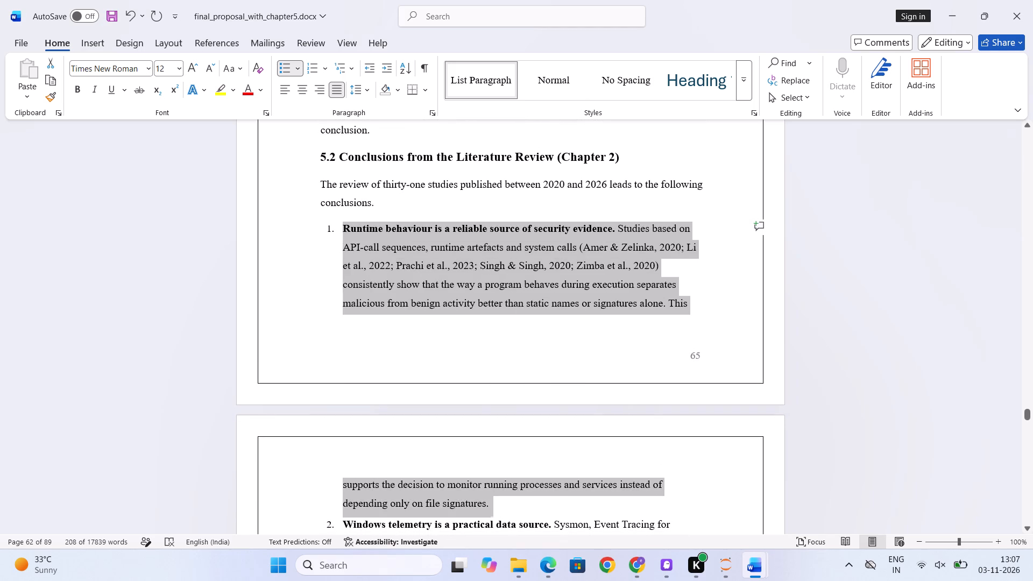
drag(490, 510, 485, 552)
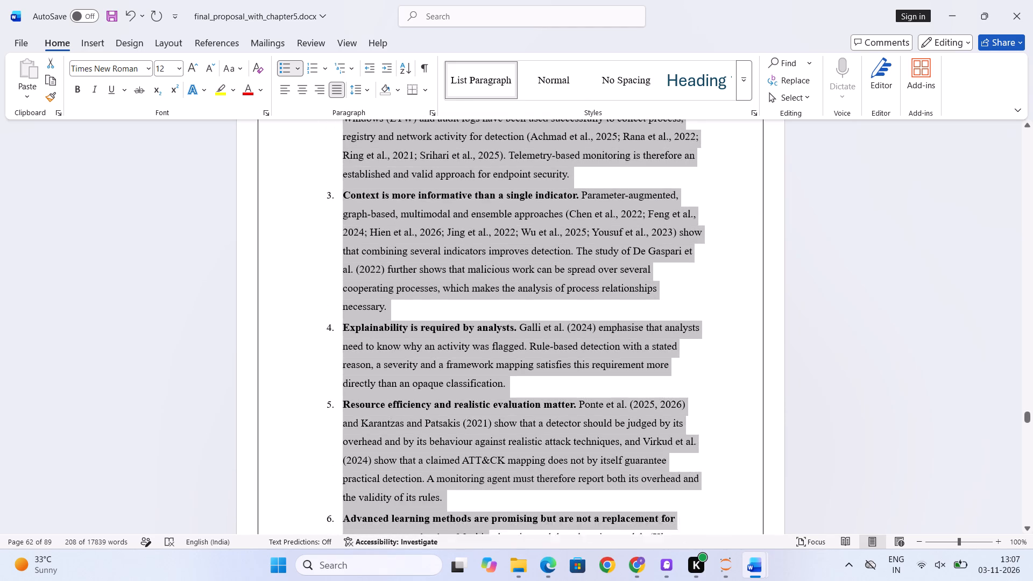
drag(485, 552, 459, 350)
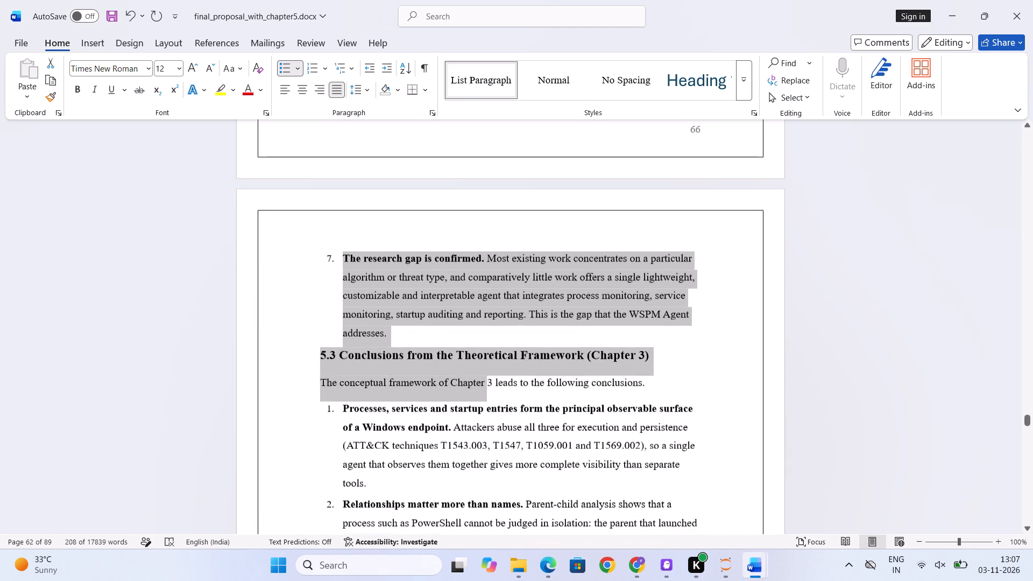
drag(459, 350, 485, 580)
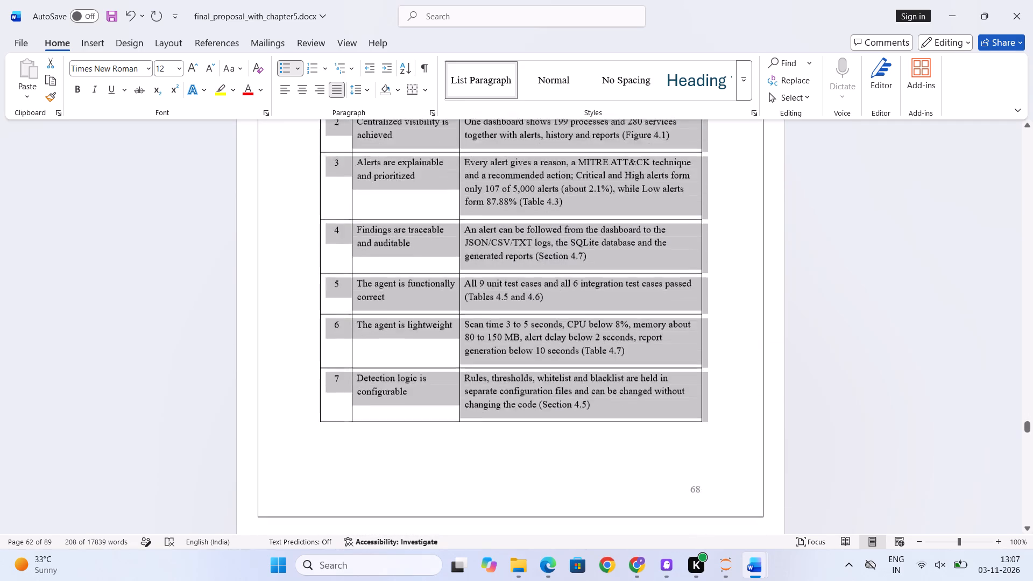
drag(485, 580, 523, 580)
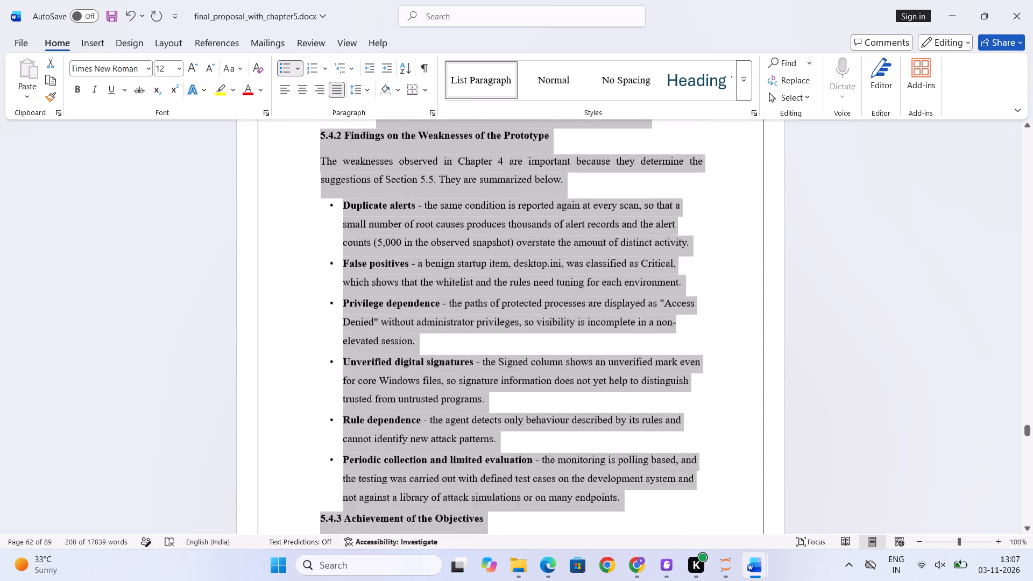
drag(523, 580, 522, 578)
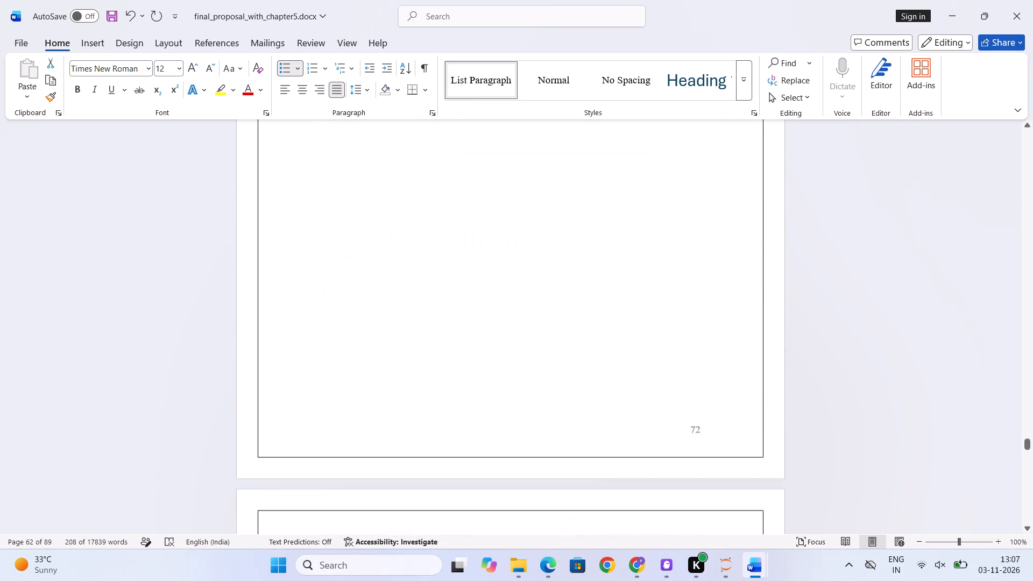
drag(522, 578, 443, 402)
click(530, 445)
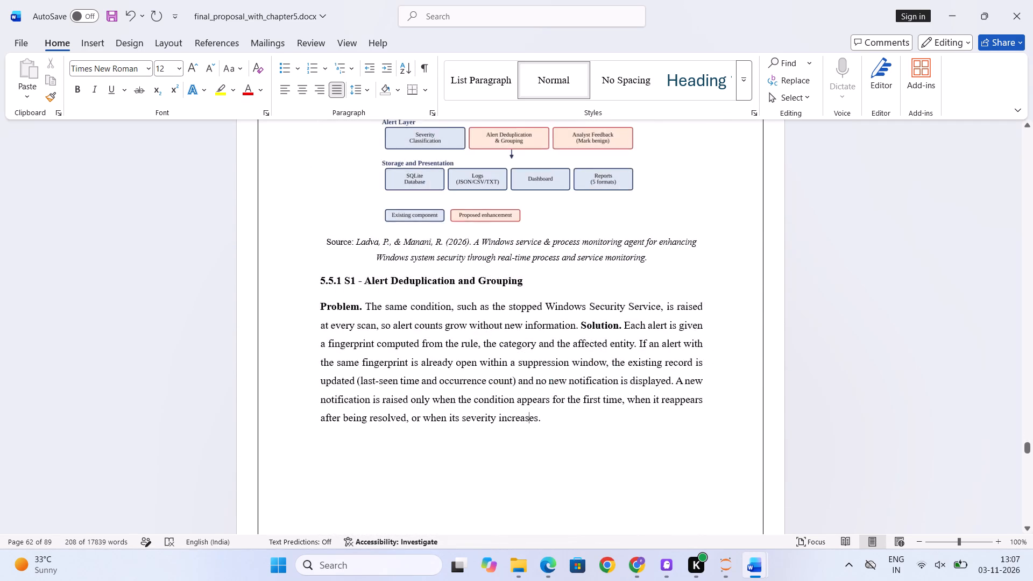
Shorten the section 5.2 heading to "5.2 Conclusions", removing "from the Literature Review (Chapter 2)".
scroll(530, 445, up, 15)
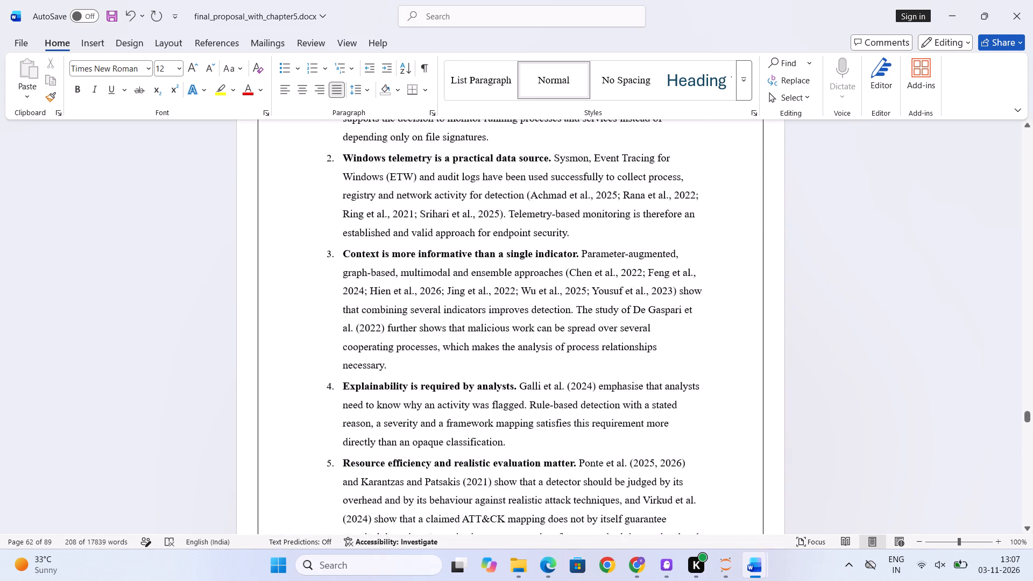
scroll(530, 445, up, 10)
scroll(530, 445, down, 1)
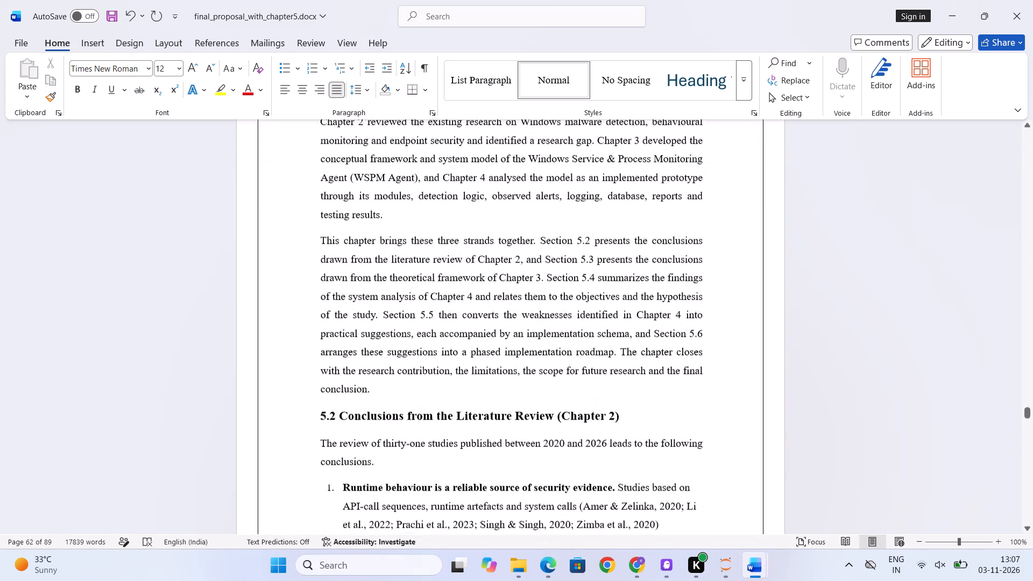
scroll(530, 445, down, 1)
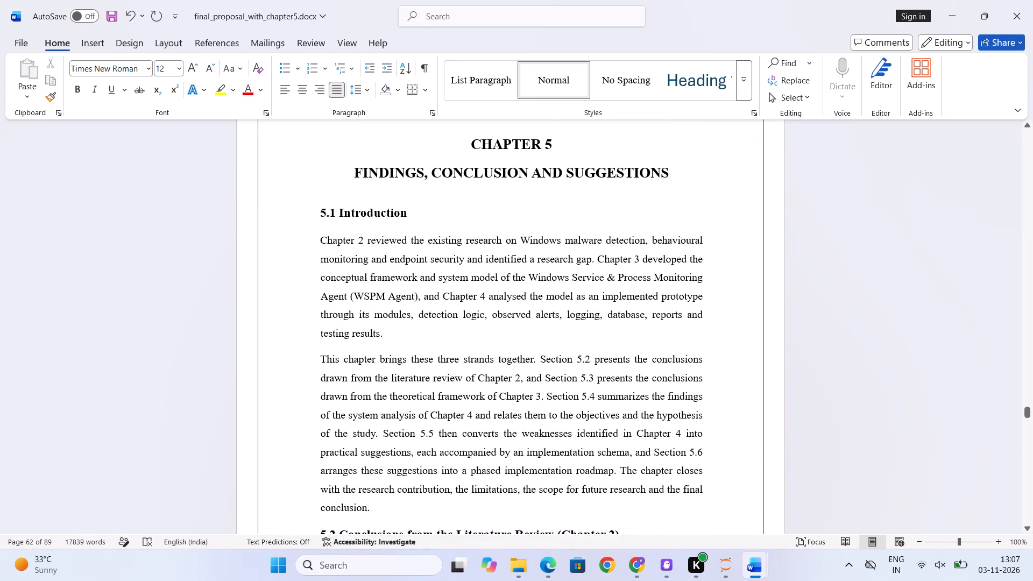
scroll(450, 296, down, 2)
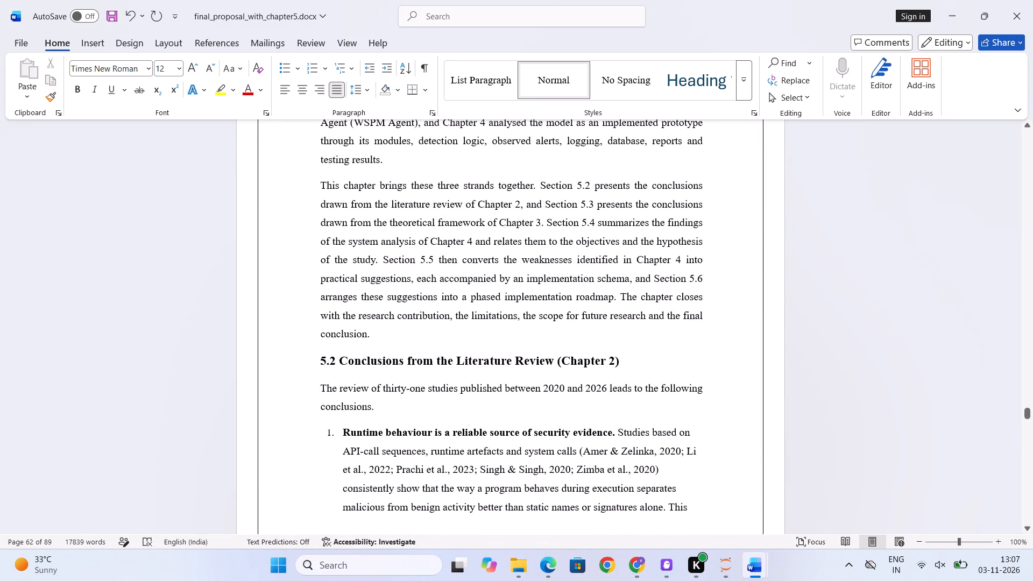
click(638, 363)
key(BackSpace)
key(BackSpace)
key(BackSpace)
key(BackSpace)
key(BackSpace)
key(BackSpace)
key(BackSpace)
key(BackSpace)
key(BackSpace)
key(BackSpace)
key(BackSpace)
key(BackSpace)
key(BackSpace)
key(BackSpace)
key(BackSpace)
key(BackSpace)
key(BackSpace)
key(BackSpace)
key(BackSpace)
key(BackSpace)
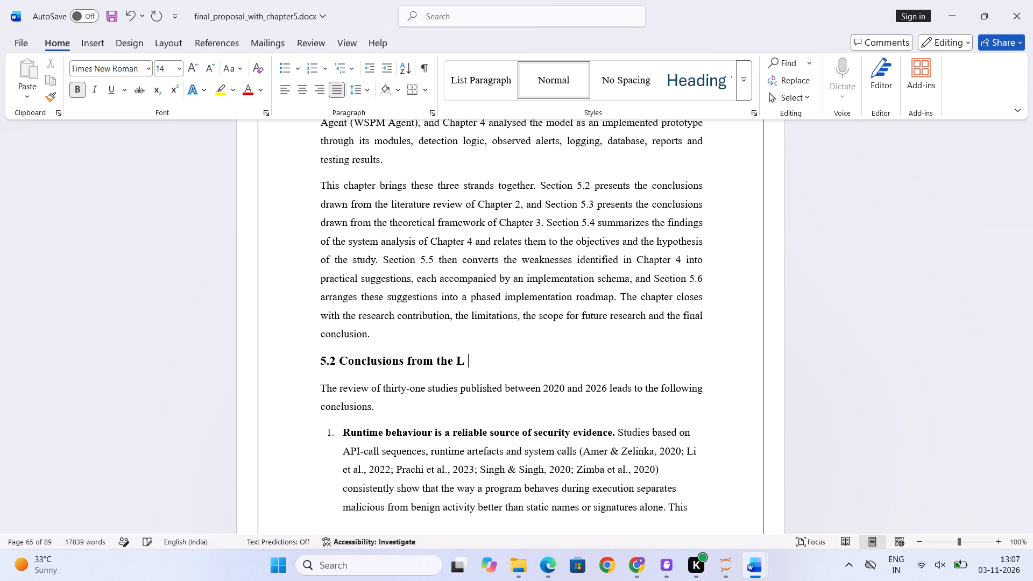
key(BackSpace)
key(BackSpace)
key(BackSpace)
Justify the seven numbered conclusions in section 5.2, from Runtime behaviour through The research gap is confirmed.
scroll(631, 359, down, 1)
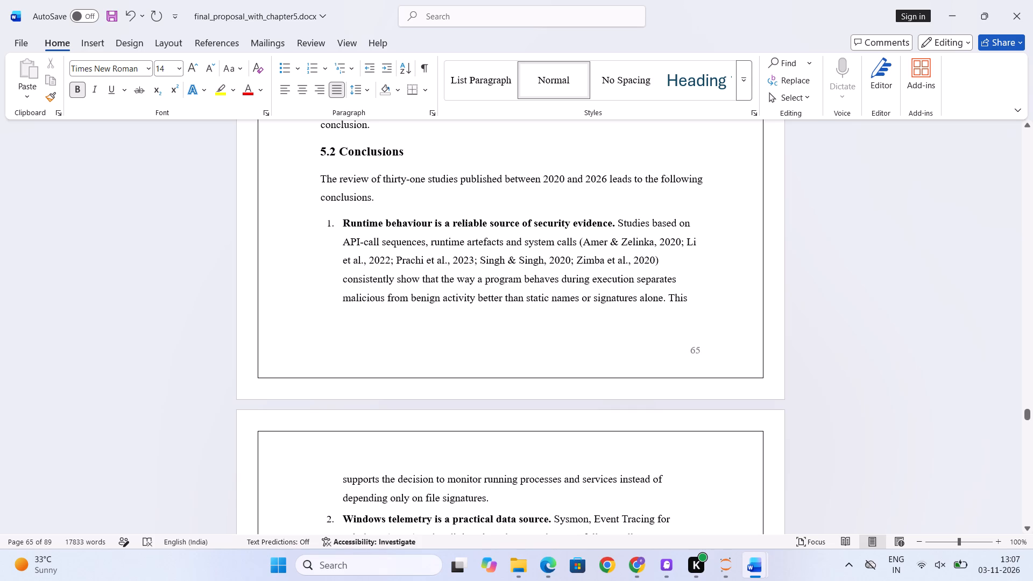
drag(342, 219, 458, 493)
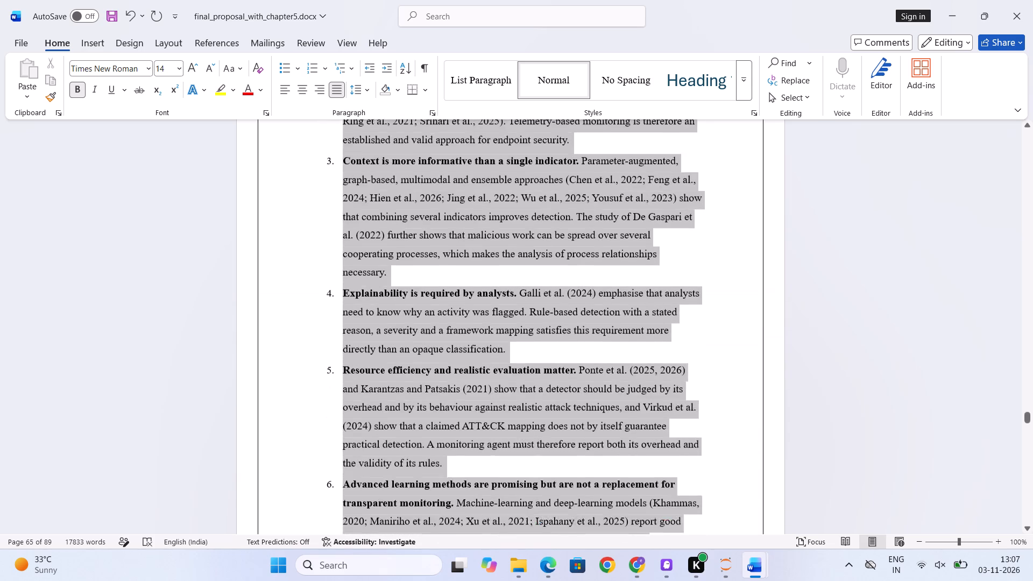
drag(458, 493, 502, 580)
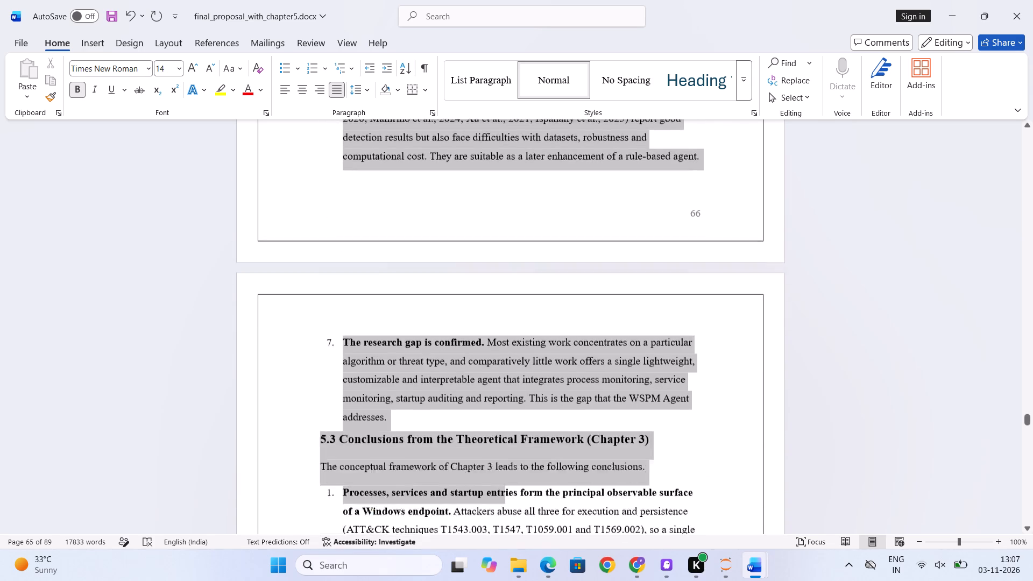
drag(502, 580, 394, 206)
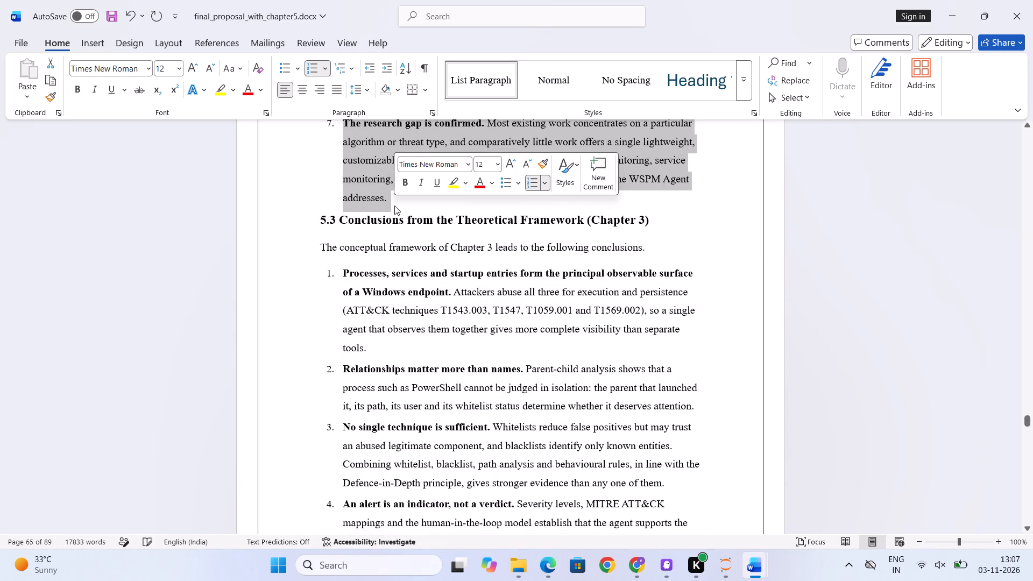
click(335, 89)
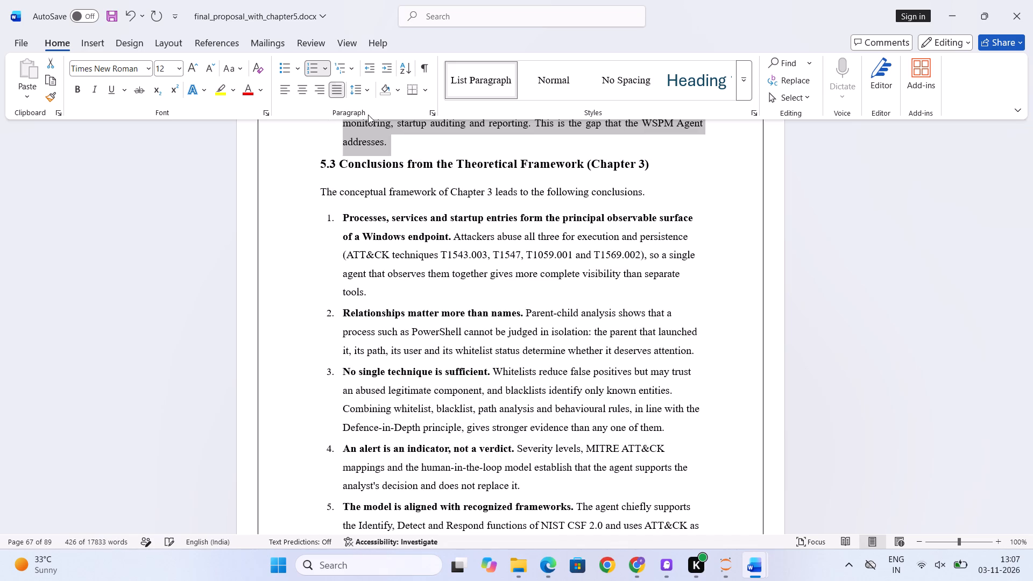
Remove "(Chapter 3)" from the section 5.3 heading, leaving "Conclusions from the Theoretical Framework".
scroll(508, 181, up, 1)
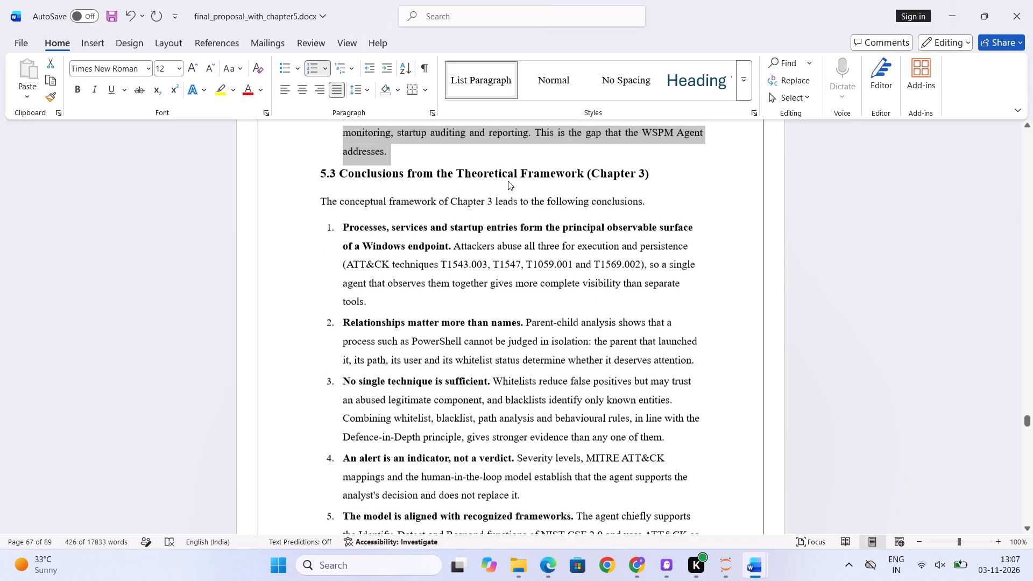
scroll(508, 181, up, 1)
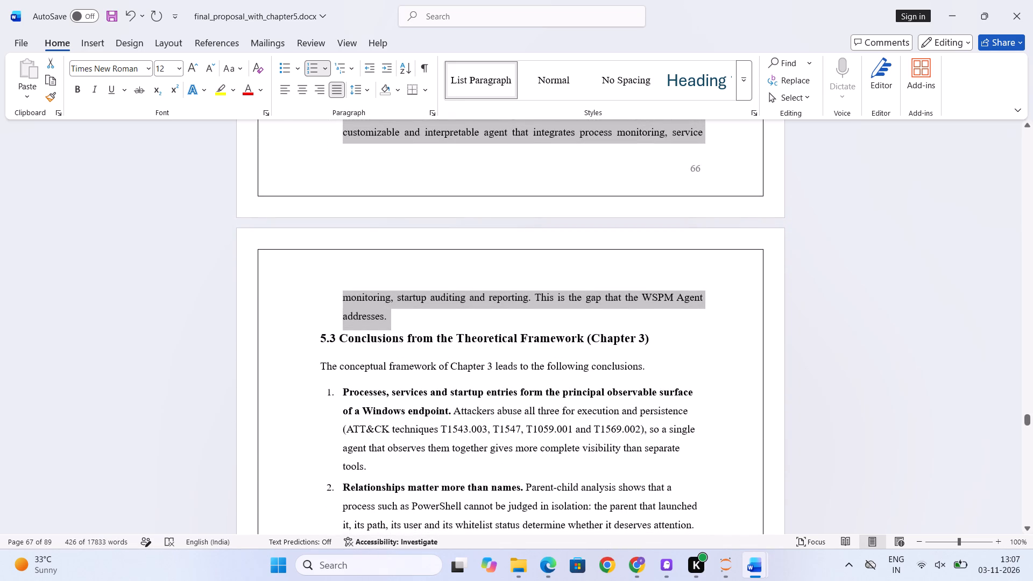
click(657, 341)
key(BackSpace)
key(BackSpace)
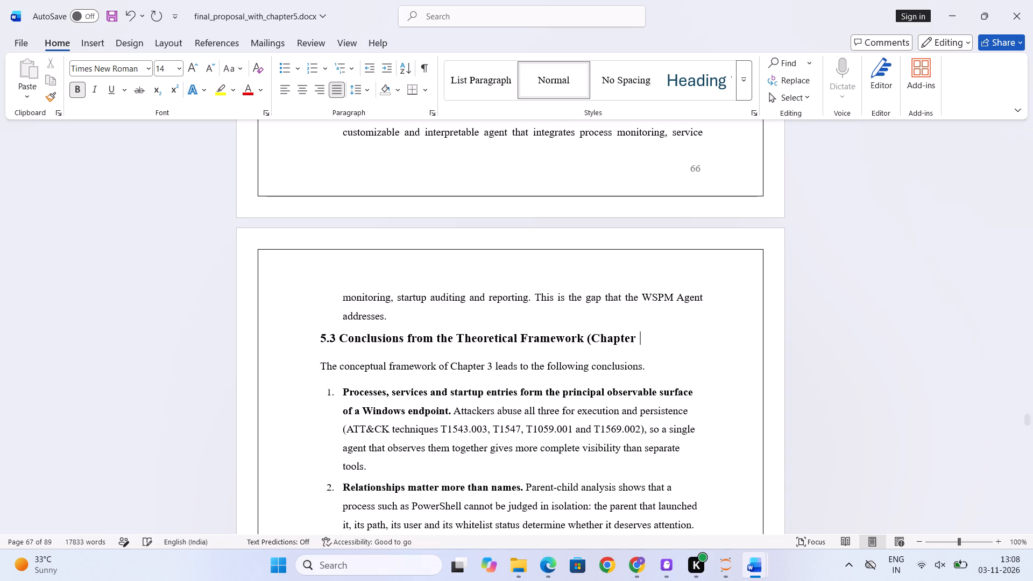
key(BackSpace)
key(BackSpace)
key(BackSpace)
key(BackSpace)
key(BackSpace)
key(BackSpace)
key(BackSpace)
key(BackSpace)
key(BackSpace)
Extend the section 5.2 heading by adding "from litrature review" after "Conclusions".
scroll(613, 327, up, 7)
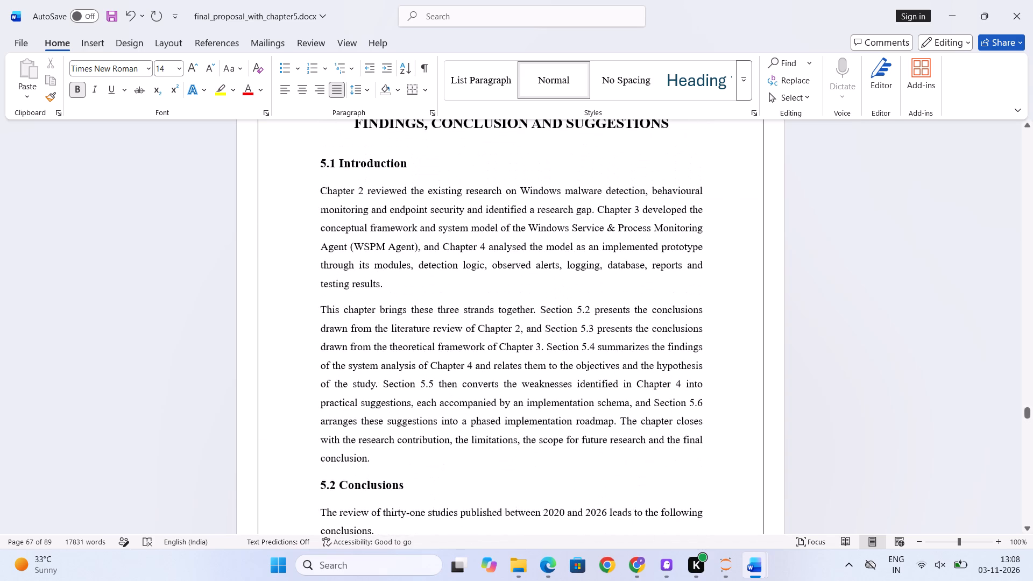
click(419, 484)
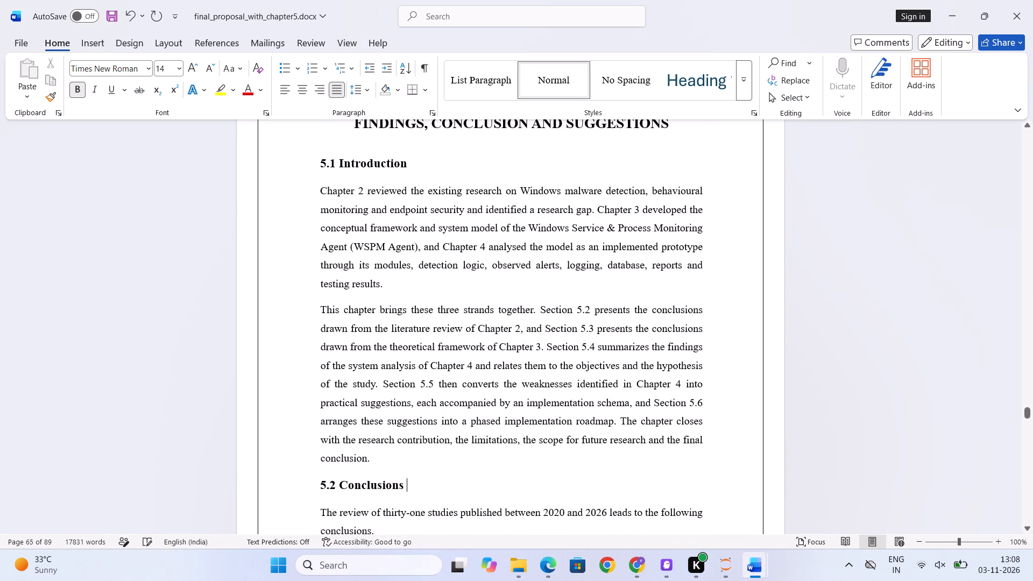
text(fr)
text(om litrature review)
Remove "from literature review" from the section 5.2 heading, leaving "5.2 Conclusions".
scroll(408, 508, down, 4)
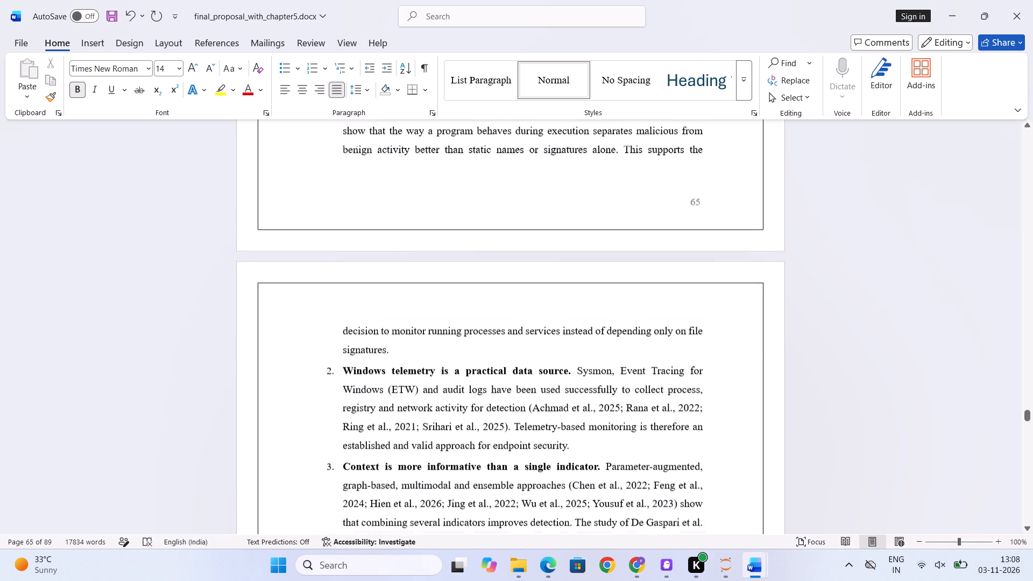
scroll(408, 508, down, 3)
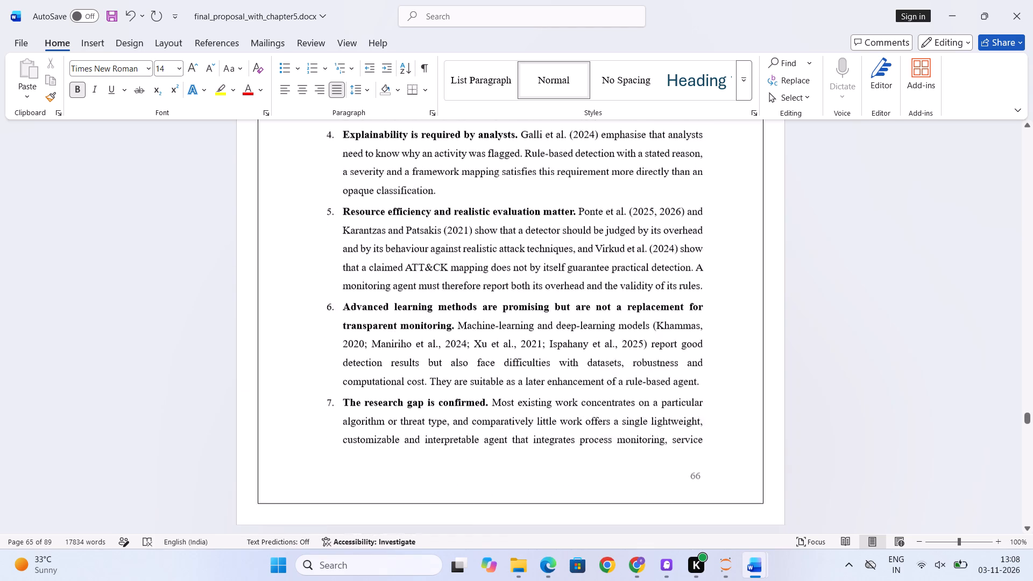
scroll(408, 508, down, 3)
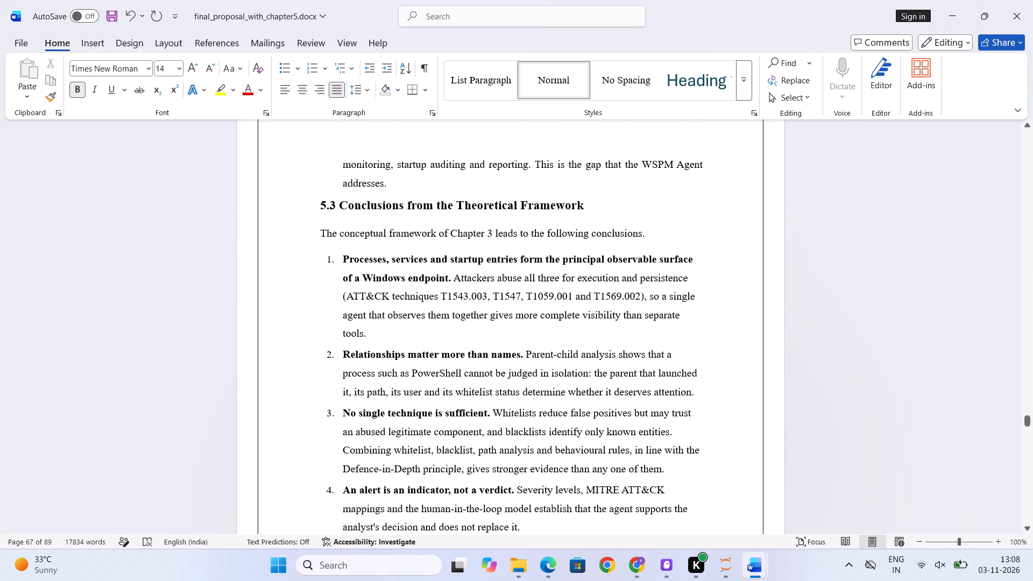
scroll(487, 380, up, 2)
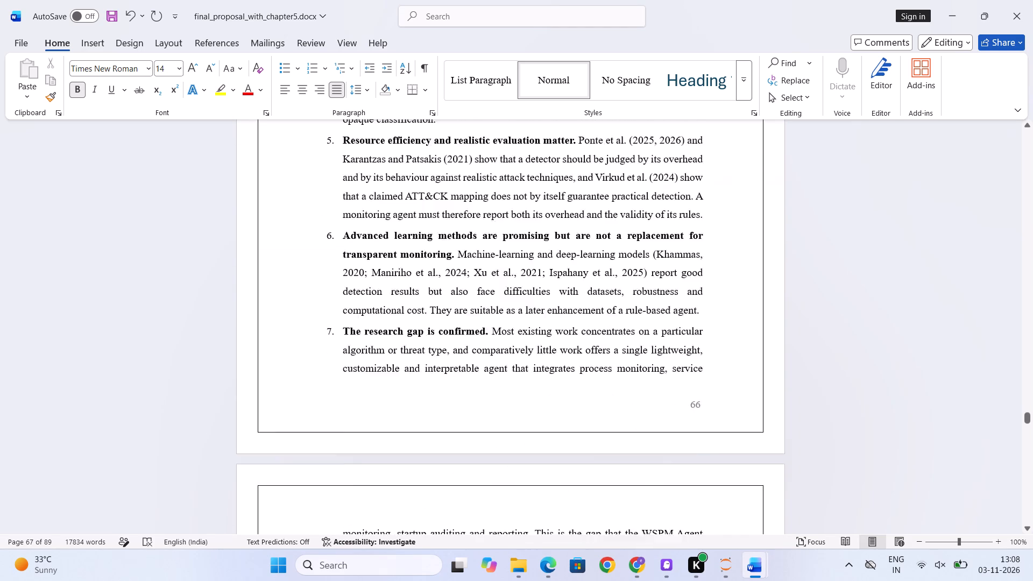
scroll(487, 380, up, 8)
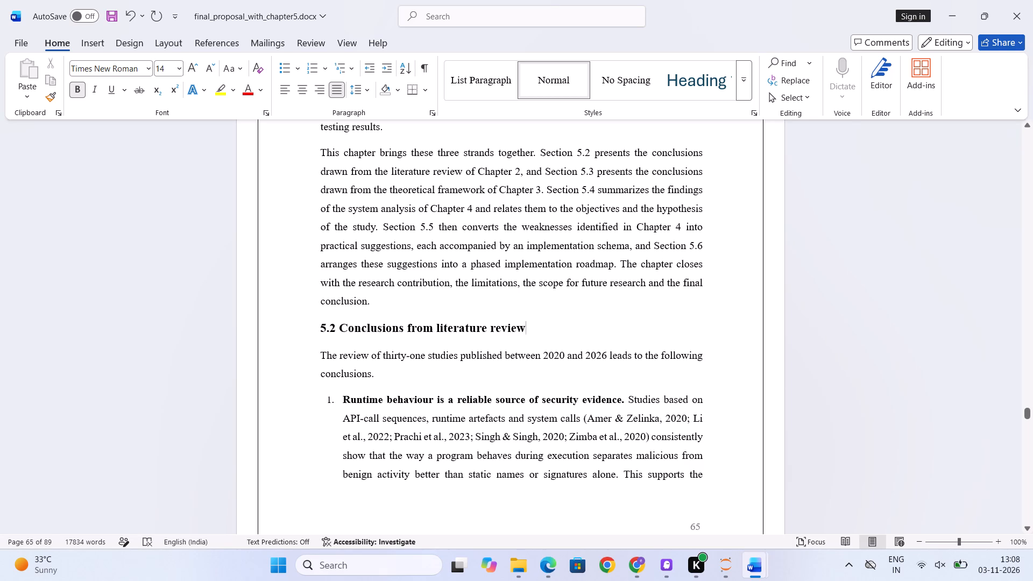
key(BackSpace)
key(BackSpace)
key(BackSpace)
key(BackSpace)
key(BackSpace)
key(BackSpace)
key(BackSpace)
key(BackSpace)
key(BackSpace)
key(BackSpace)
key(BackSpace)
key(BackSpace)
key(BackSpace)
key(BackSpace)
key(BackSpace)
key(BackSpace)
key(BackSpace)
key(BackSpace)
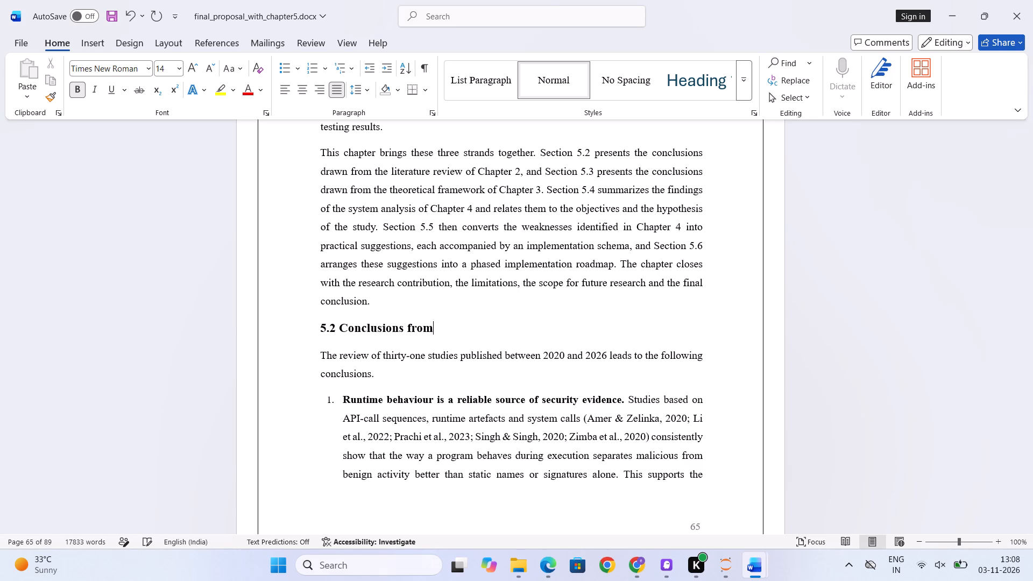
key(BackSpace)
key(BackSpace)
key(BackSpace)
key(BackSpace)
scroll(510, 332, down, 8)
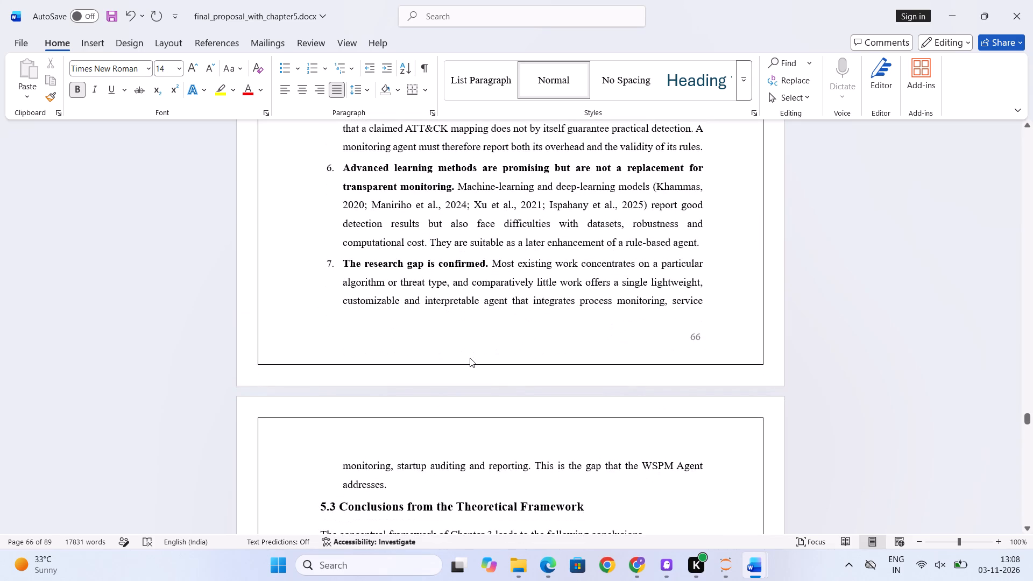
scroll(470, 358, down, 4)
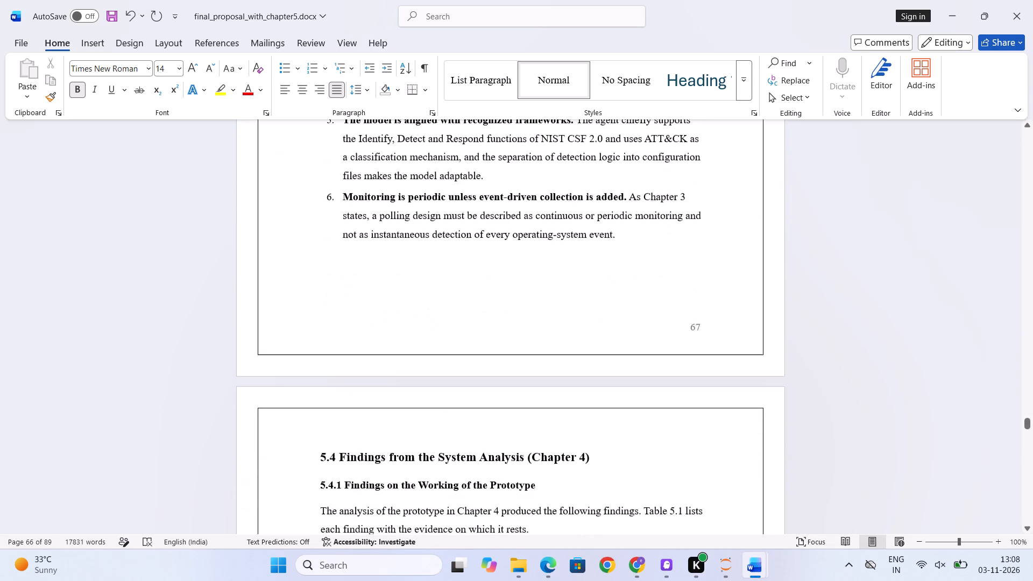
scroll(470, 358, down, 2)
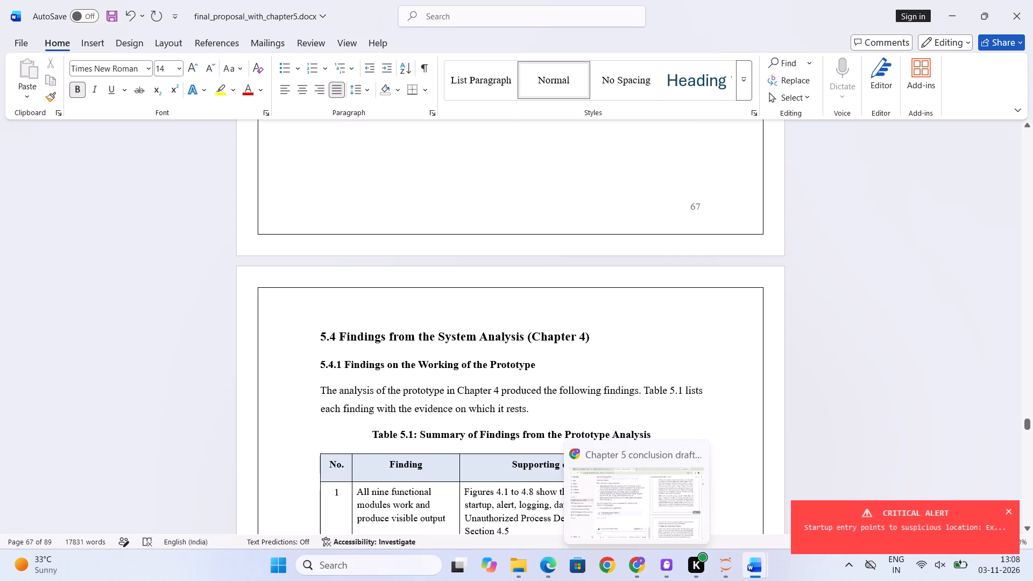
scroll(604, 330, up, 3)
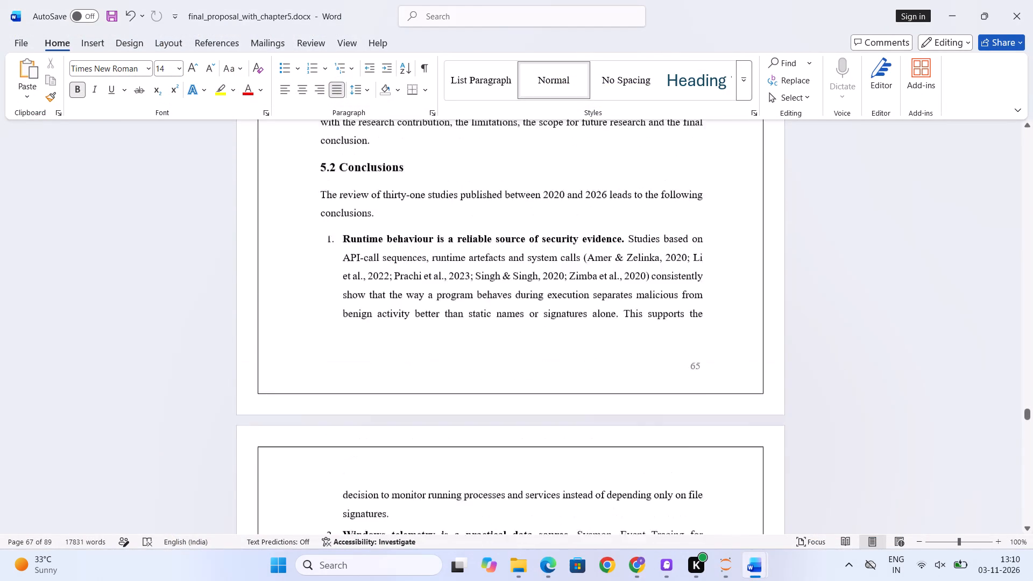
scroll(460, 247, up, 1)
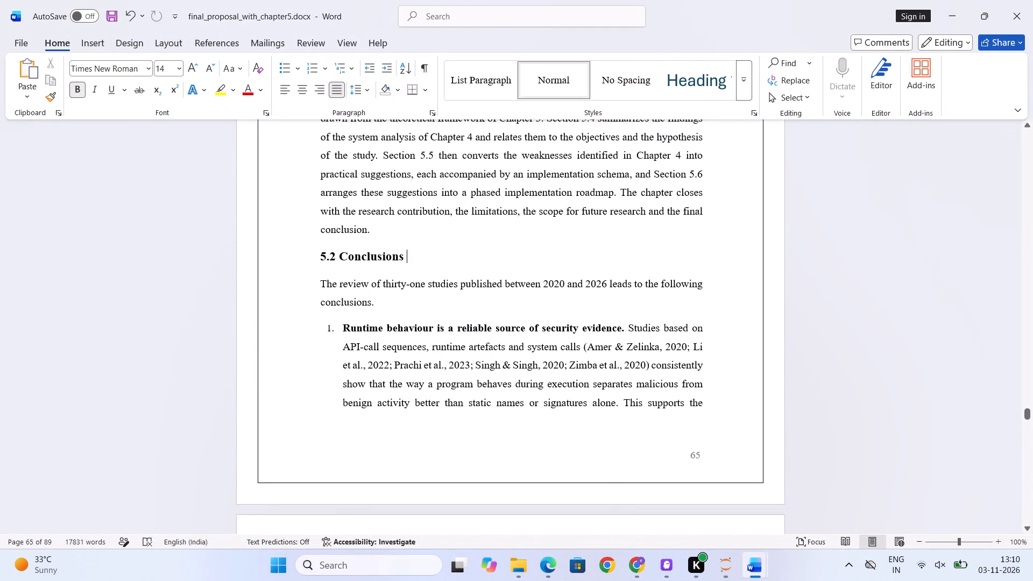
drag(315, 285, 396, 580)
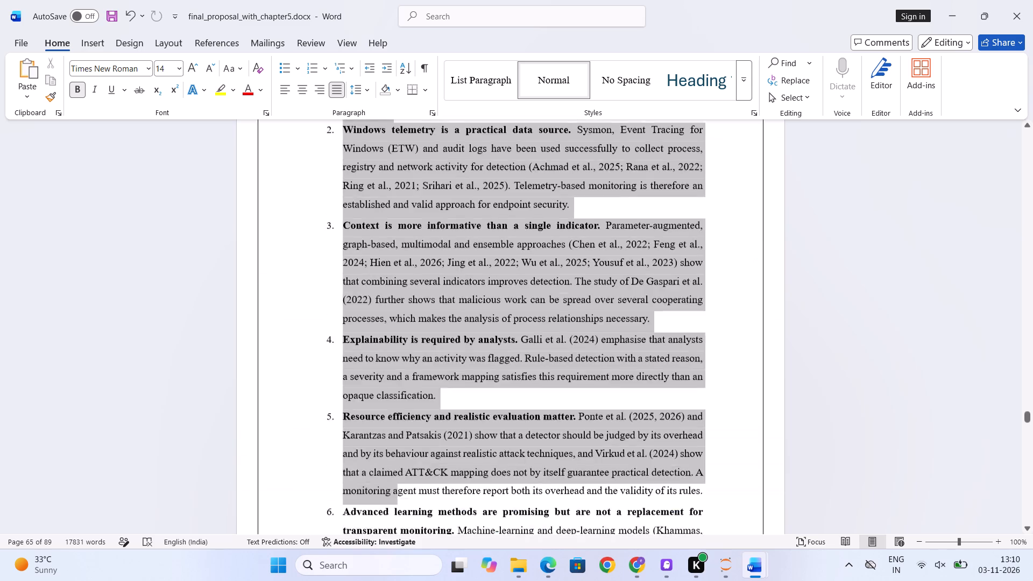
drag(396, 580, 373, 318)
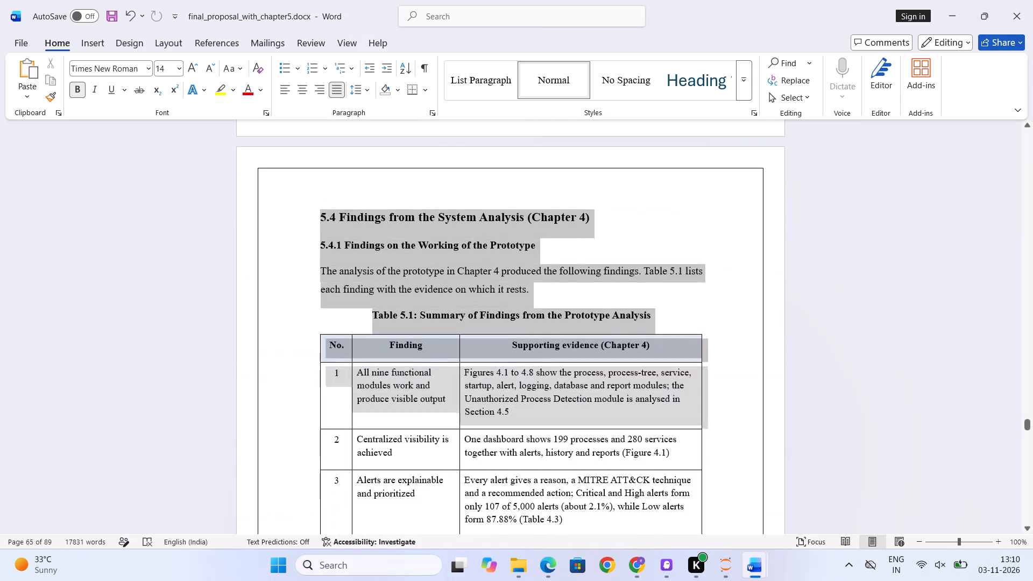
drag(373, 318, 491, 105)
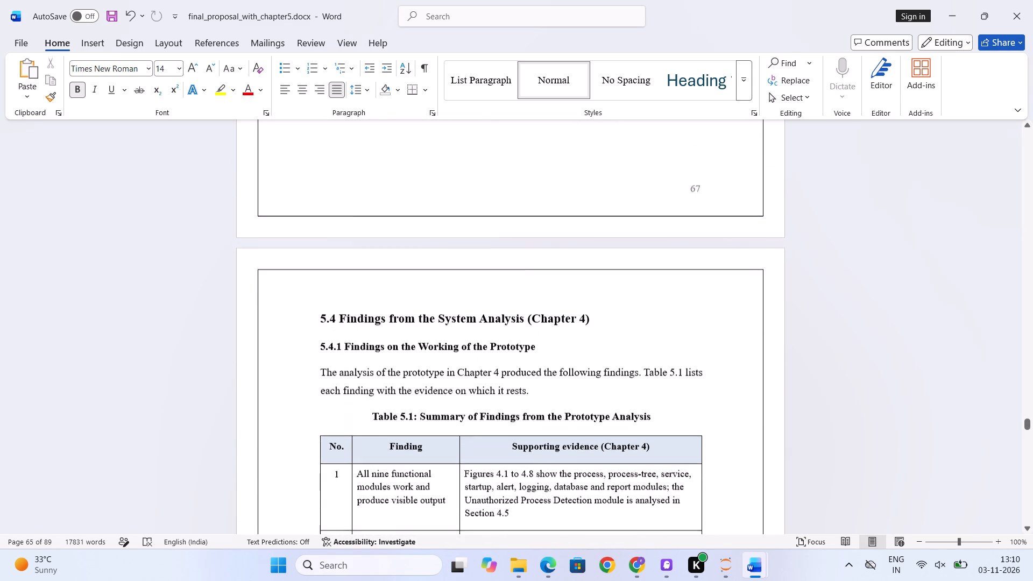
drag(491, 105, 630, 308)
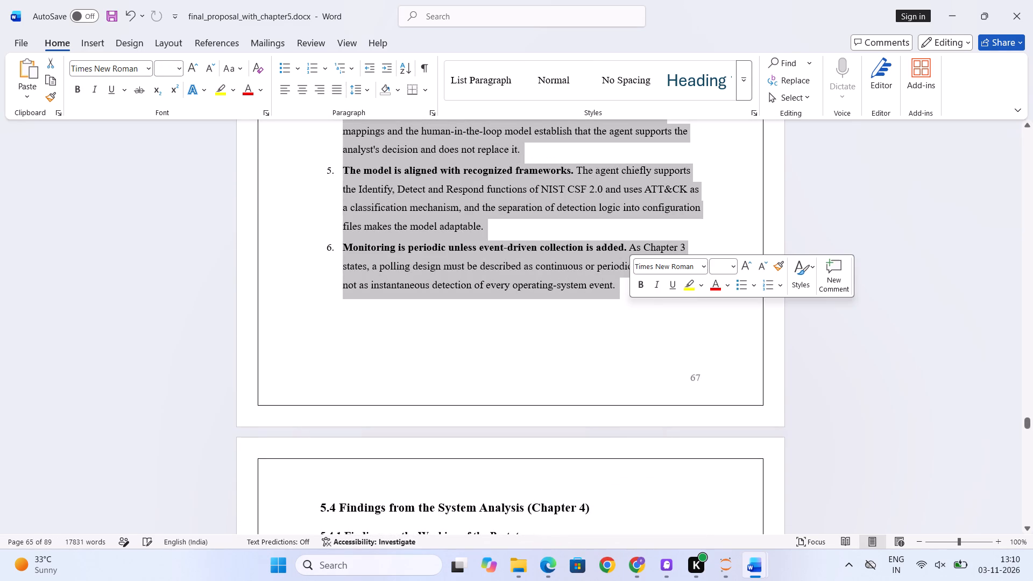
key(ctrl+v)
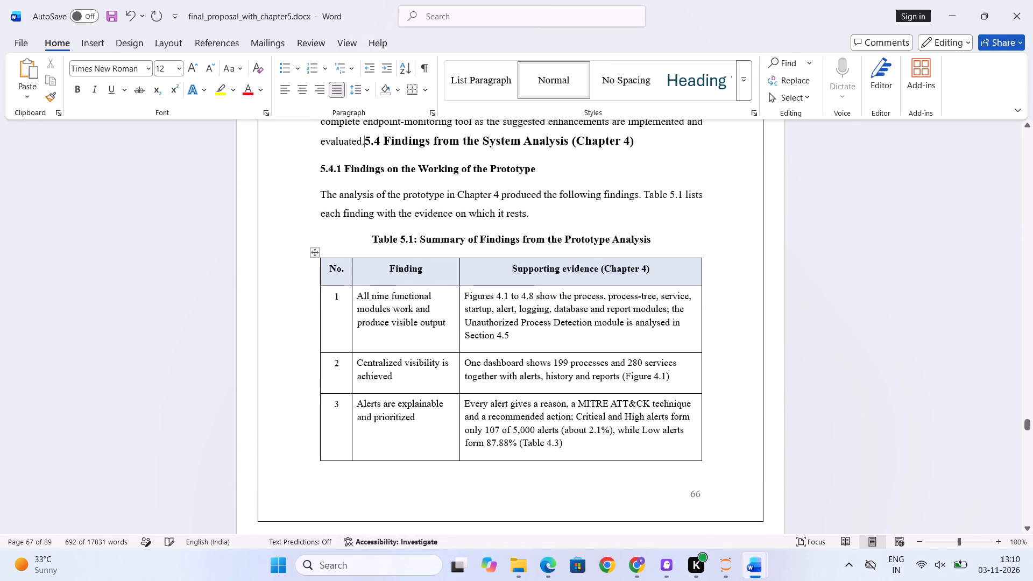
scroll(540, 289, up, 4)
key(Return)
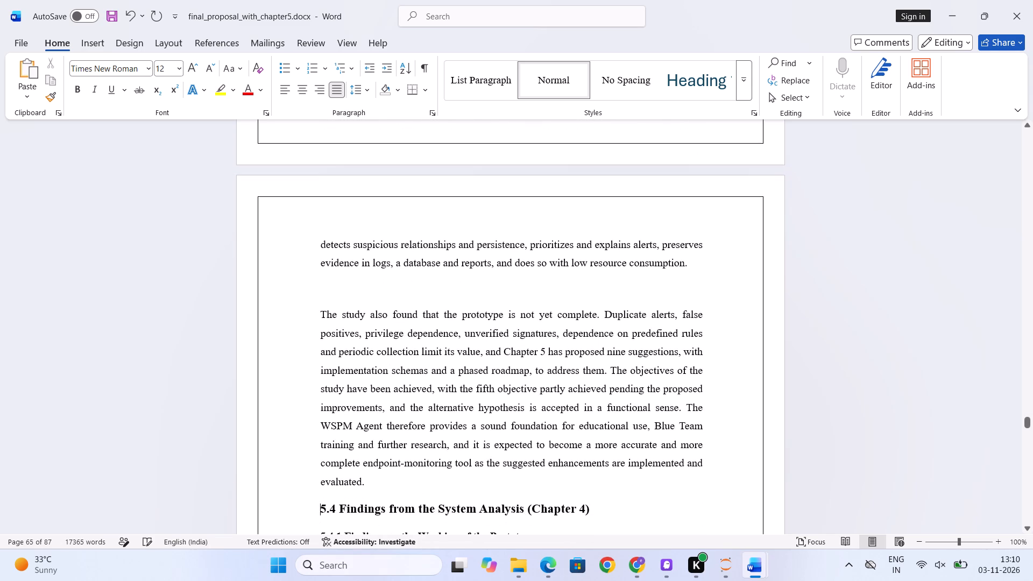
Remove the blank paragraph between the two pasted conclusion paragraphs in section 5.2.
scroll(399, 317, up, 1)
scroll(399, 317, down, 1)
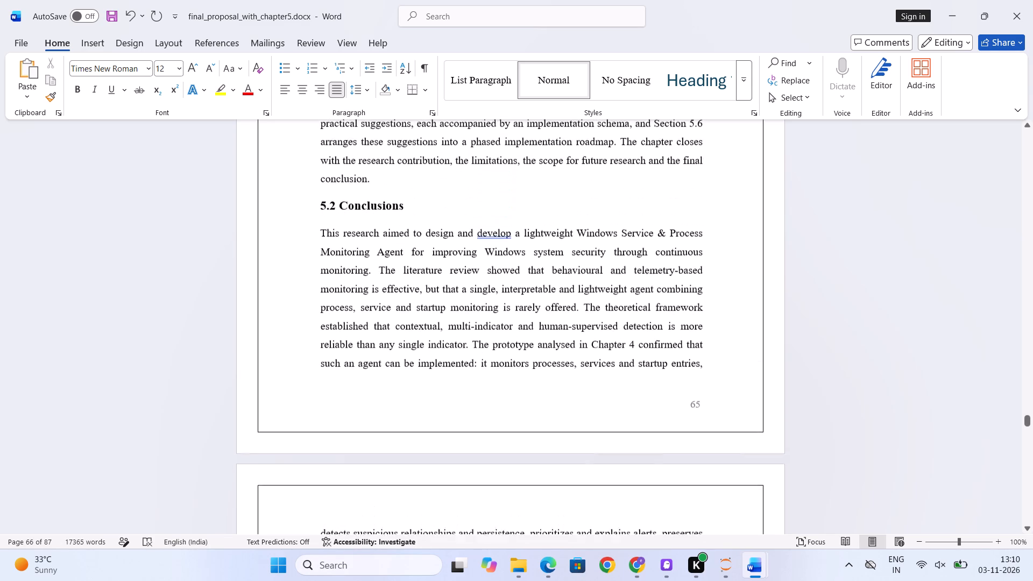
scroll(399, 317, down, 1)
click(324, 391)
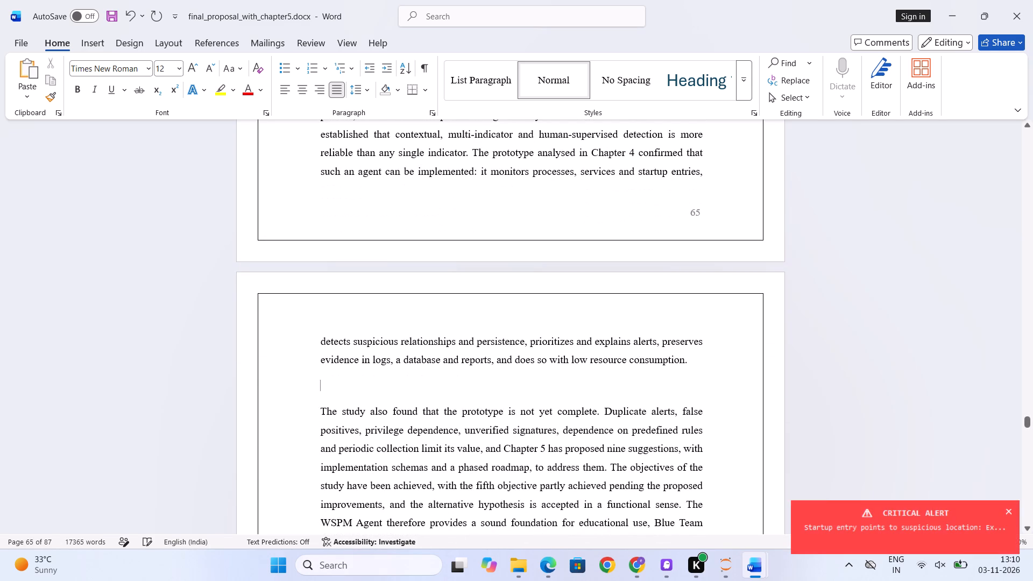
key(BackSpace)
key(BackSpace)
Remove "(Chapter 4)" from the section 5.4 heading, leaving "5.4 Findings from the System Analysis".
scroll(362, 388, down, 1)
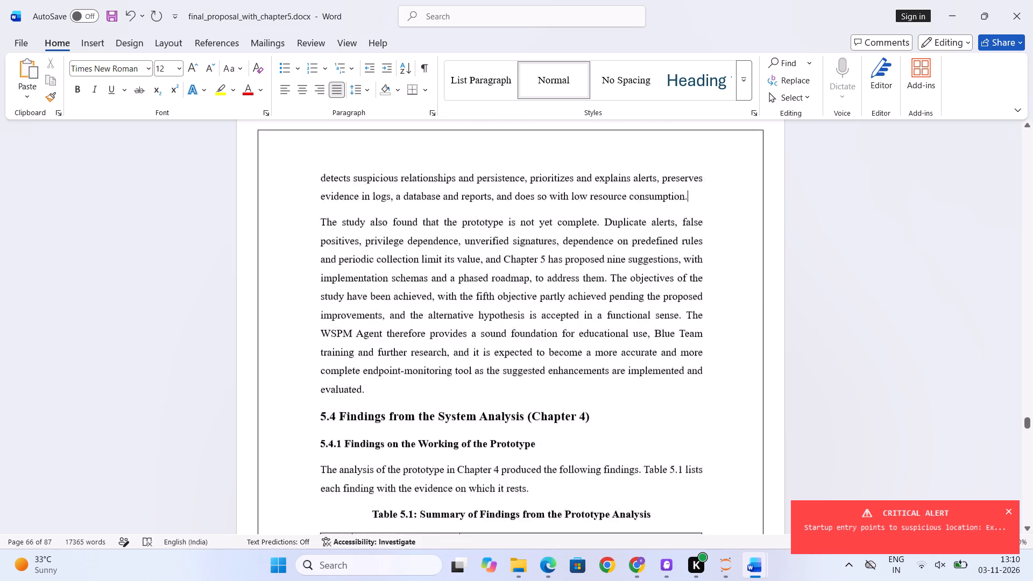
scroll(362, 388, down, 1)
scroll(390, 325, up, 2)
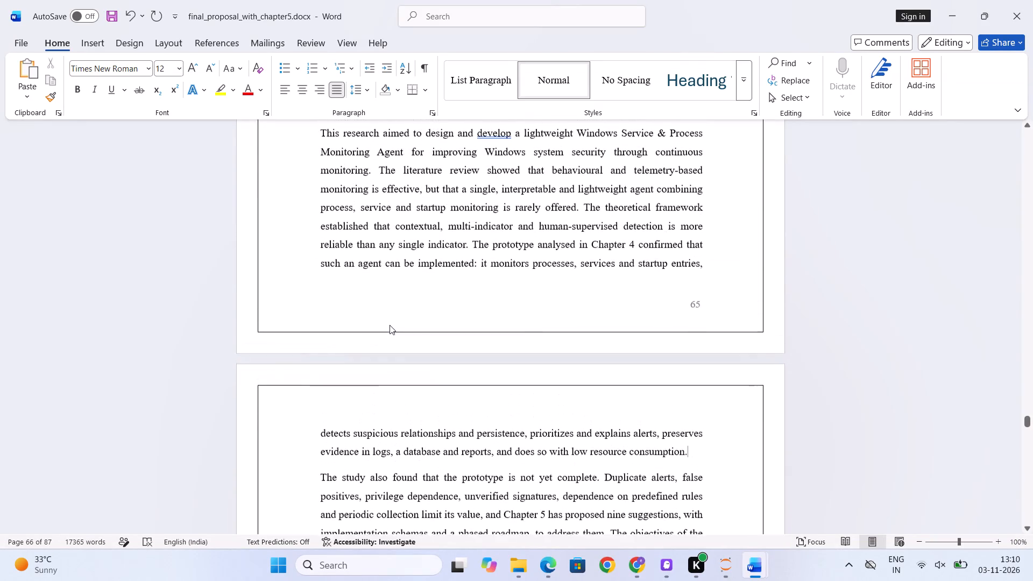
scroll(390, 325, up, 1)
scroll(441, 343, down, 1)
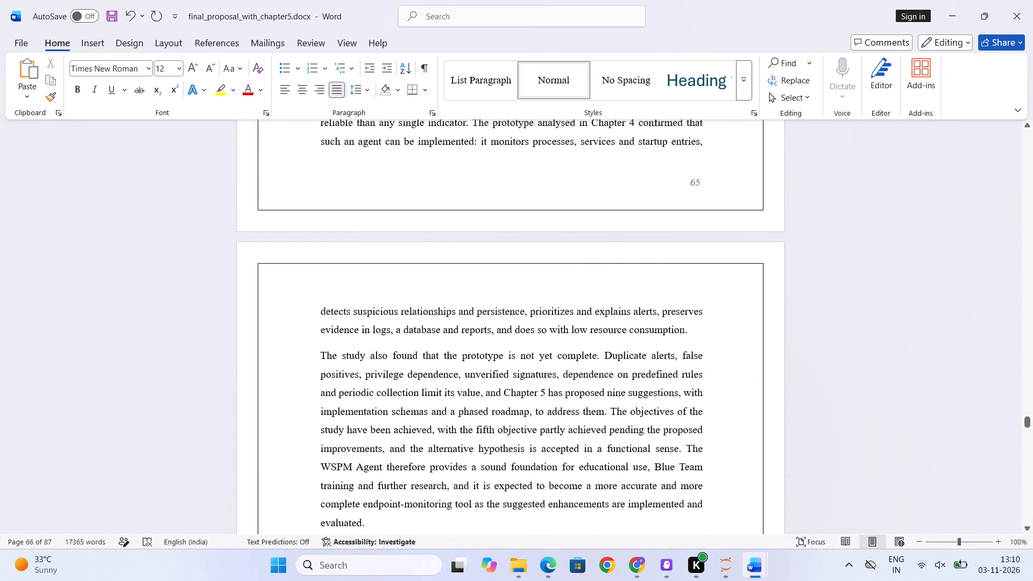
scroll(441, 343, down, 3)
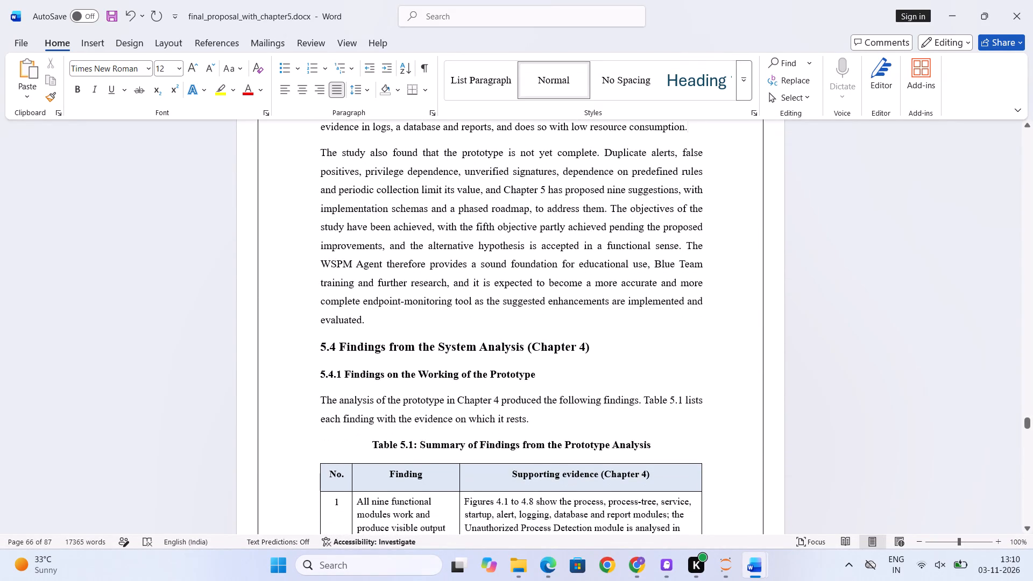
scroll(405, 354, down, 1)
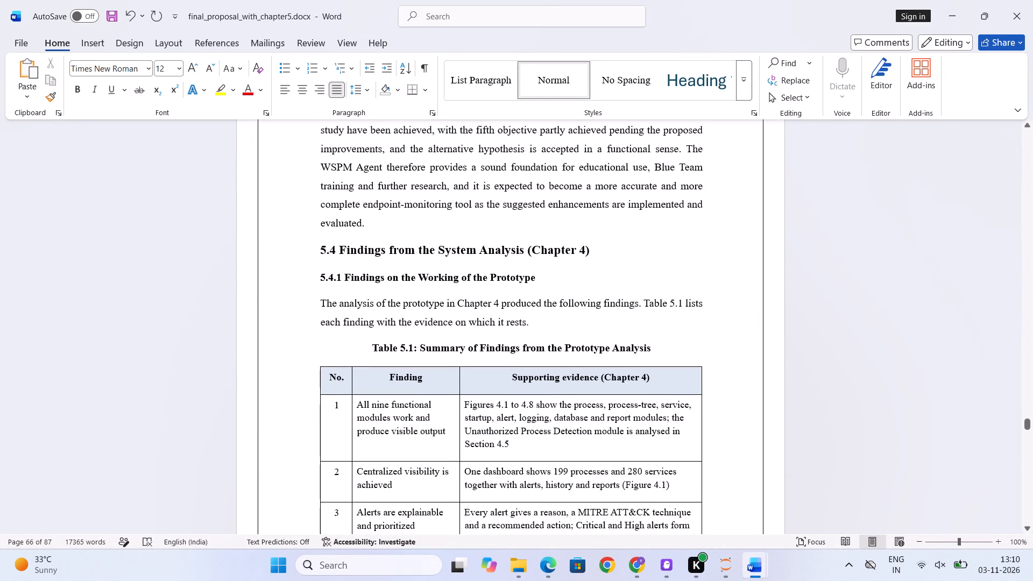
click(600, 253)
key(BackSpace)
key(BackSpace)
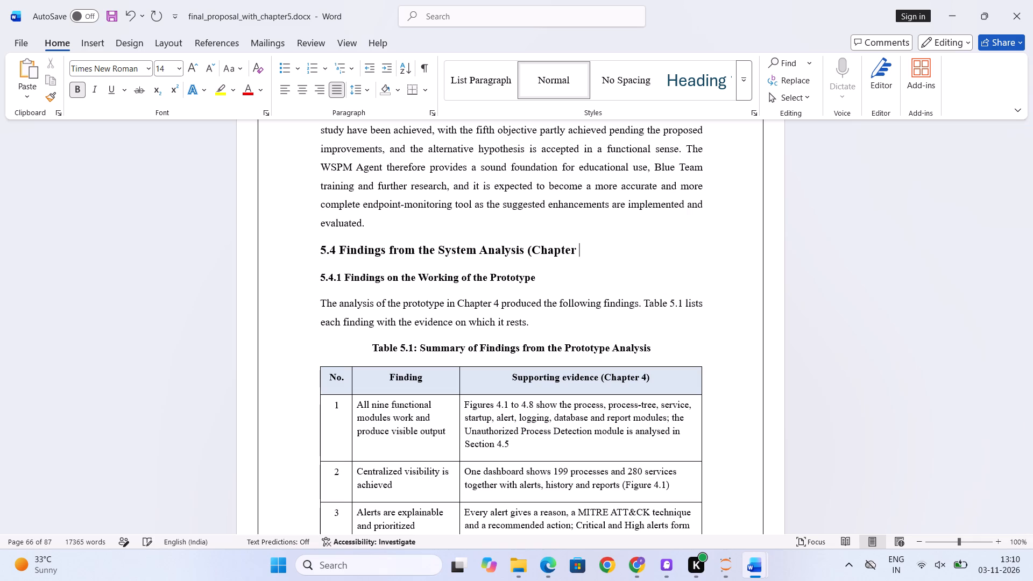
key(BackSpace)
key(BackSpace)
key(BackSpace)
key(BackSpace)
key(BackSpace)
key(BackSpace)
key(BackSpace)
key(BackSpace)
key(BackSpace)
key(BackSpace)
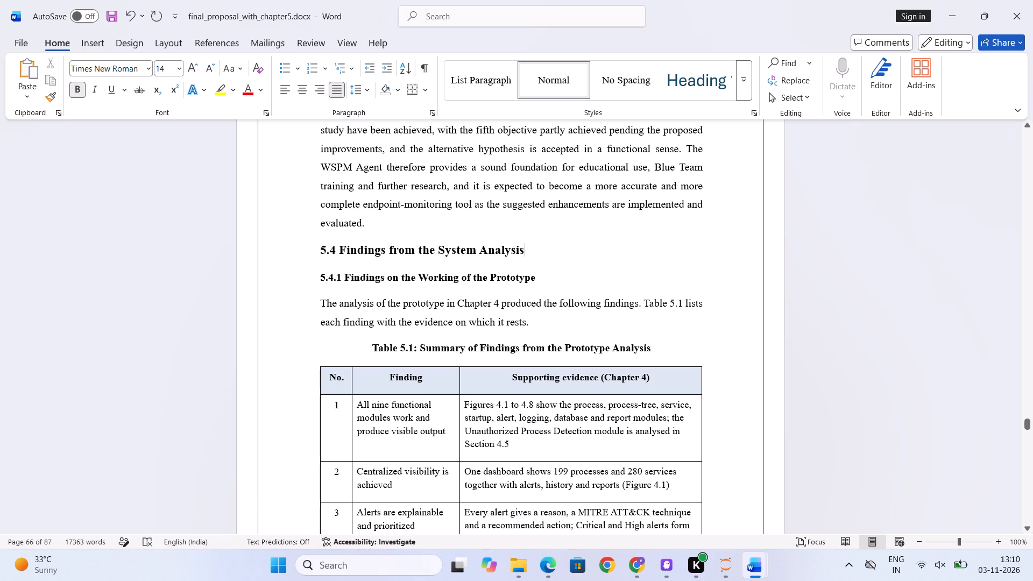
Shorten the section 5.4 heading to "5.4 Findings" by removing "from the System Analysis".
click(478, 352)
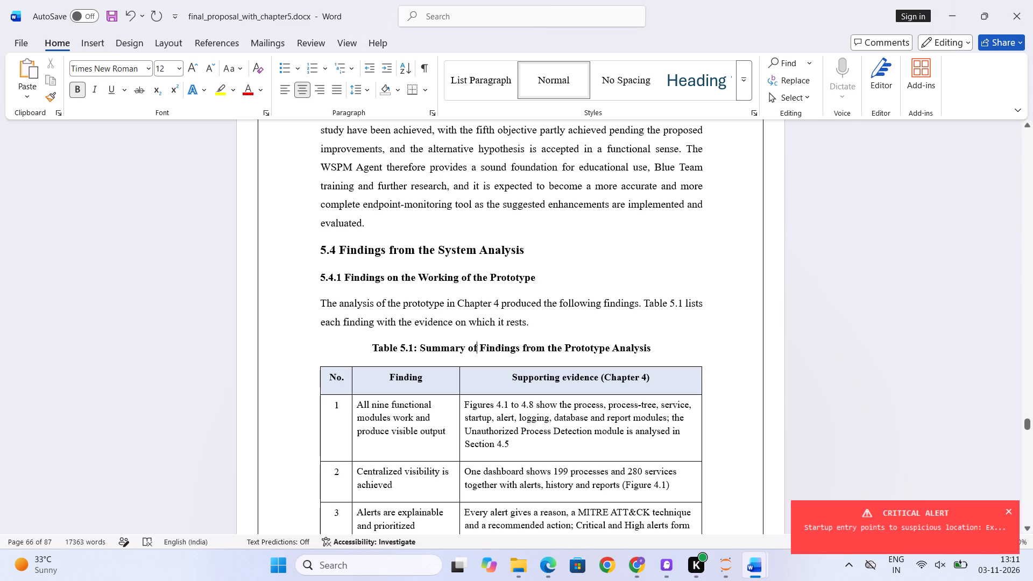
click(534, 253)
key(BackSpace)
key(BackSpace)
key(BackSpace)
key(BackSpace)
key(BackSpace)
key(BackSpace)
key(BackSpace)
key(BackSpace)
key(BackSpace)
key(BackSpace)
key(BackSpace)
key(BackSpace)
key(BackSpace)
key(BackSpace)
key(BackSpace)
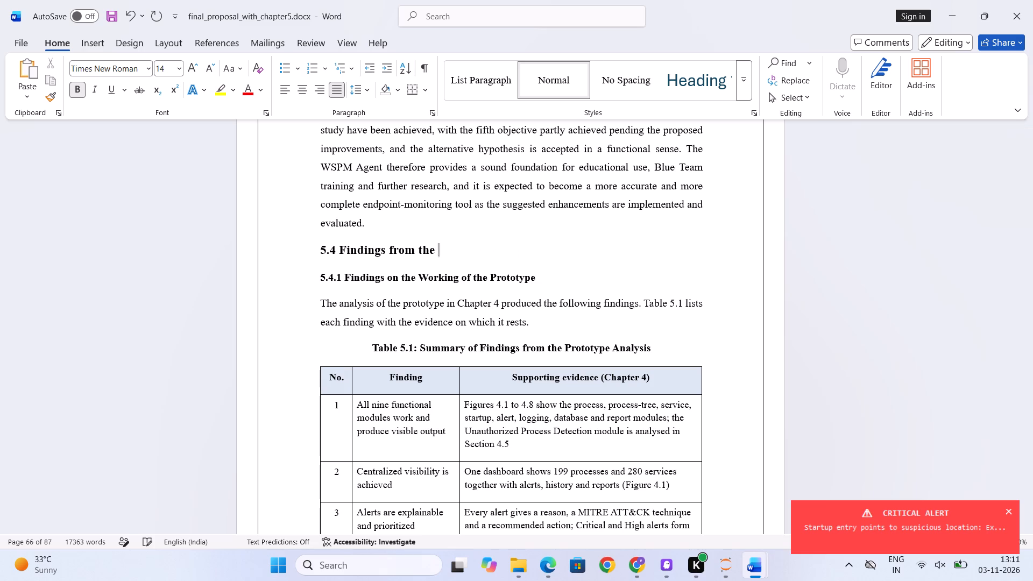
key(BackSpace)
key(BackSpace)
key(BackSpace)
key(BackSpace)
key(BackSpace)
key(BackSpace)
key(BackSpace)
key(BackSpace)
key(BackSpace)
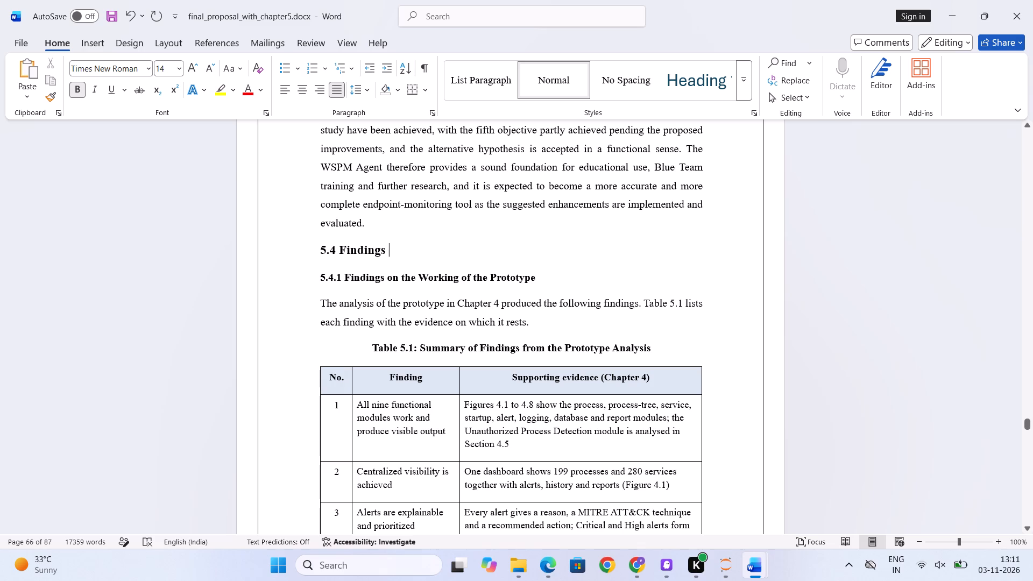
Delete the subheading "5.4.1 Findings on the Working of the Prototype" under section 5.4.
drag(543, 280, 323, 288)
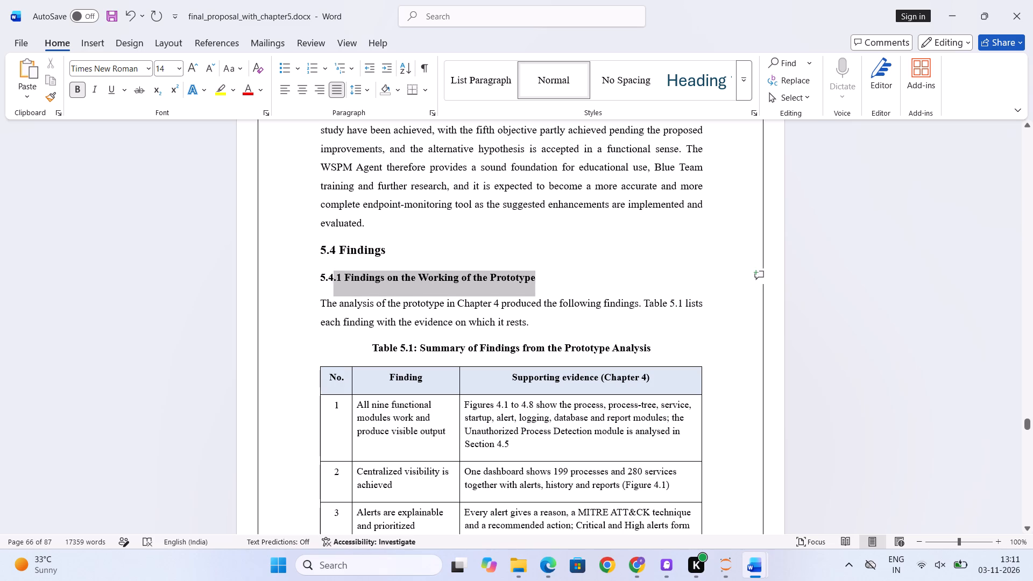
drag(323, 288, 310, 281)
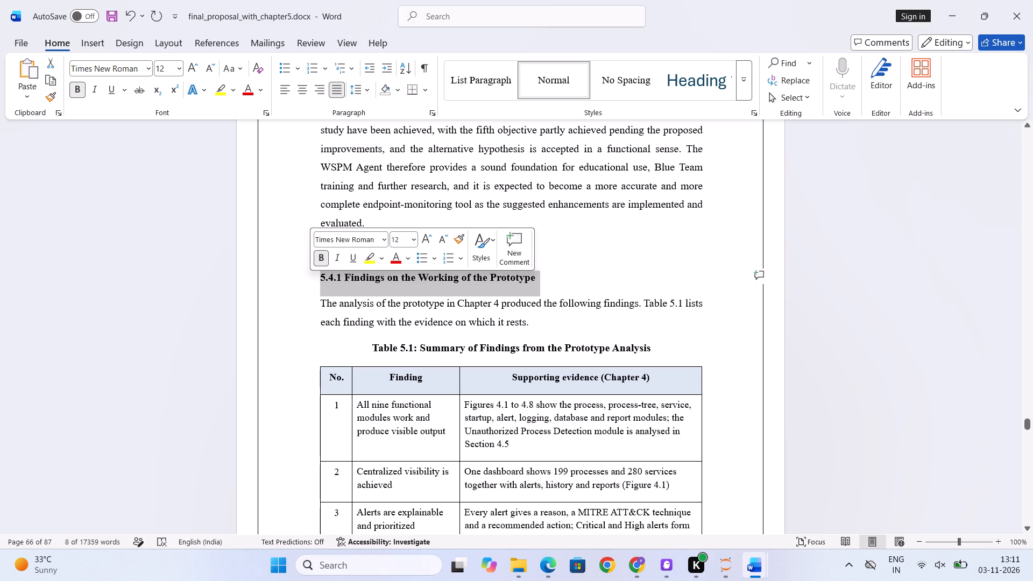
key(BackSpace)
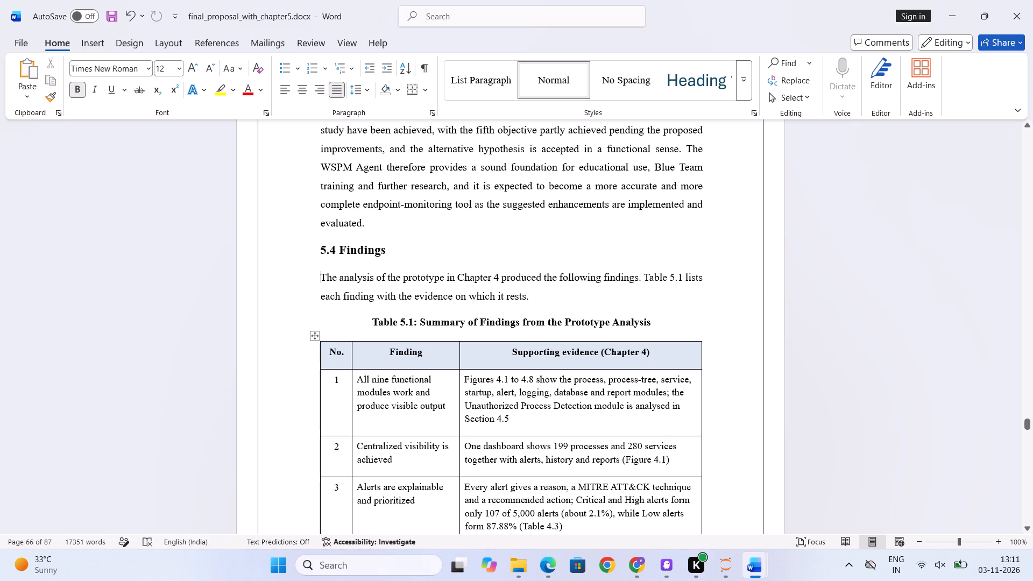
Look through the rest of section 5.4, from Table 5.1 to the weaknesses and achievement-of-objectives subsections, for content that needs simplifying.
scroll(440, 349, down, 2)
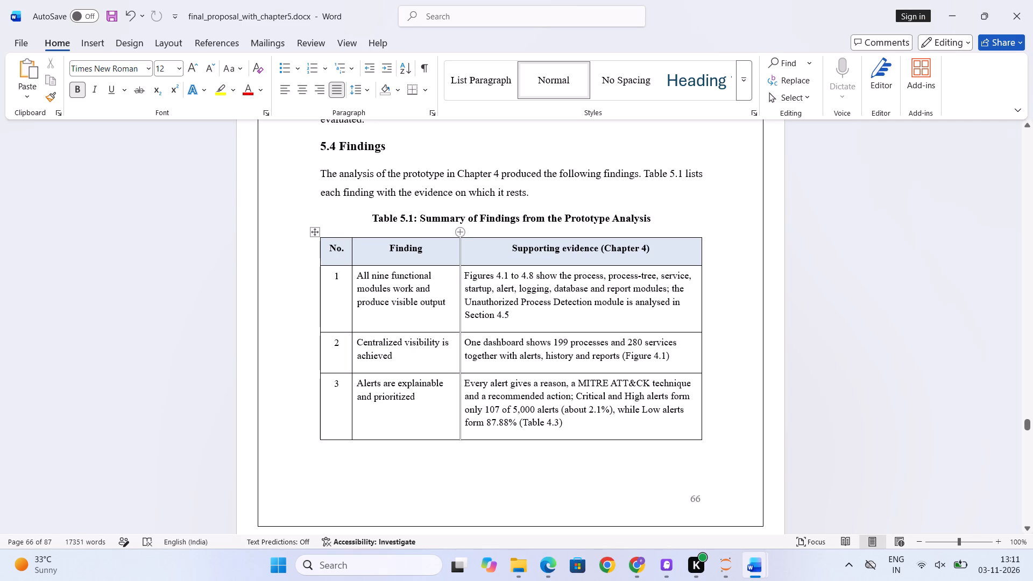
scroll(485, 272, down, 6)
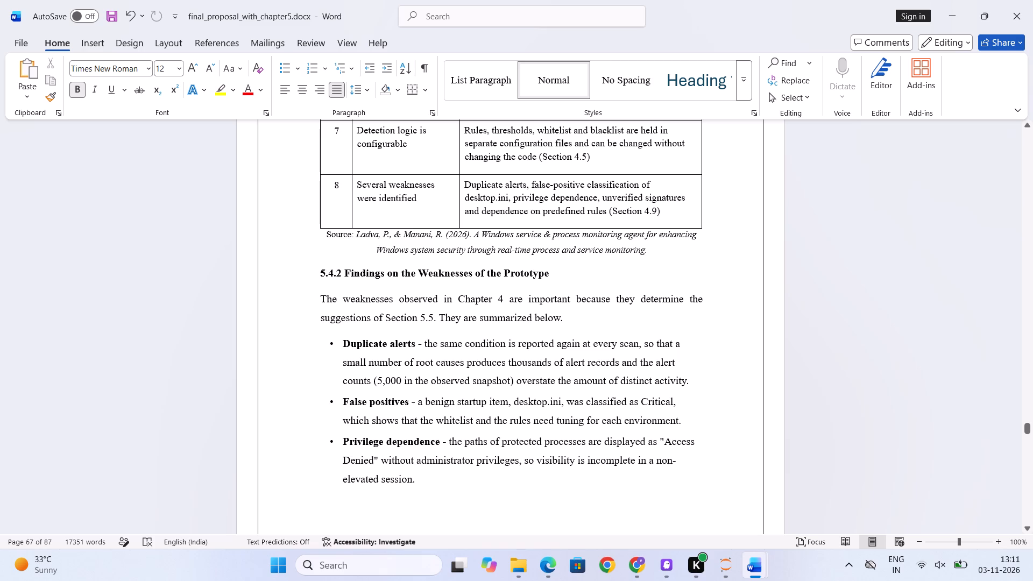
scroll(350, 330, down, 1)
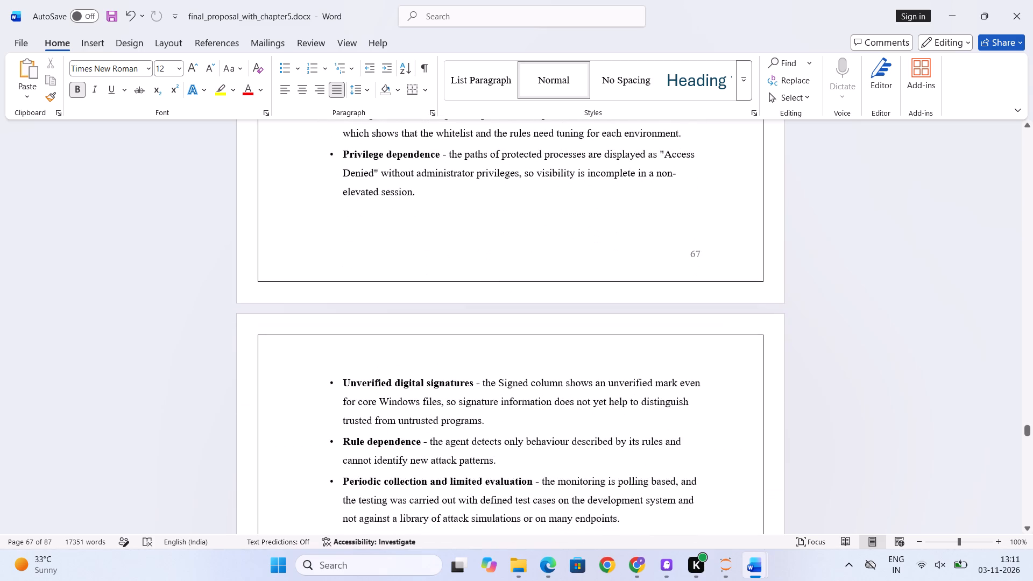
scroll(350, 330, down, 4)
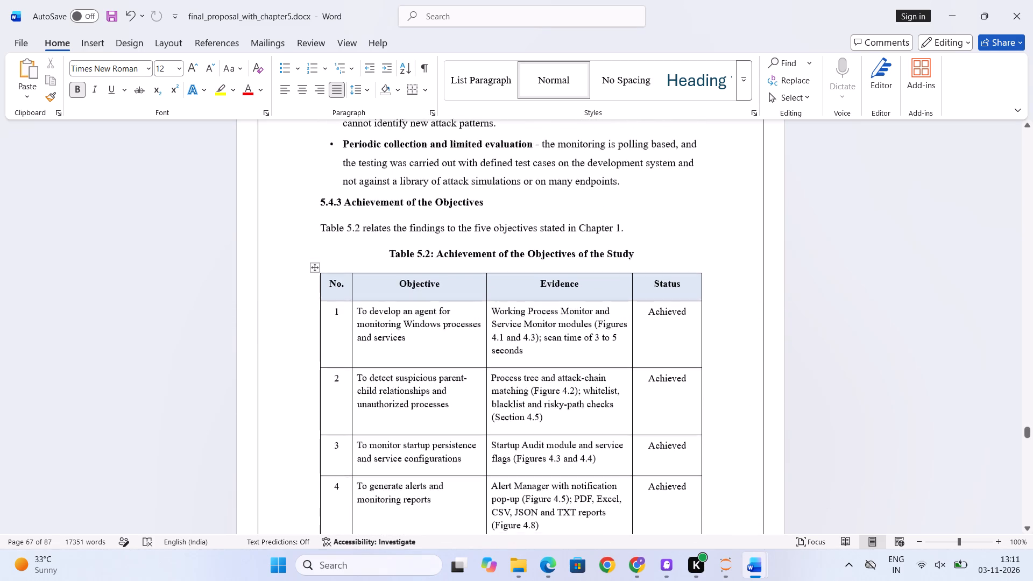
scroll(350, 330, down, 1)
scroll(350, 330, up, 4)
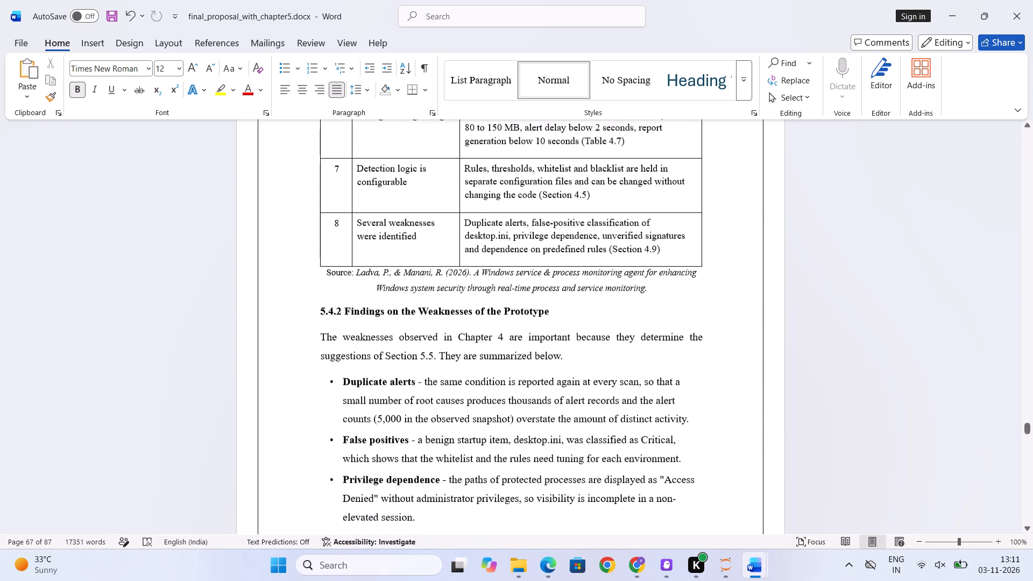
scroll(350, 330, up, 10)
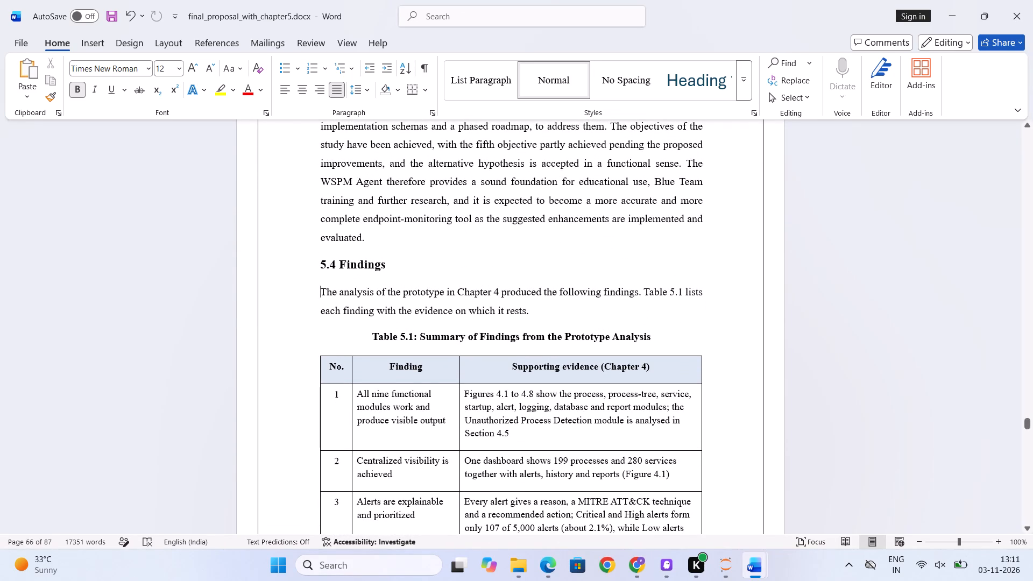
scroll(494, 375, down, 1)
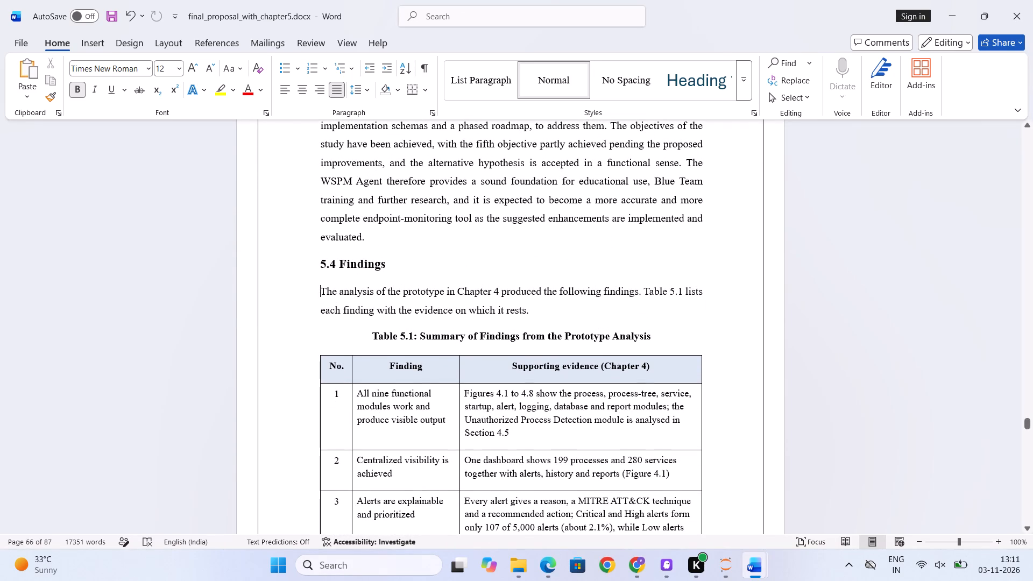
scroll(494, 375, down, 1)
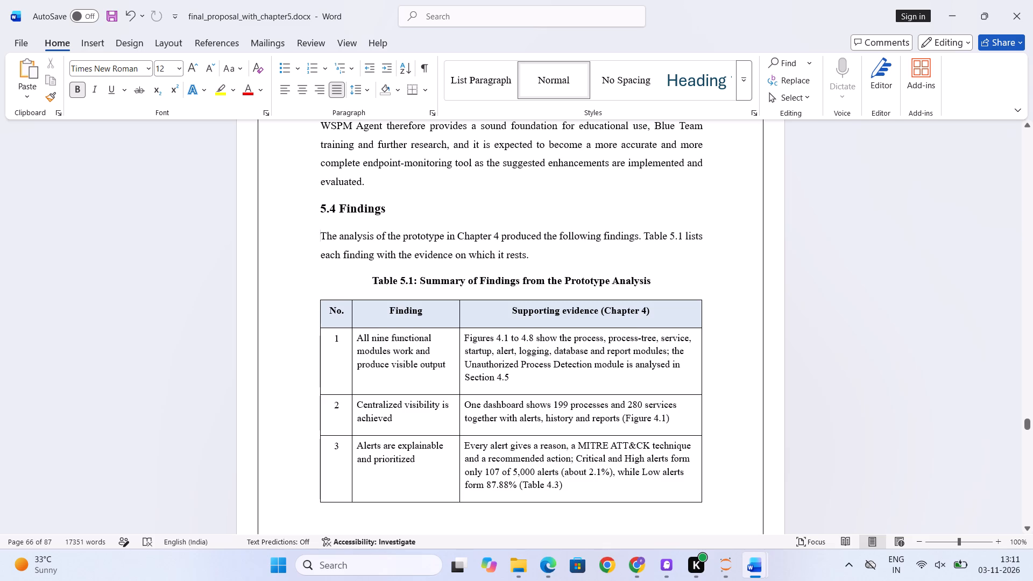
scroll(549, 296, down, 6)
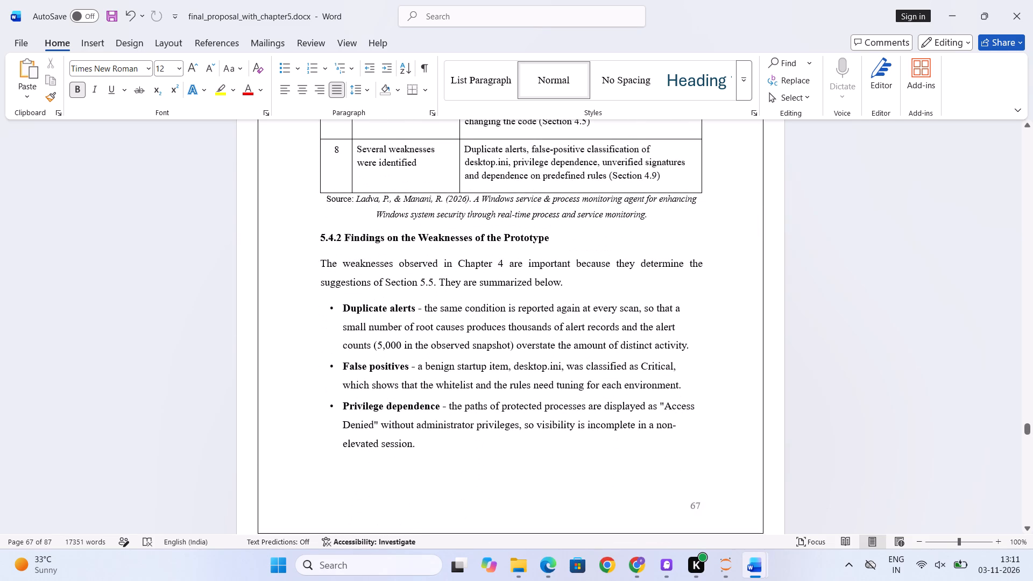
Remove "(Chapter 4)" from the third column heading of Table 5.1, leaving "Supporting evidence".
scroll(564, 251, up, 3)
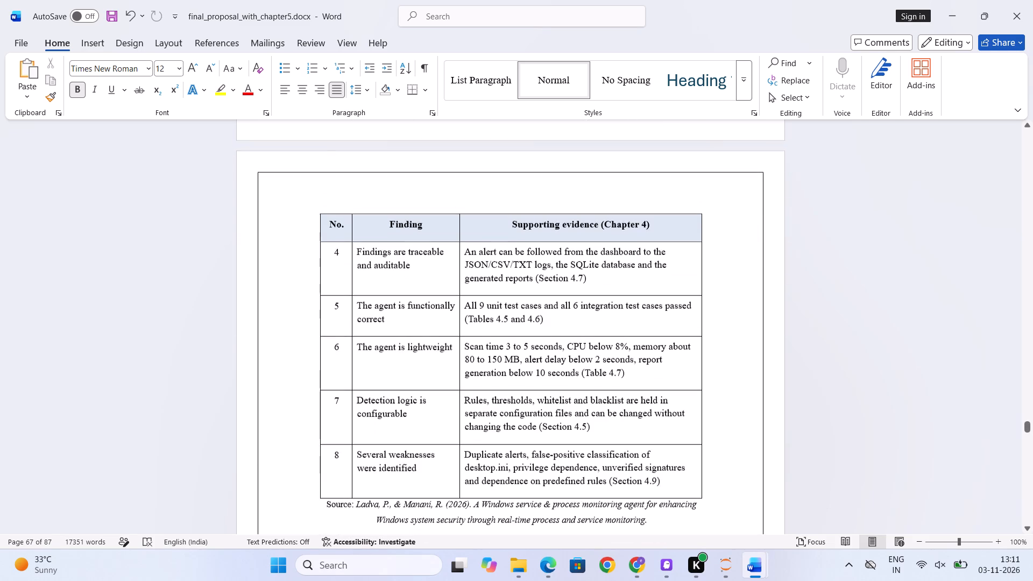
scroll(564, 251, up, 2)
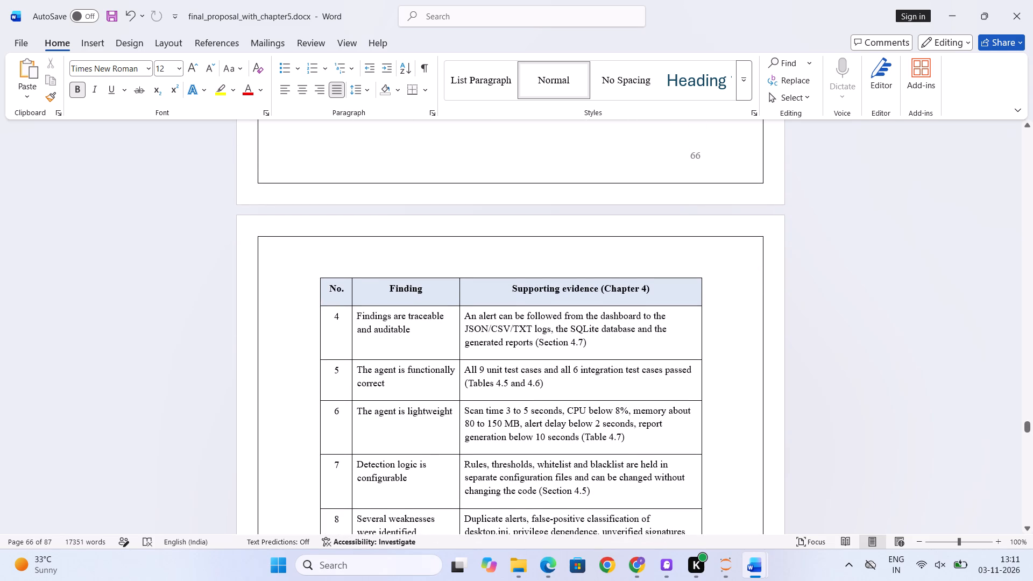
click(654, 288)
scroll(654, 288, up, 2)
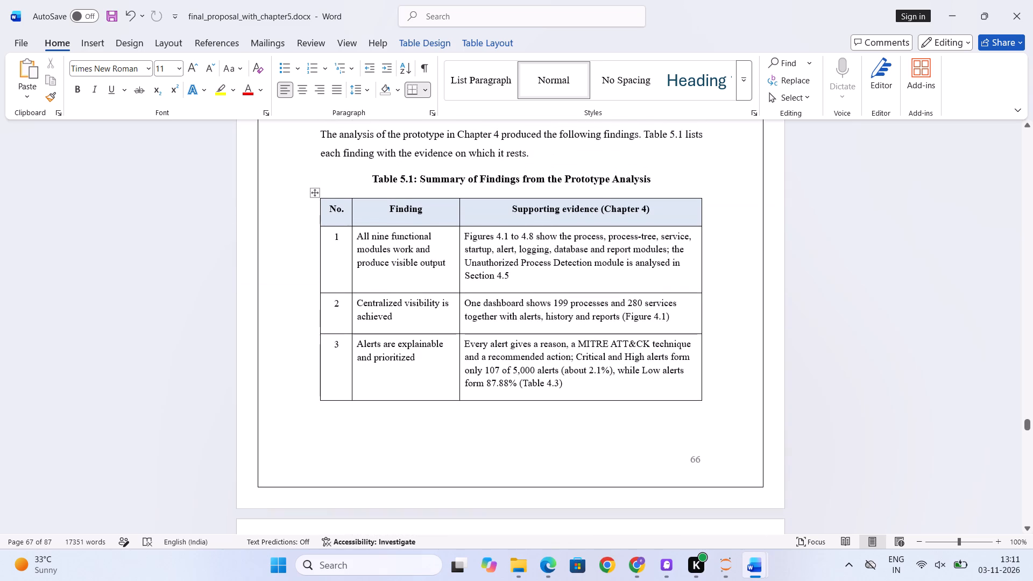
click(656, 208)
key(BackSpace)
key(BackSpace)
key(BackSpace)
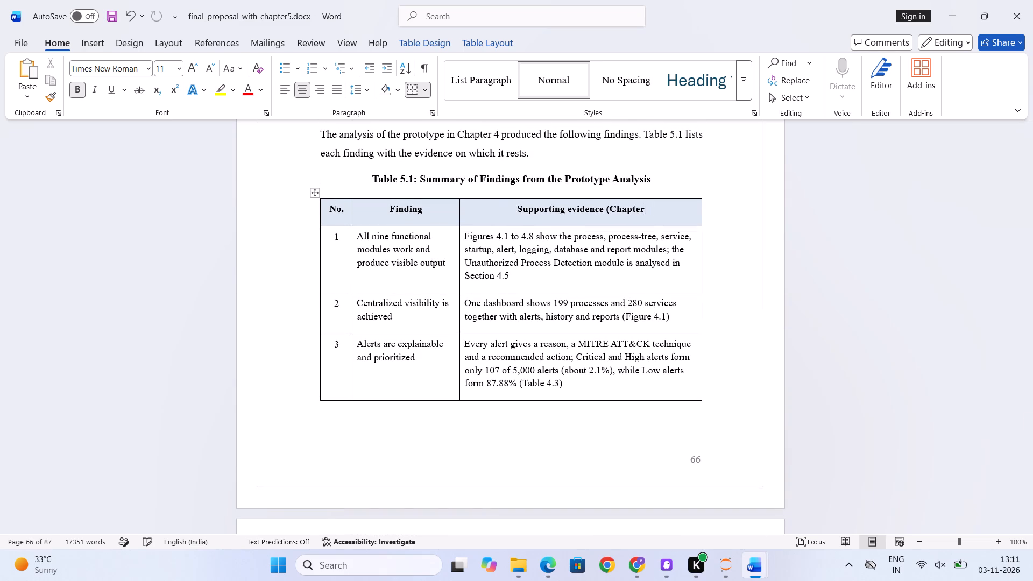
key(BackSpace)
key(BackSpace)
key(BackSpace)
key(BackSpace)
key(BackSpace)
key(BackSpace)
key(BackSpace)
key(BackSpace)
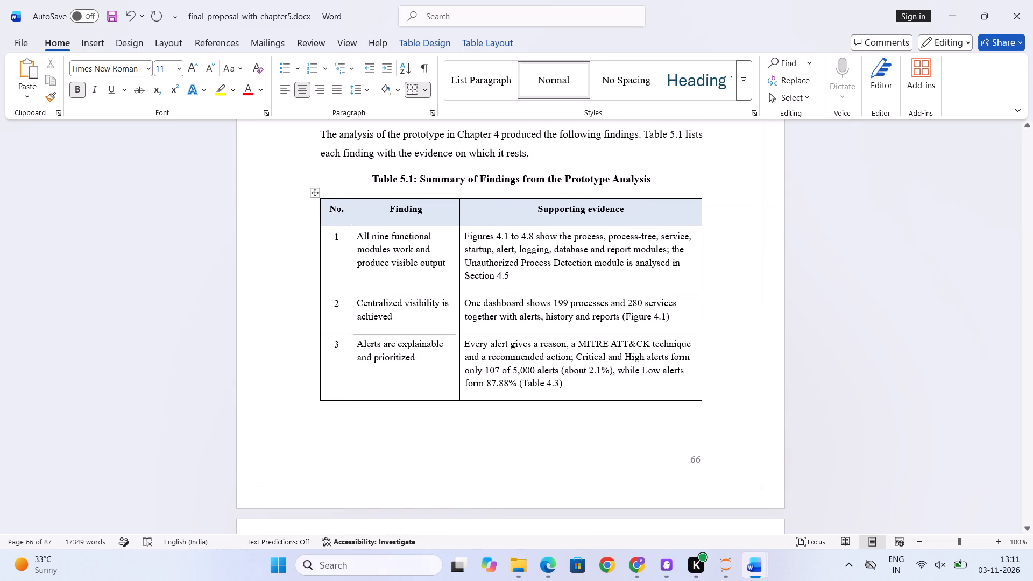
scroll(615, 223, down, 4)
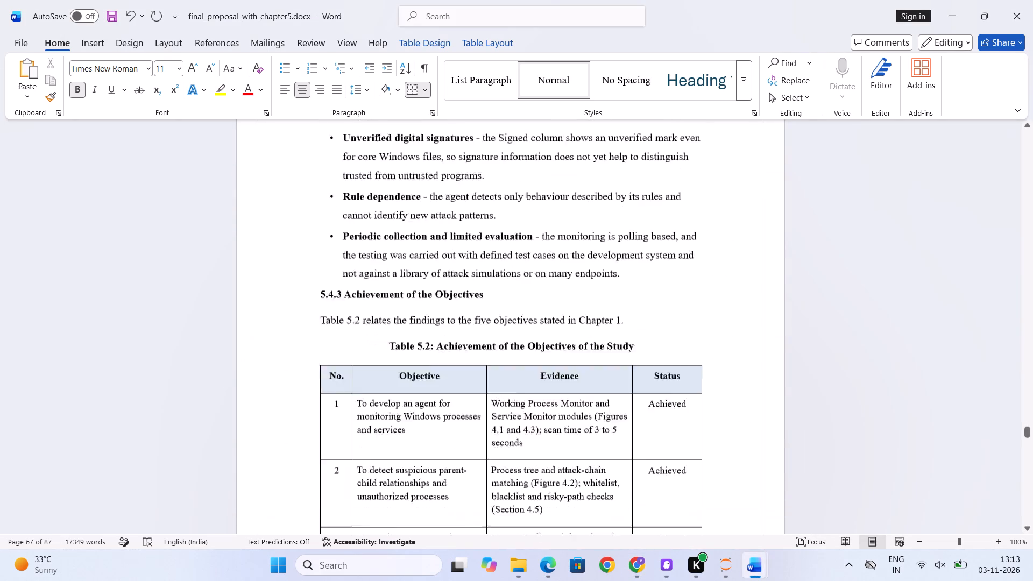
scroll(424, 415, down, 1)
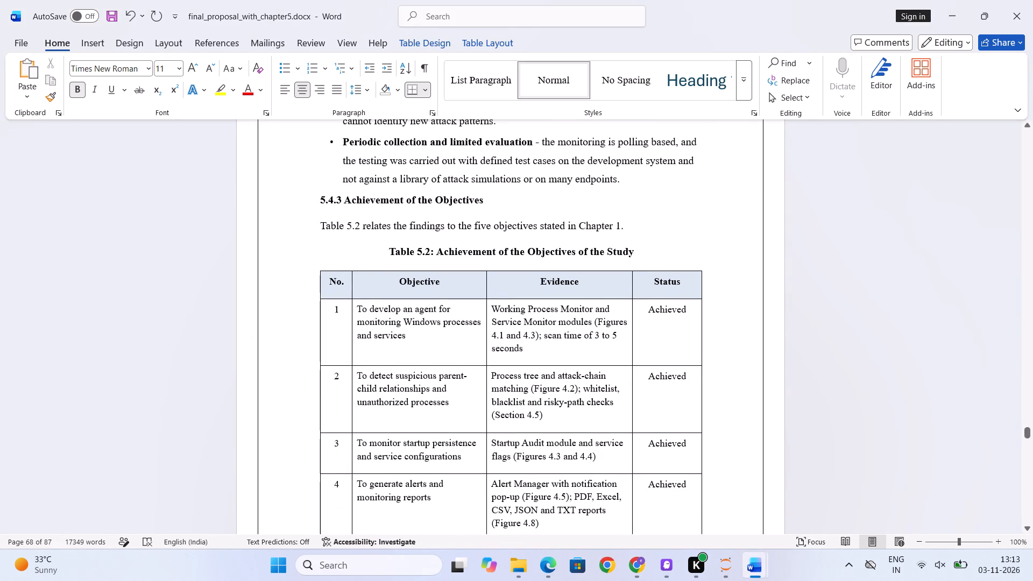
scroll(508, 261, down, 5)
scroll(508, 261, up, 3)
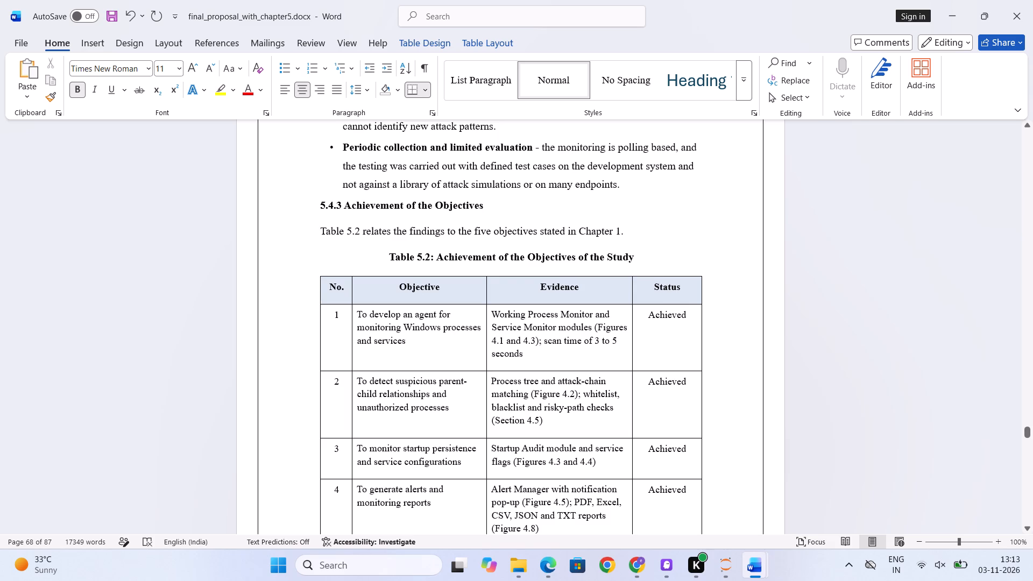
scroll(625, 281, down, 3)
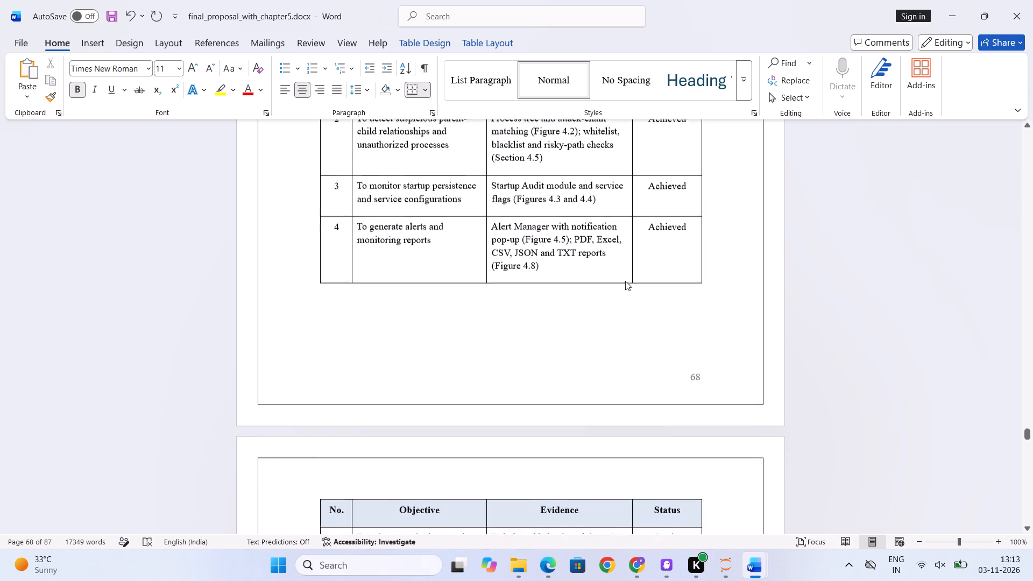
scroll(625, 281, down, 1)
scroll(470, 384, up, 1)
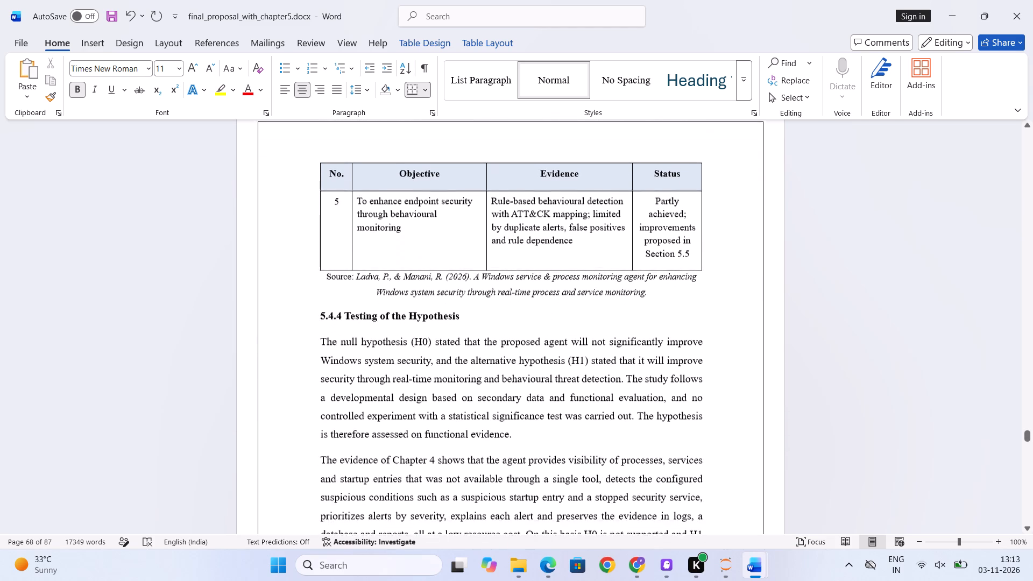
scroll(470, 384, up, 1)
scroll(470, 384, down, 1)
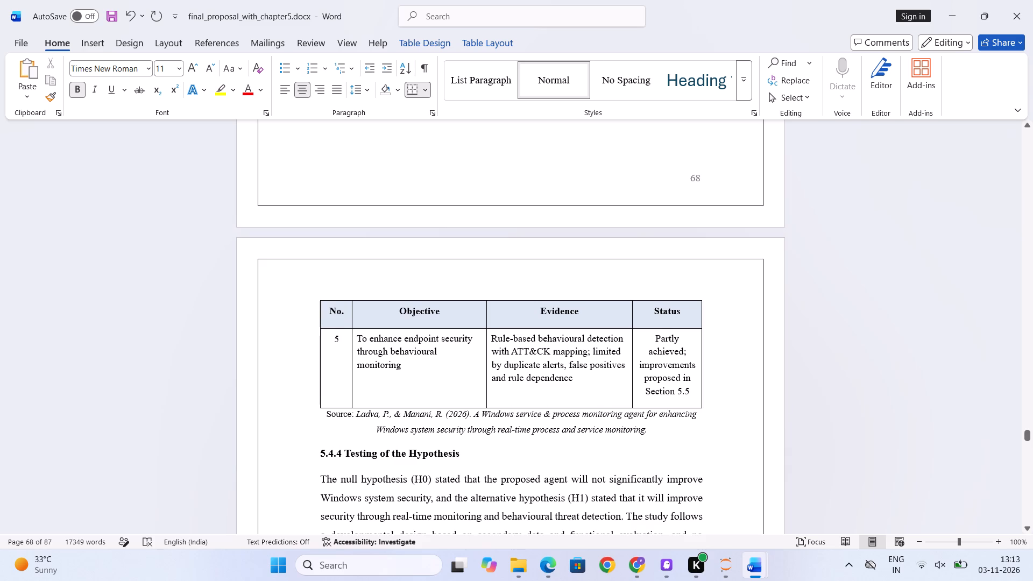
scroll(515, 308, up, 6)
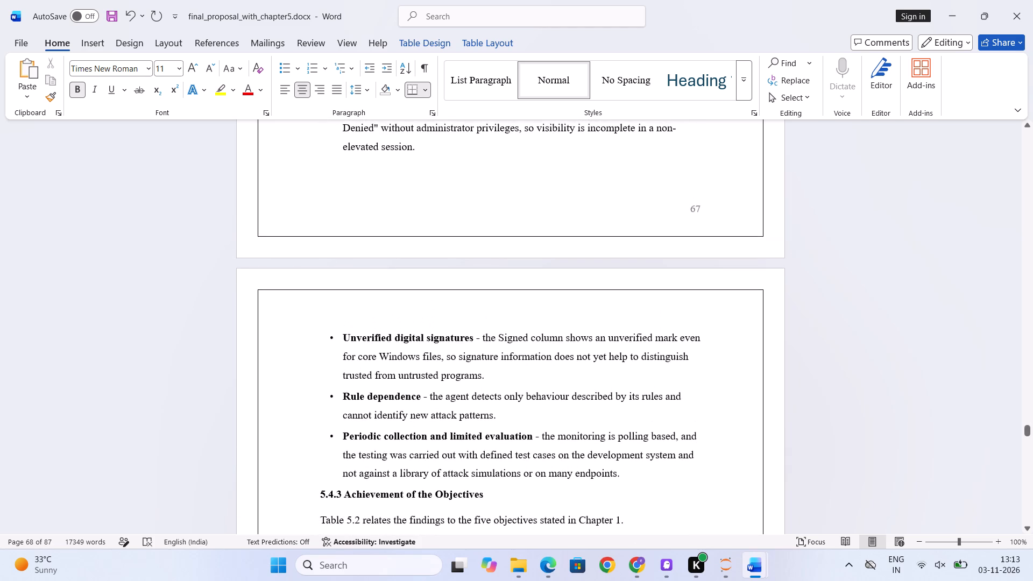
scroll(462, 307, up, 7)
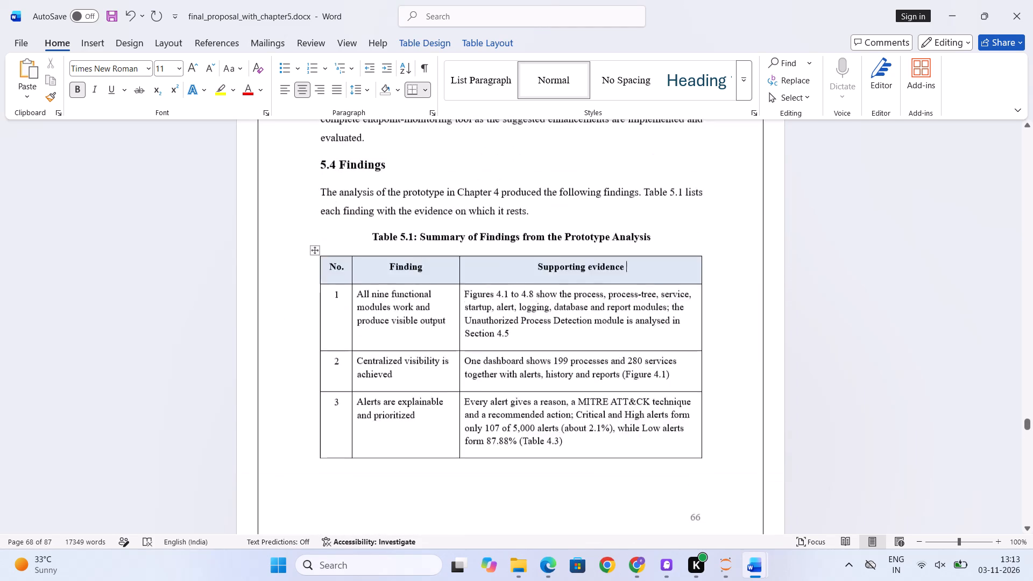
scroll(462, 307, up, 1)
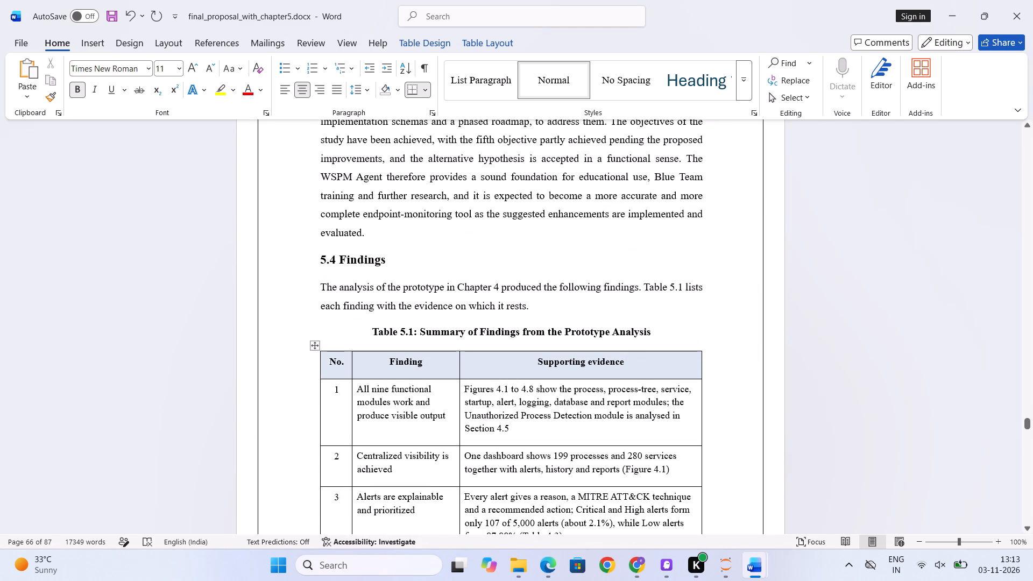
Shorten the section 5.4.2 heading to "Weaknesses of the Prototype" by removing the words "Findings on the".
scroll(455, 330, down, 7)
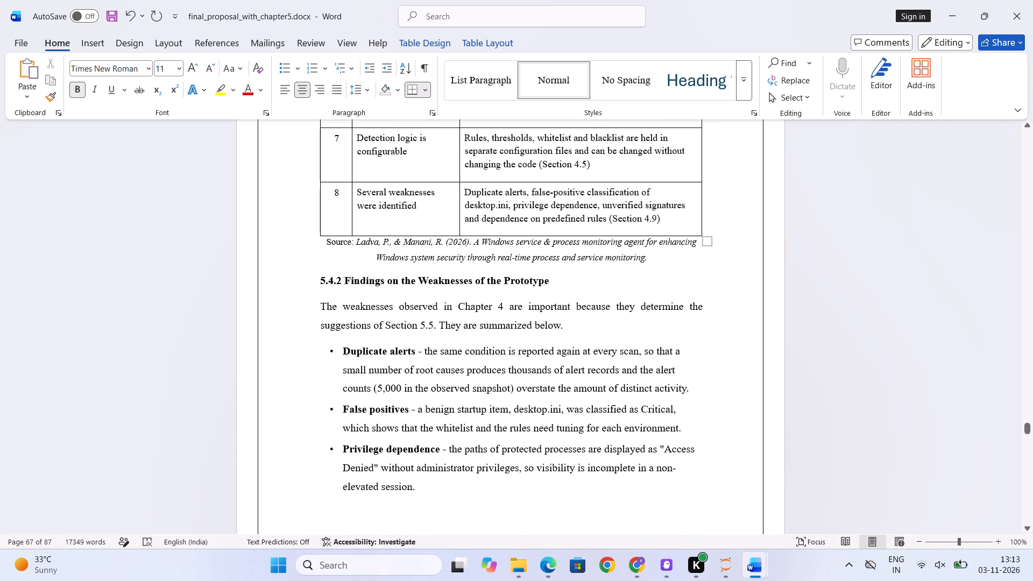
click(416, 282)
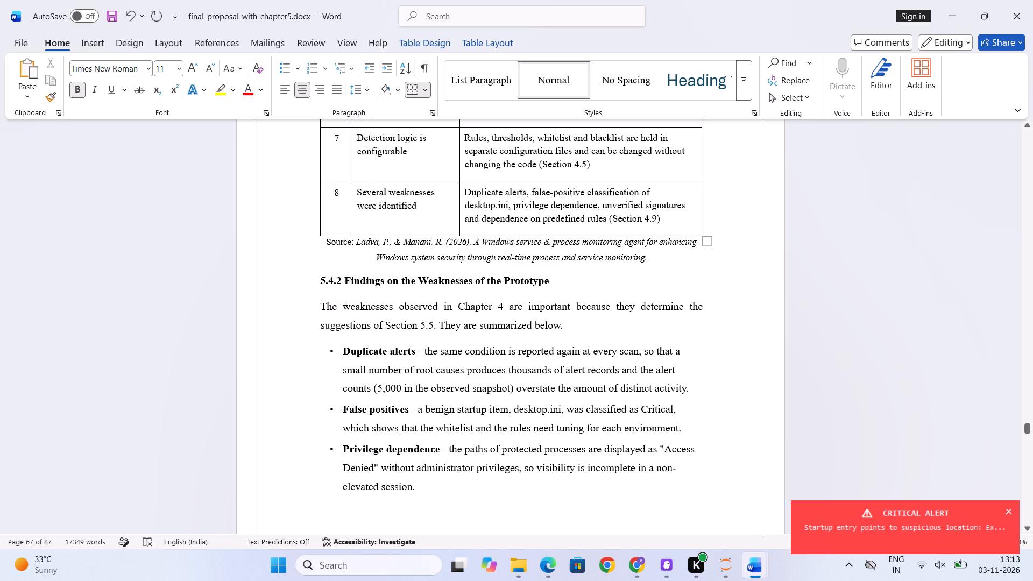
key(Right)
key(BackSpace)
key(BackSpace)
key(BackSpace)
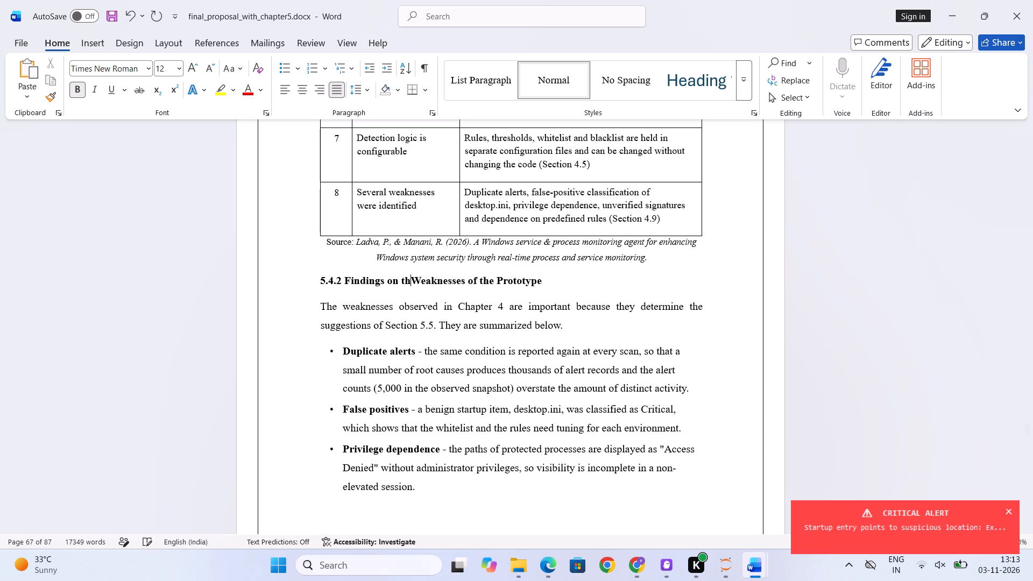
key(BackSpace)
key(BackSpace)
key(BackSpace)
key(BackSpace)
key(BackSpace)
key(BackSpace)
key(BackSpace)
key(BackSpace)
key(BackSpace)
key(BackSpace)
key(BackSpace)
key(BackSpace)
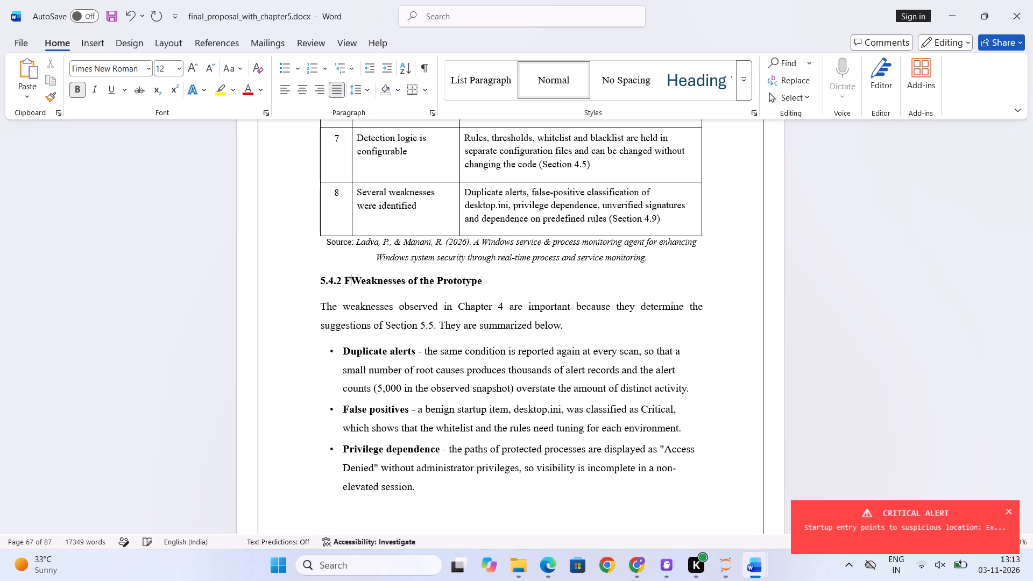
key(BackSpace)
Delete Figure 5.1, Enhanced Architecture of the WSPM Agent, together with its caption and source line before section 5.5.1.
scroll(477, 344, down, 1)
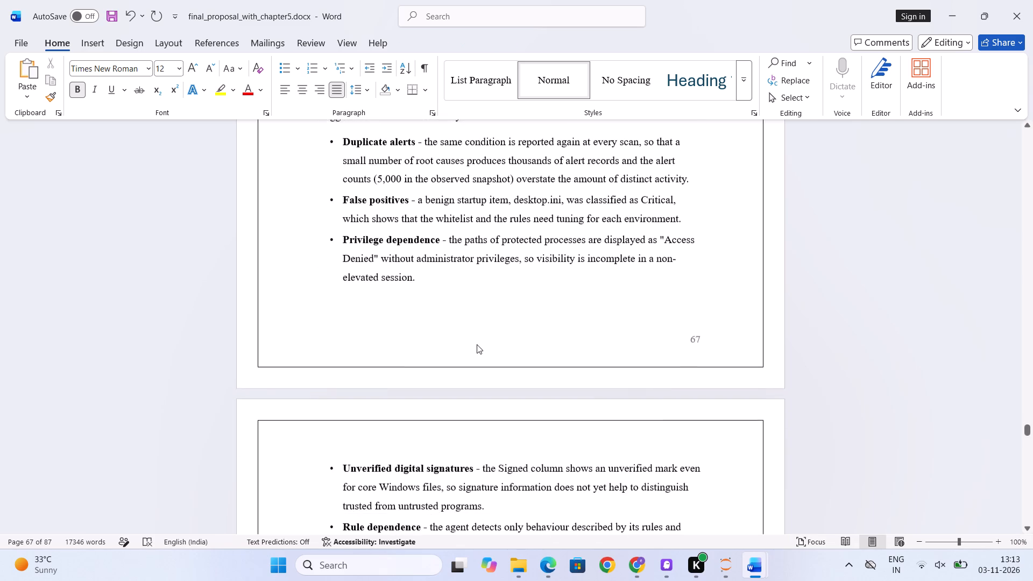
scroll(477, 344, down, 2)
scroll(430, 337, down, 1)
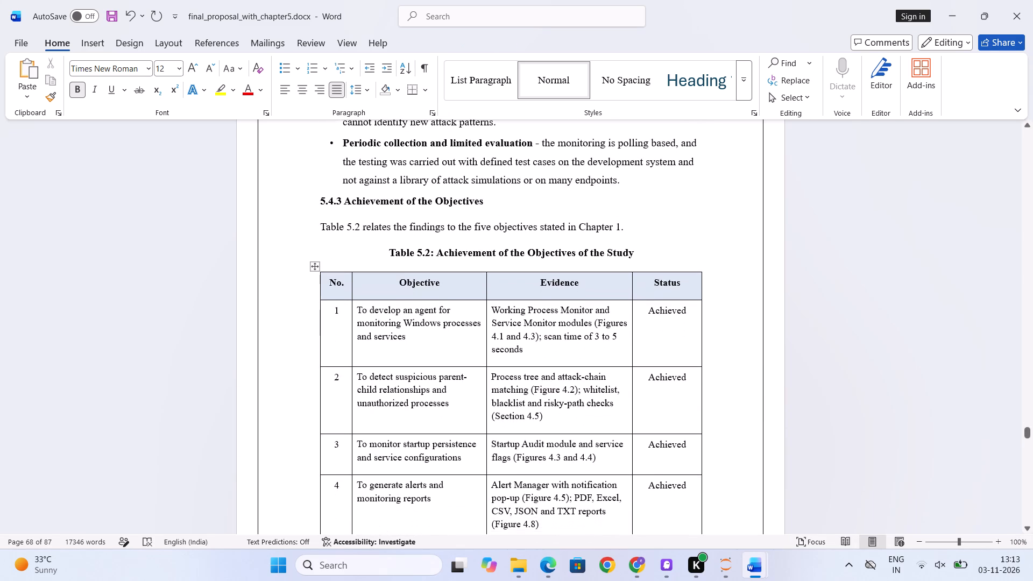
scroll(430, 337, down, 4)
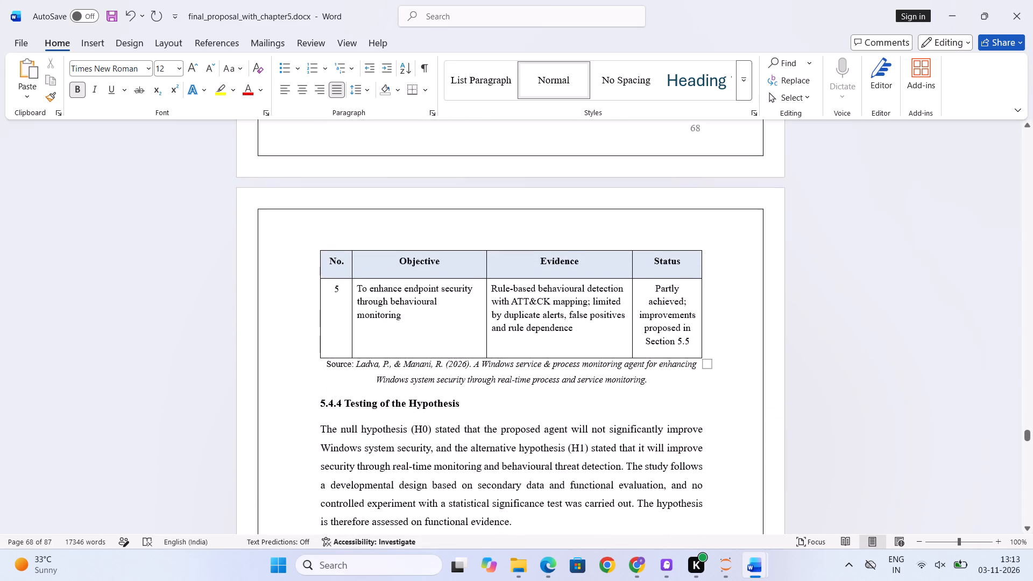
scroll(430, 337, down, 3)
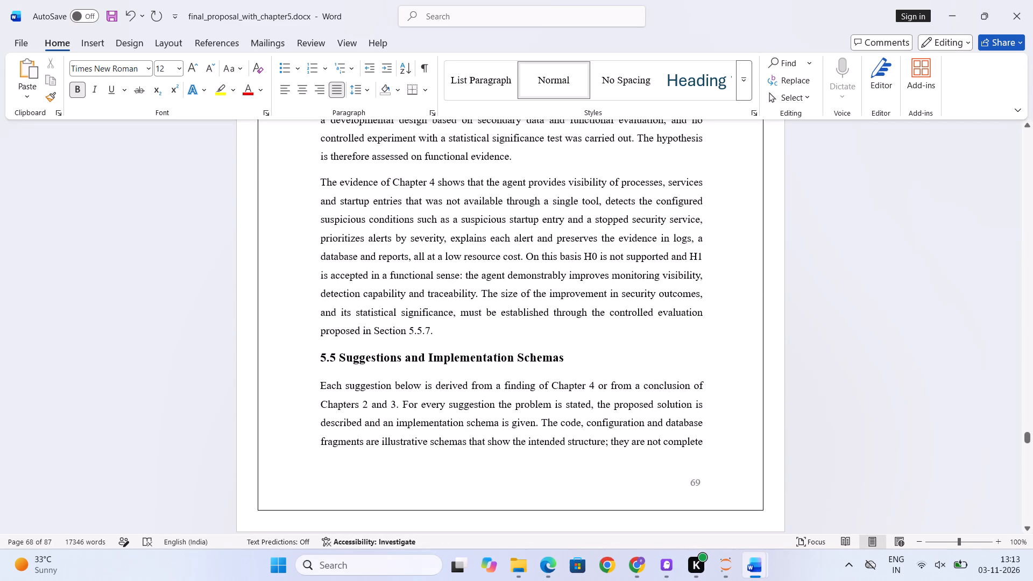
scroll(415, 360, down, 1)
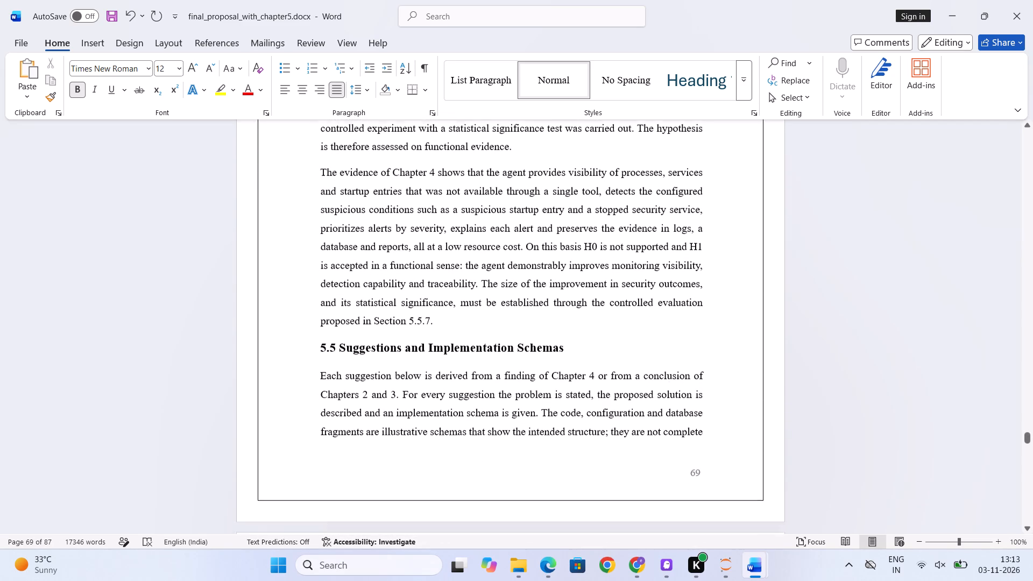
scroll(415, 360, down, 3)
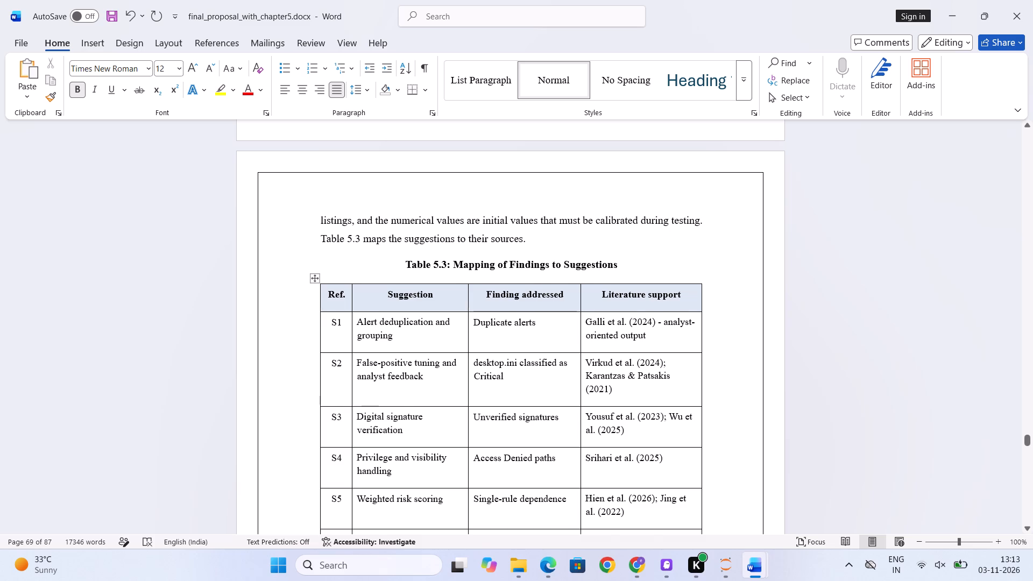
scroll(484, 320, down, 2)
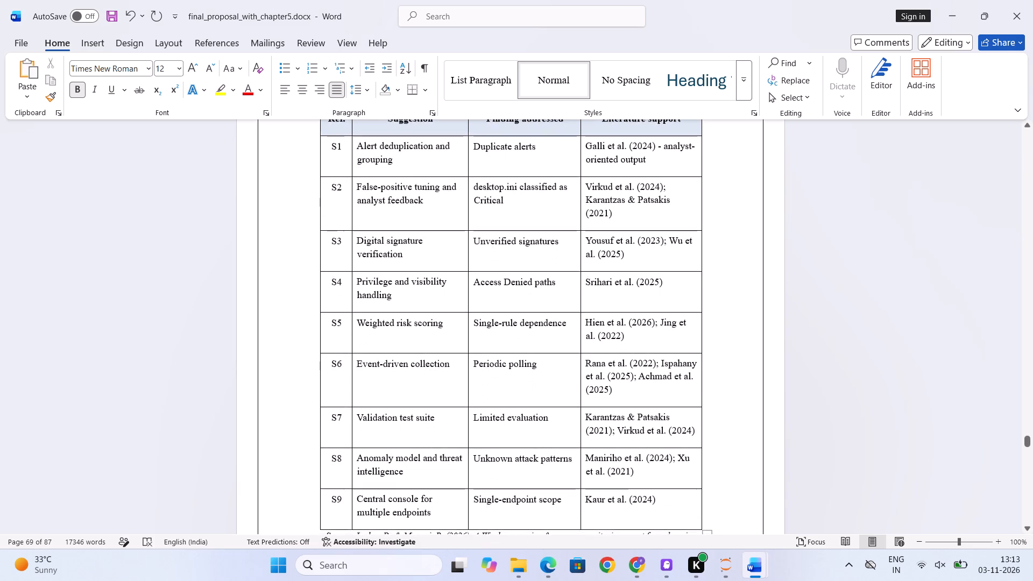
scroll(484, 320, down, 4)
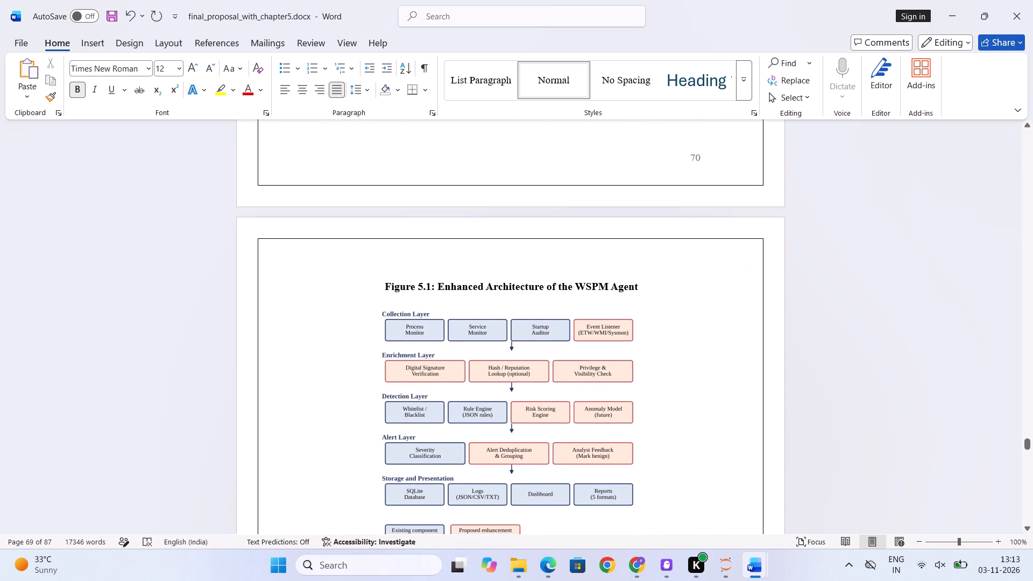
scroll(473, 320, down, 1)
click(455, 317)
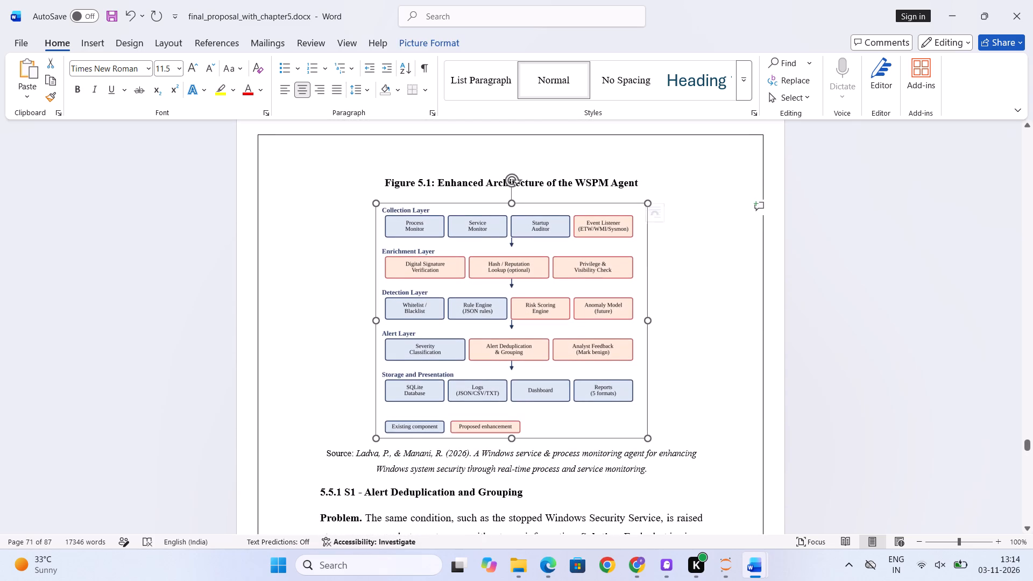
drag(661, 474, 464, 277)
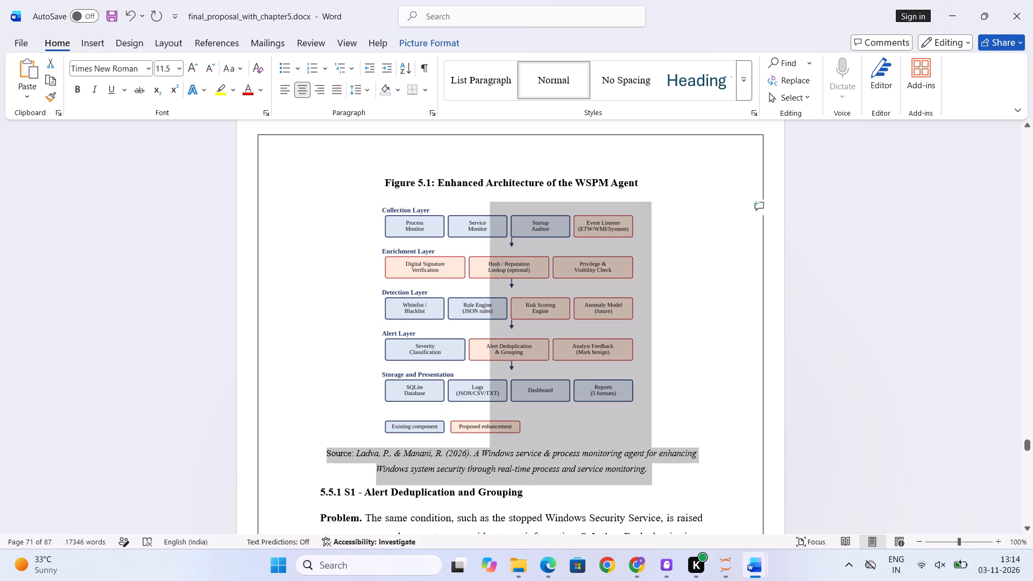
drag(464, 277, 405, 182)
key(Delete)
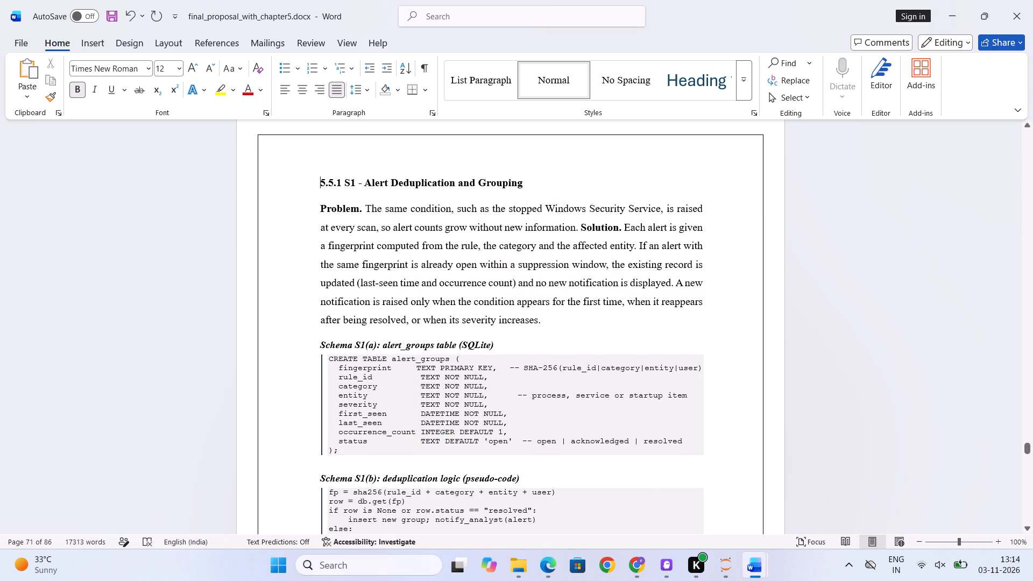
Review sections 5.5.1 to 5.7, including the suggestion schemas, Tables 5.4 to 5.6 and the Figure 5.2 roadmap, for further content to trim.
scroll(538, 334, down, 1)
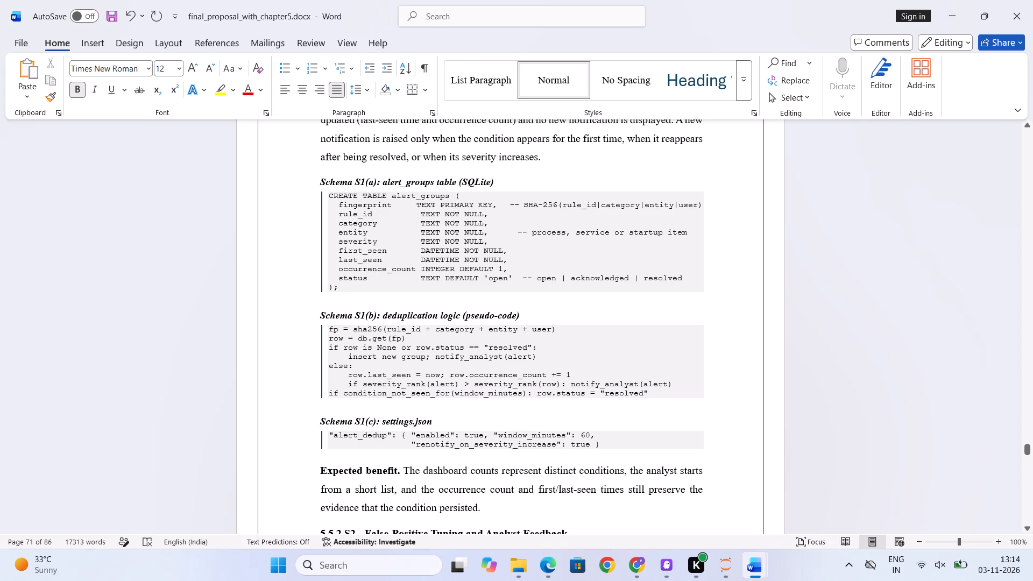
scroll(424, 338, down, 3)
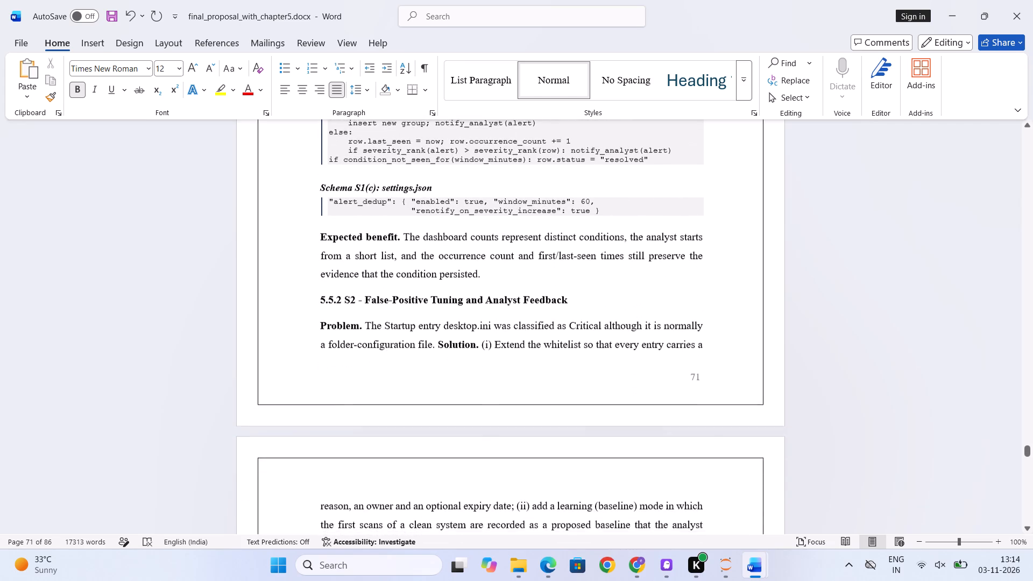
scroll(424, 338, down, 1)
scroll(478, 342, down, 1)
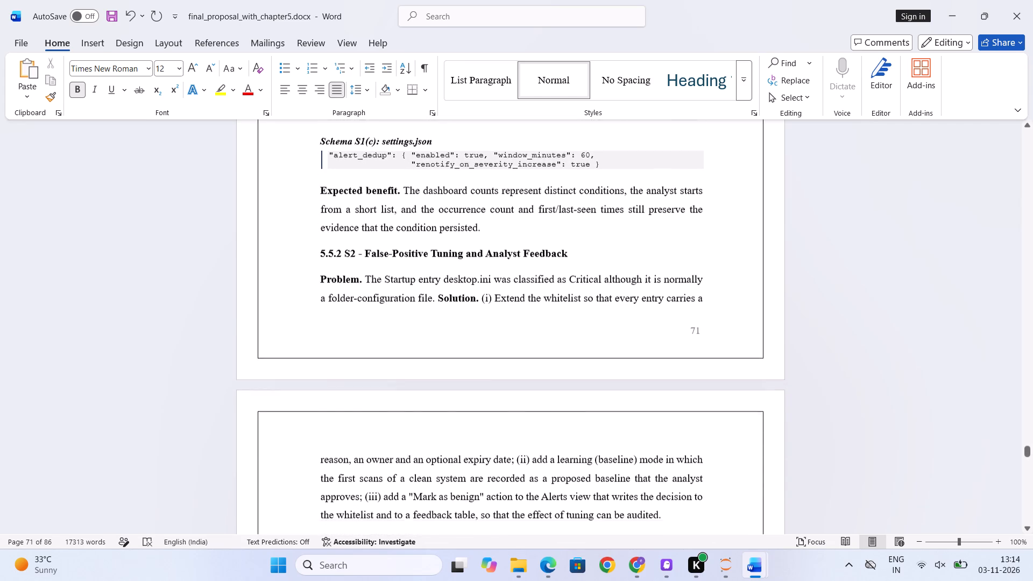
scroll(478, 342, down, 5)
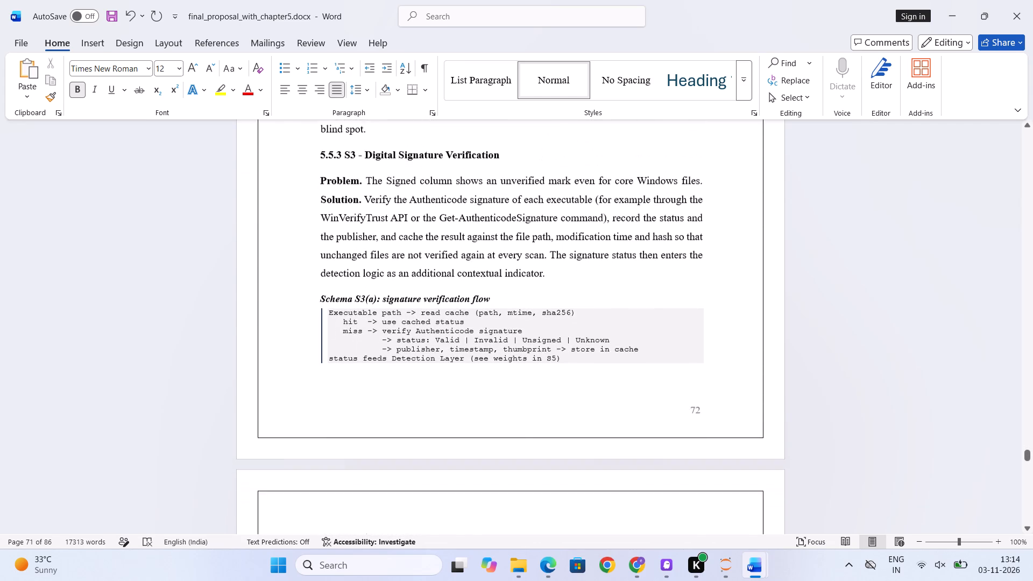
scroll(478, 342, down, 5)
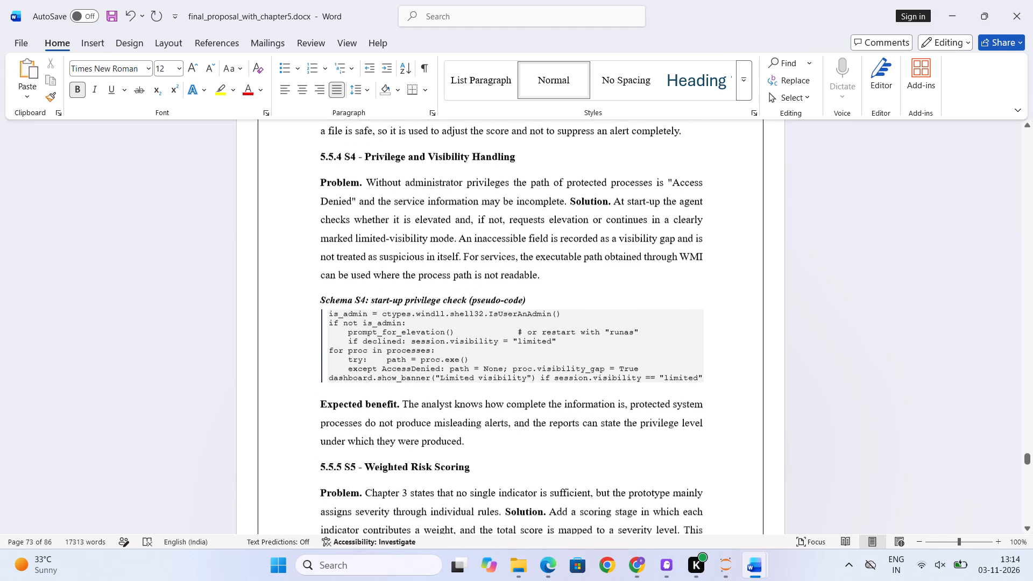
scroll(478, 342, down, 4)
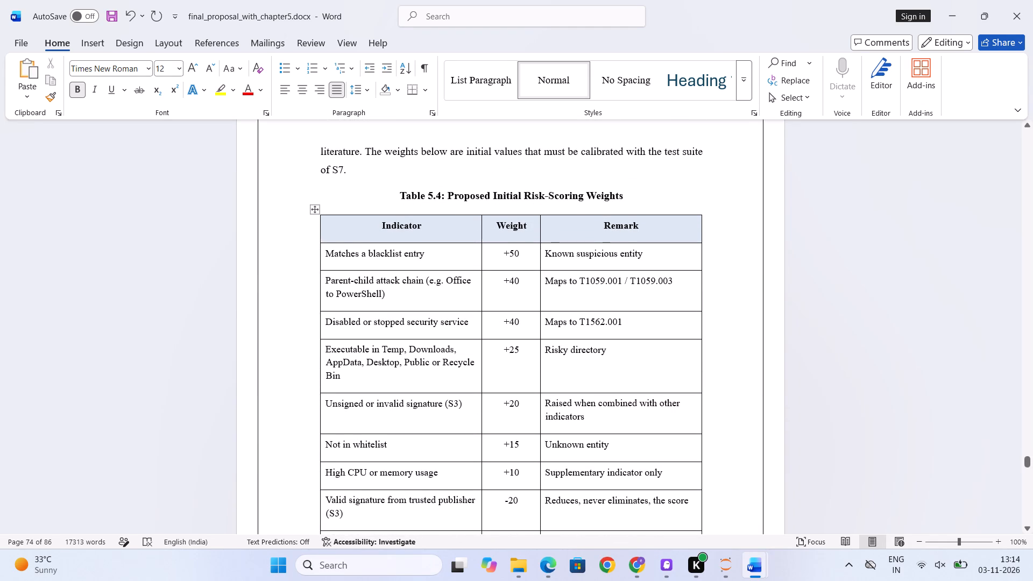
scroll(469, 244, down, 4)
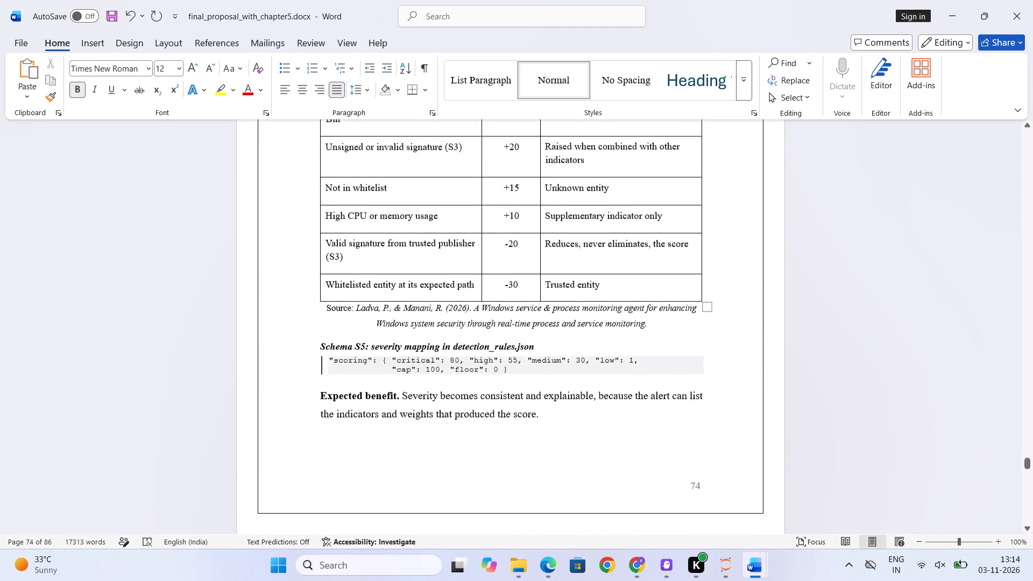
scroll(448, 243, down, 7)
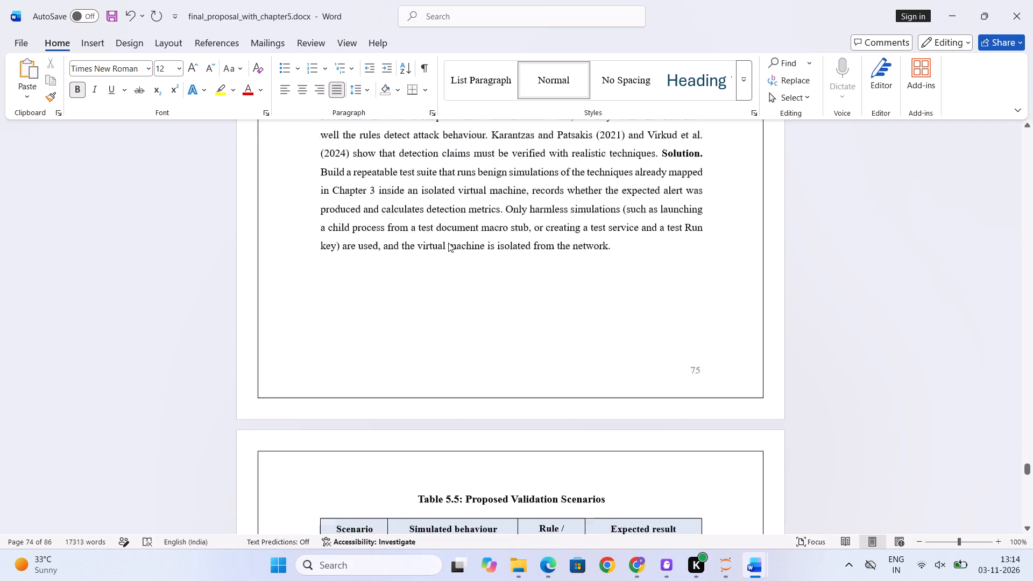
scroll(448, 243, down, 2)
scroll(519, 286, down, 1)
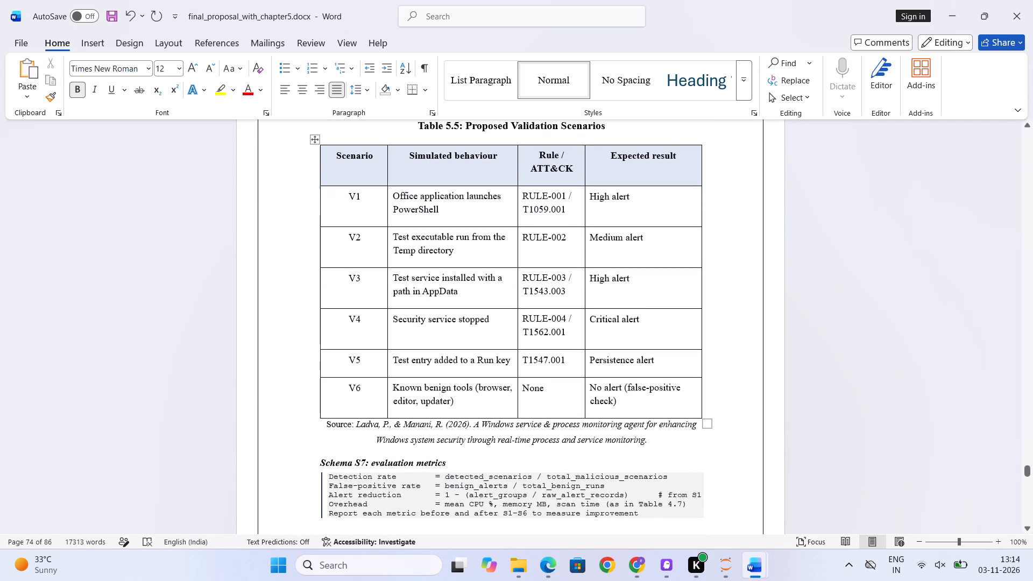
scroll(519, 286, down, 5)
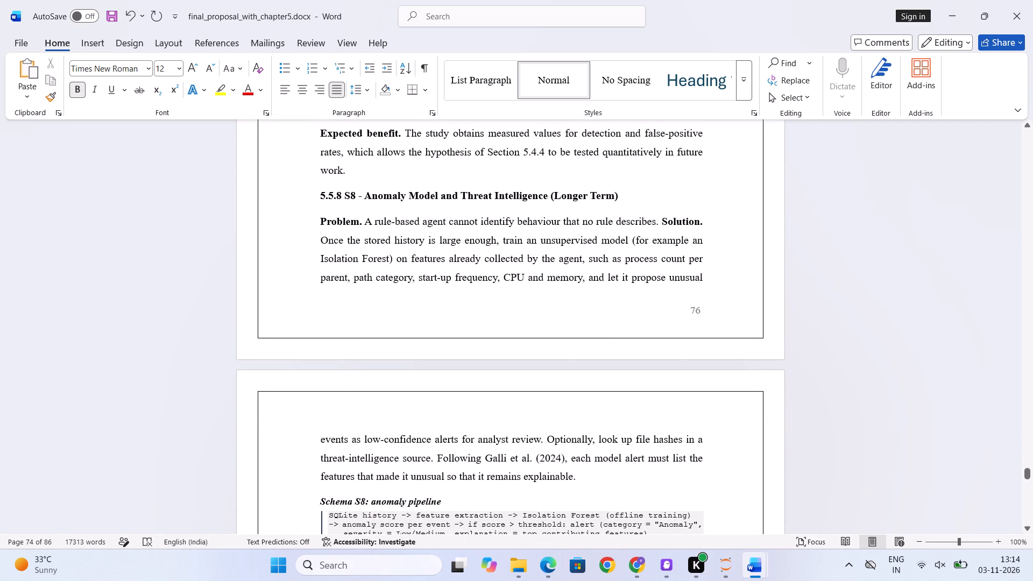
scroll(519, 286, down, 1)
scroll(463, 306, down, 2)
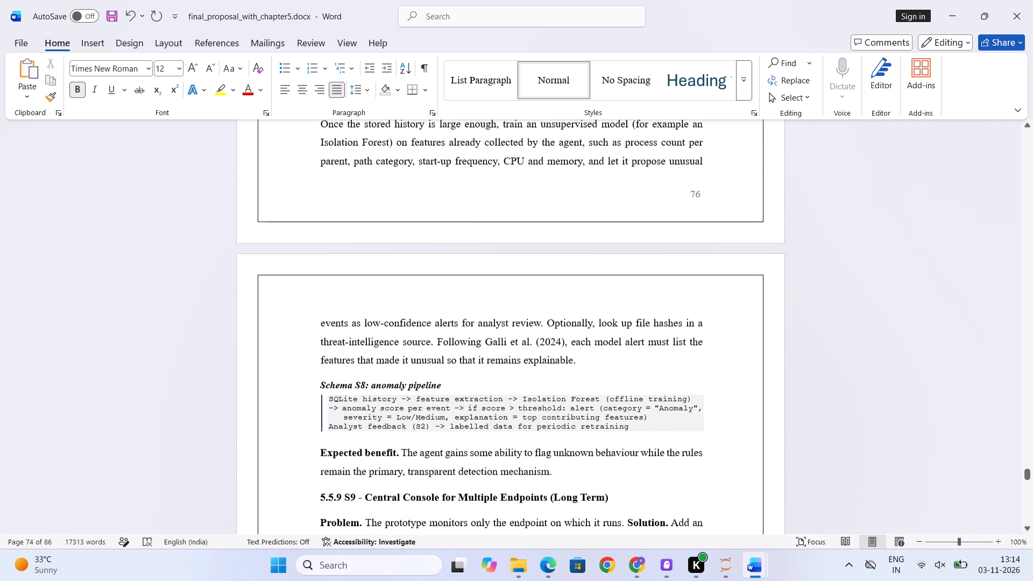
scroll(463, 306, down, 2)
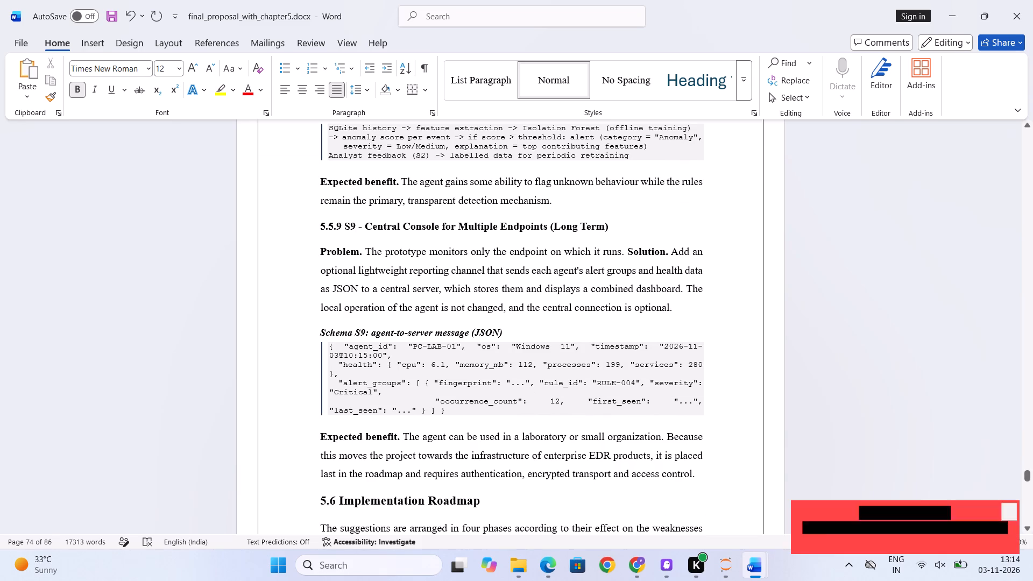
scroll(456, 254, down, 2)
scroll(403, 349, down, 1)
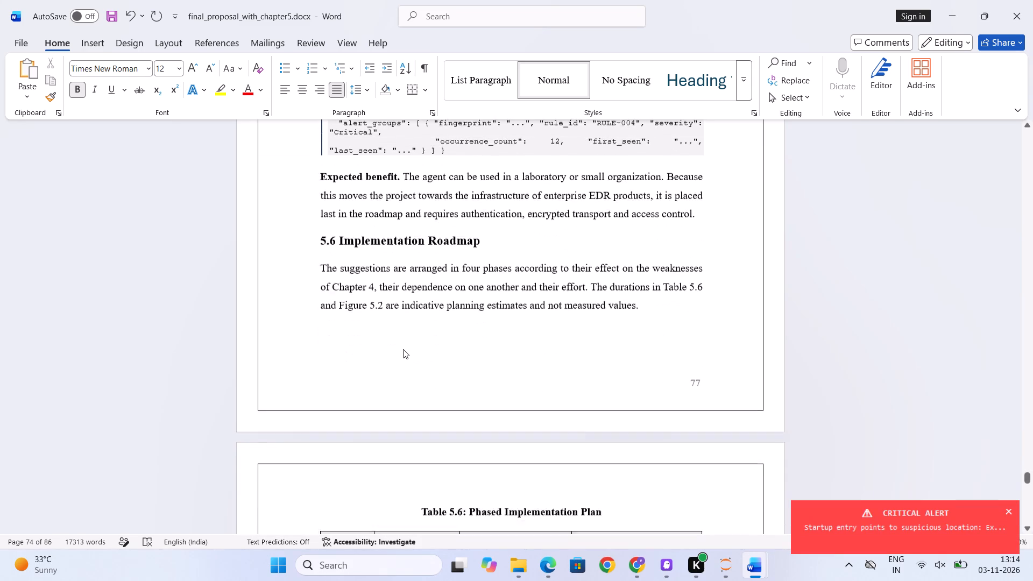
scroll(403, 349, down, 3)
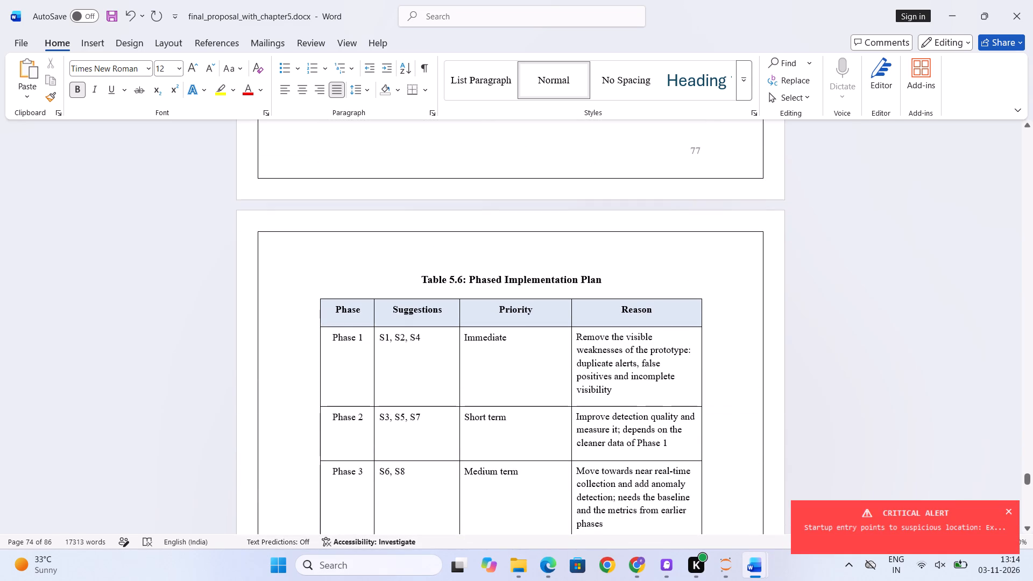
scroll(403, 349, down, 3)
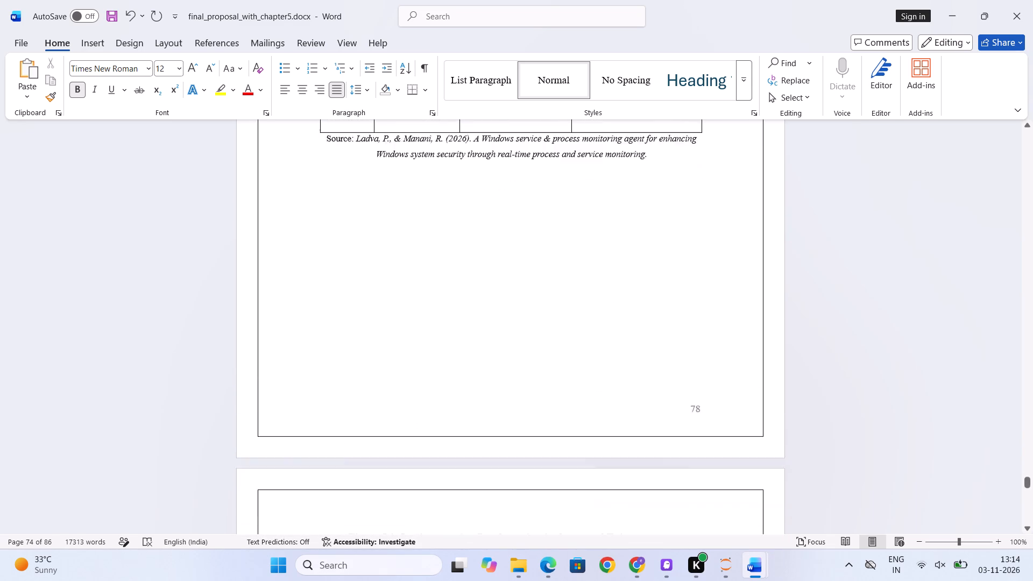
scroll(403, 349, down, 2)
scroll(519, 379, down, 1)
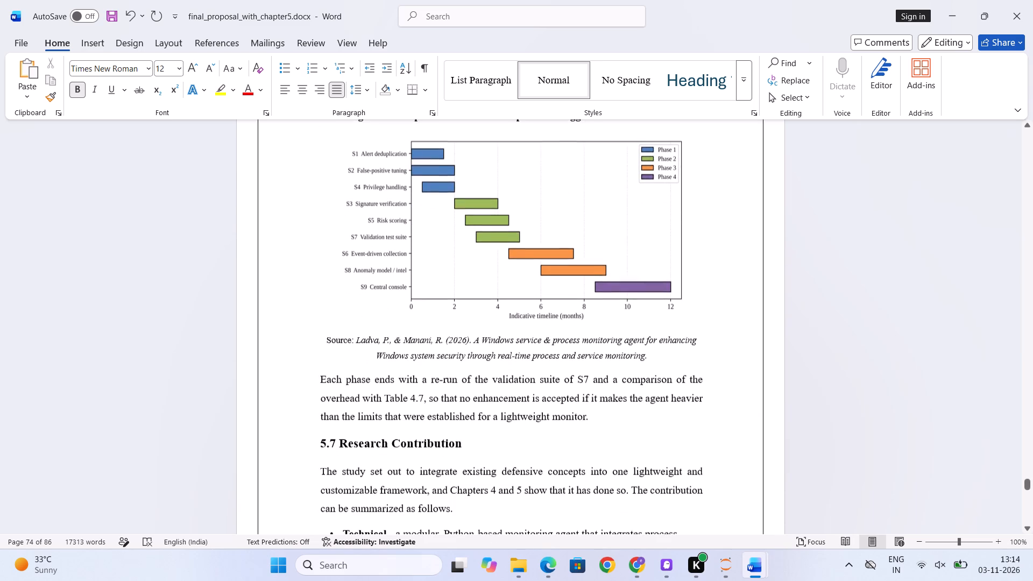
scroll(455, 271, down, 2)
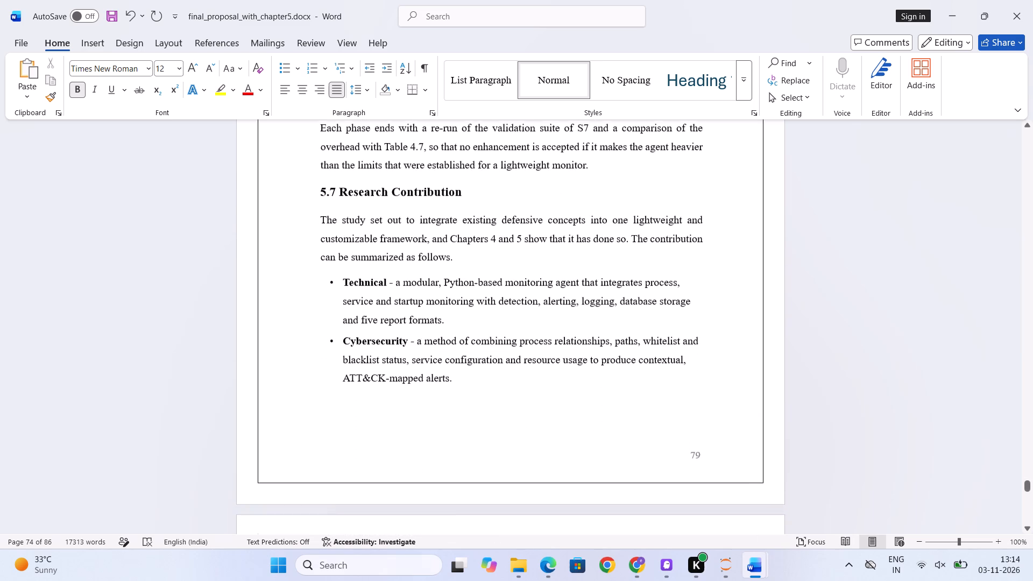
scroll(435, 202, up, 3)
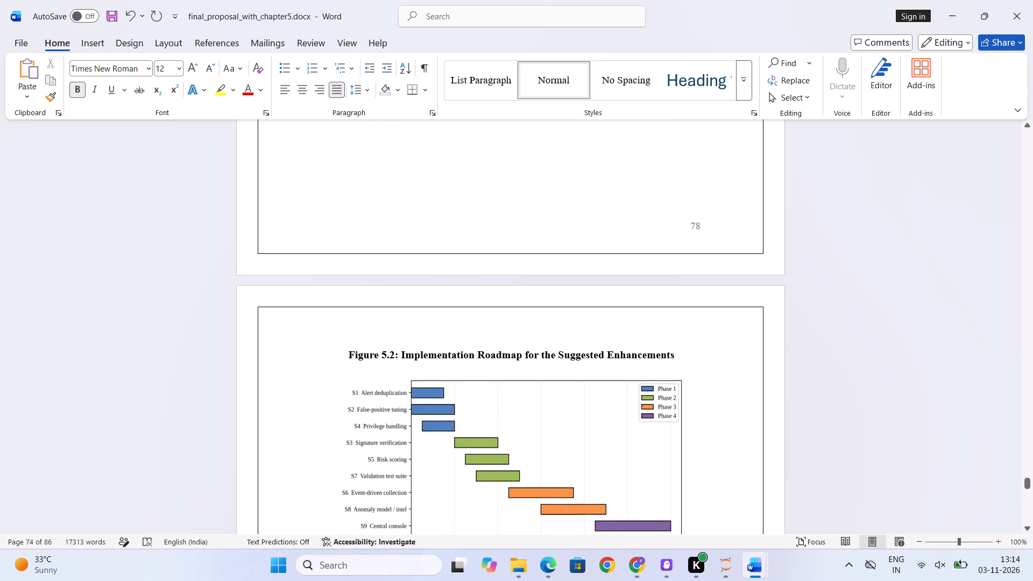
scroll(433, 334, down, 1)
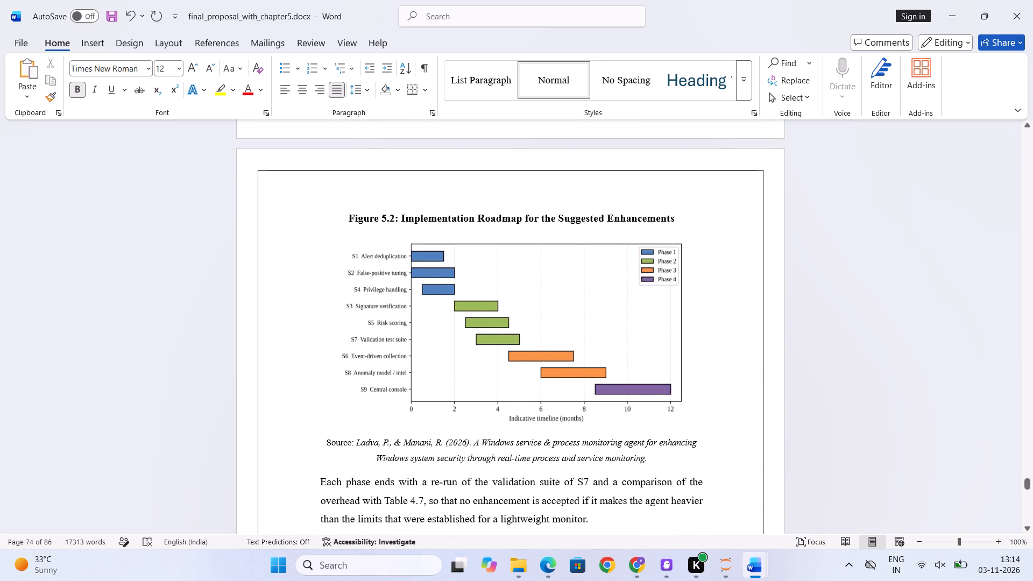
scroll(466, 336, down, 1)
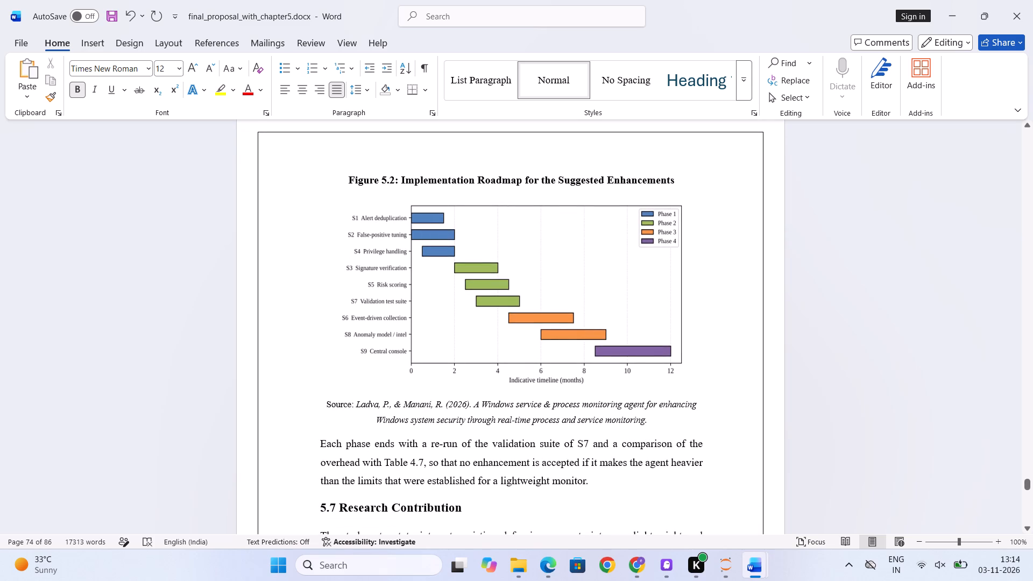
Review sections 5.7 to 5.9, covering the research contribution, limitations and final conclusion, to judge how much of Chapter 5 remains.
scroll(500, 308, down, 5)
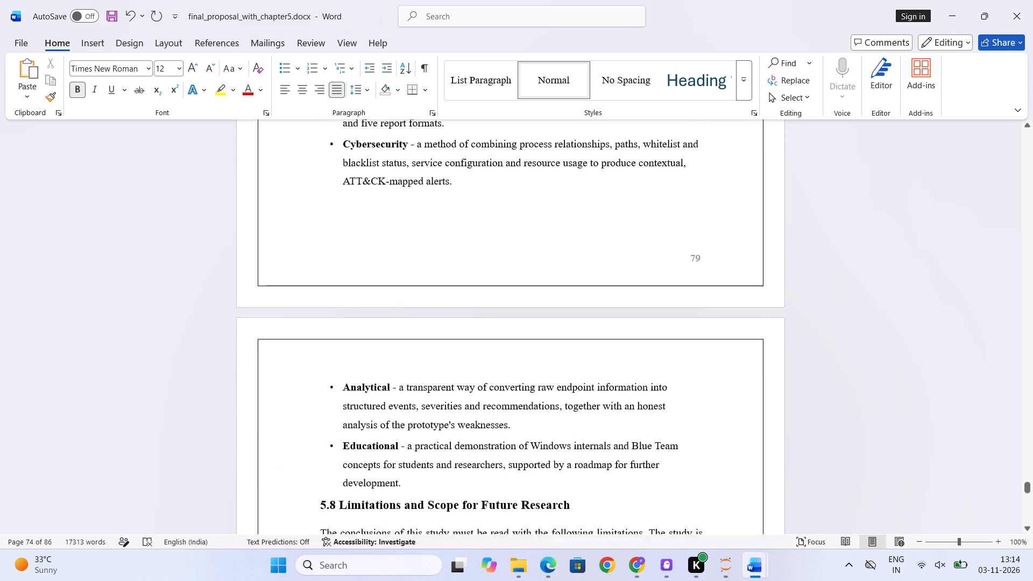
scroll(500, 308, down, 1)
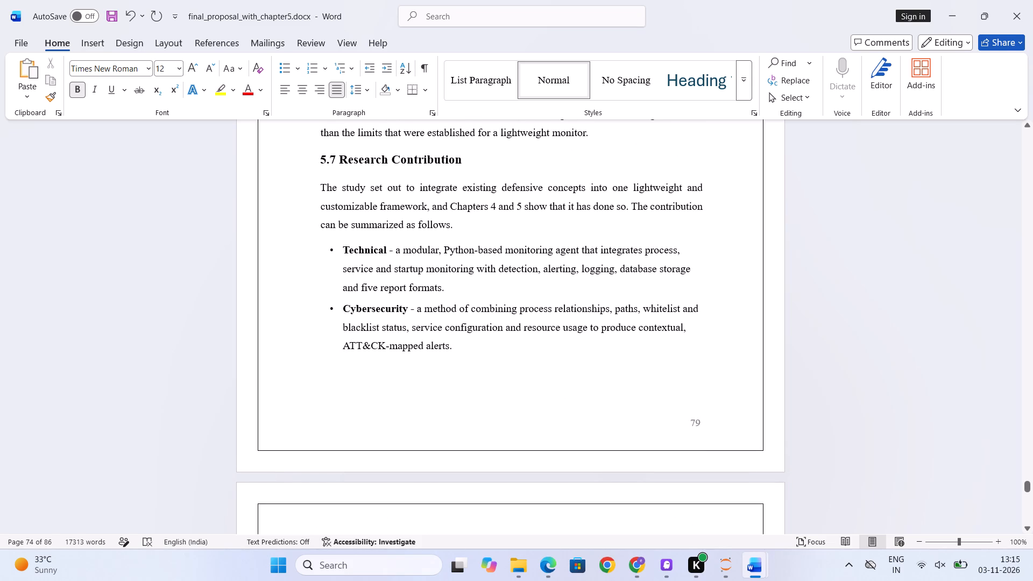
scroll(455, 403, down, 5)
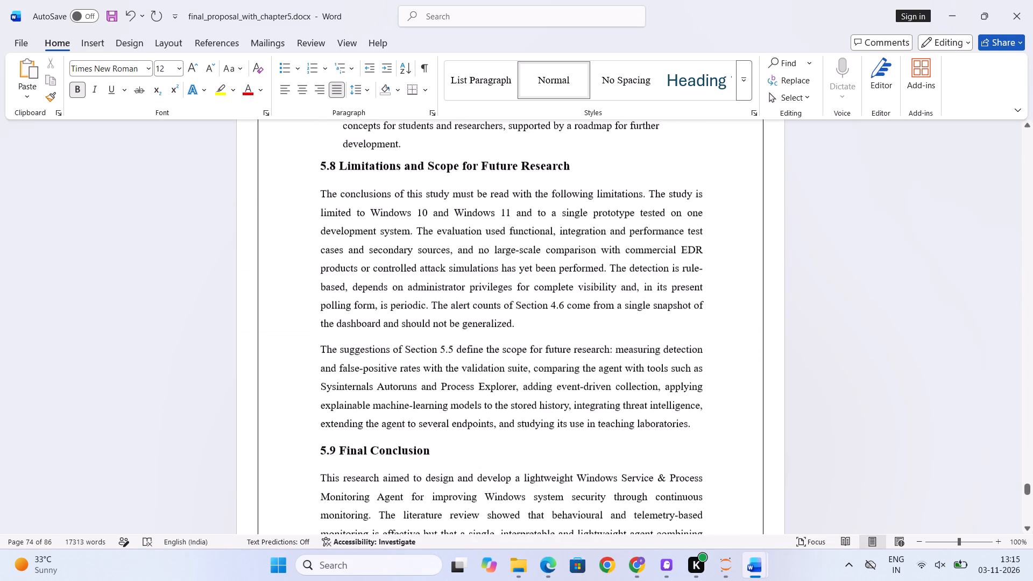
scroll(455, 403, down, 3)
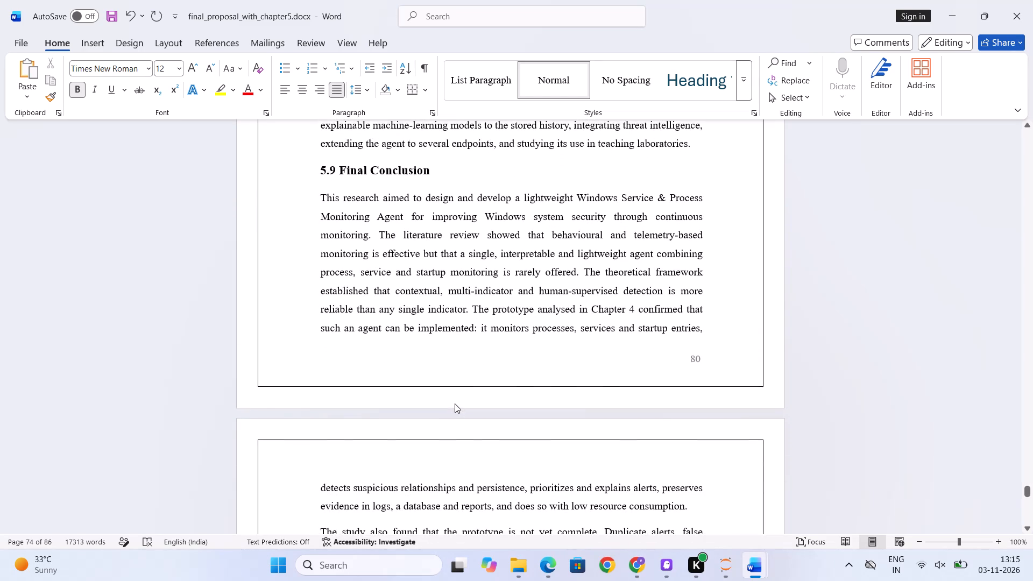
scroll(455, 403, down, 5)
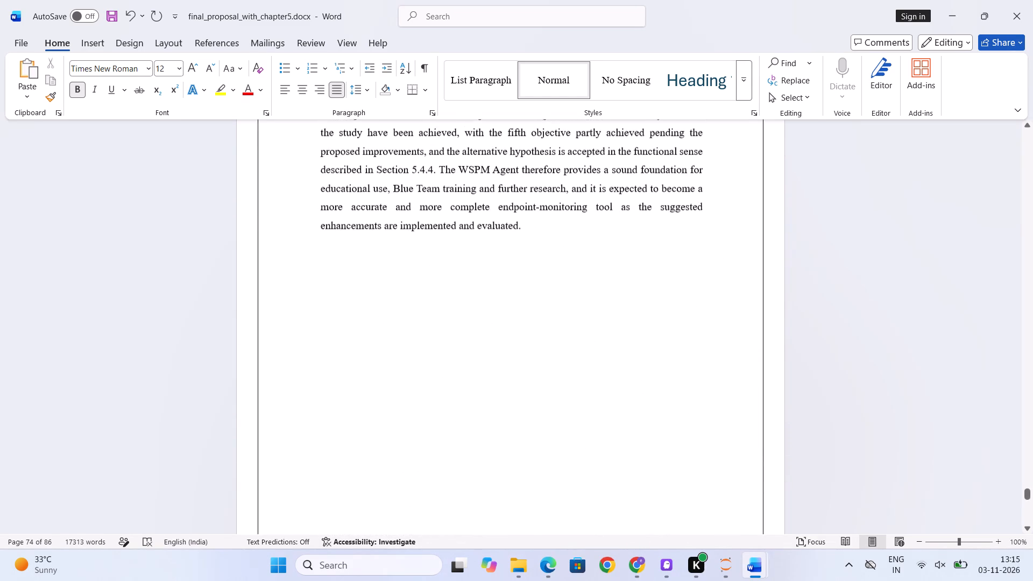
scroll(455, 403, down, 2)
scroll(455, 403, up, 3)
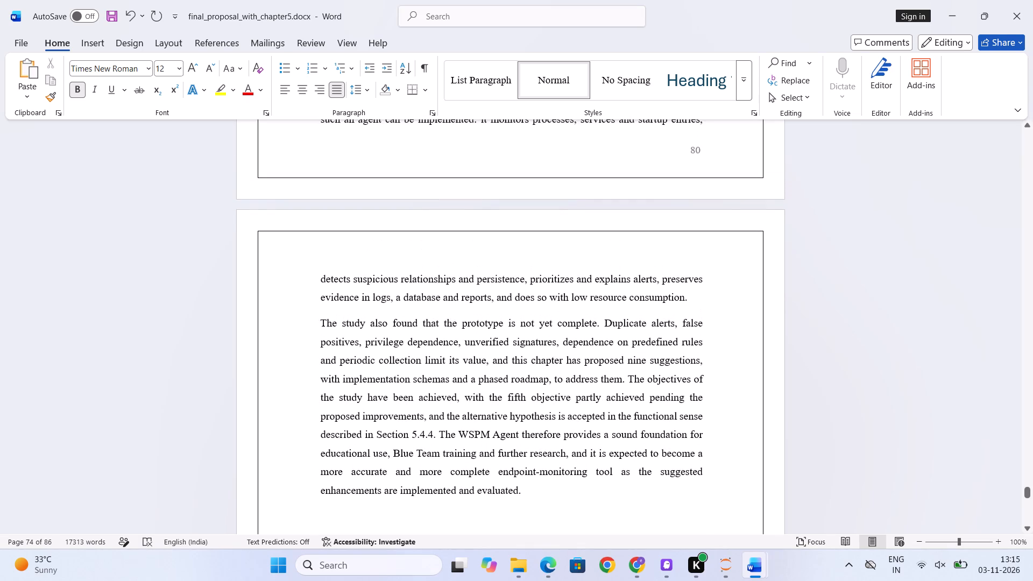
scroll(525, 505, up, 1)
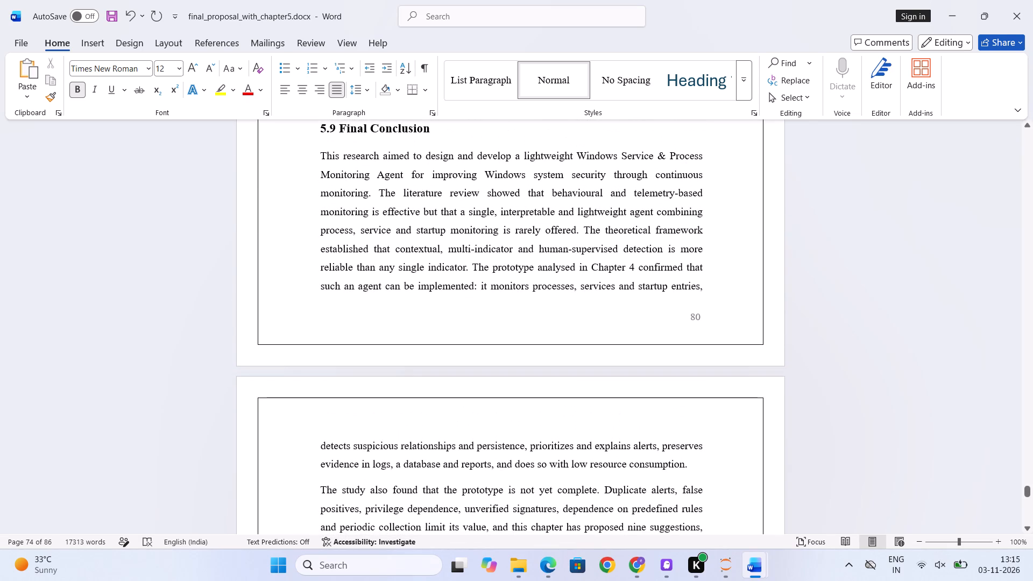
scroll(525, 505, up, 1)
Save the edited proposal document.
key(ctrl+s)
key(ctrl+s)
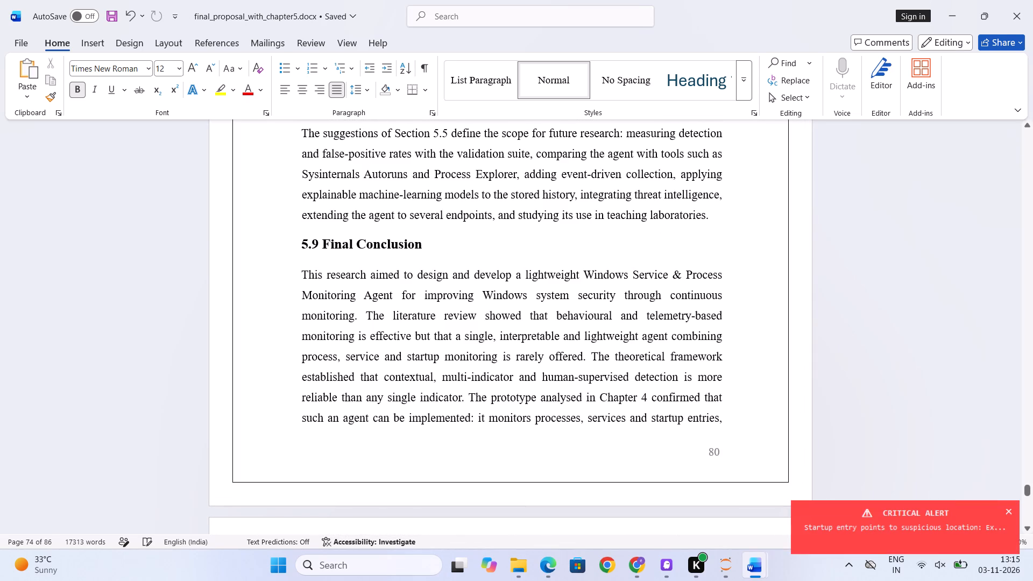
scroll(455, 363, up, 1)
scroll(455, 363, down, 2)
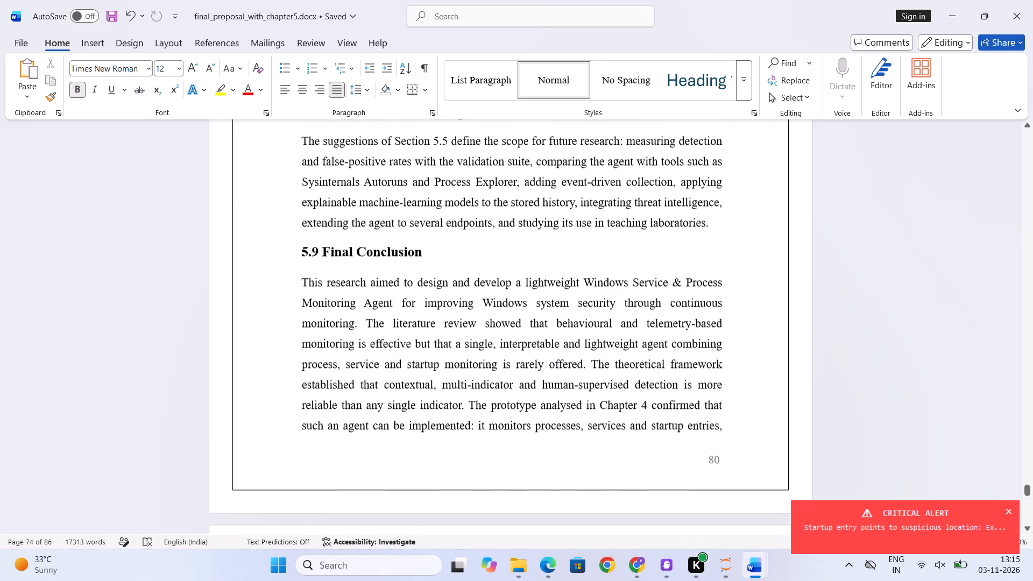
scroll(455, 363, down, 3)
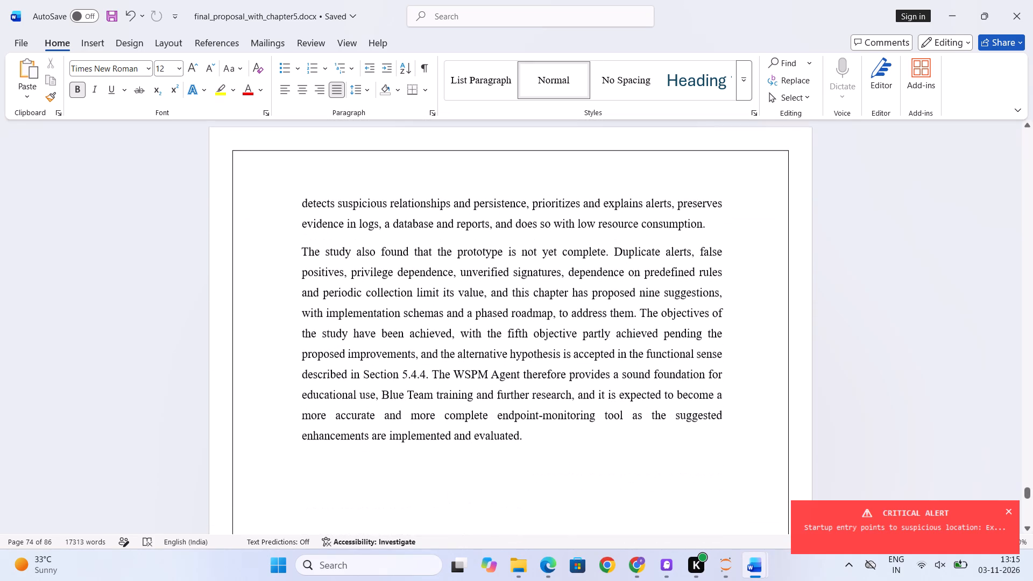
scroll(455, 363, down, 1)
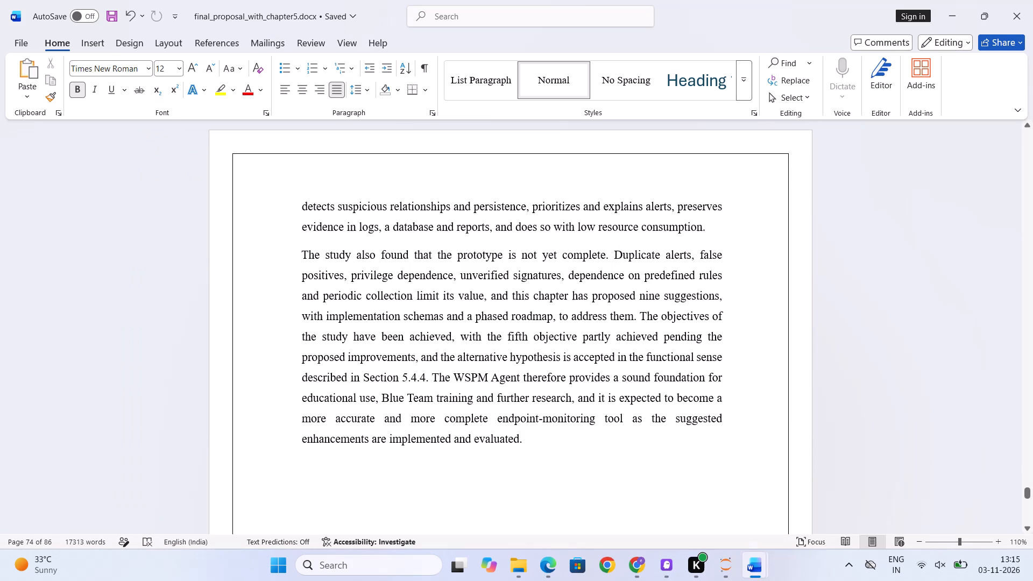
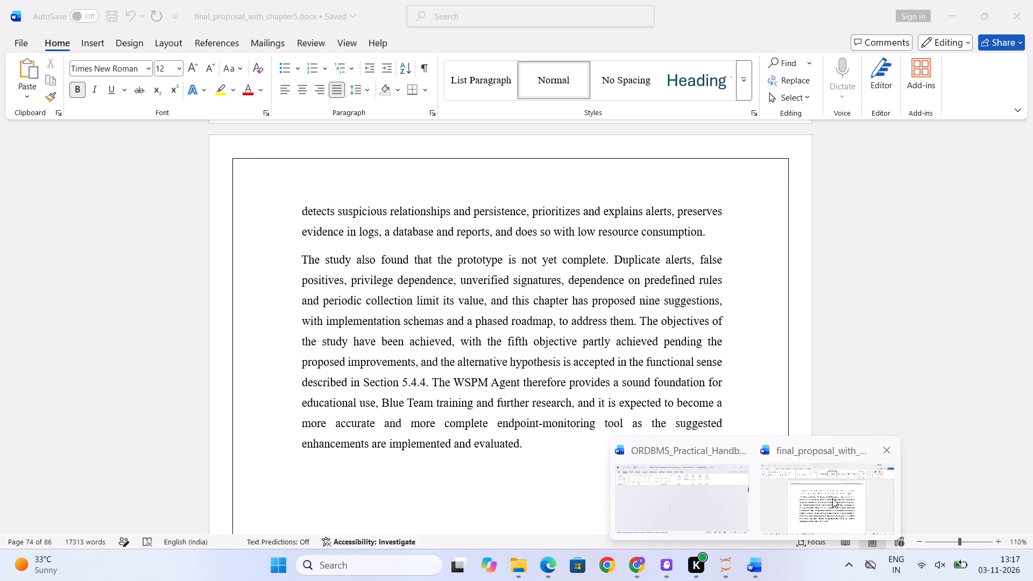
scroll(579, 331, up, 20)
scroll(579, 331, up, 20)
scroll(579, 331, up, 20)
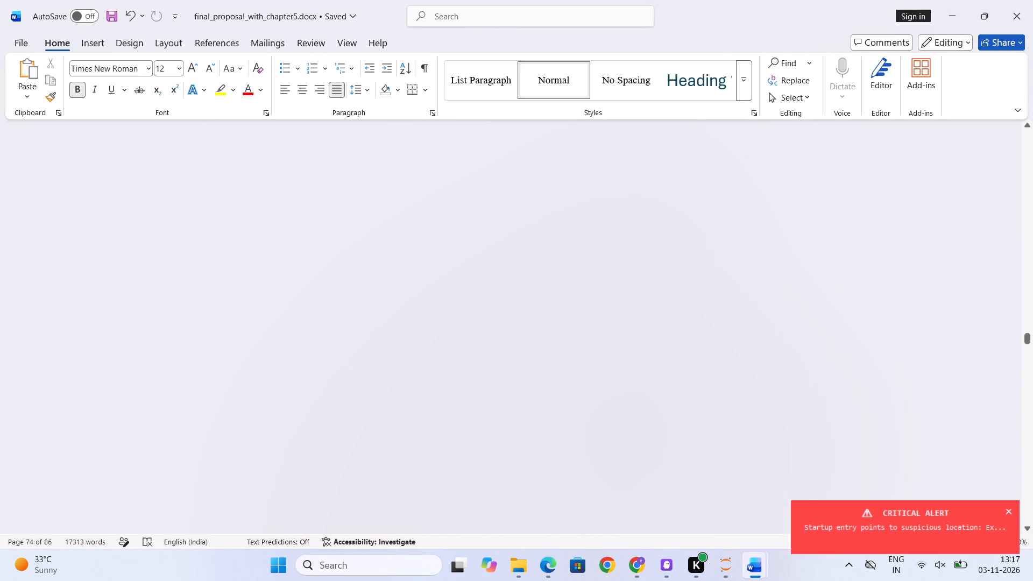
scroll(579, 331, up, 18)
scroll(379, 292, up, 1)
scroll(379, 292, down, 9)
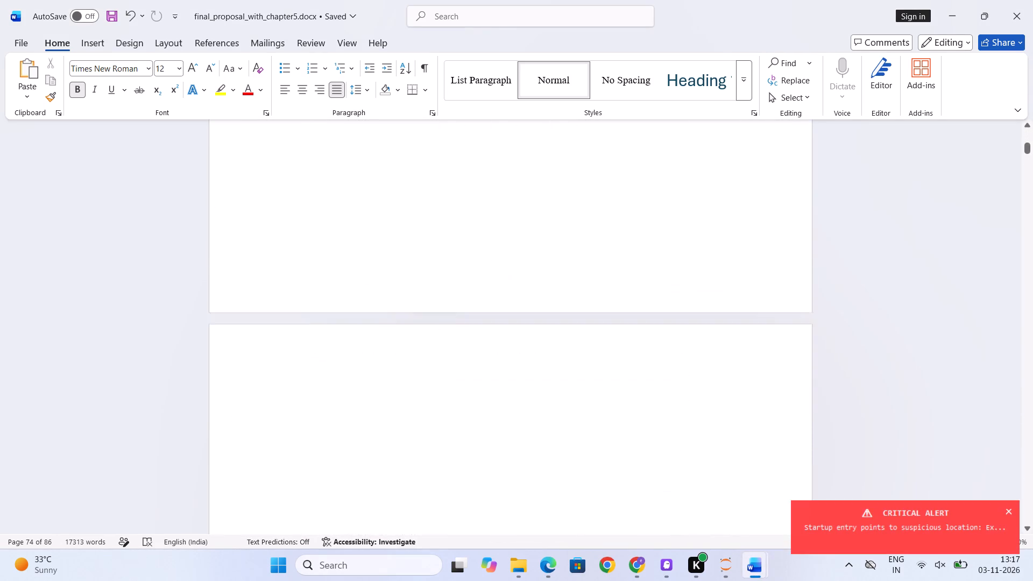
scroll(379, 292, down, 12)
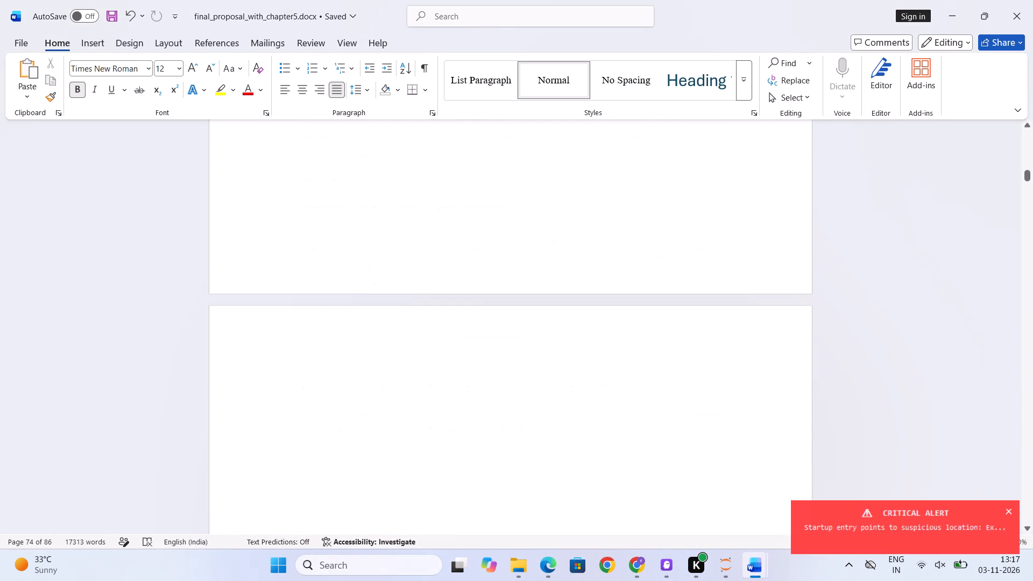
scroll(379, 292, down, 9)
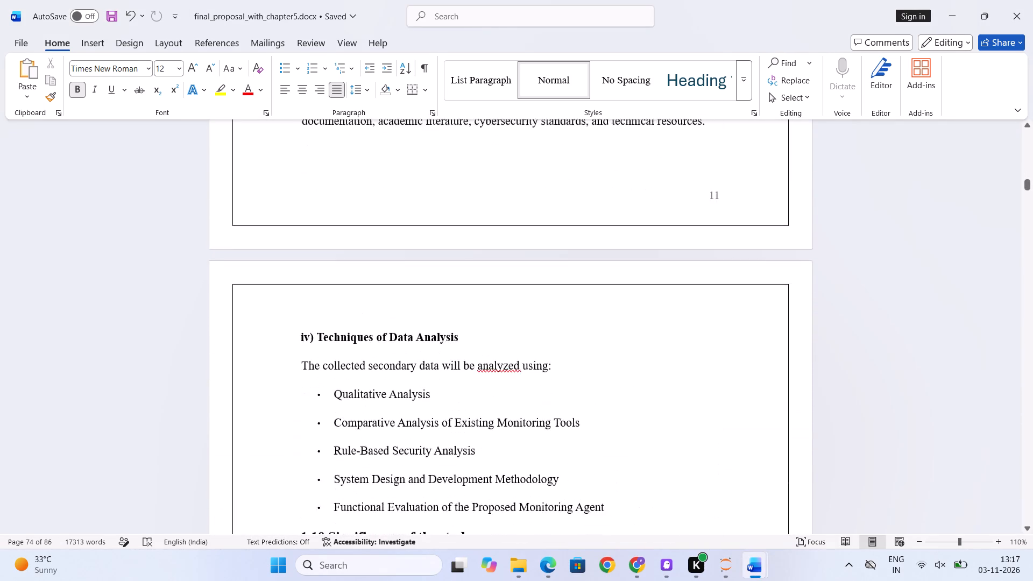
scroll(379, 292, down, 4)
ctrl+scroll(379, 292, up, 1)
ctrl+scroll(379, 292, down, 1)
ctrl+scroll(379, 292, up, 1)
ctrl+scroll(379, 292, down, 1)
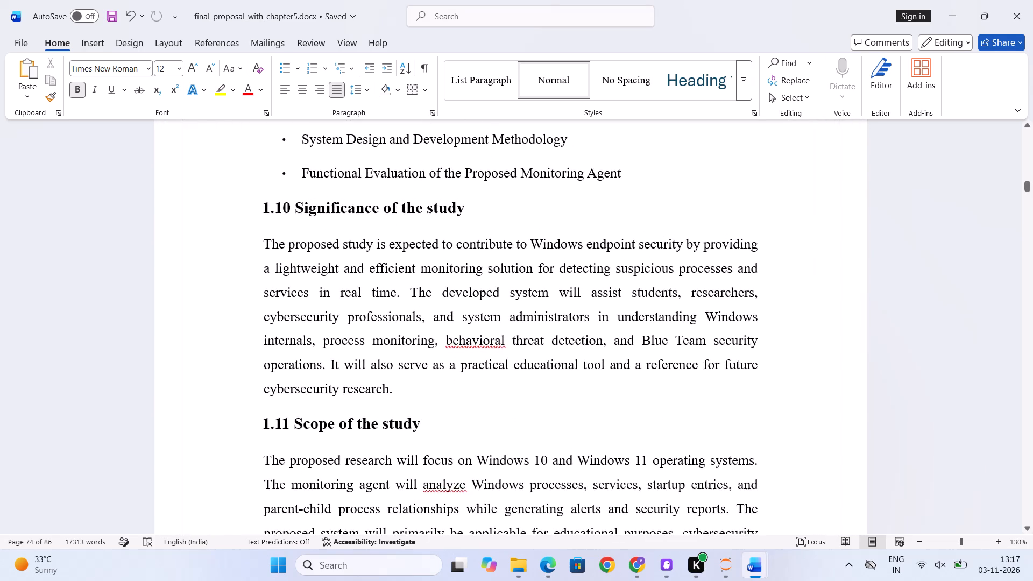
scroll(430, 404, down, 13)
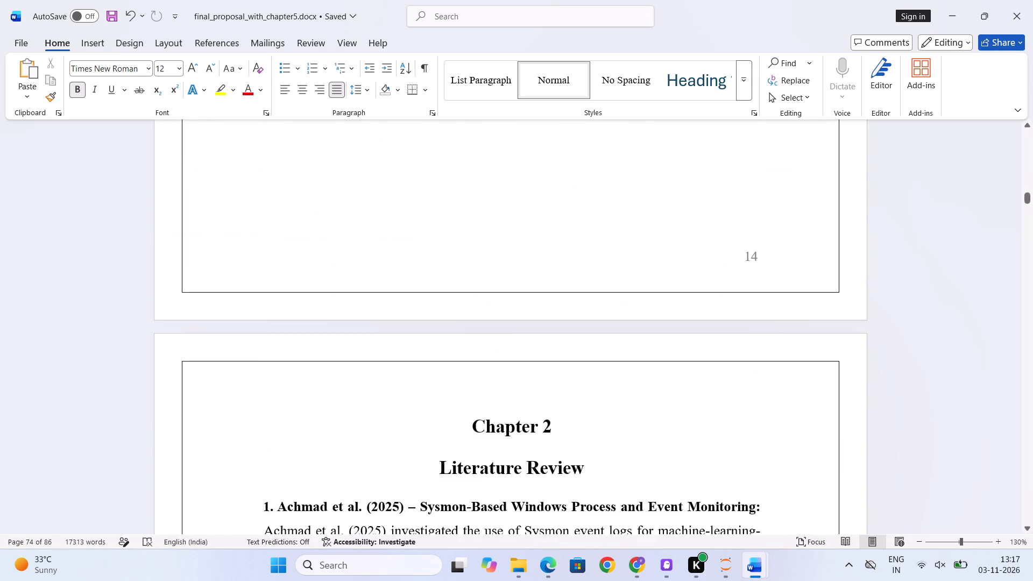
scroll(430, 404, down, 14)
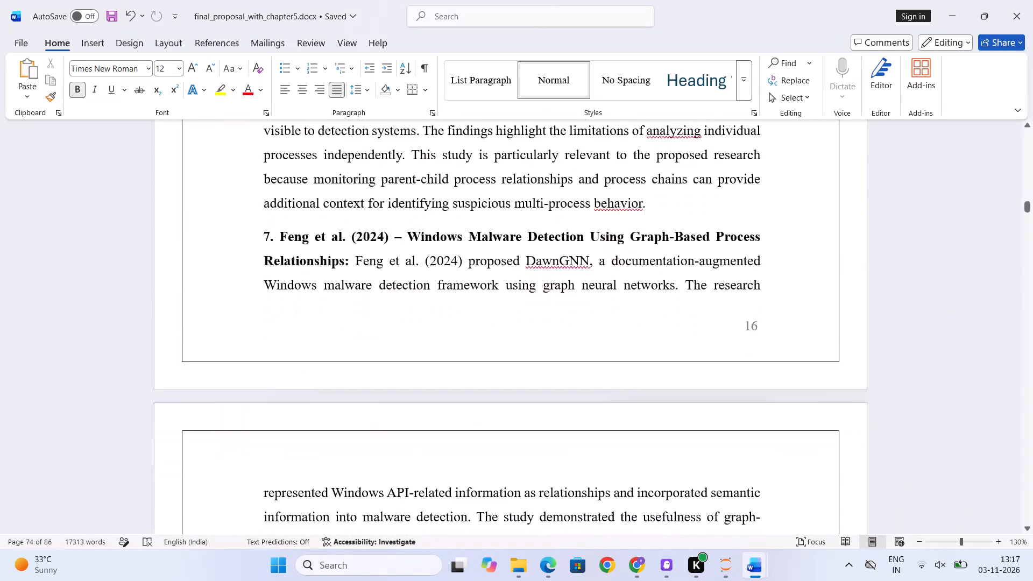
scroll(430, 404, down, 13)
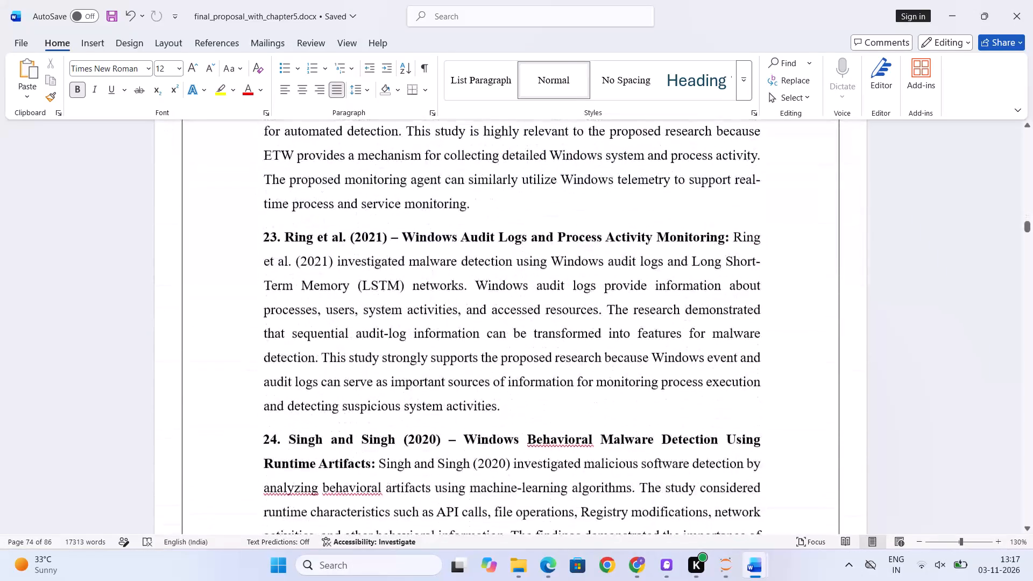
scroll(430, 404, down, 13)
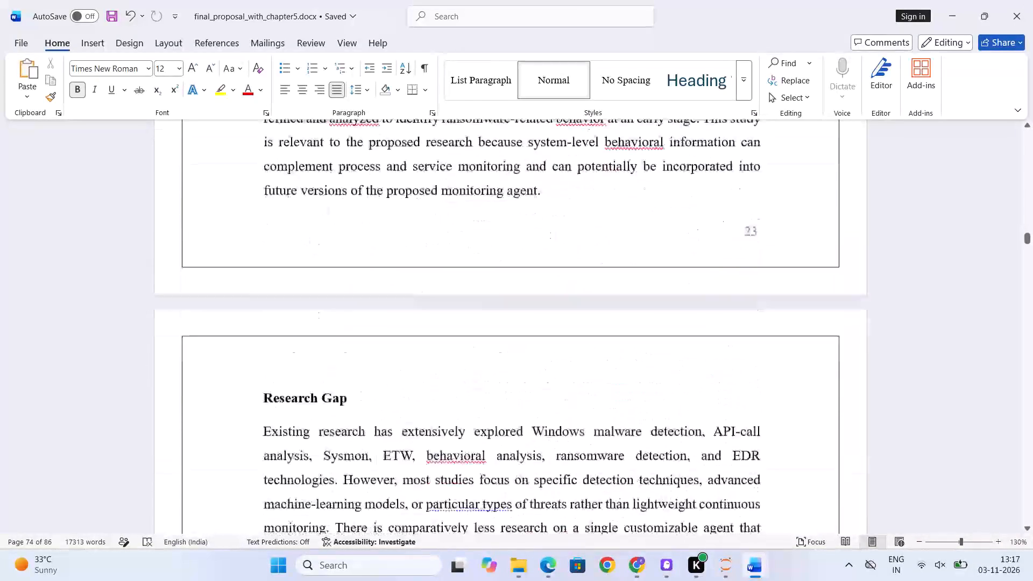
scroll(430, 404, down, 10)
scroll(430, 404, up, 1)
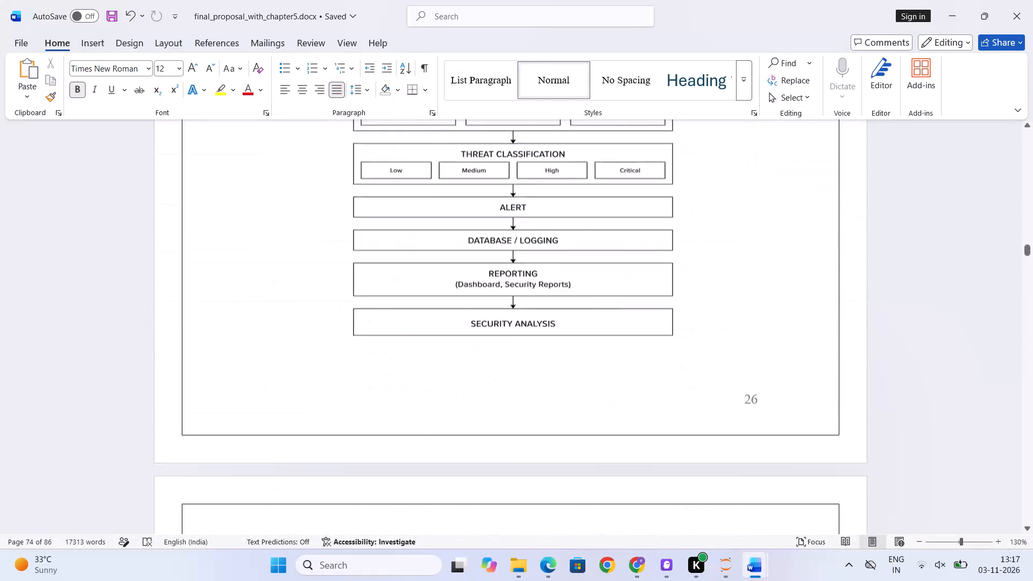
scroll(430, 404, up, 1)
ctrl+scroll(430, 404, down, 5)
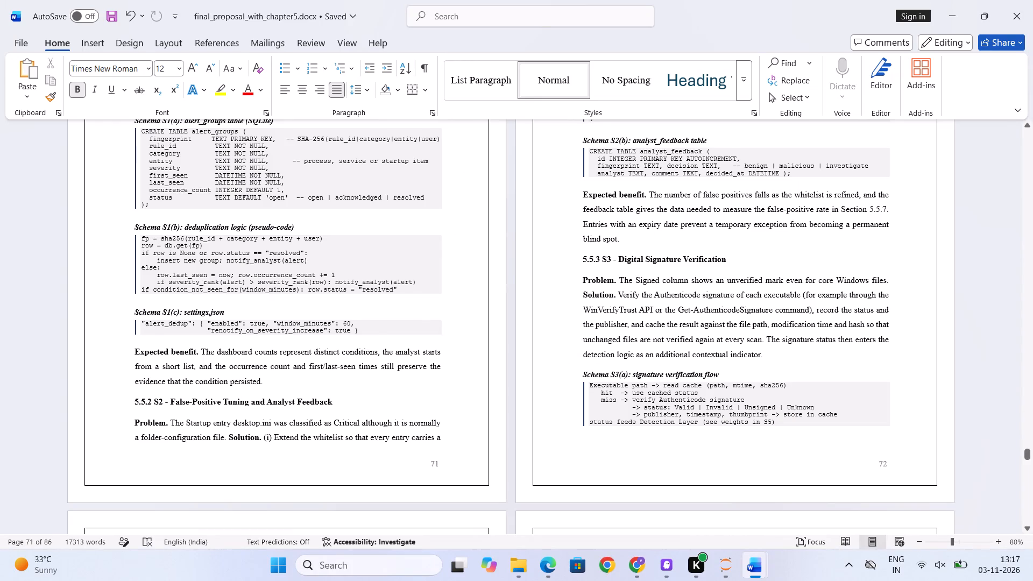
ctrl+scroll(485, 340, up, 3)
scroll(485, 340, up, 1)
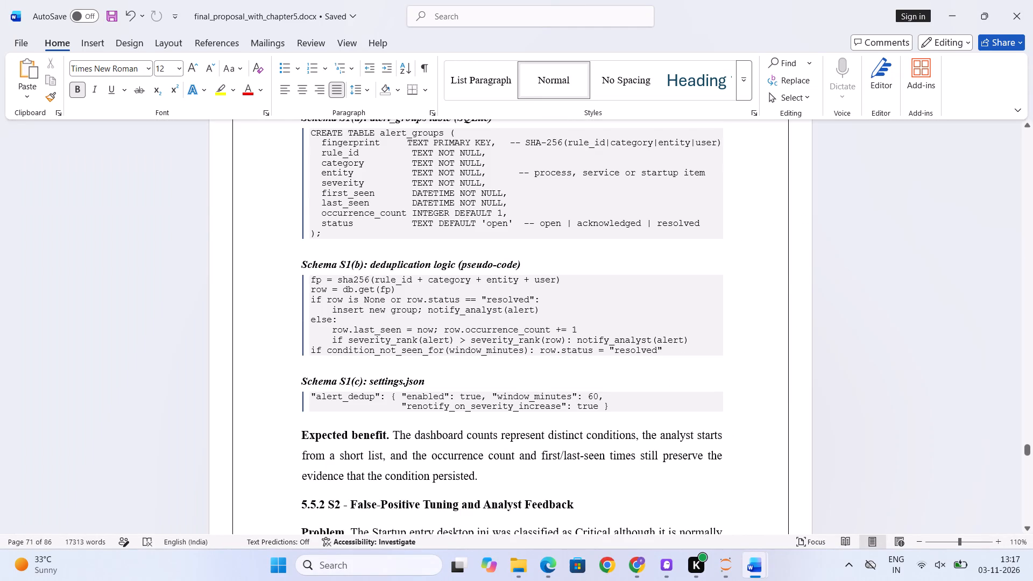
scroll(485, 340, up, 2)
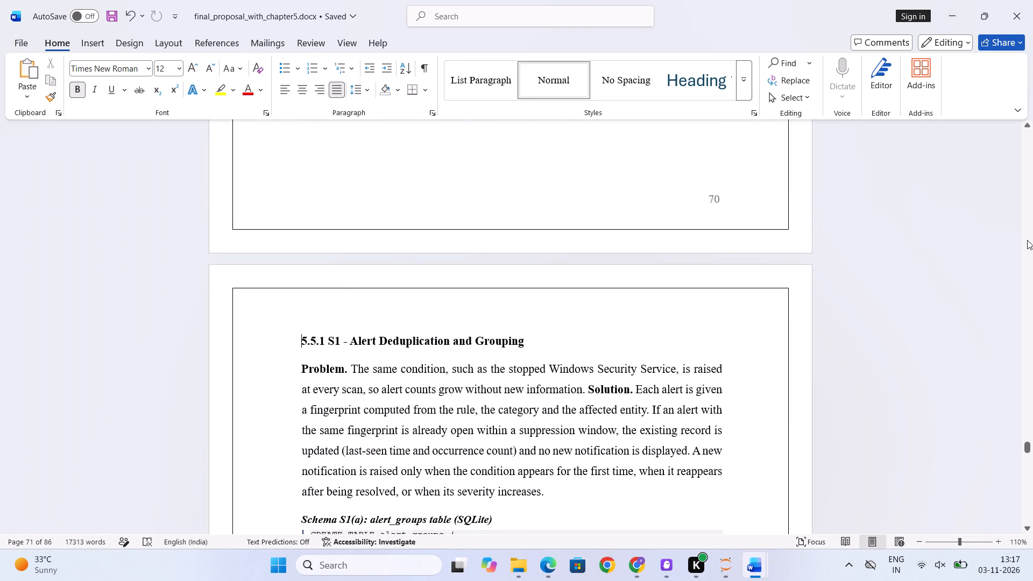
Go back to Chapter 3 and add a black border to the page 26 flow diagram running from Windows Endpoint to Security Analysis.
click(1027, 239)
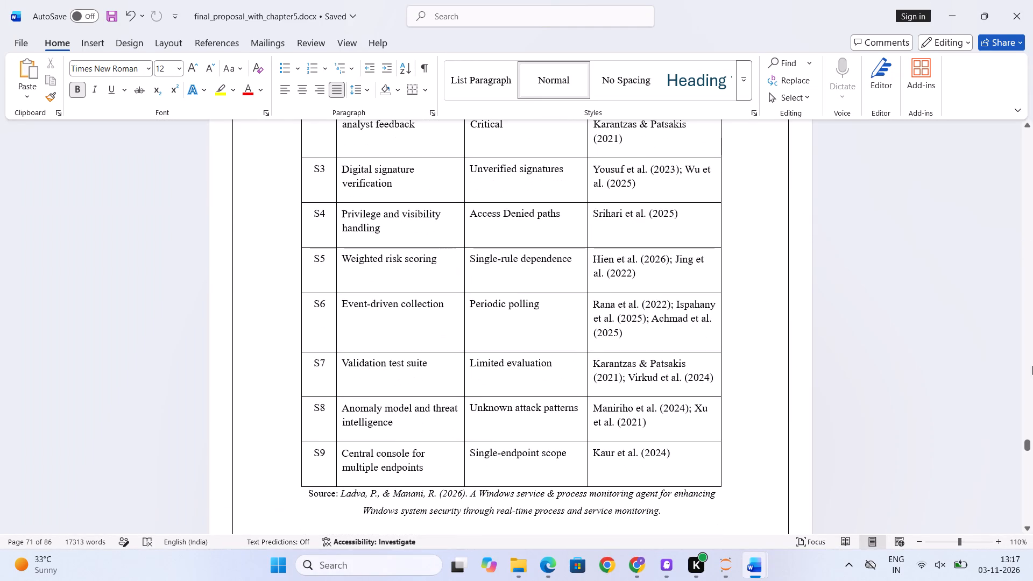
drag(1026, 445, 994, 203)
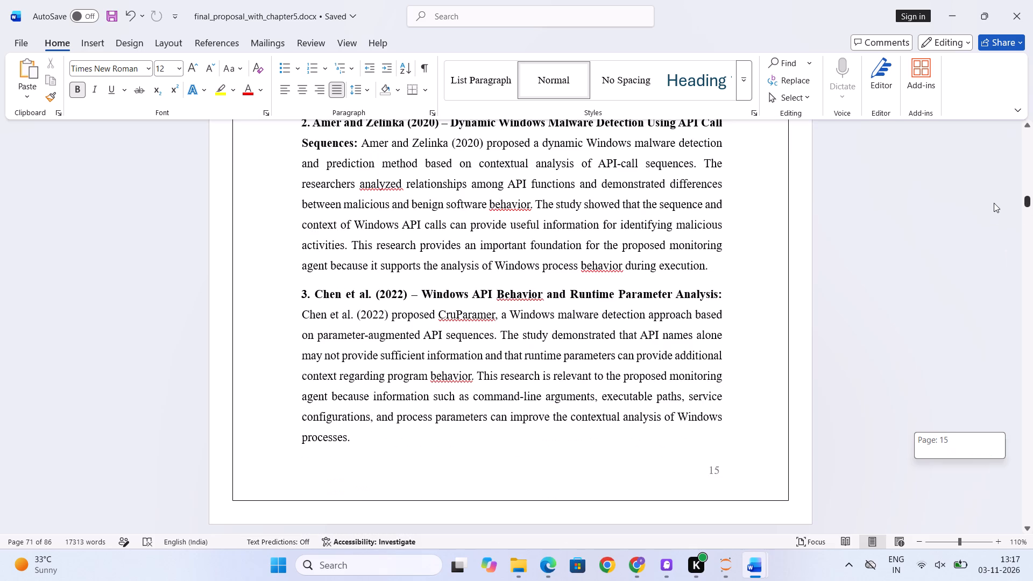
scroll(504, 433, down, 17)
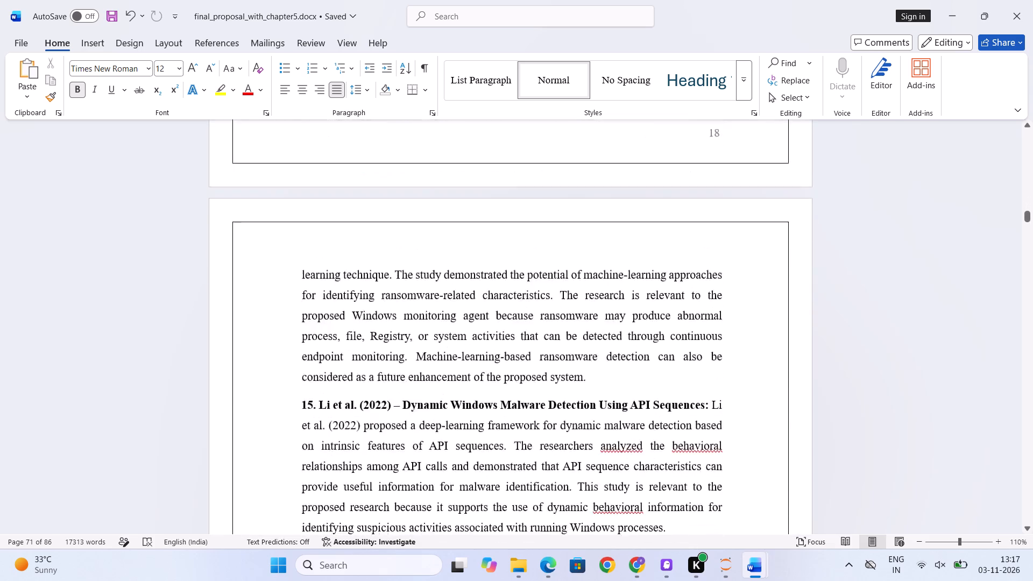
scroll(504, 433, down, 13)
scroll(504, 433, up, 2)
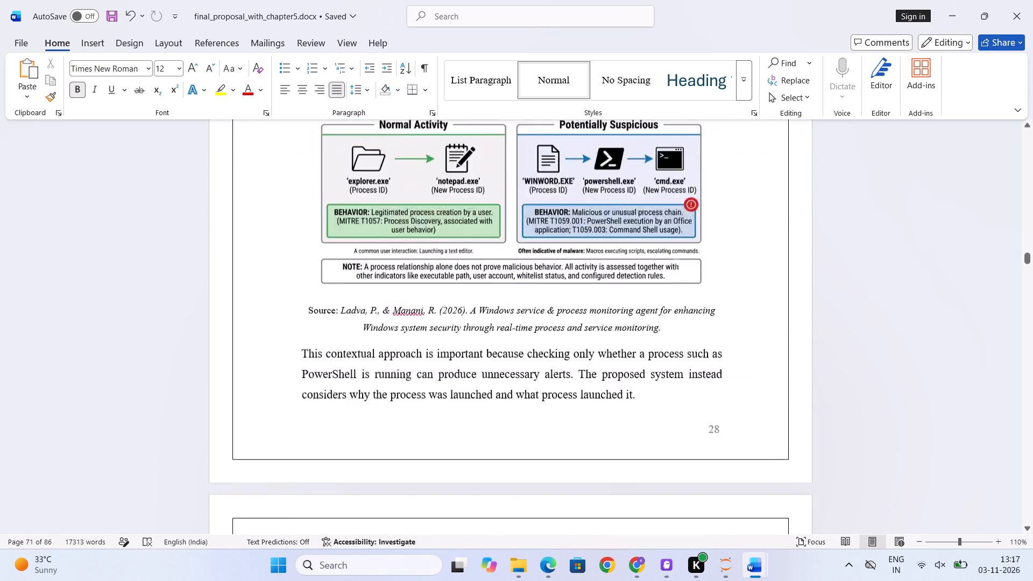
scroll(504, 433, up, 1)
scroll(474, 279, up, 11)
scroll(474, 279, down, 1)
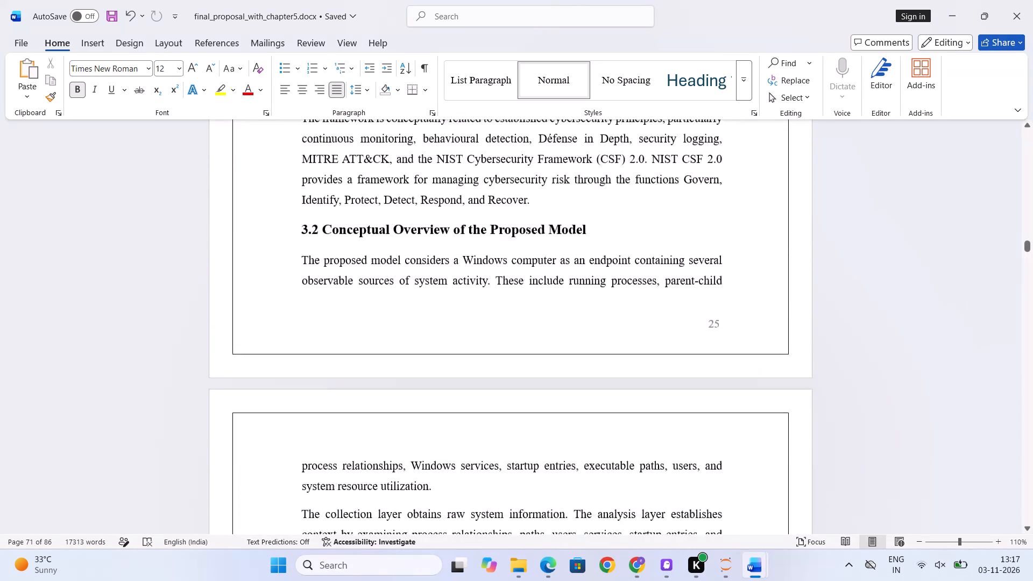
scroll(474, 279, down, 1)
click(475, 310)
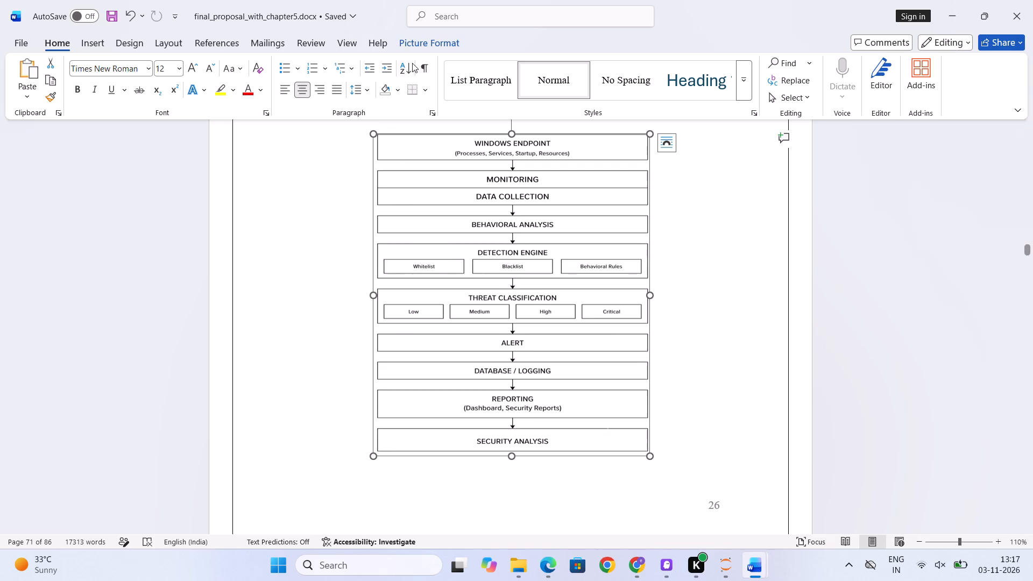
click(426, 46)
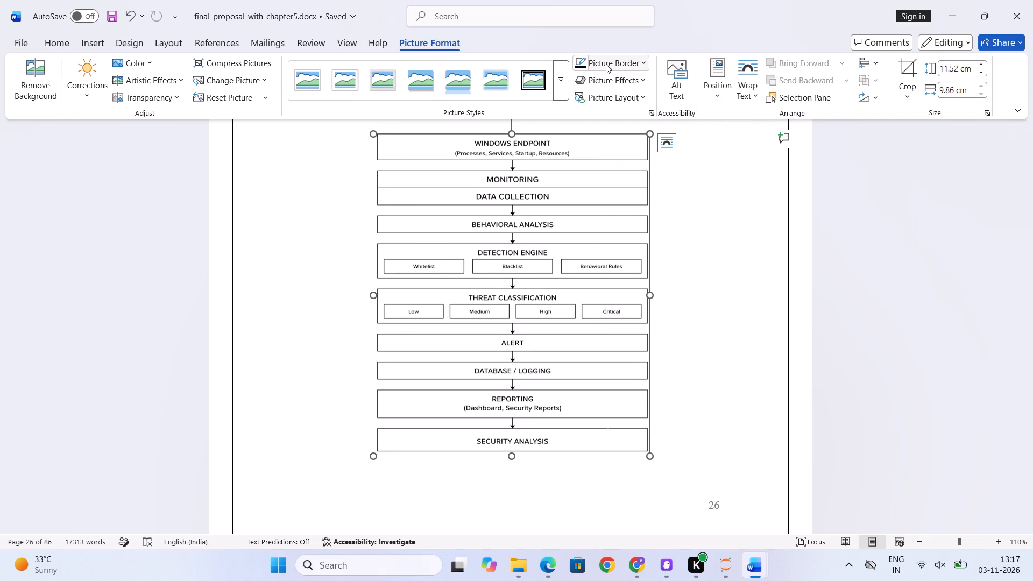
click(606, 64)
click(596, 127)
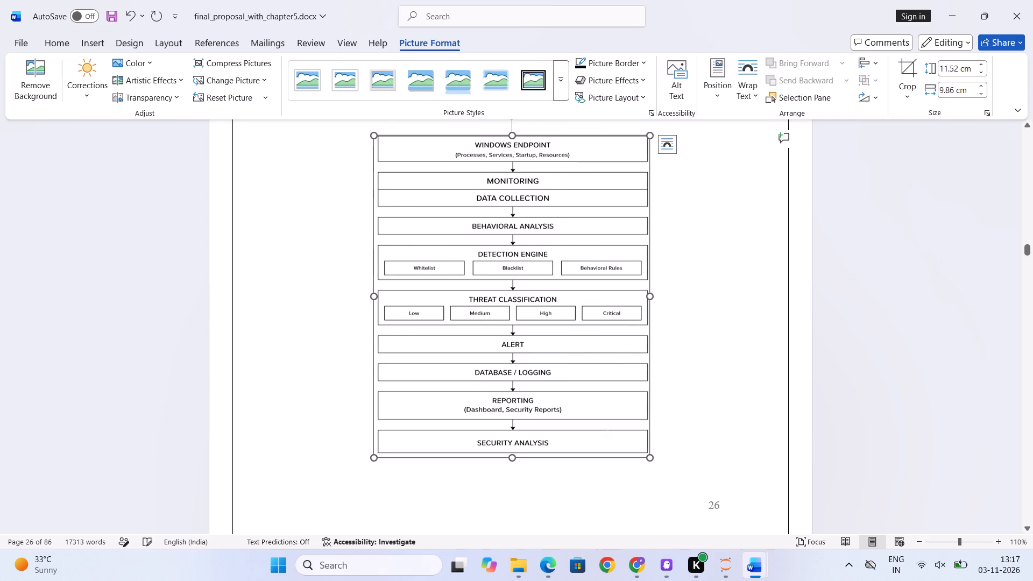
Add a black border to the Figure 3.3 Parent-Child Process Analysis picture.
scroll(489, 347, down, 5)
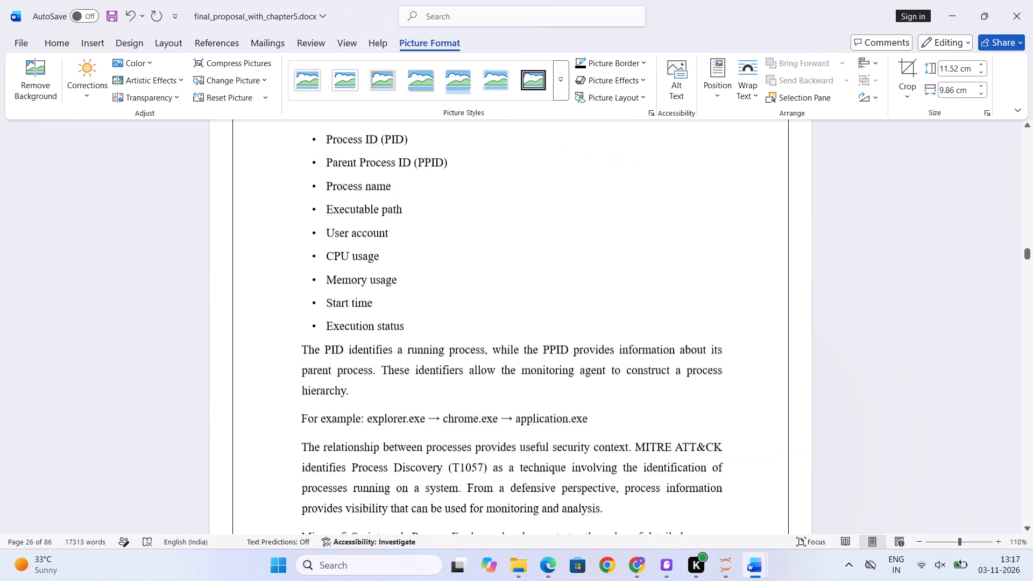
scroll(489, 347, down, 7)
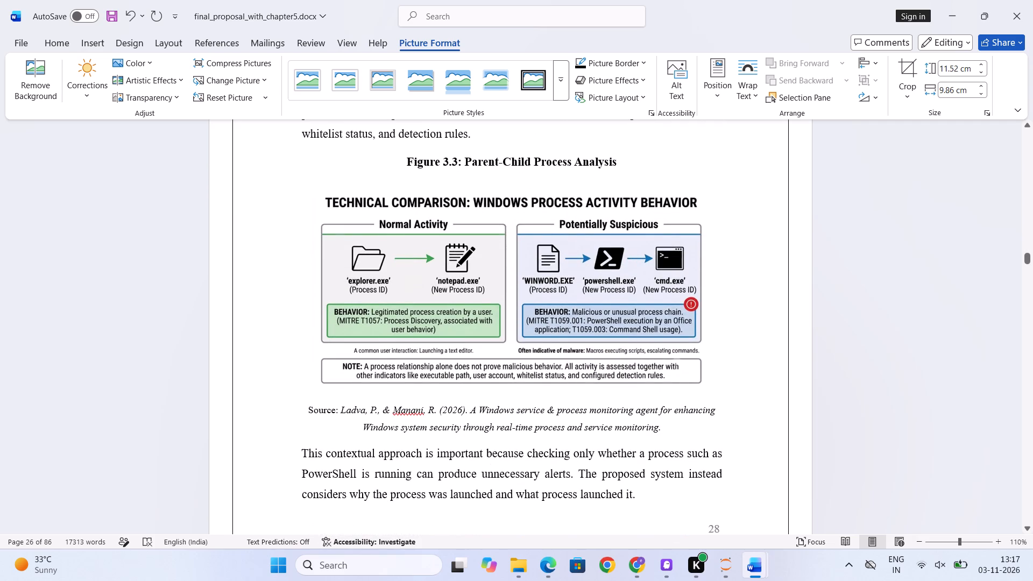
click(470, 304)
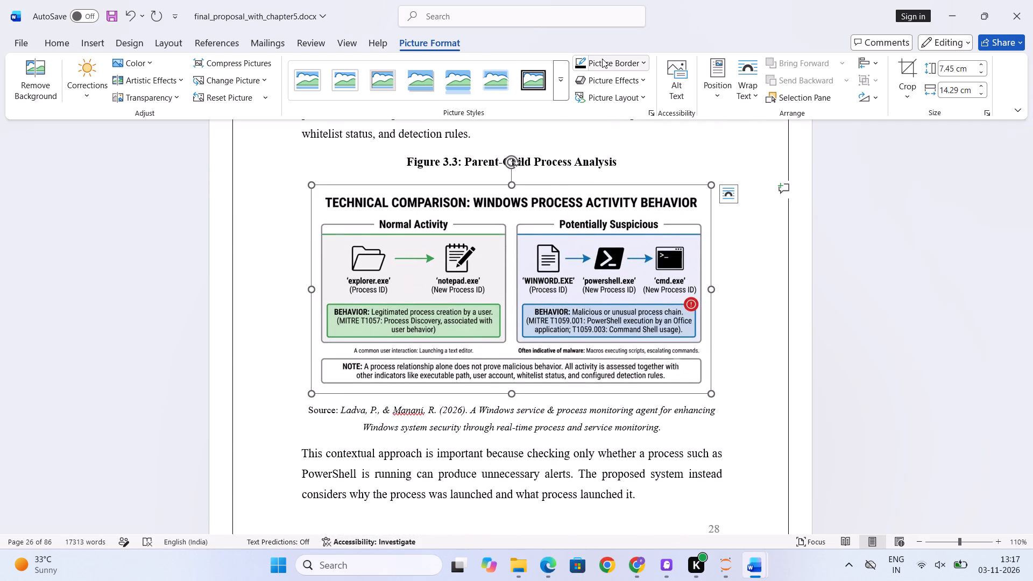
click(602, 59)
click(600, 126)
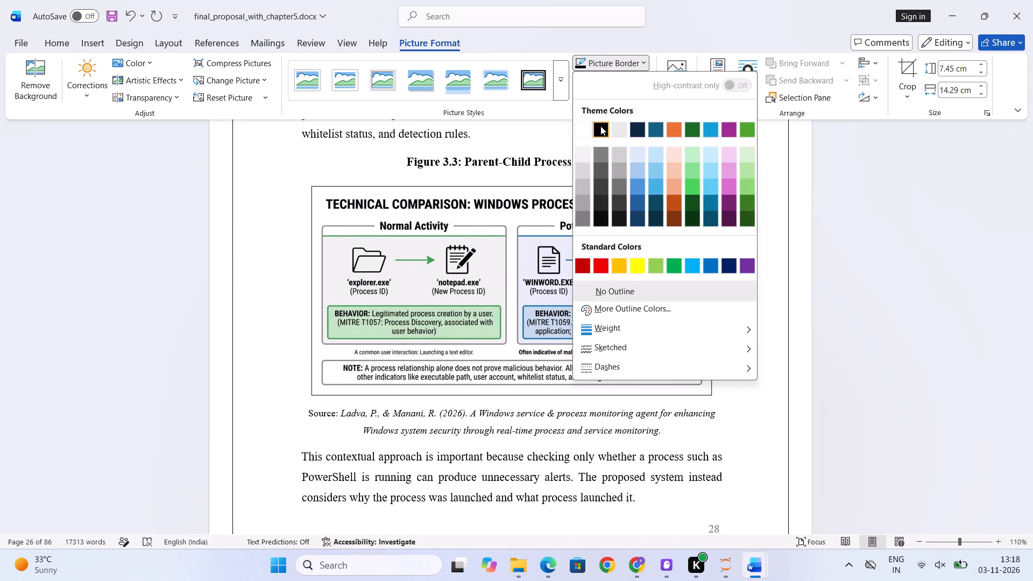
Add the same black border to the Figure 3.4 Windows Service Monitoring Model picture.
scroll(510, 352, down, 5)
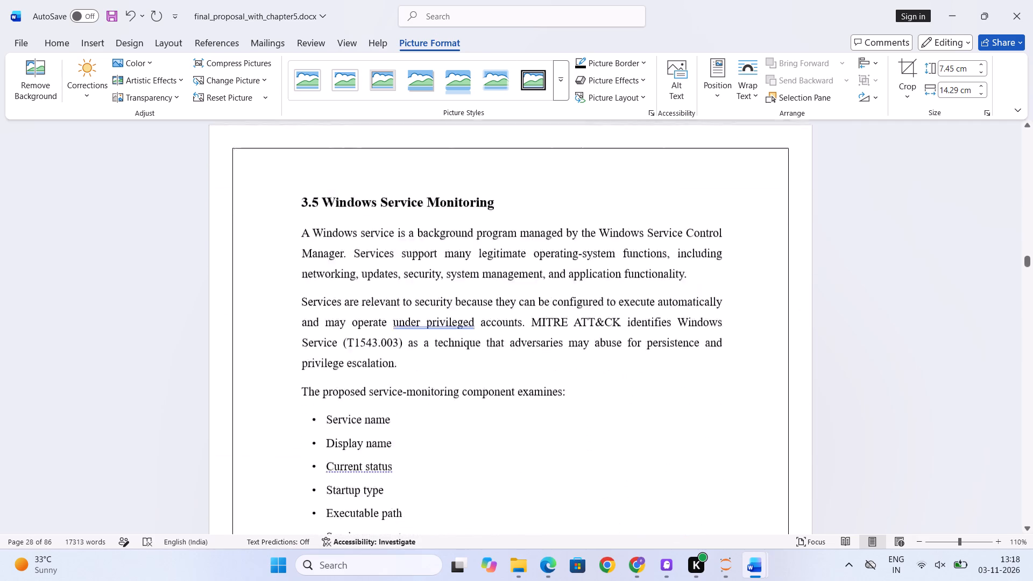
scroll(510, 352, down, 5)
click(483, 197)
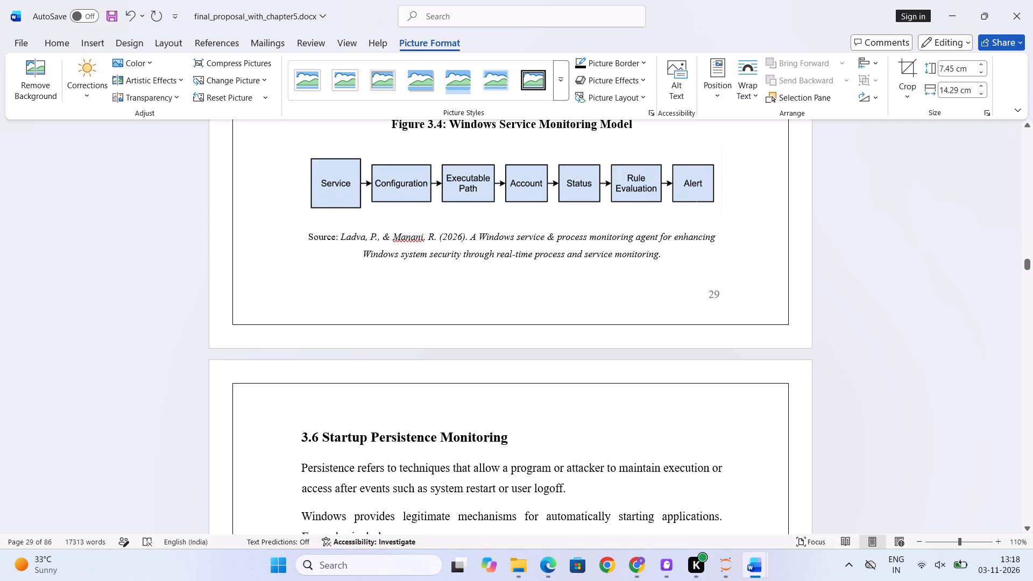
click(584, 62)
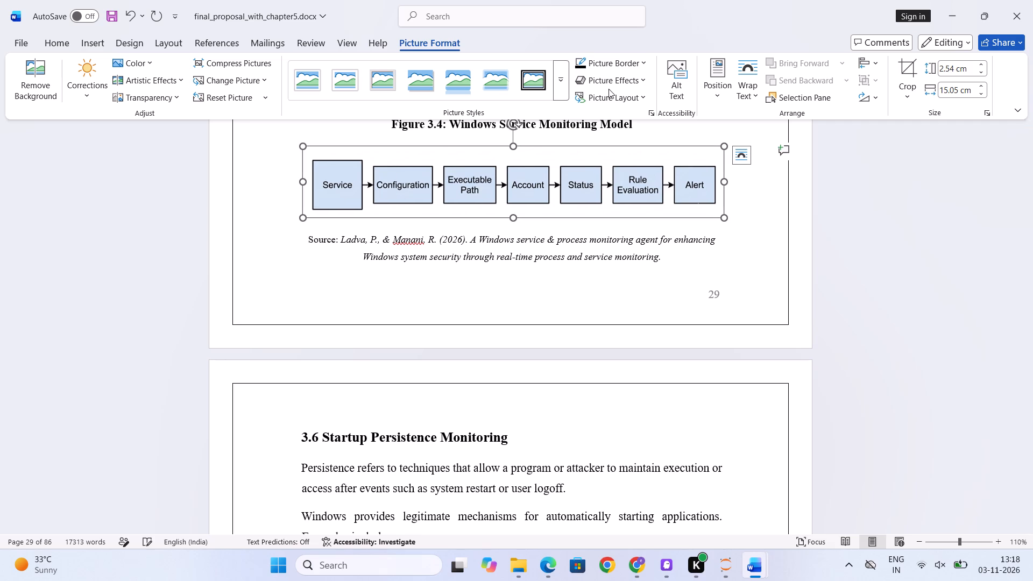
click(502, 266)
Add a black border to the Figure 3.5 Startup Persistence Monitoring flowchart.
scroll(524, 296, down, 2)
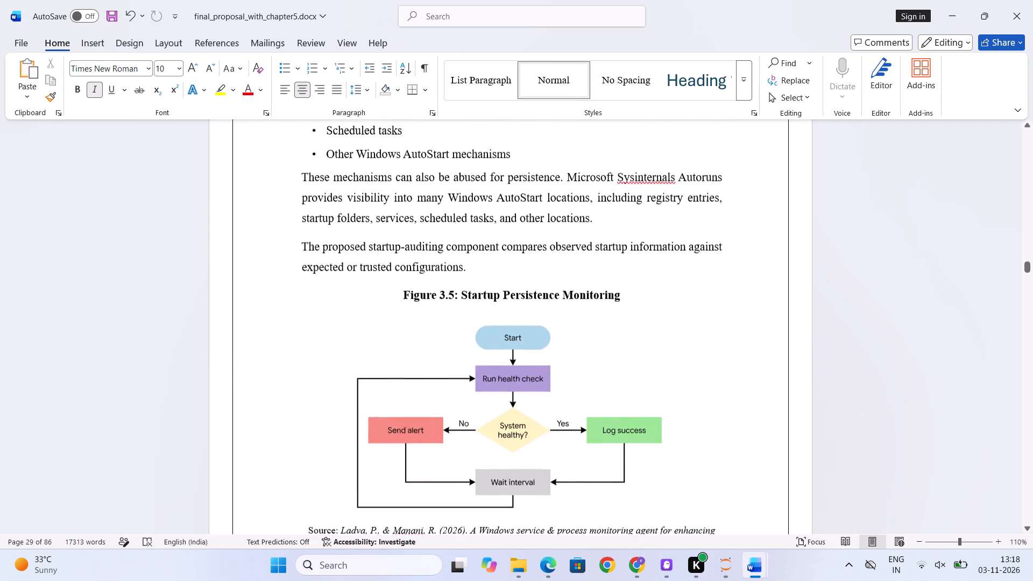
scroll(524, 296, down, 1)
click(490, 358)
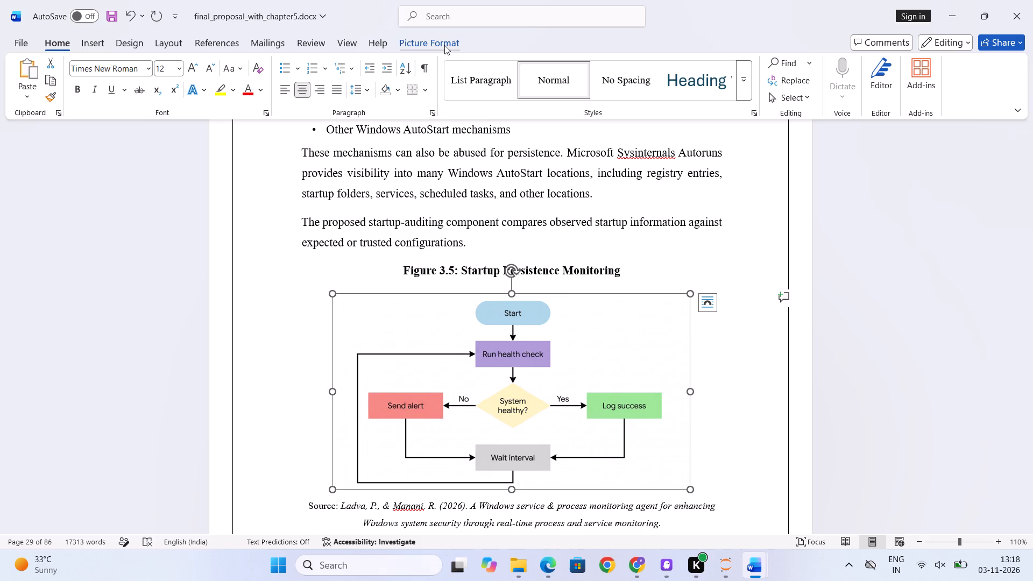
click(443, 44)
click(594, 66)
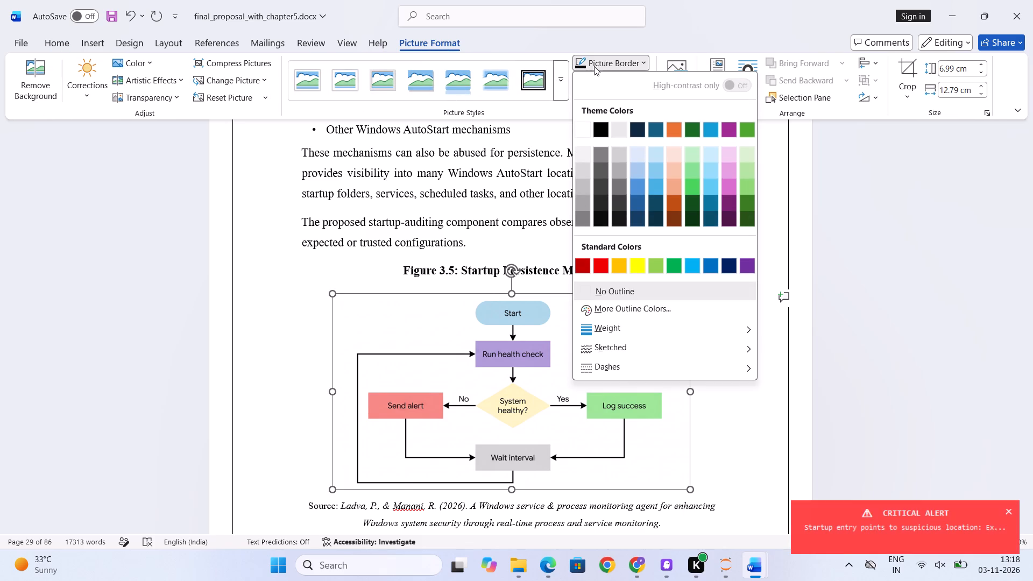
click(597, 129)
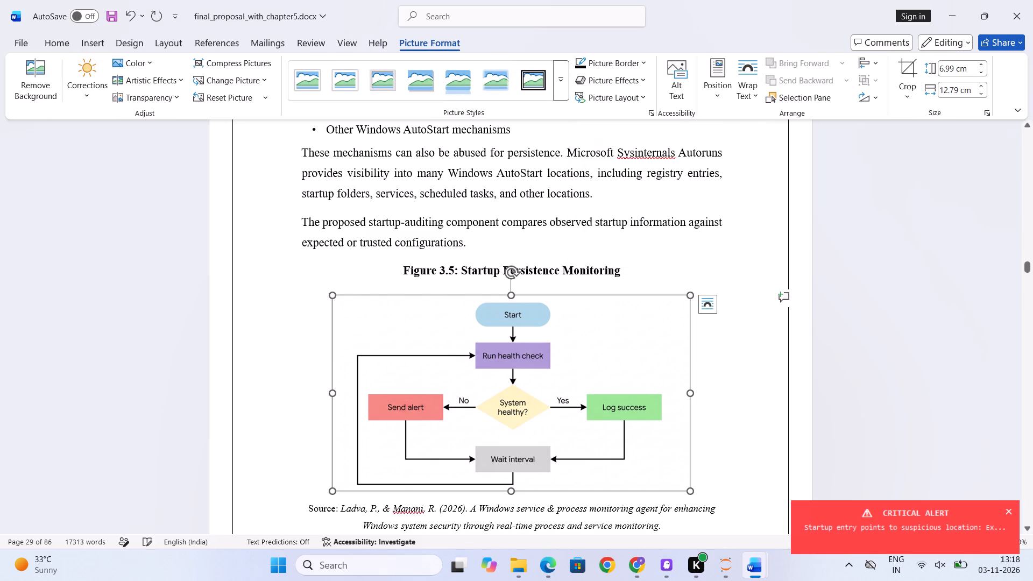
Add a black border to the Figure 3.6 Rule-Based Detection Process diagram.
scroll(452, 346, down, 9)
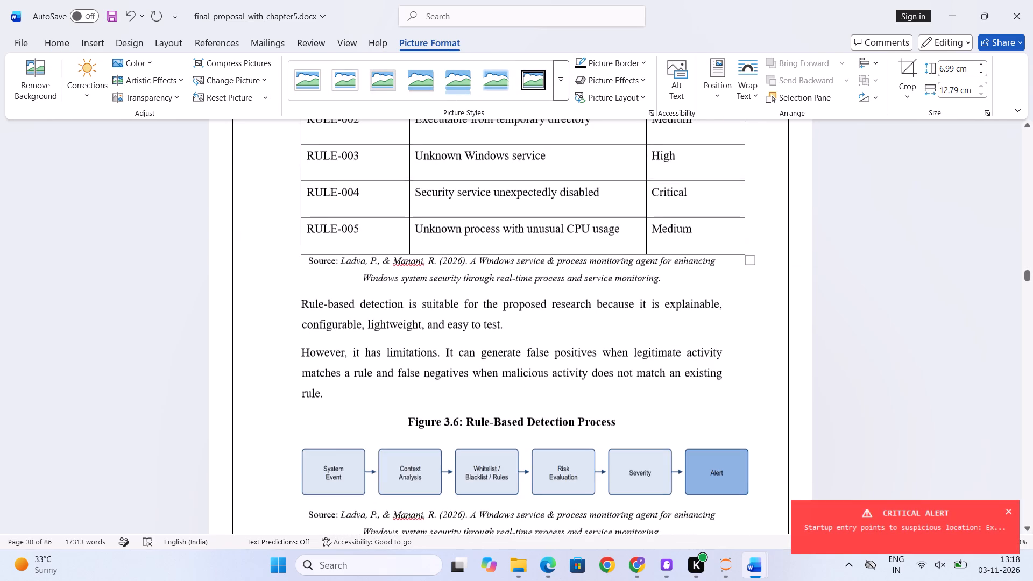
scroll(452, 346, down, 1)
click(444, 279)
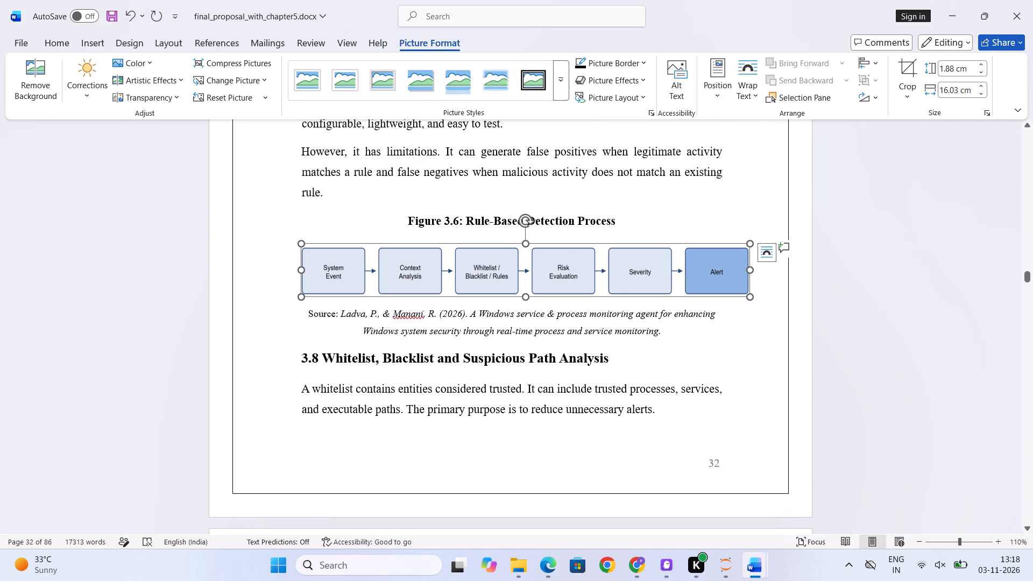
click(592, 65)
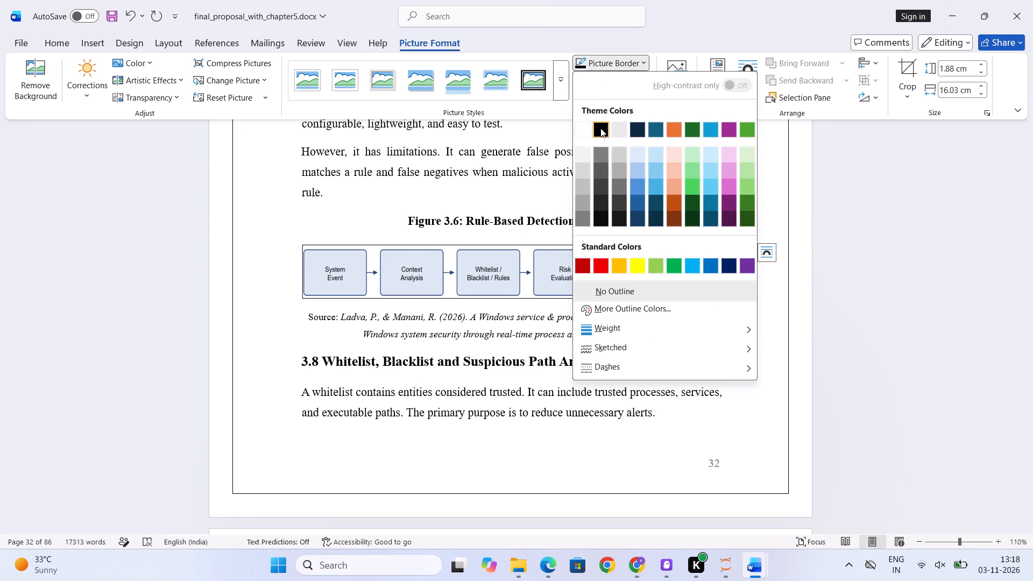
click(600, 128)
Add a black border to the Govern-to-Recover diagram of the NIST functions just above section 3.11.
scroll(471, 316, down, 5)
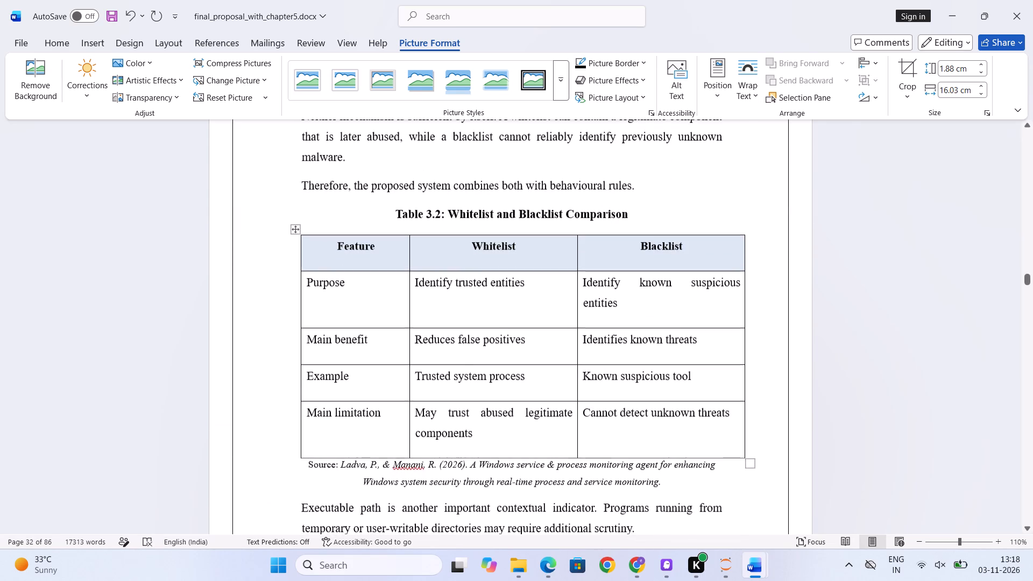
scroll(471, 316, down, 8)
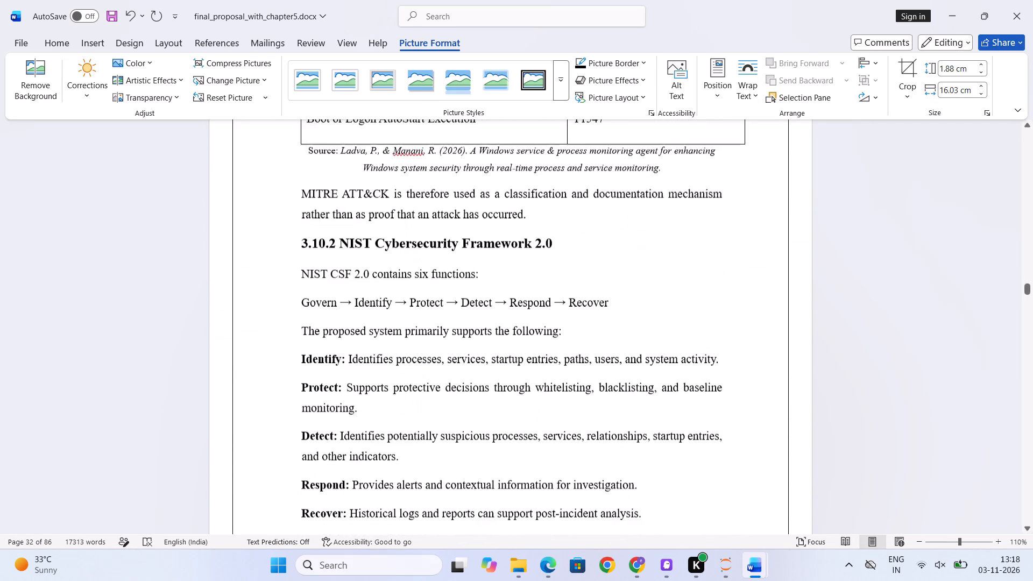
scroll(471, 316, down, 5)
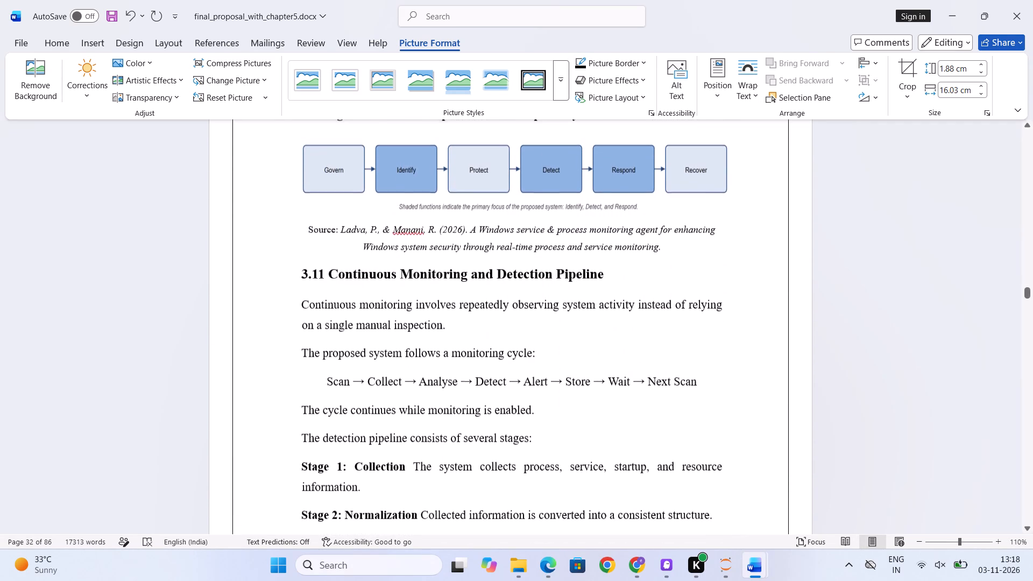
click(458, 181)
click(599, 66)
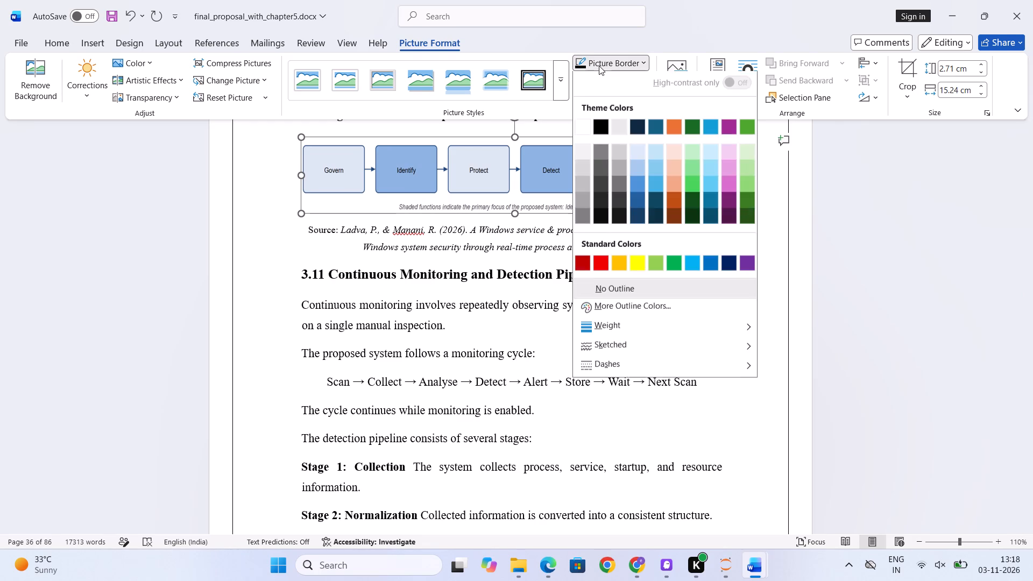
click(598, 131)
Apply the same black border to the Figure 3.8 Continuous Monitoring and Detection Pipeline diagram.
scroll(462, 296, down, 1)
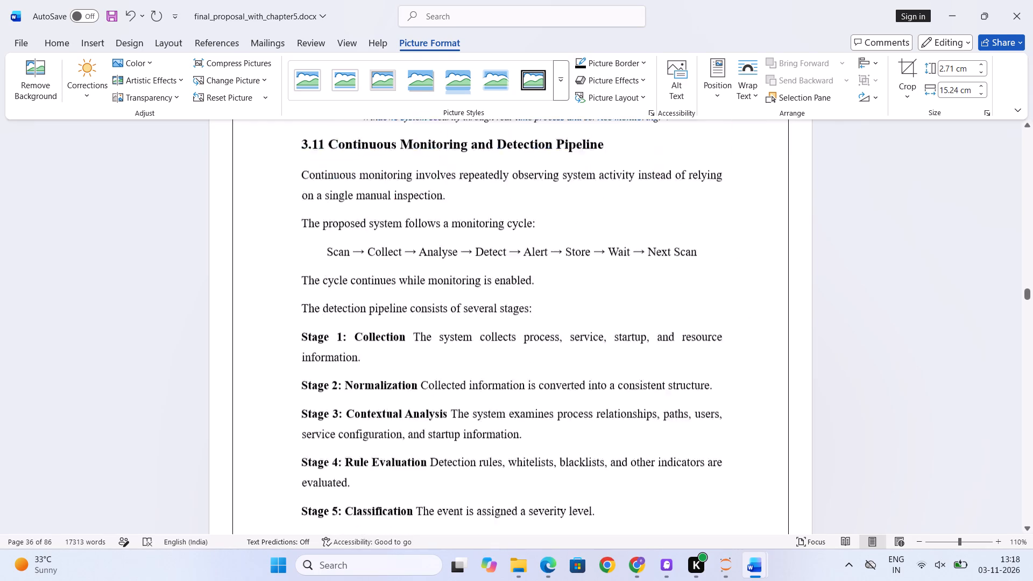
scroll(462, 296, down, 3)
click(464, 260)
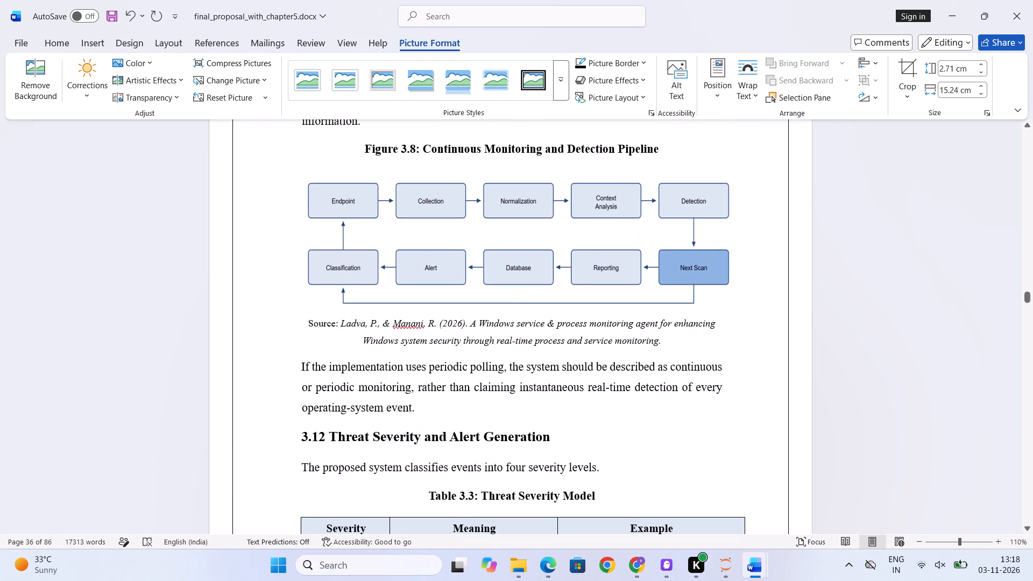
click(587, 58)
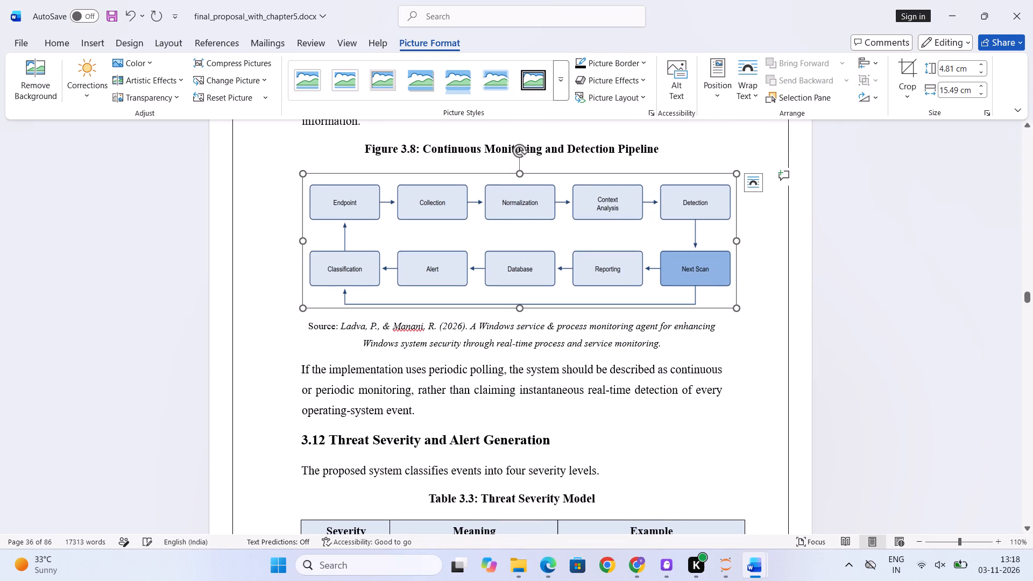
Add a black border to the Figure 3.10 Logging and Reporting Architecture diagram.
scroll(468, 382, down, 11)
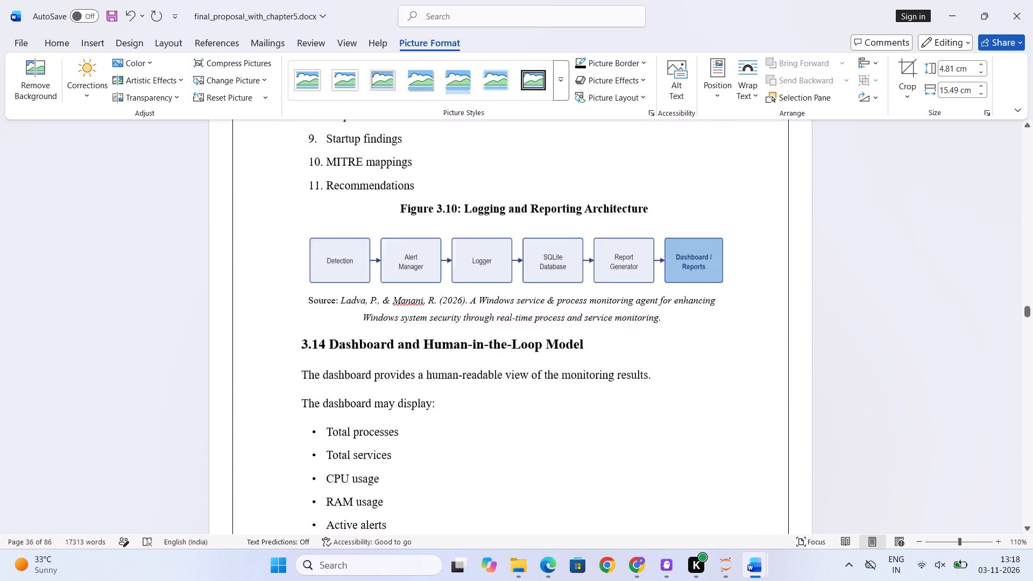
scroll(468, 382, up, 1)
scroll(451, 333, down, 3)
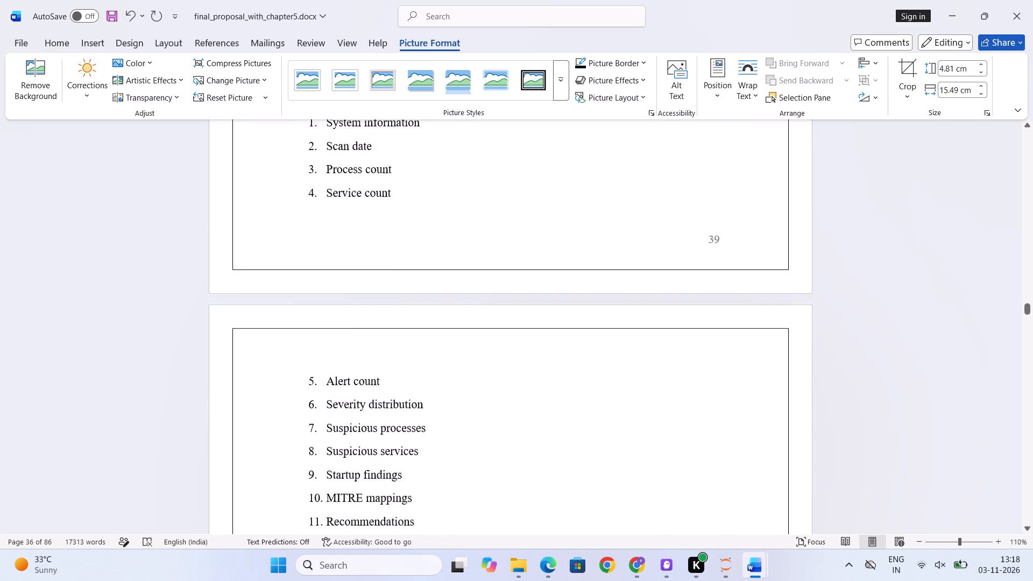
scroll(451, 333, down, 4)
scroll(442, 292, up, 1)
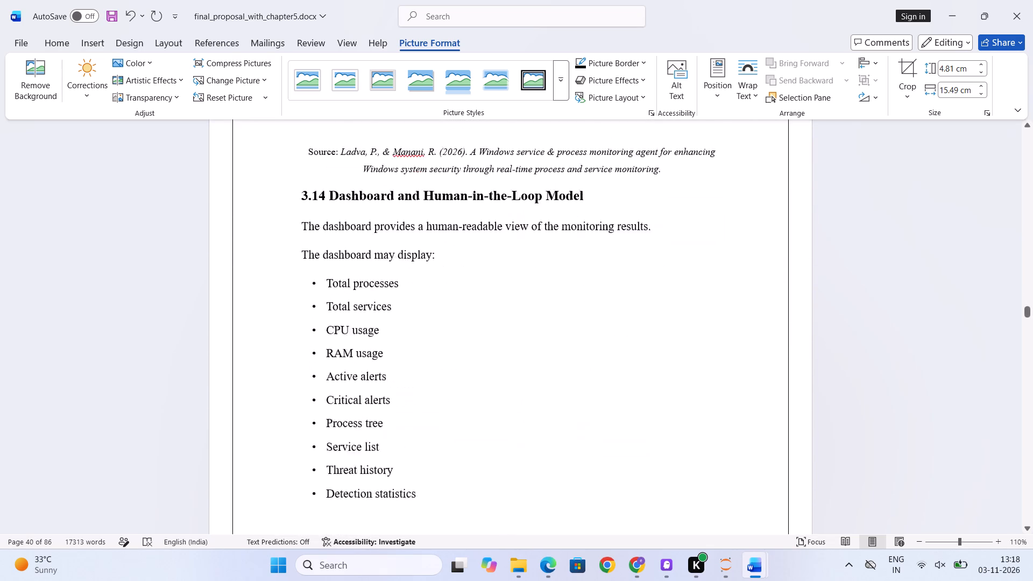
scroll(442, 292, up, 1)
click(464, 175)
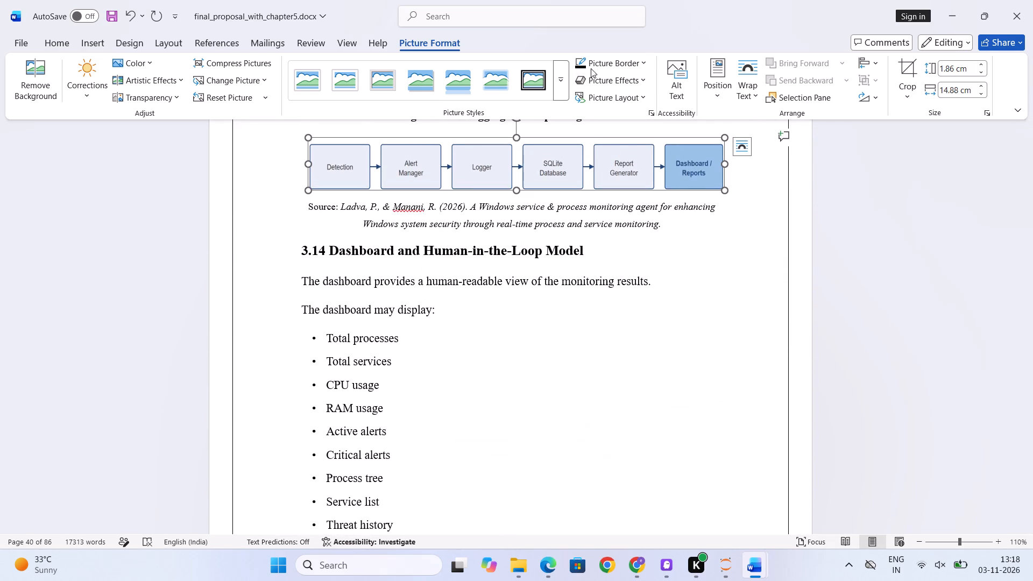
click(591, 62)
click(597, 126)
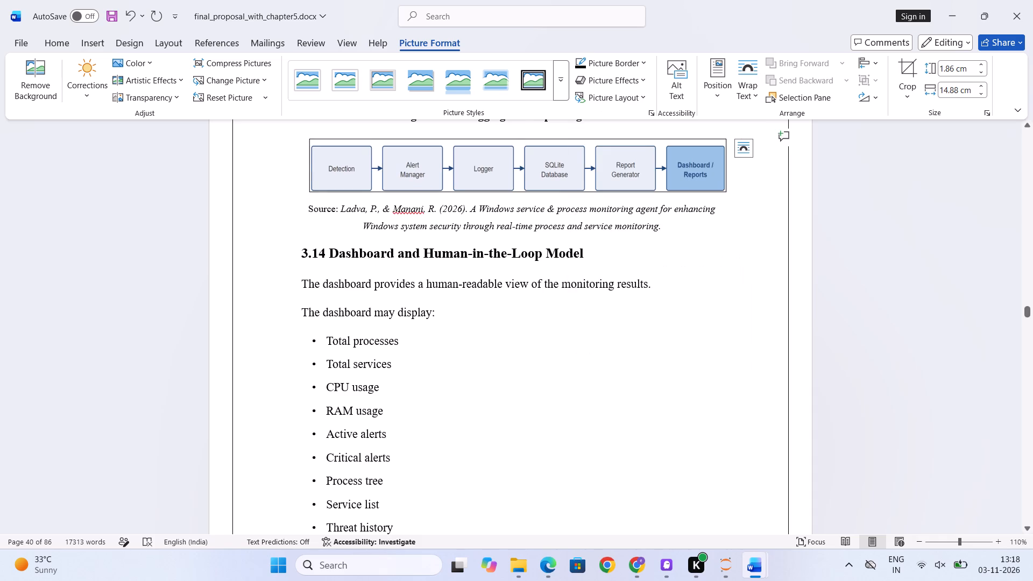
Add a black border to the Figure 3.11 Human-in-the-Loop Security Model diagram.
scroll(469, 323, down, 5)
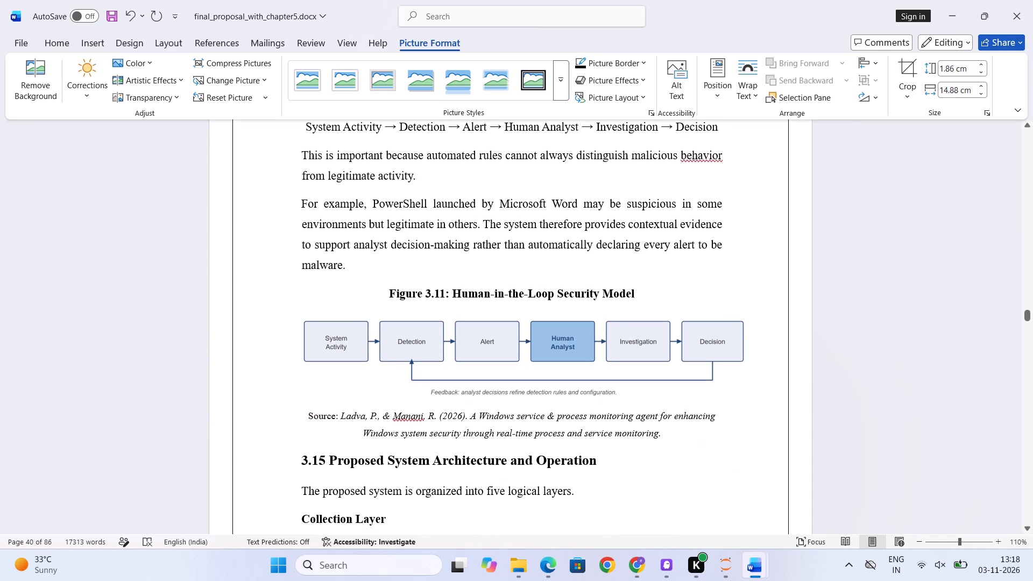
click(447, 348)
click(598, 62)
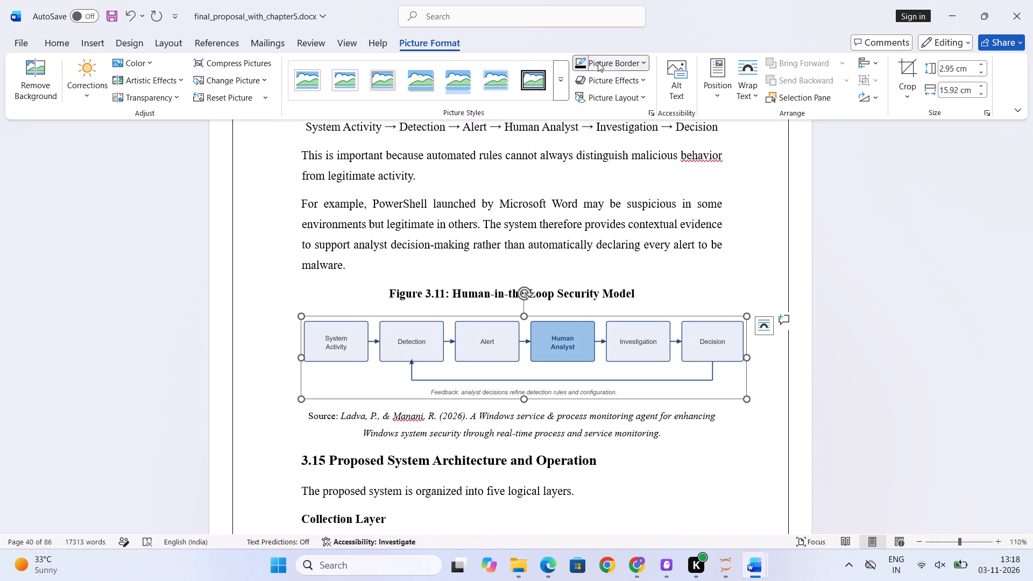
click(602, 126)
Review the rest of Chapter 3 and Chapter 4 up to section 4.9, checking the figures, tables and layout.
scroll(418, 355, down, 2)
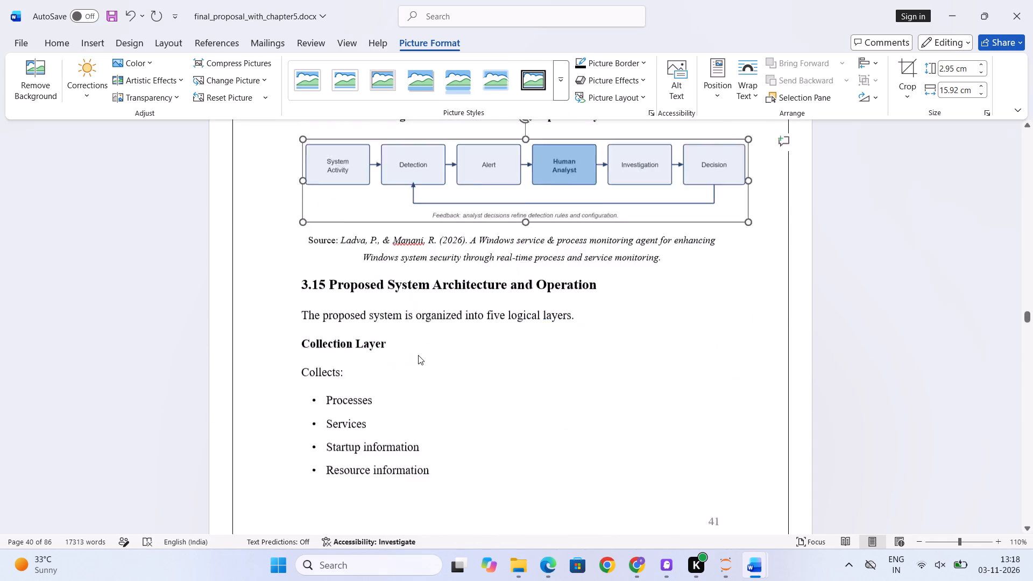
scroll(418, 355, down, 7)
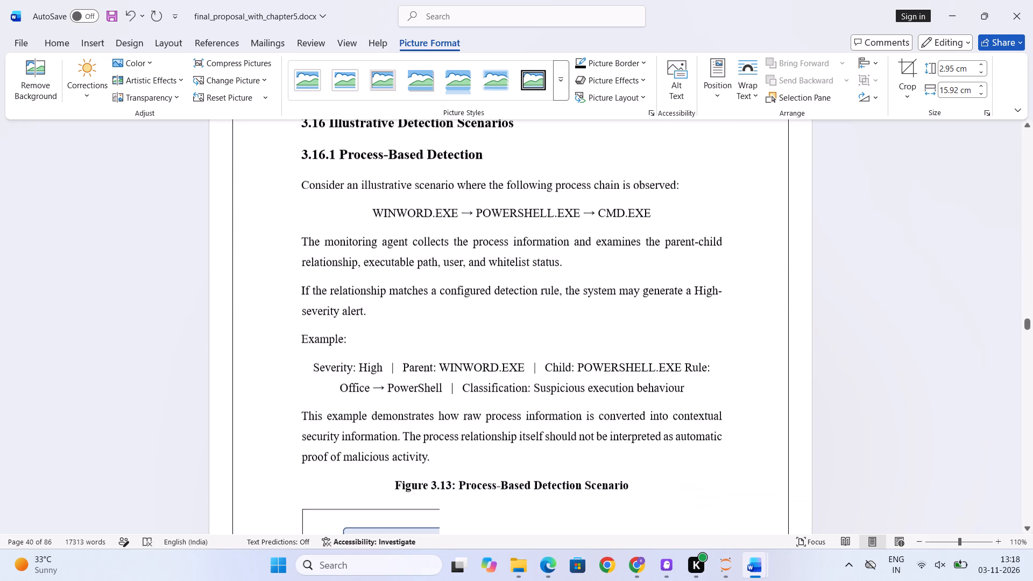
scroll(418, 355, down, 6)
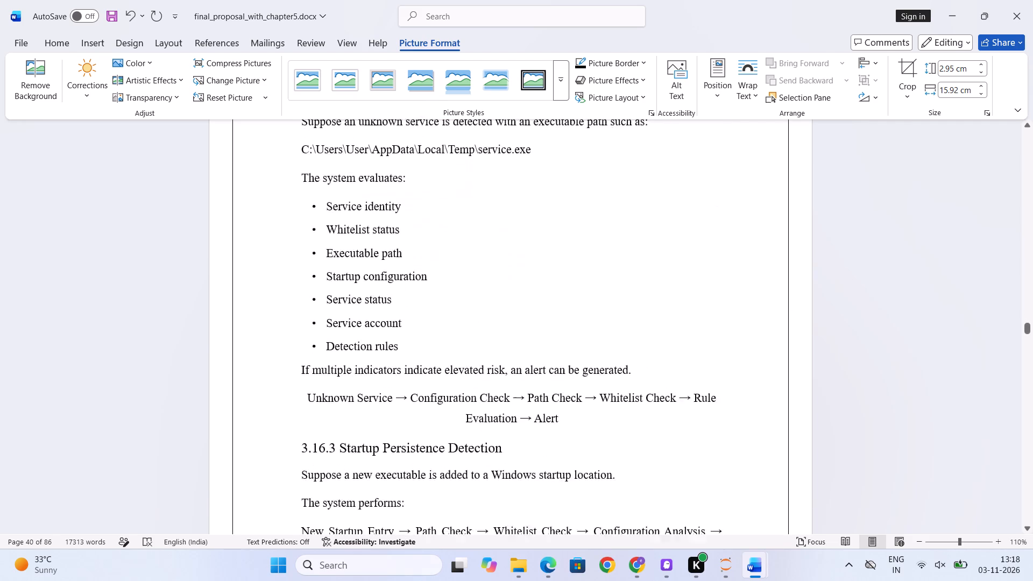
scroll(457, 371, down, 12)
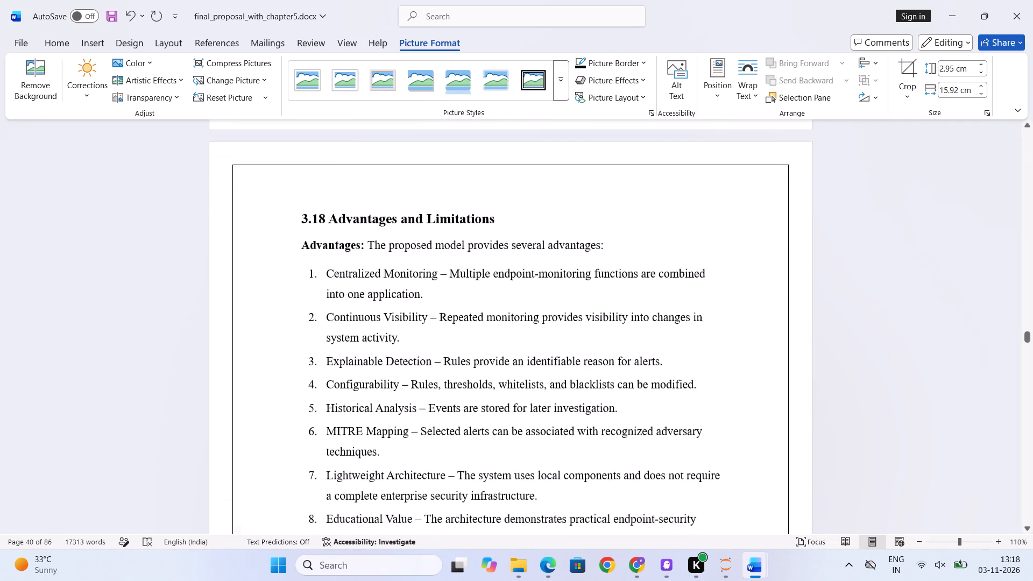
scroll(457, 371, down, 10)
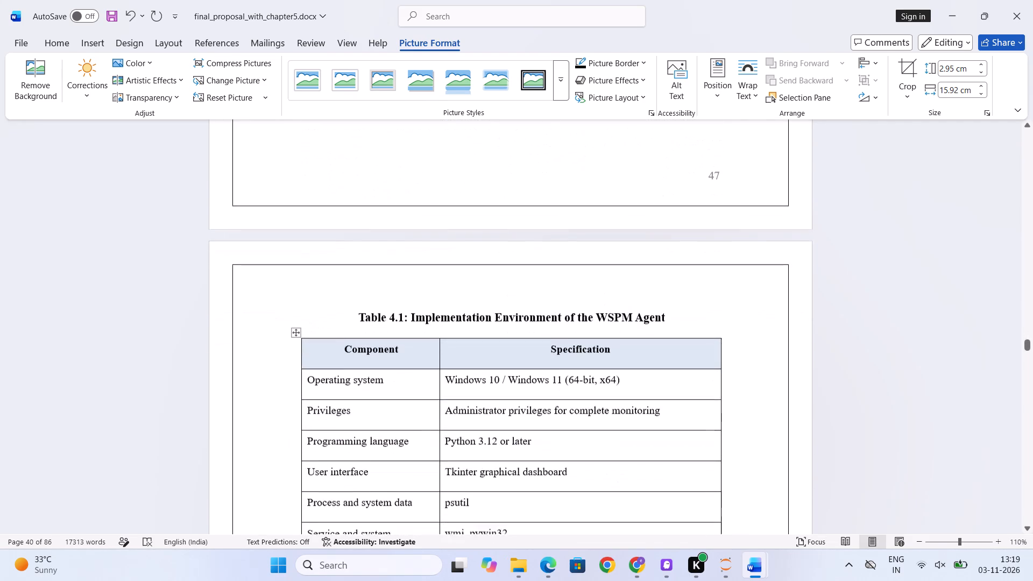
scroll(457, 371, down, 11)
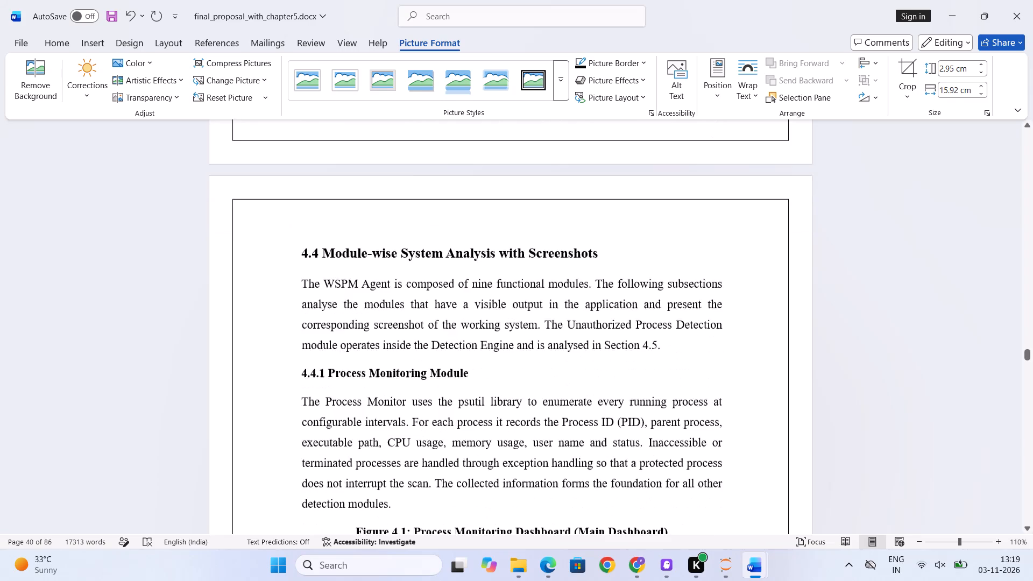
scroll(457, 371, down, 11)
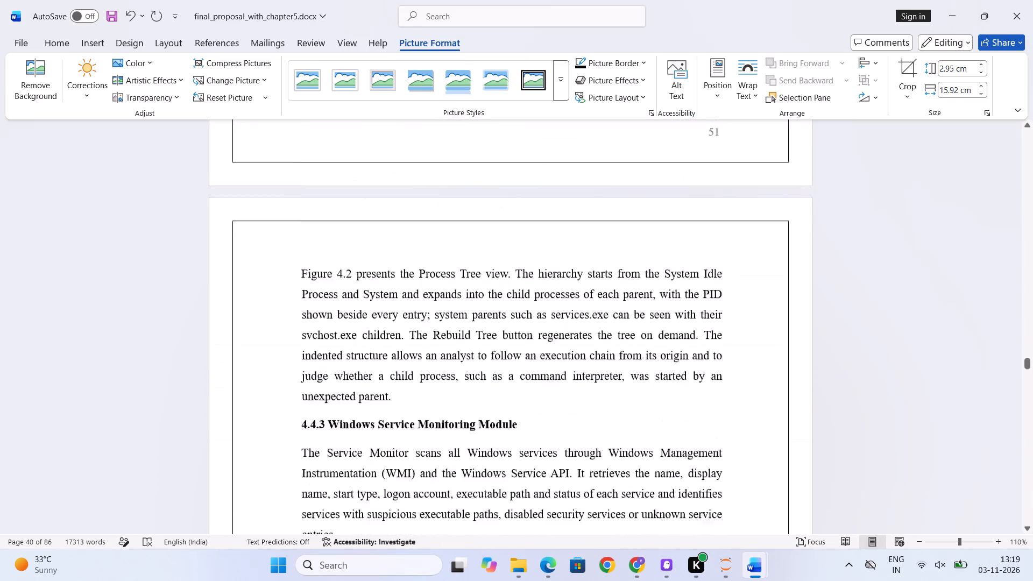
scroll(457, 371, down, 11)
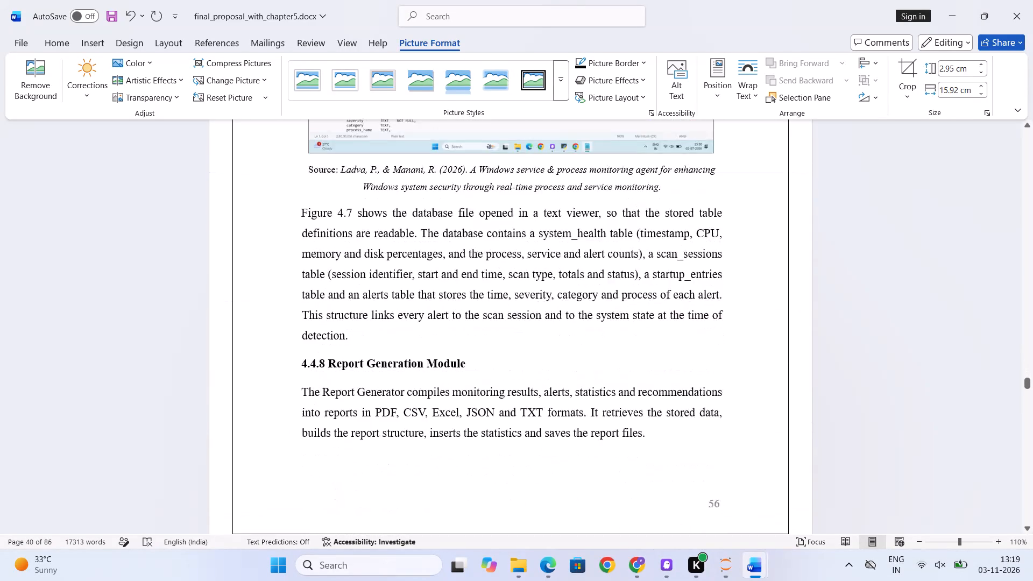
scroll(457, 371, down, 7)
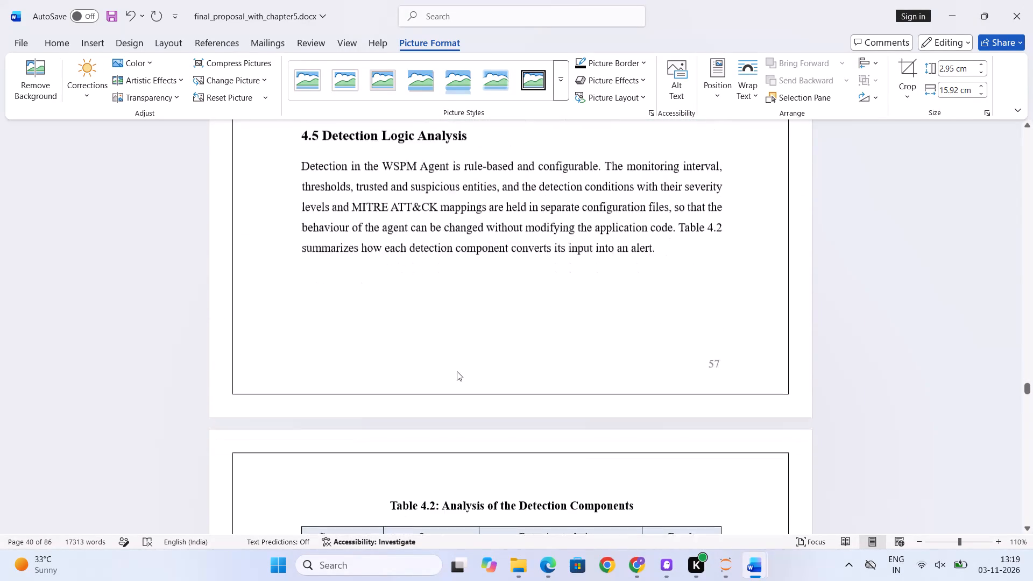
scroll(457, 371, down, 9)
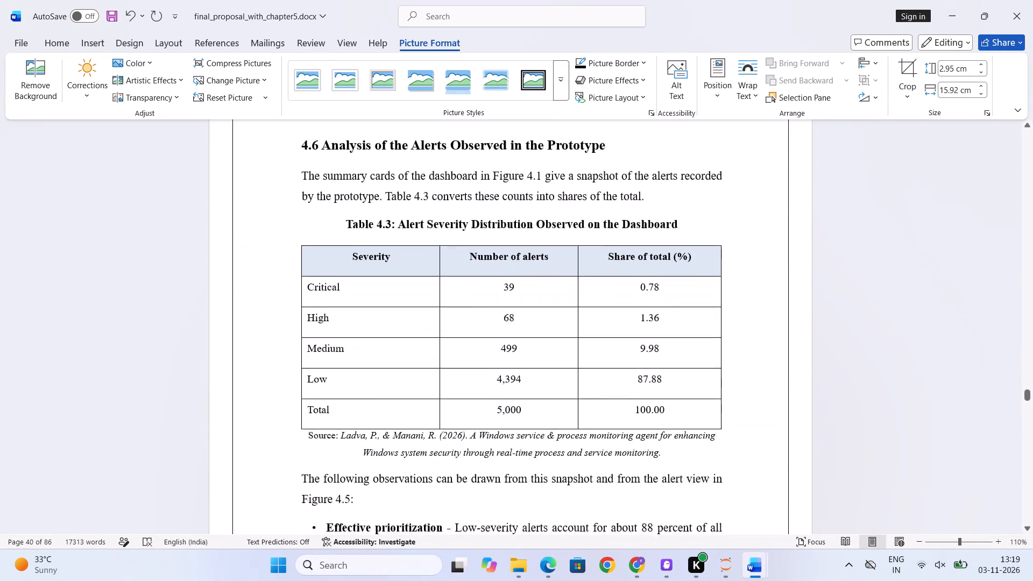
scroll(457, 371, down, 9)
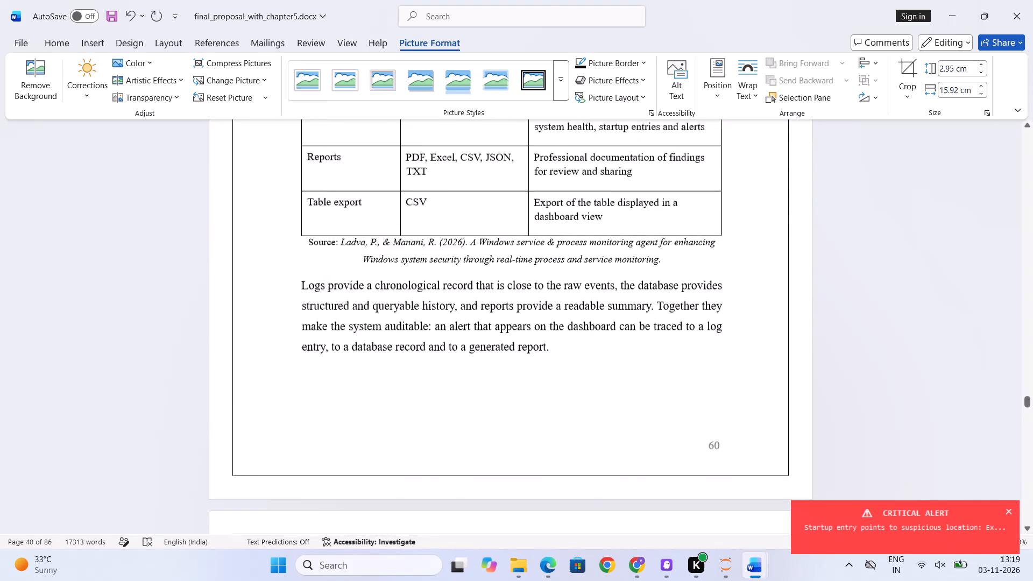
scroll(457, 371, down, 8)
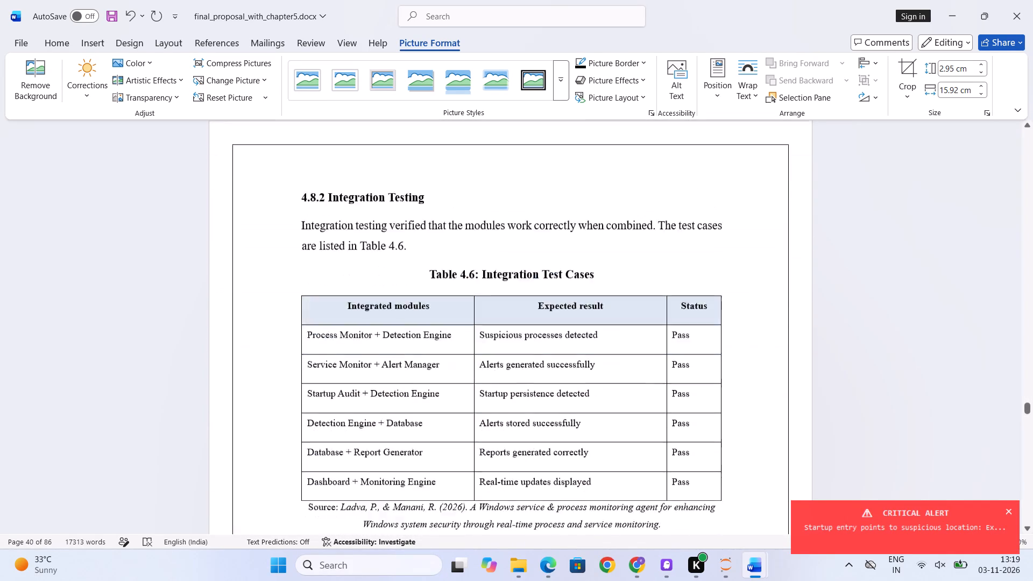
scroll(457, 371, down, 6)
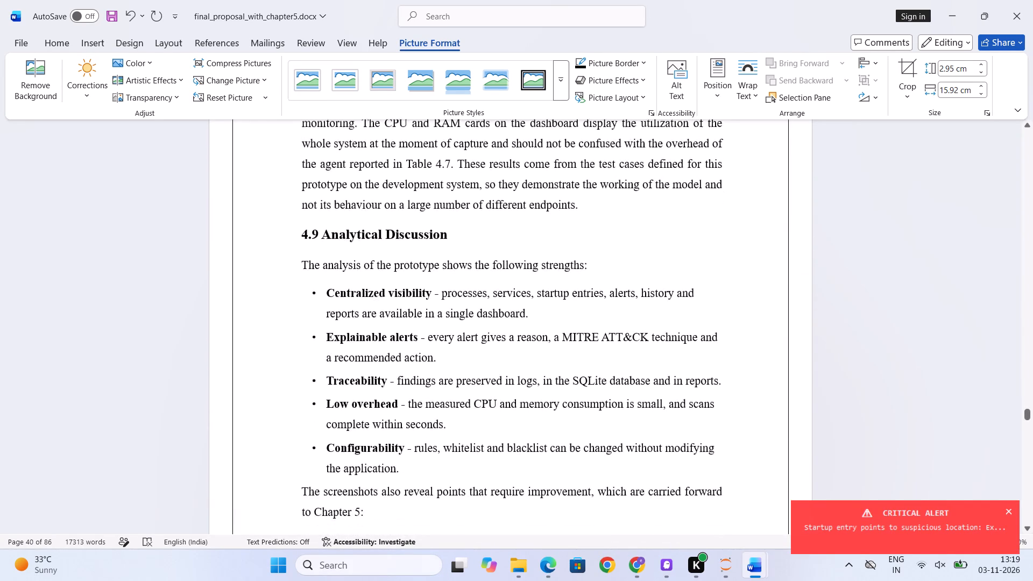
Delete the section 4.10 Summary heading and its paragraph at the end of Chapter 4.
scroll(457, 371, down, 5)
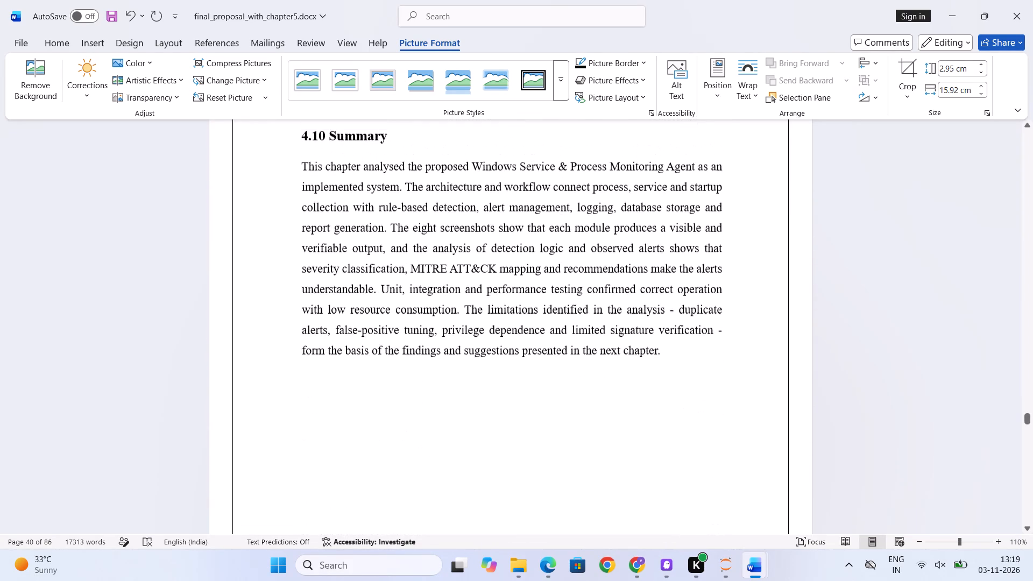
scroll(457, 371, down, 2)
drag(665, 440, 293, 222)
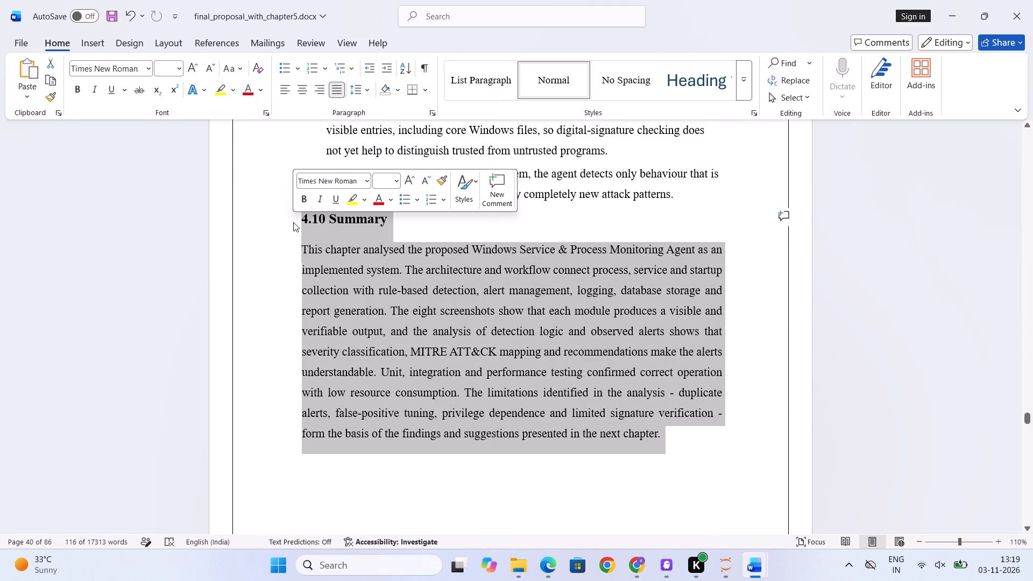
key(BackSpace)
Skim Chapter 5 from its introduction to the table of findings and supporting evidence.
scroll(293, 222, down, 2)
scroll(380, 340, down, 2)
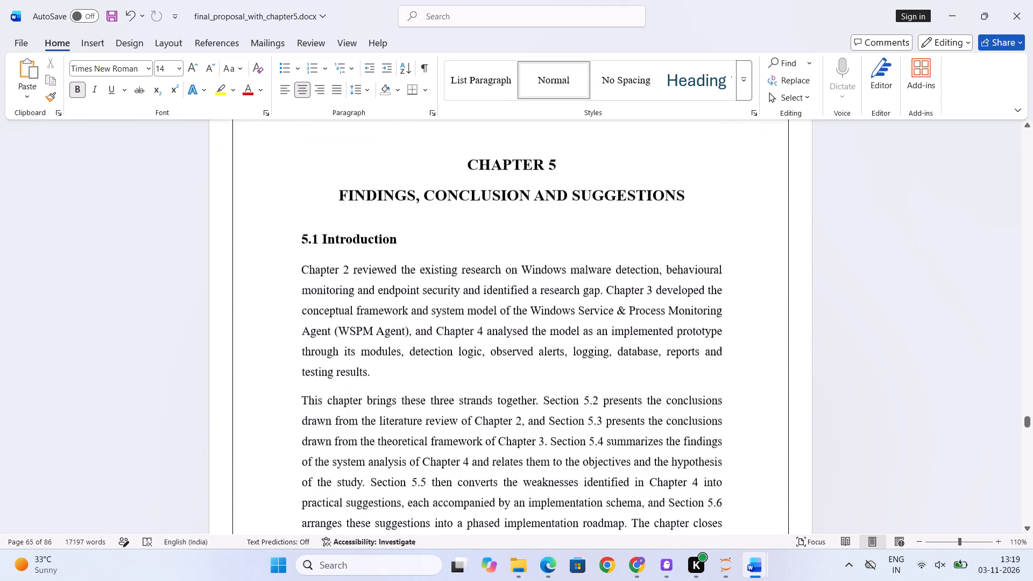
scroll(380, 340, down, 8)
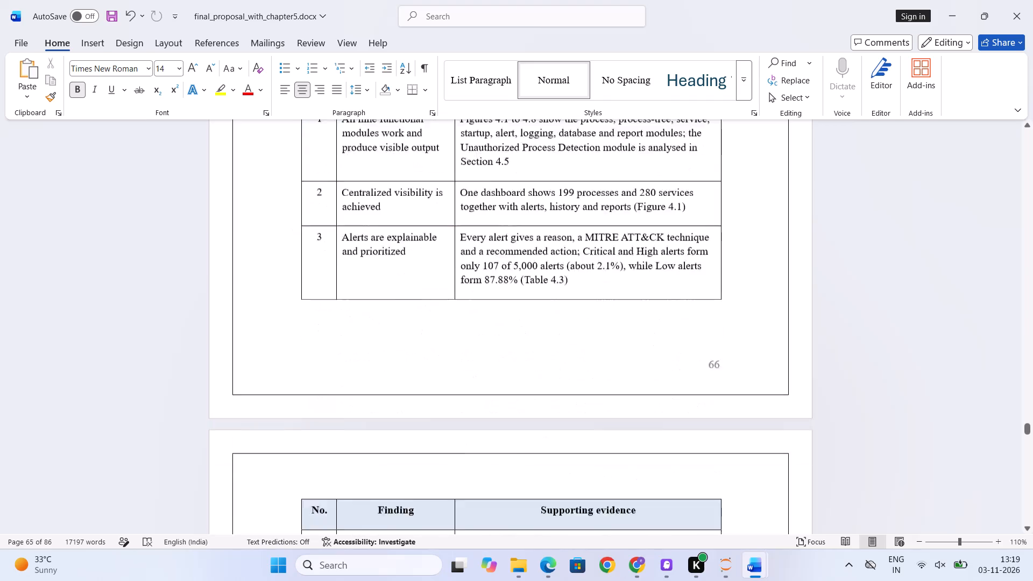
scroll(380, 340, down, 2)
click(636, 579)
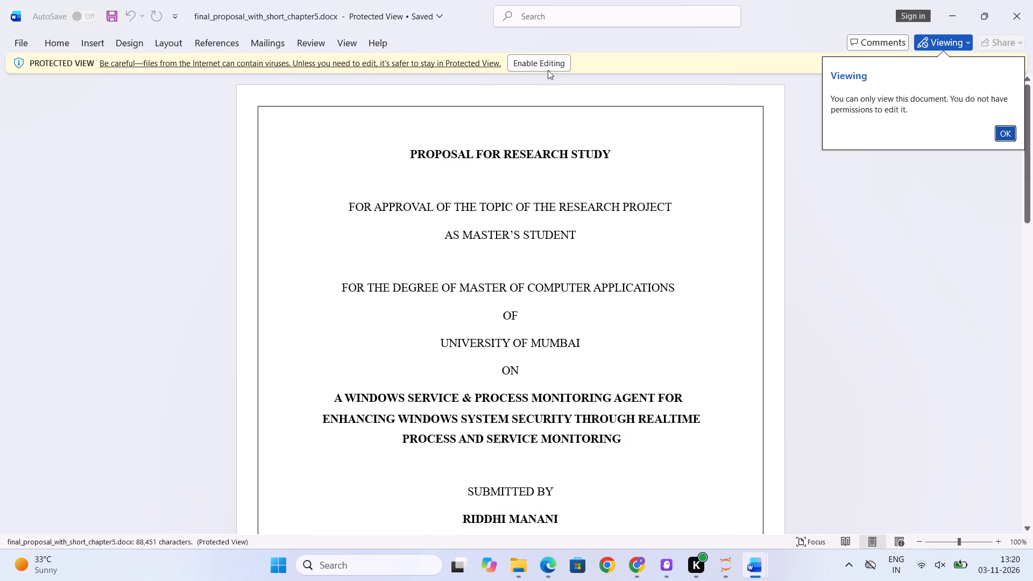
click(542, 64)
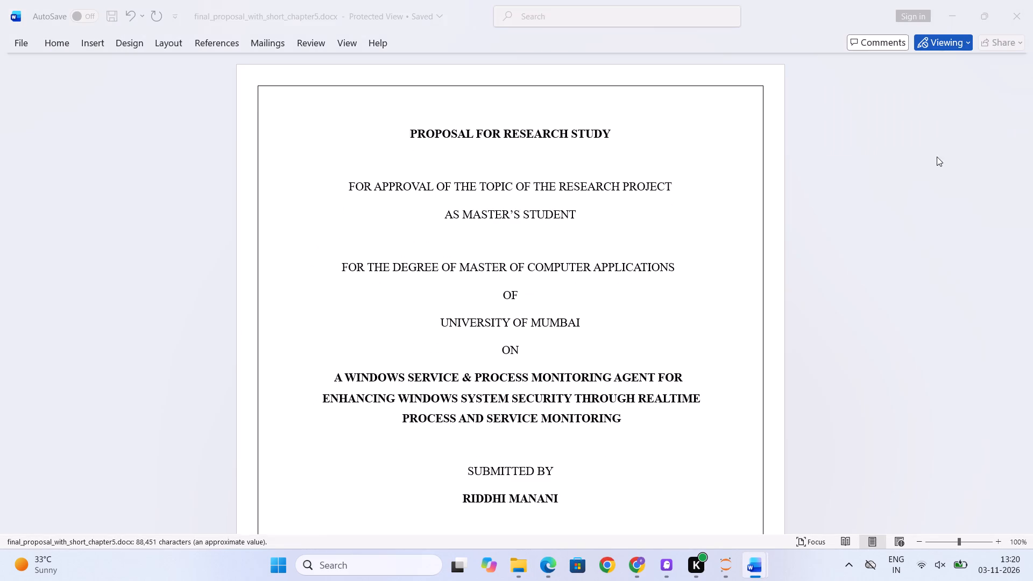
Review the new document's table of contents, Chapter 1 and the Chapter 2 literature review up to the start of Chapter 3.
scroll(513, 428, down, 6)
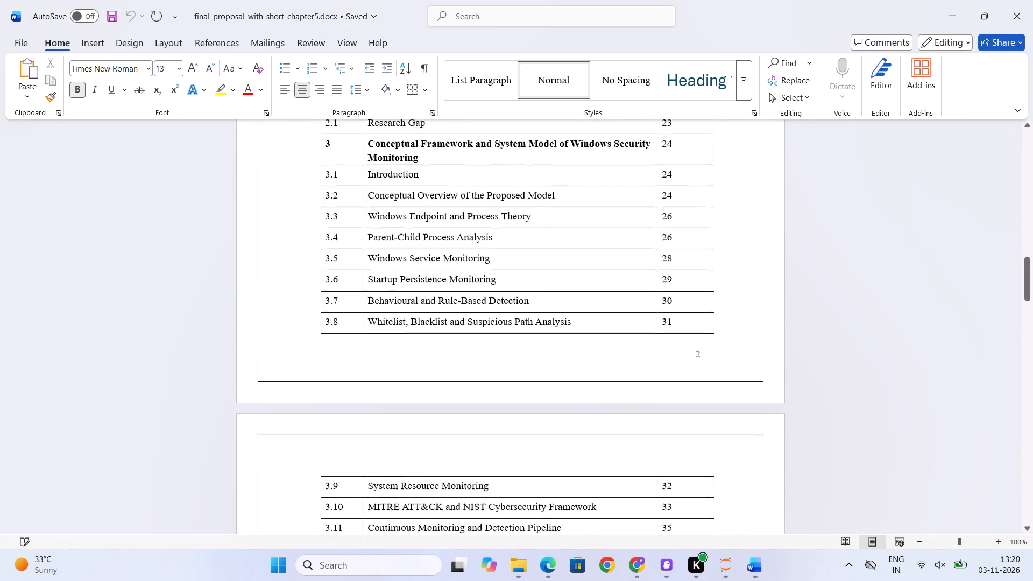
scroll(513, 428, down, 5)
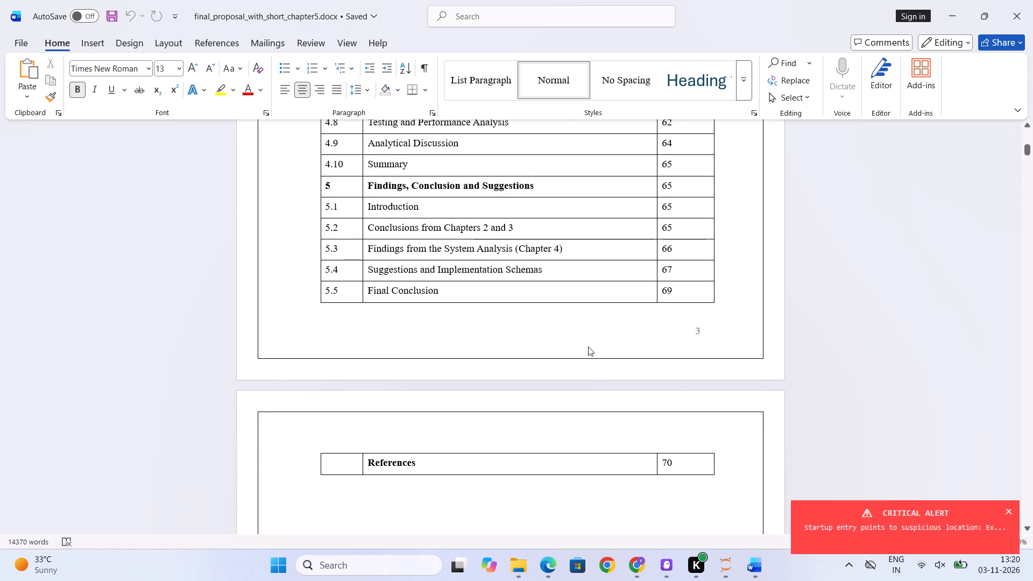
scroll(388, 374, down, 3)
scroll(388, 374, up, 3)
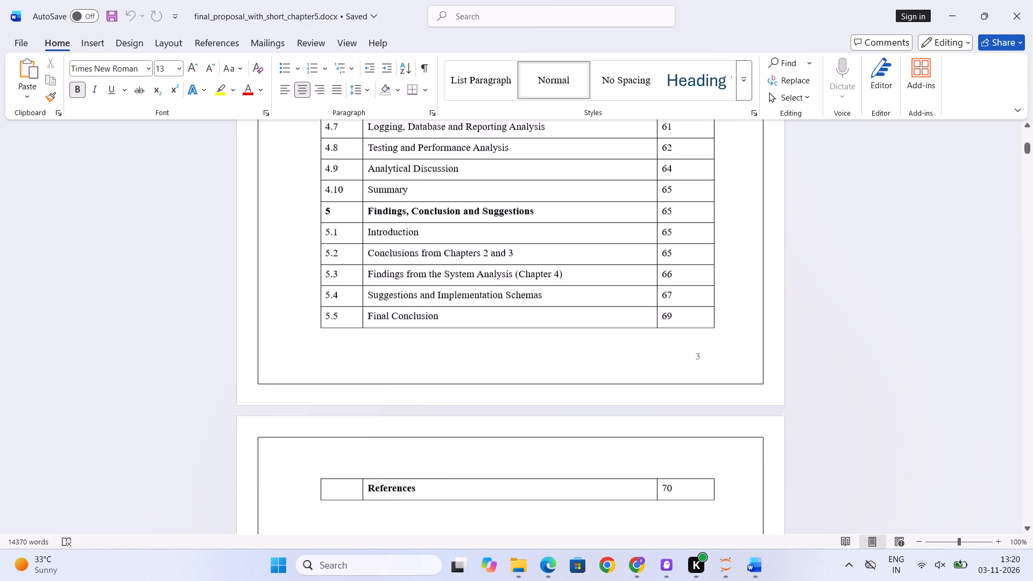
scroll(388, 374, up, 8)
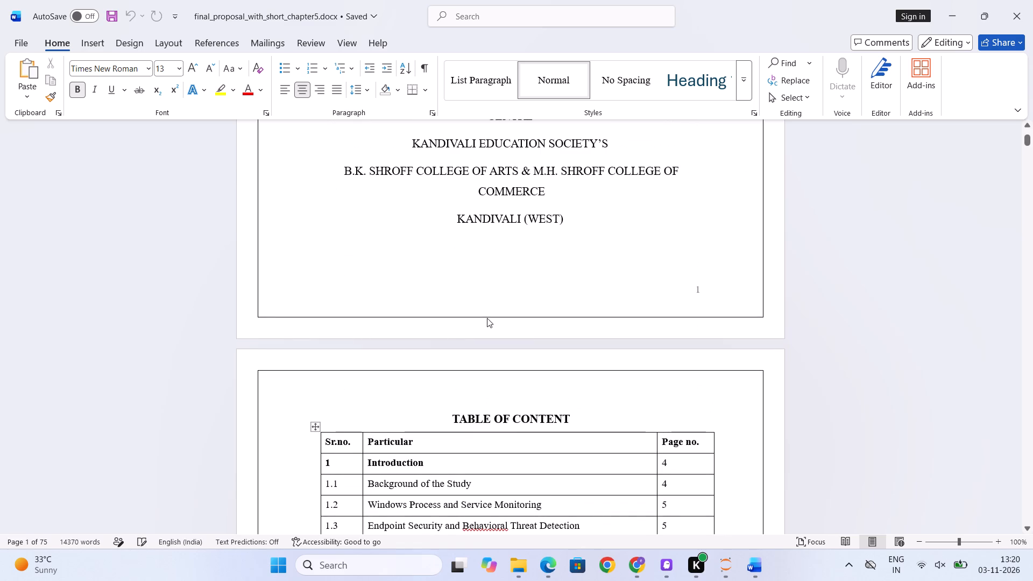
scroll(487, 318, up, 4)
scroll(487, 318, down, 9)
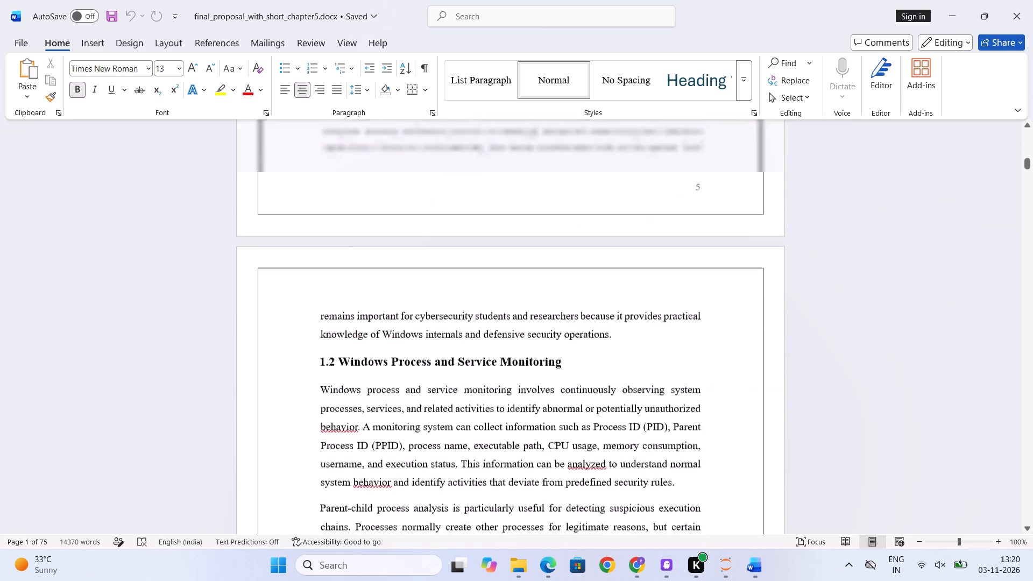
scroll(487, 318, down, 7)
scroll(417, 370, down, 2)
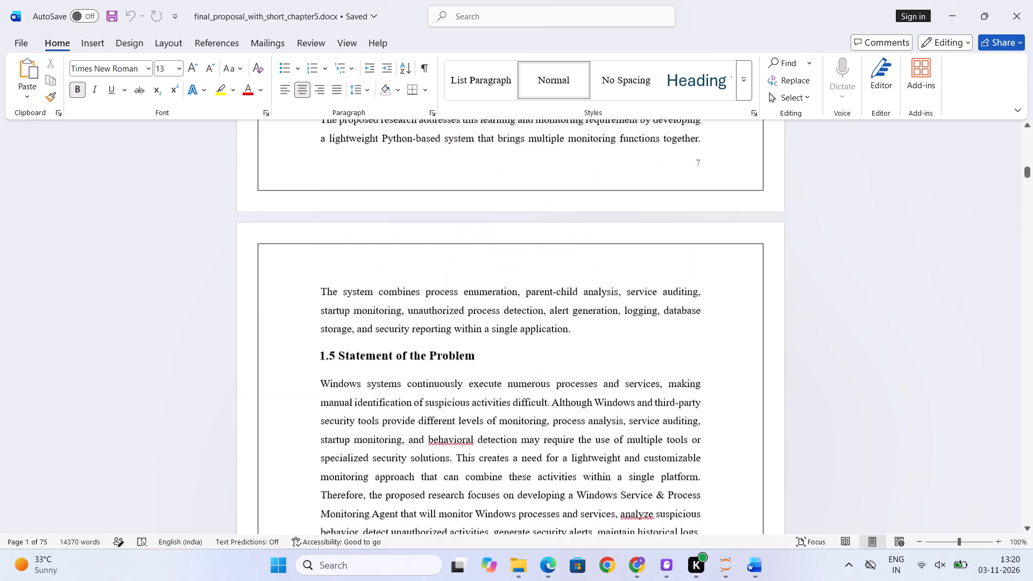
scroll(417, 370, down, 7)
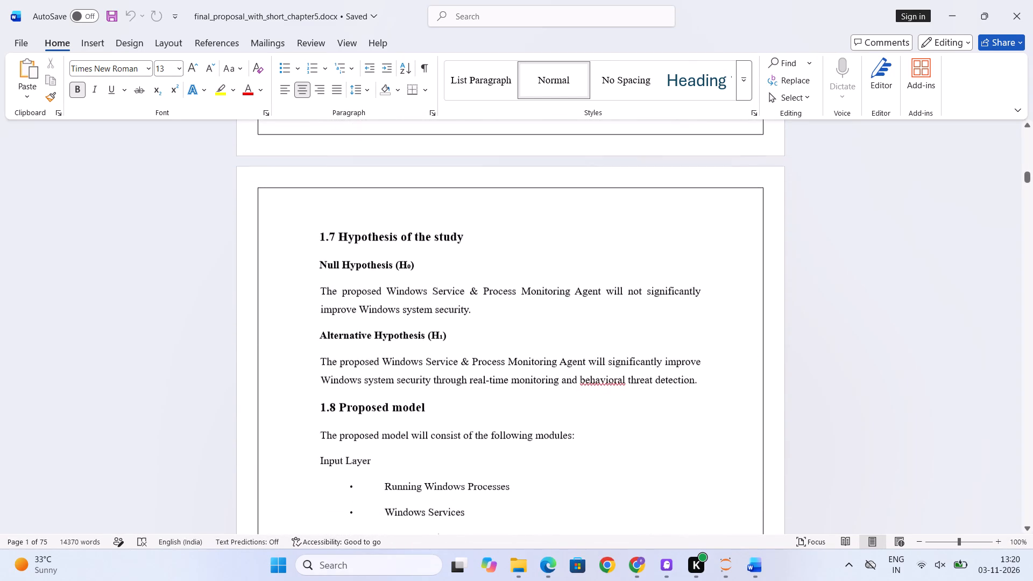
scroll(417, 370, down, 7)
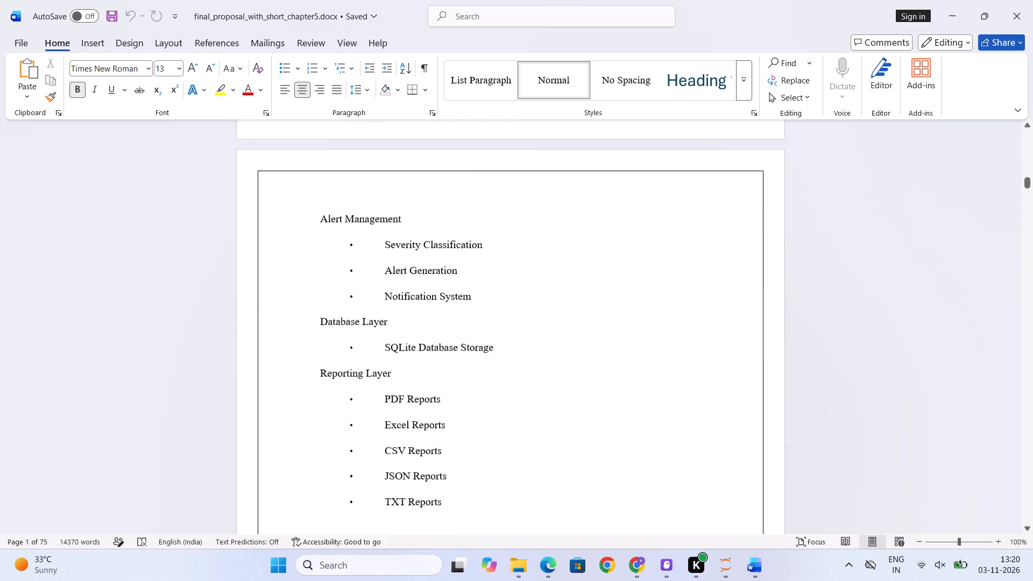
scroll(417, 370, down, 5)
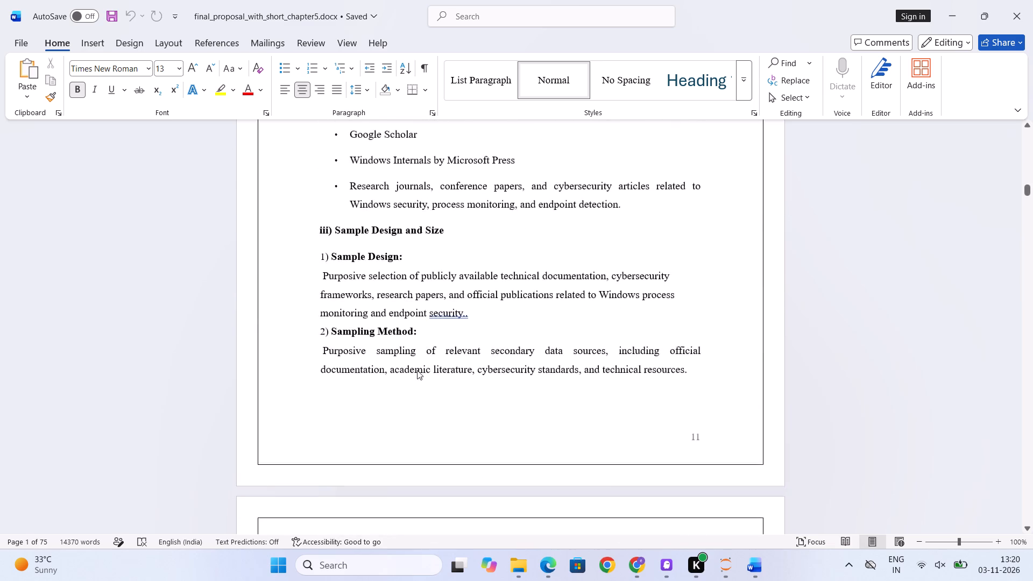
scroll(417, 370, down, 6)
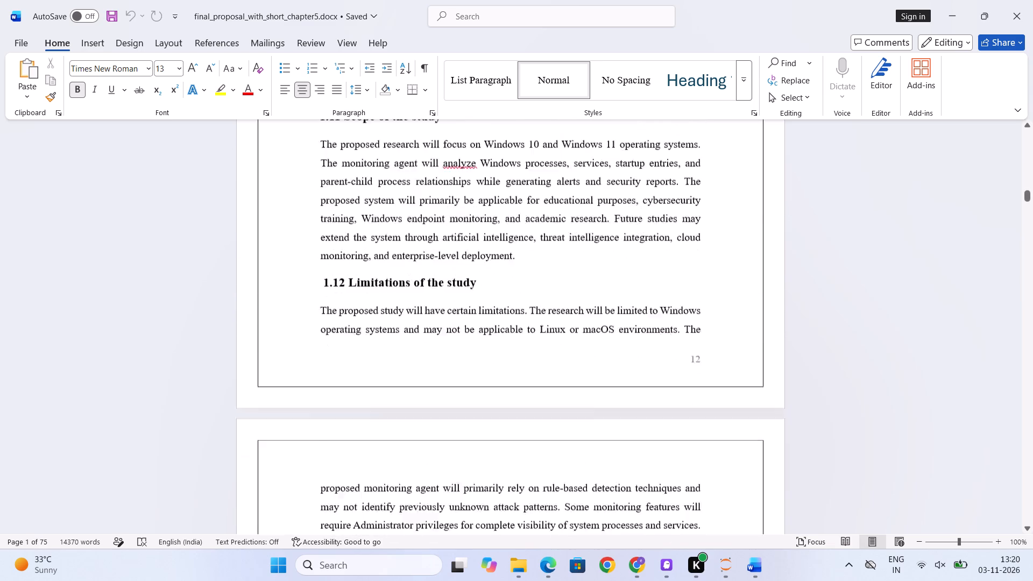
scroll(417, 370, down, 12)
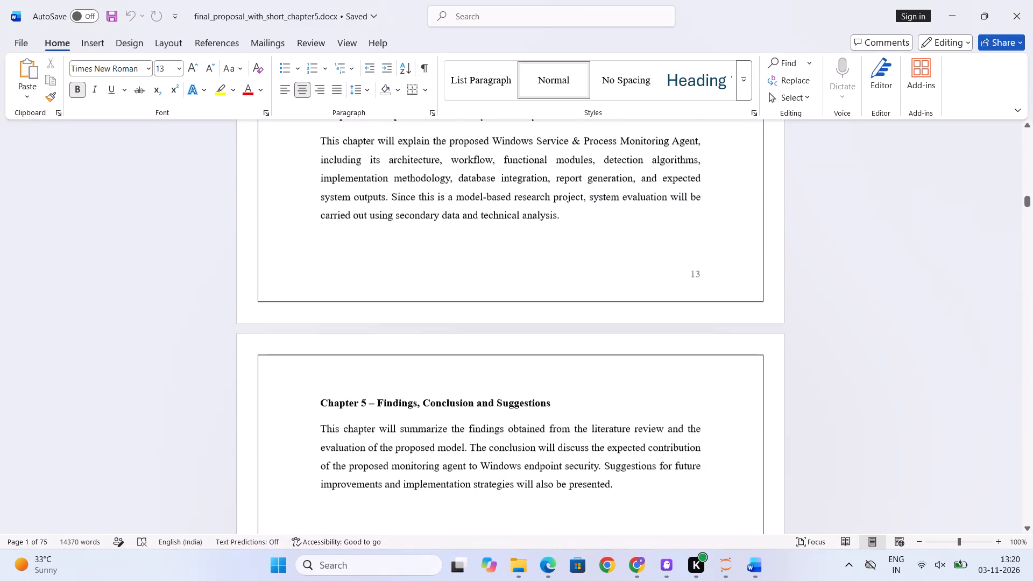
scroll(417, 370, down, 11)
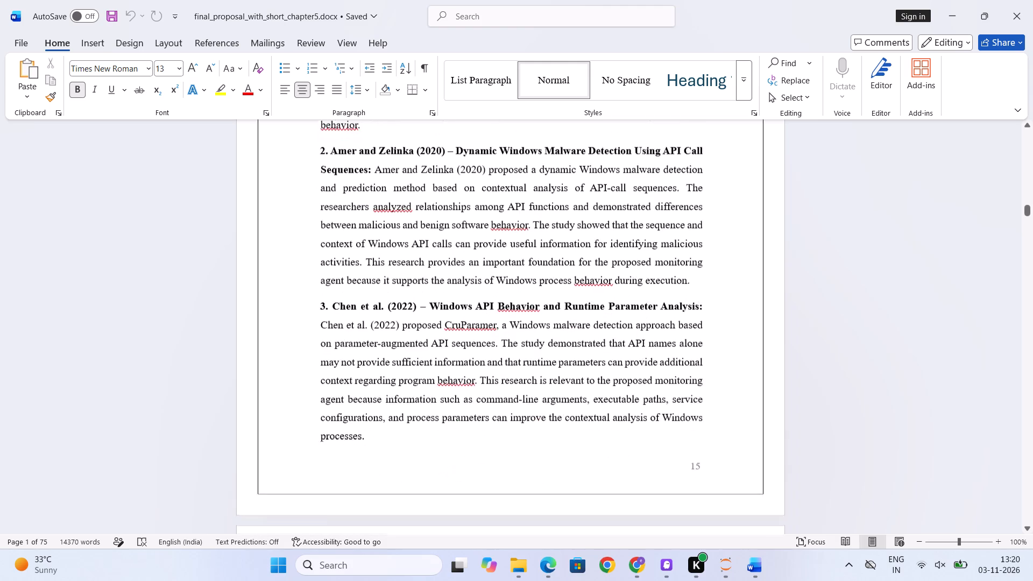
scroll(417, 370, down, 11)
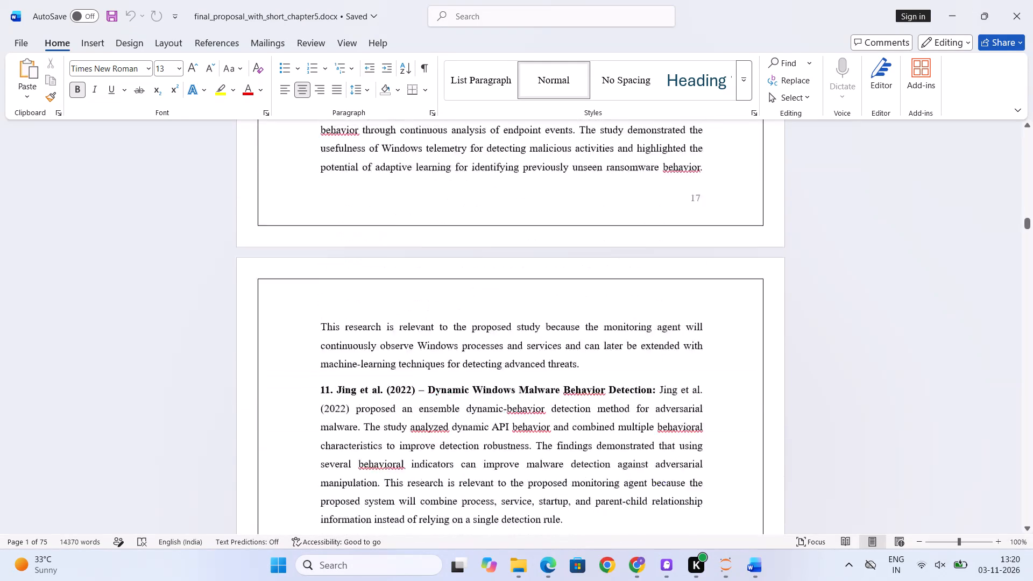
scroll(417, 370, down, 11)
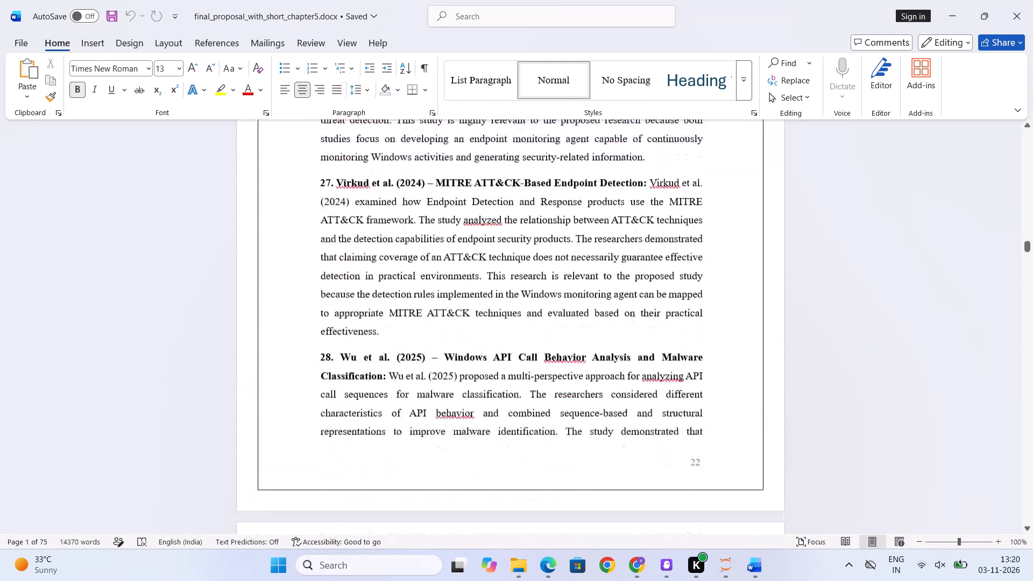
scroll(417, 370, down, 11)
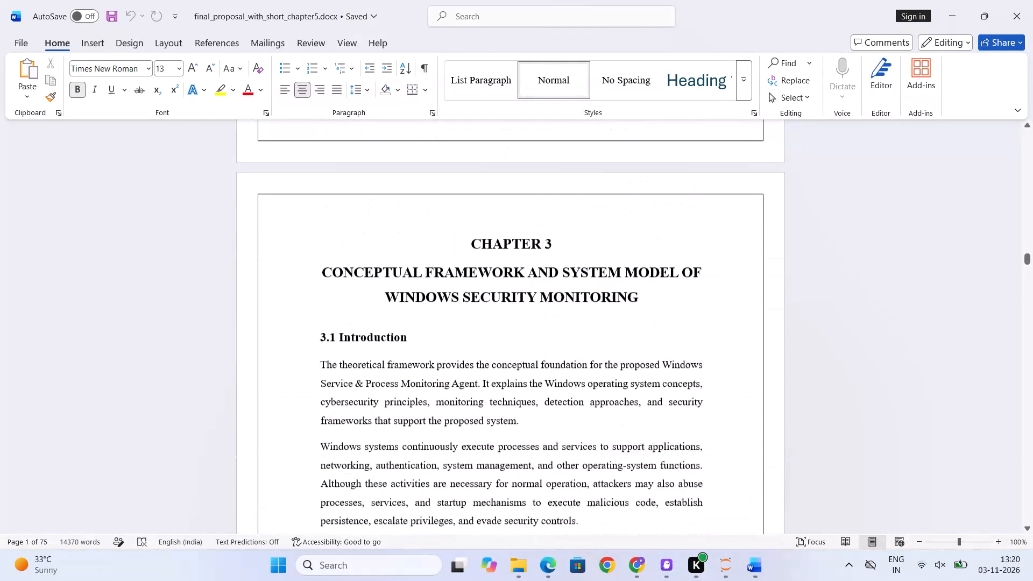
Crop the title line "CONCEPTUAL ARCHITECTURE: WINDOWS MONITORING AGENT MODEL" off the top of the Figure 3.1 picture.
scroll(417, 370, down, 9)
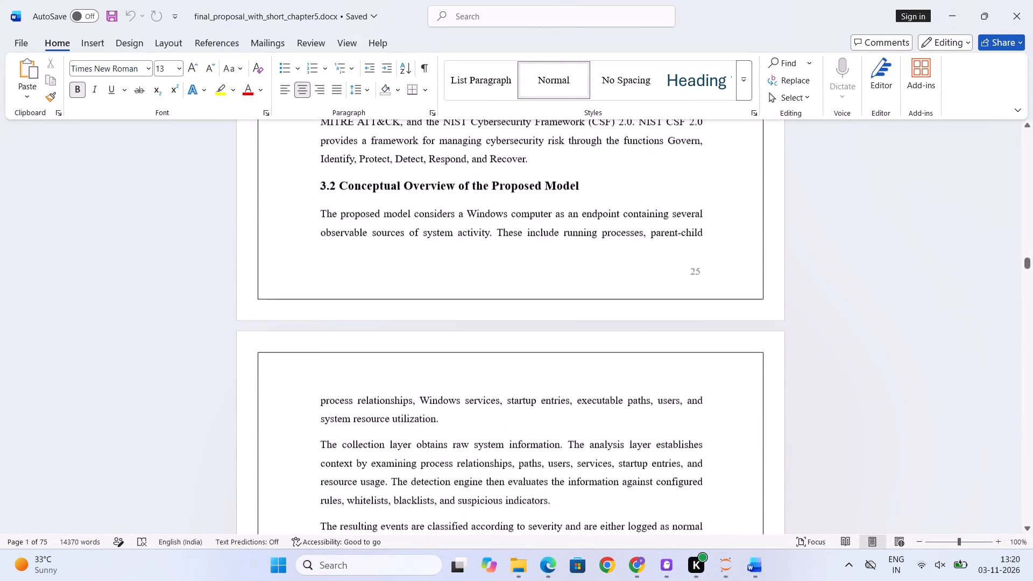
scroll(417, 370, down, 3)
click(495, 312)
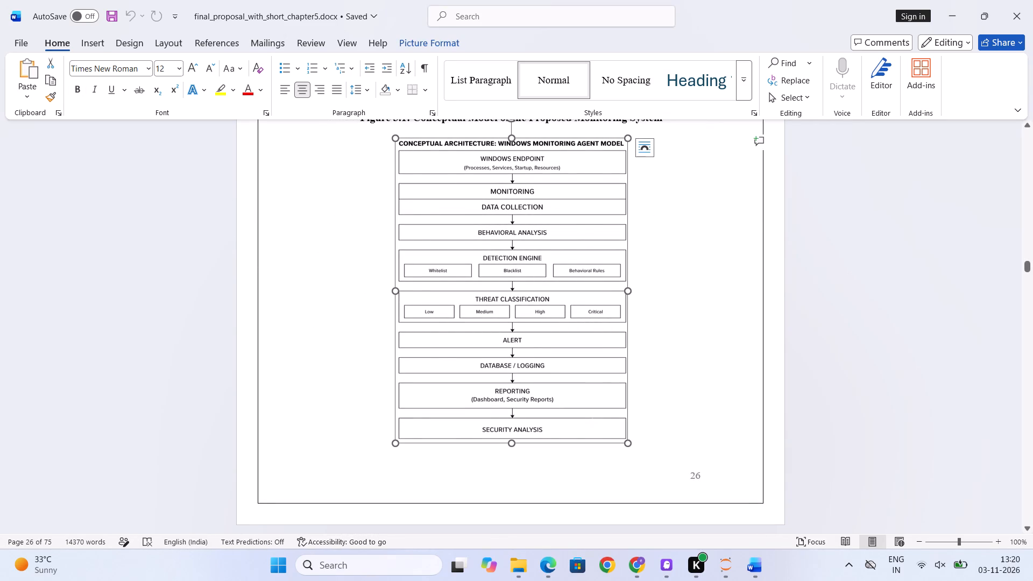
right_click(496, 211)
click(540, 139)
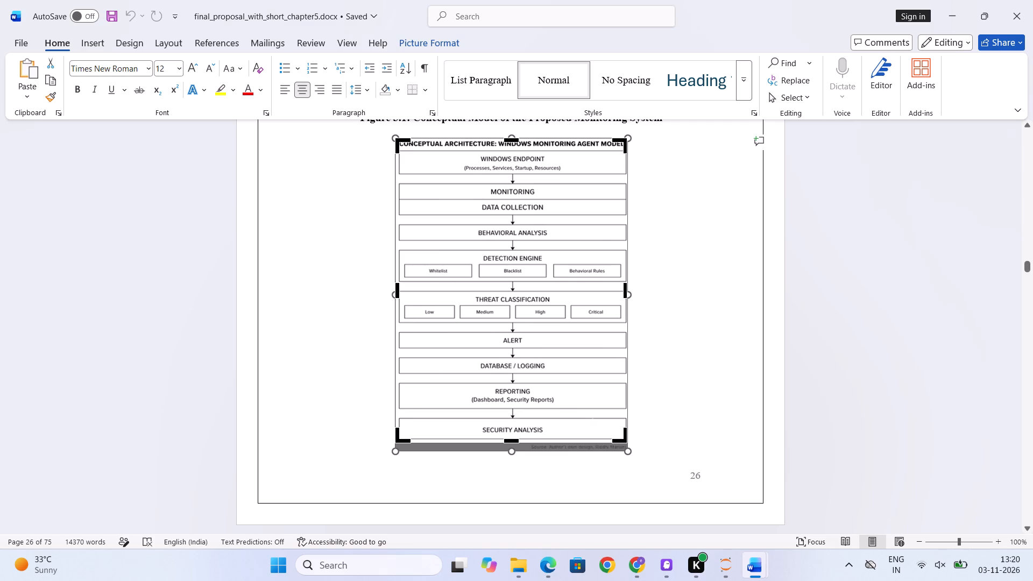
drag(513, 140, 518, 148)
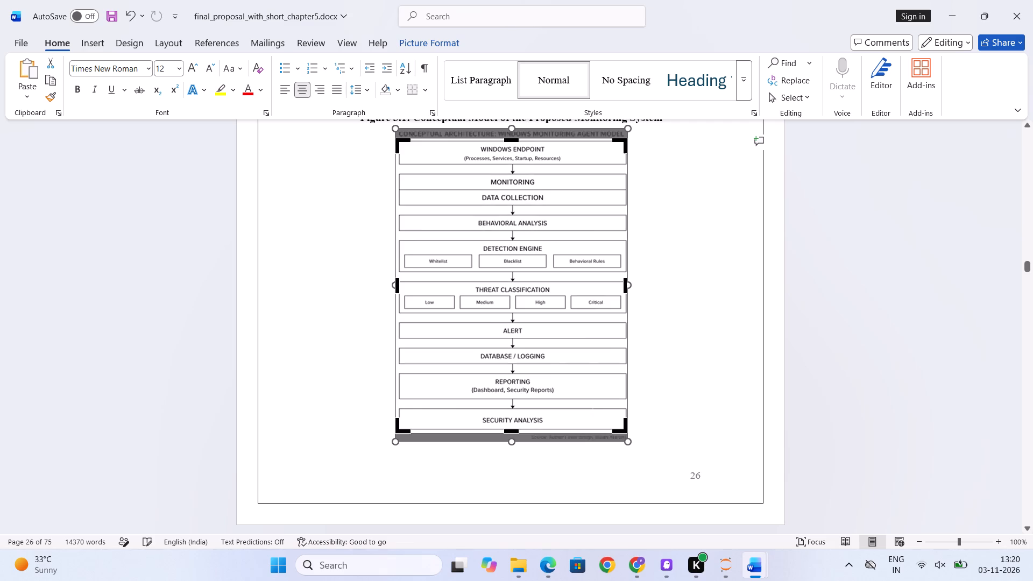
key(Return)
Remove the blank line between the Figure 3.1 caption and its picture.
scroll(475, 168, up, 2)
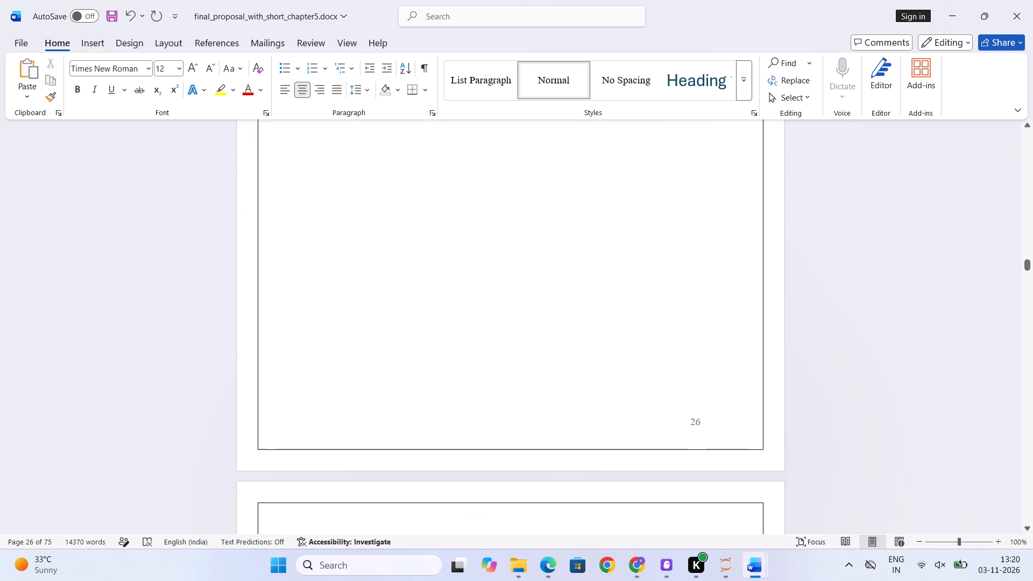
scroll(441, 179, up, 1)
click(409, 243)
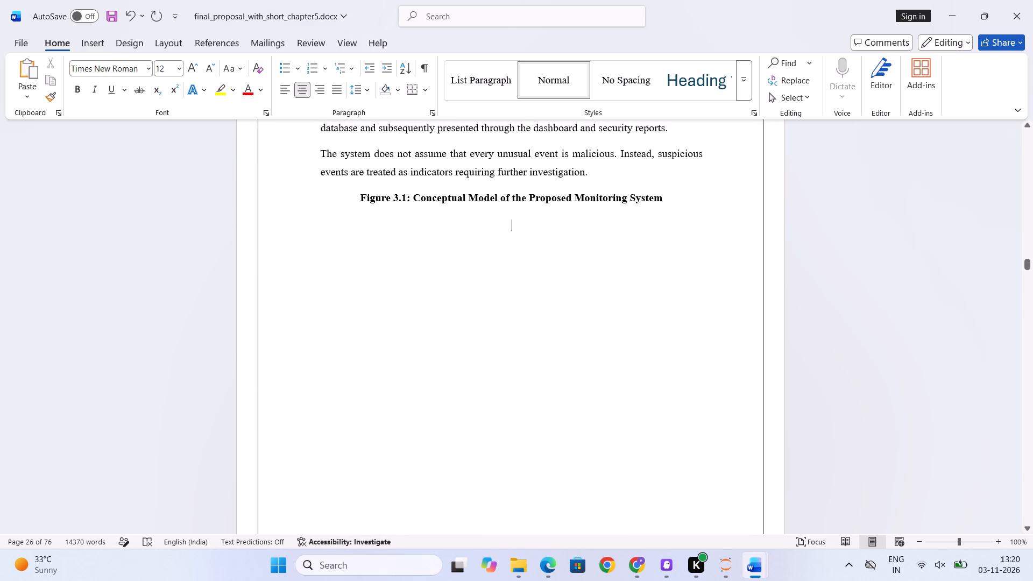
key(BackSpace)
key(BackSpace)
key(BackSpace)
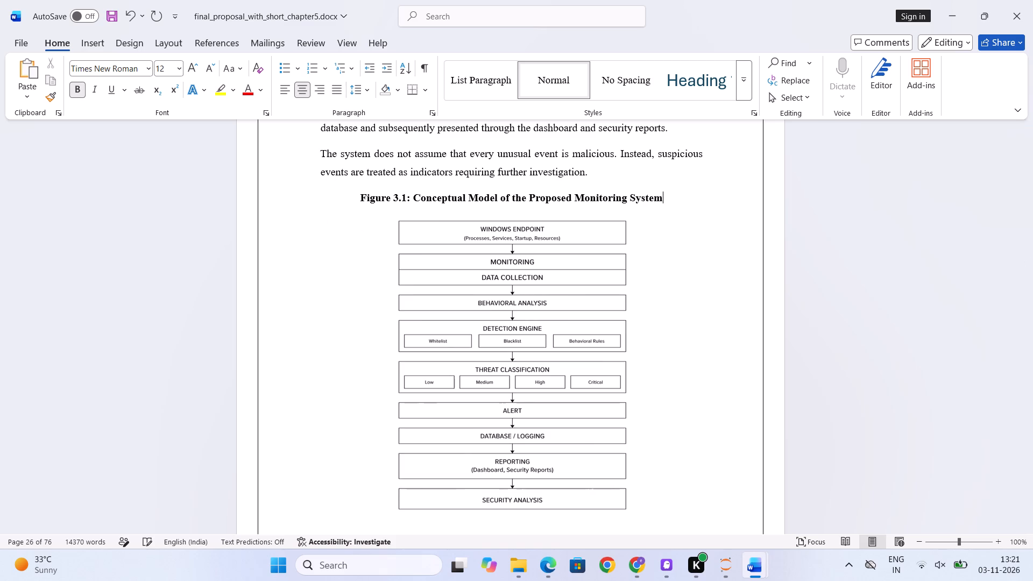
Remove the centering from the heading "3.3 Windows Endpoint and Process Theory" so it starts at the text's left margin.
scroll(480, 281, down, 5)
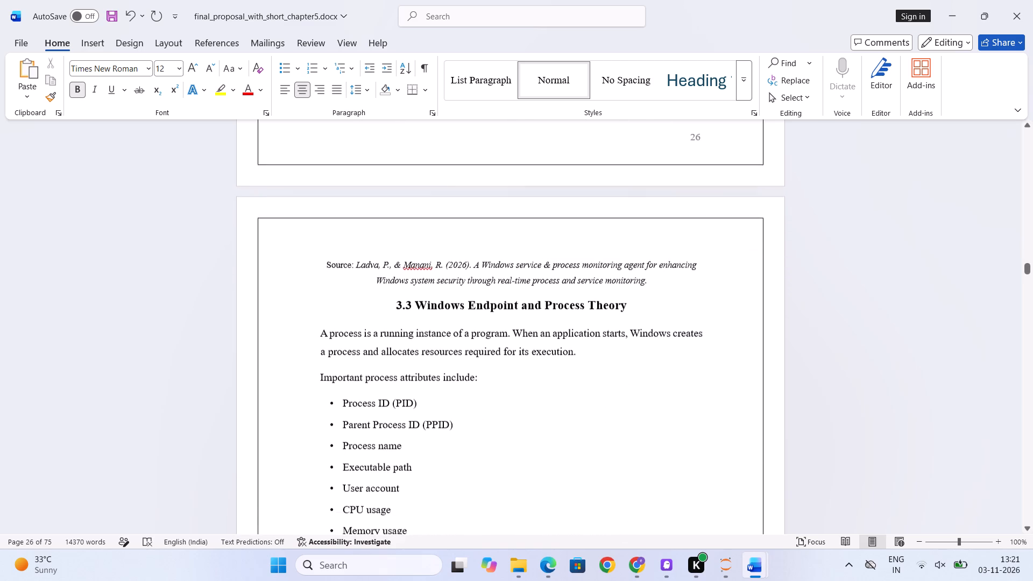
scroll(431, 358, down, 2)
scroll(431, 358, up, 1)
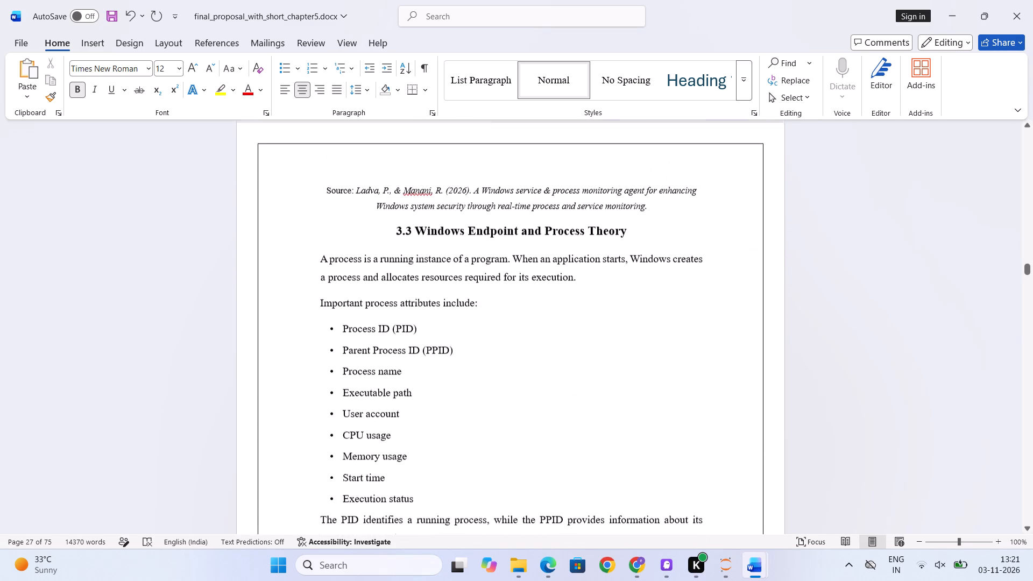
scroll(431, 358, up, 1)
click(391, 239)
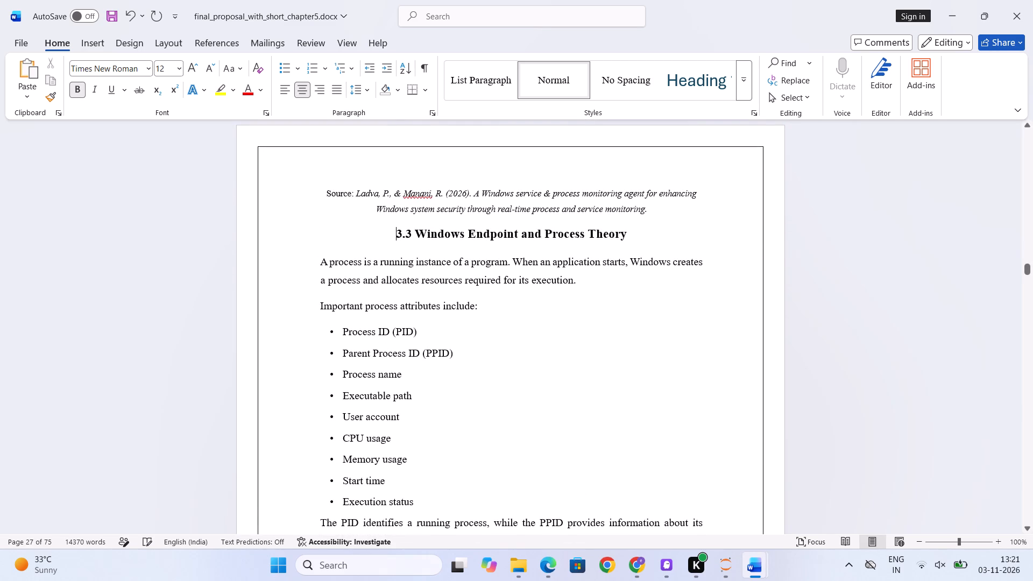
key(BackSpace)
scroll(414, 190, up, 2)
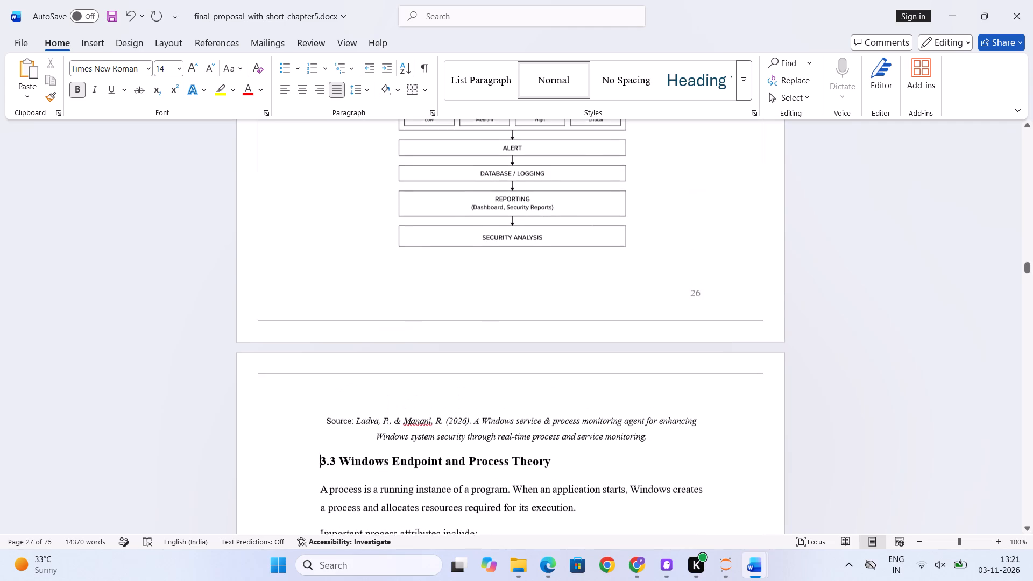
In section 3.4, join the centered "explorer.exe → notepad.exe" line to the end of the sentence introducing normal application activity.
scroll(414, 190, down, 5)
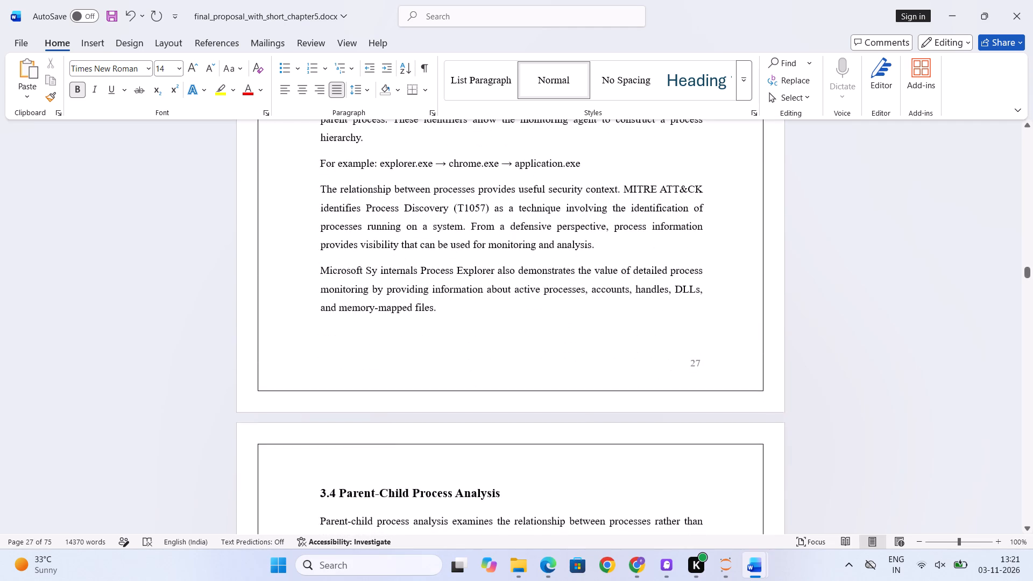
scroll(414, 190, down, 2)
click(443, 286)
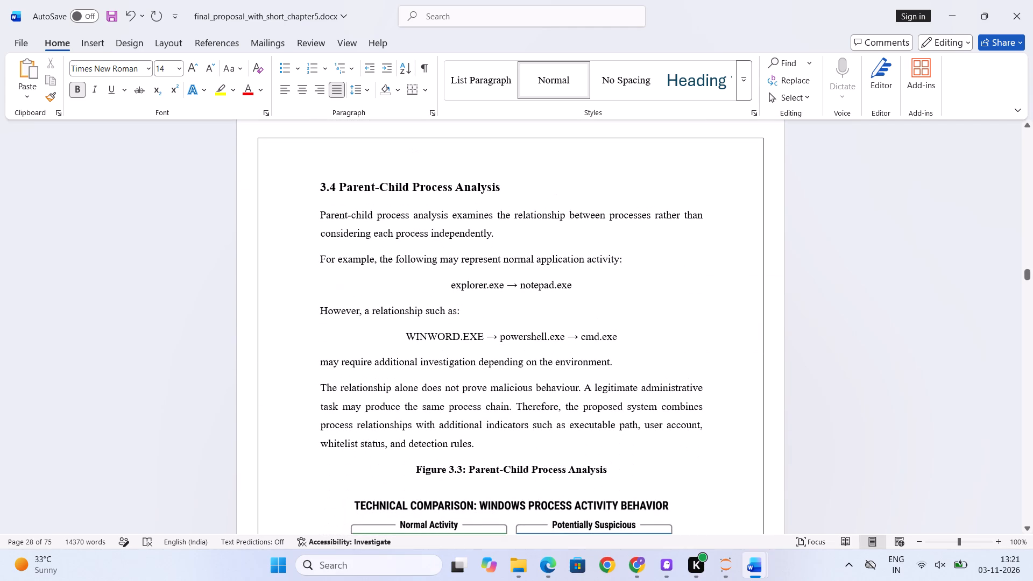
key(BackSpace)
key(BackSpace)
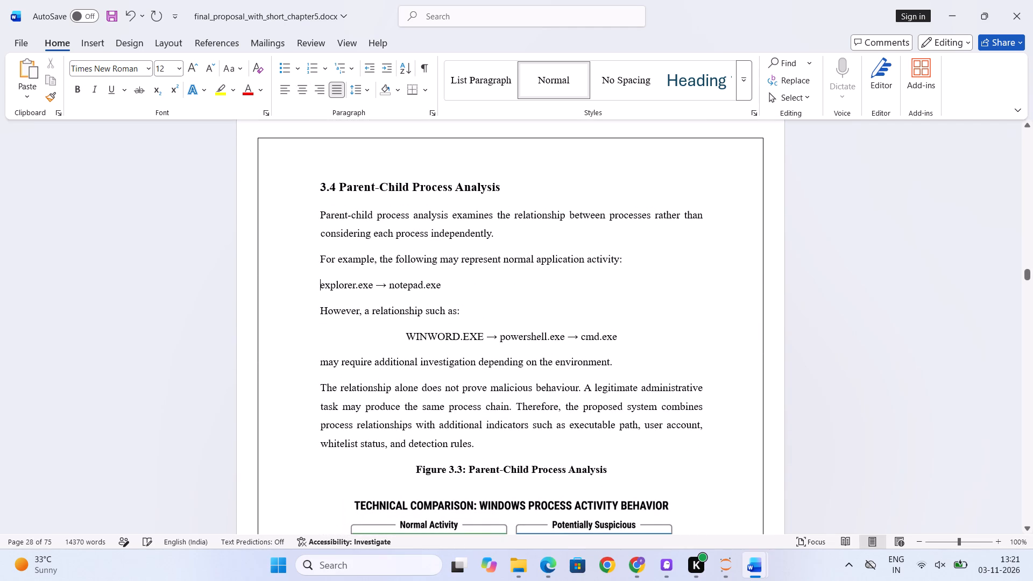
key(BackSpace)
key(space)
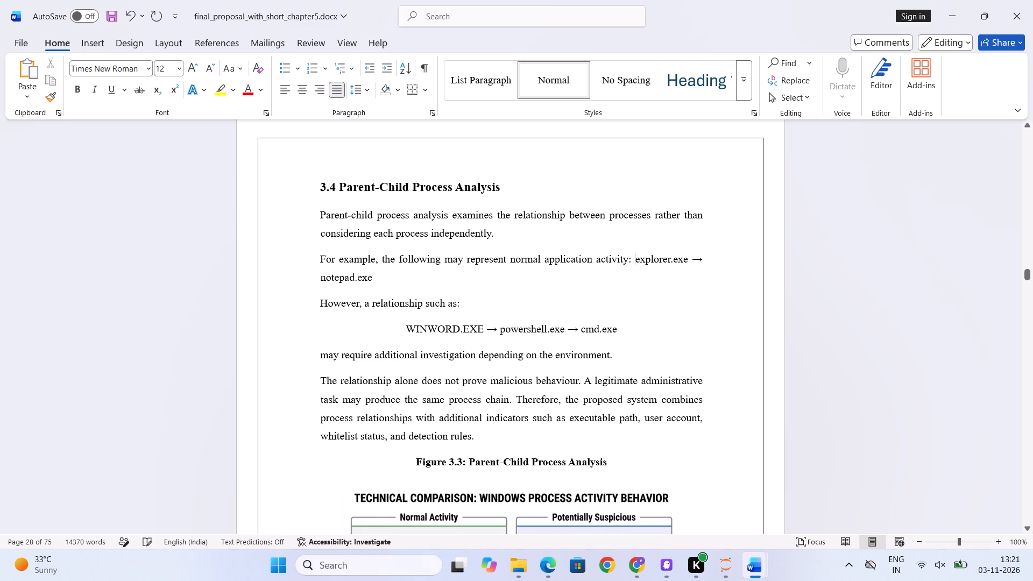
Join the centered "WINWORD.EXE → powershell.exe → cmd.exe" line to the end of "However, a relationship such as:".
click(404, 335)
key(BackSpace)
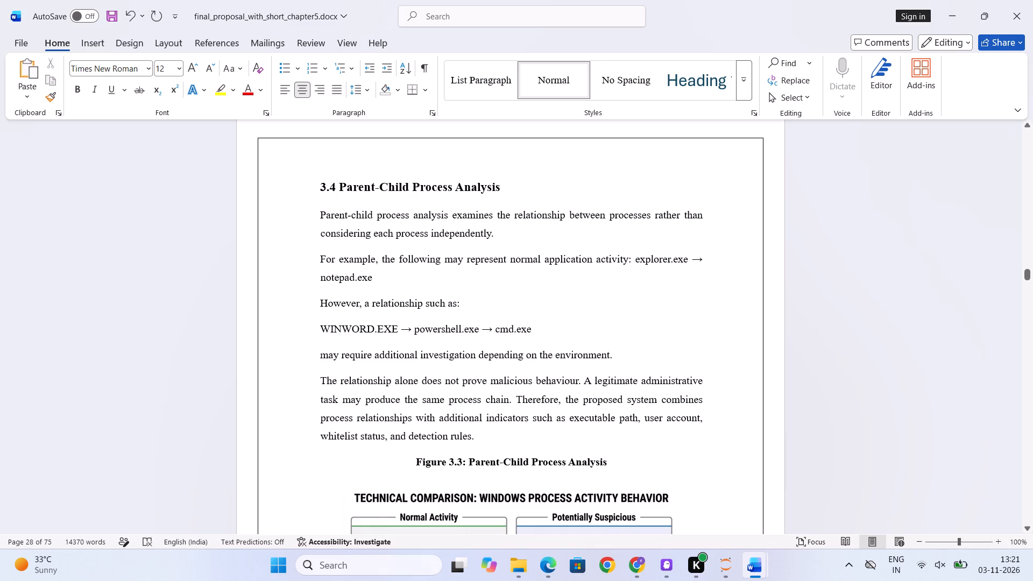
key(BackSpace)
key(BackSpace)
key(space)
Apply a black picture border to the Figure 3.3 Parent-Child Process Analysis image.
scroll(404, 335, down, 1)
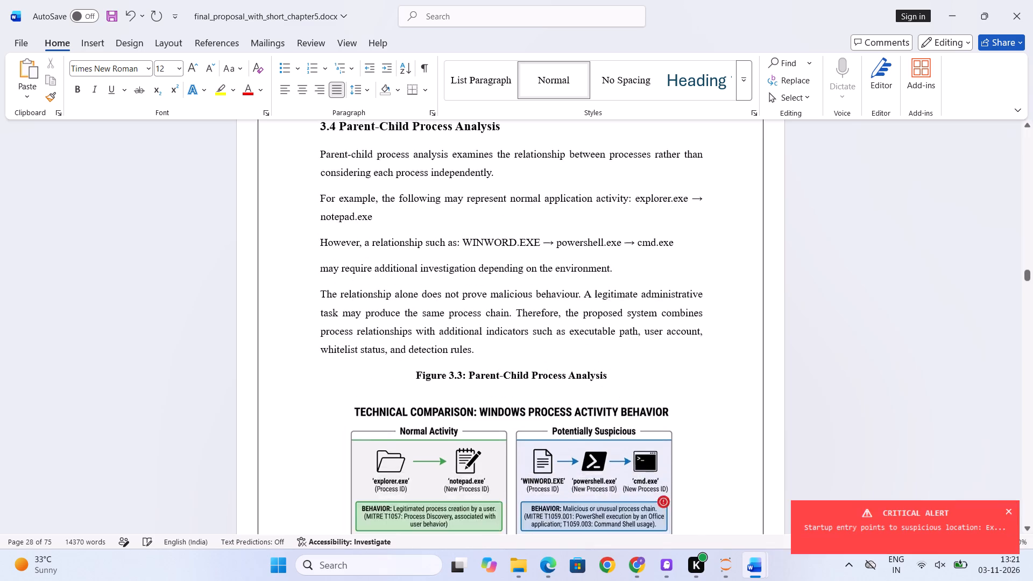
scroll(404, 335, down, 1)
click(449, 379)
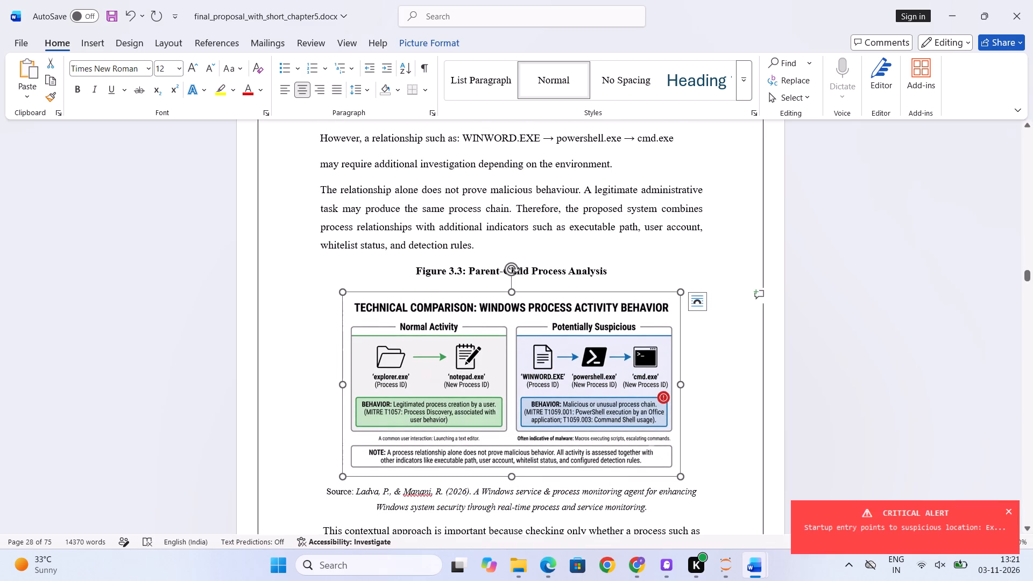
click(439, 40)
click(579, 61)
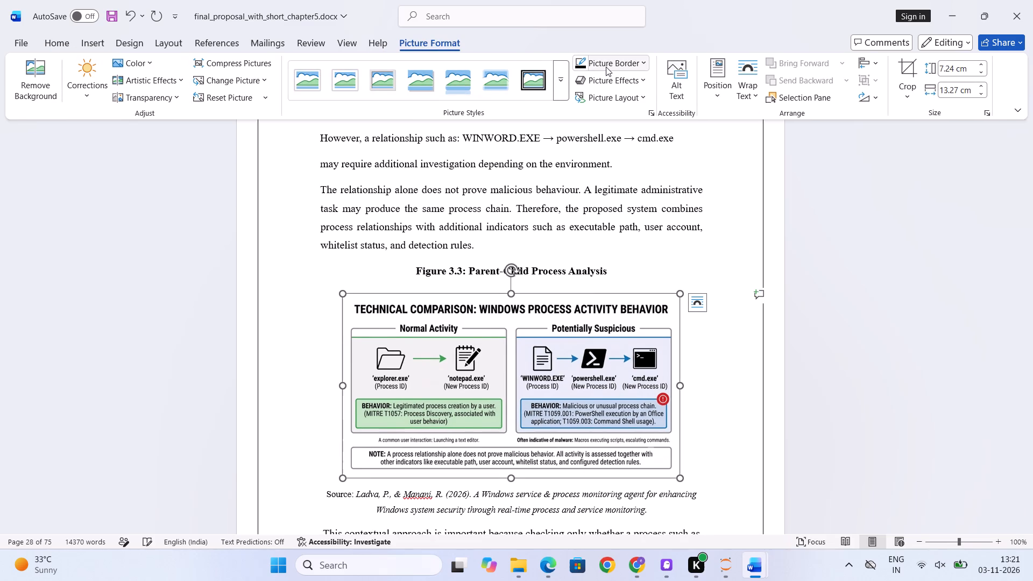
click(605, 62)
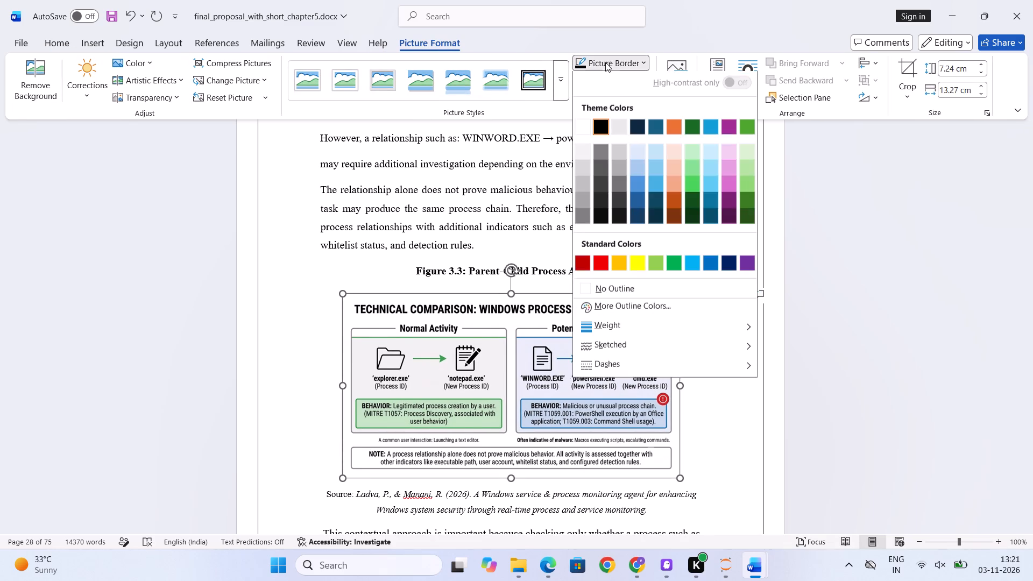
click(602, 129)
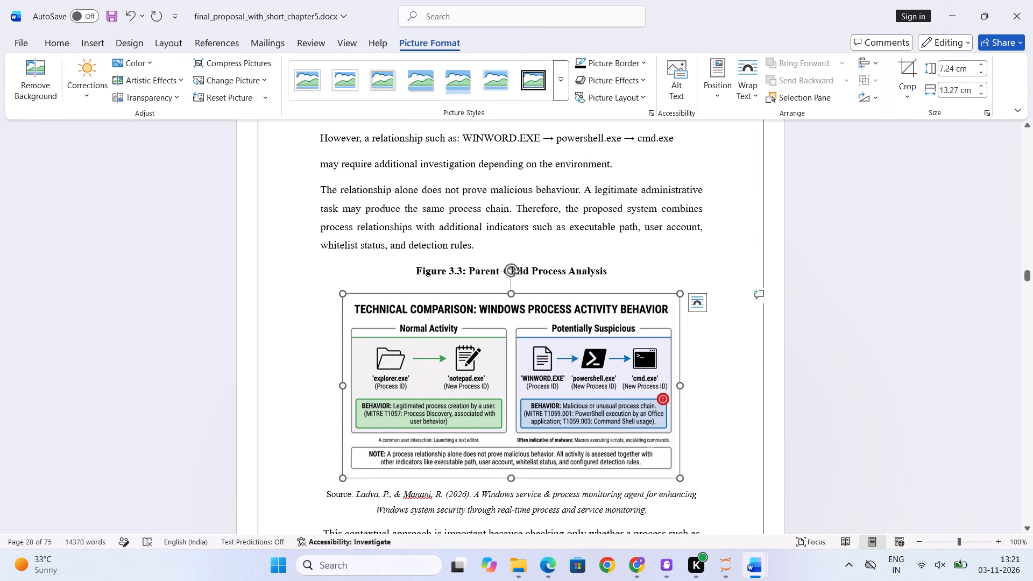
click(640, 265)
Justify the centered paragraph beginning "This contextual approach is important" below Figure 3.3.
scroll(466, 392, down, 1)
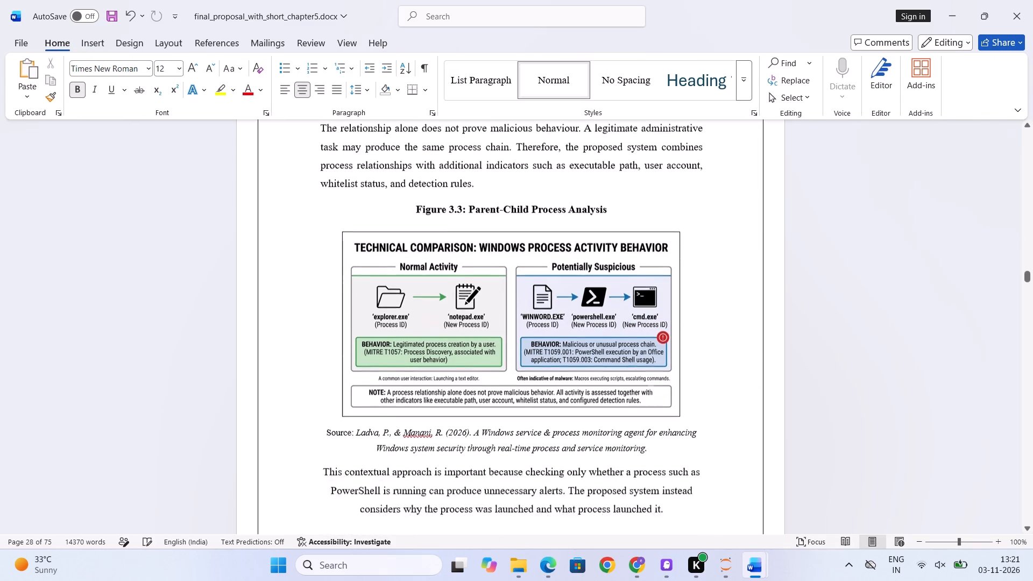
scroll(466, 392, down, 2)
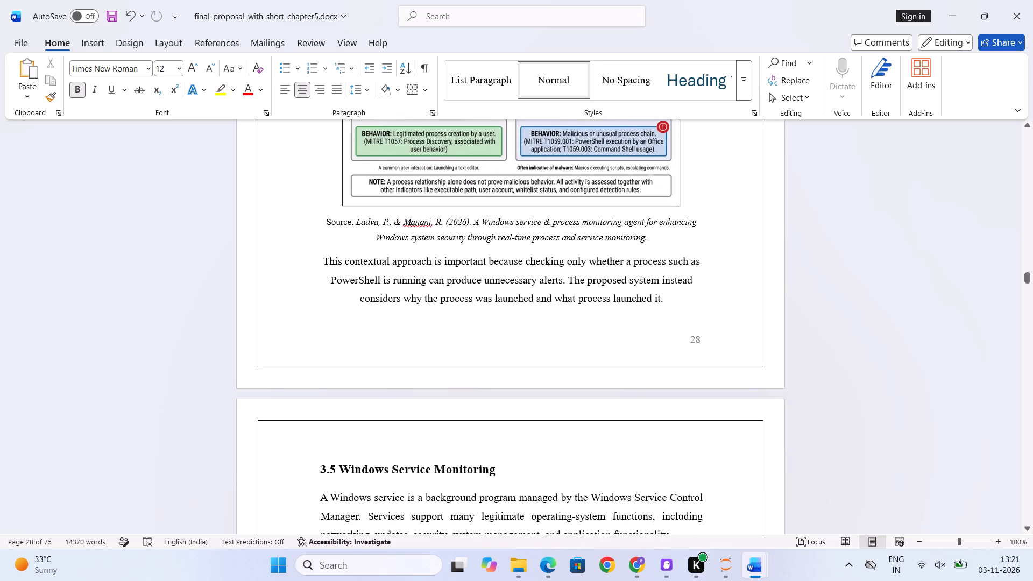
drag(318, 262, 678, 305)
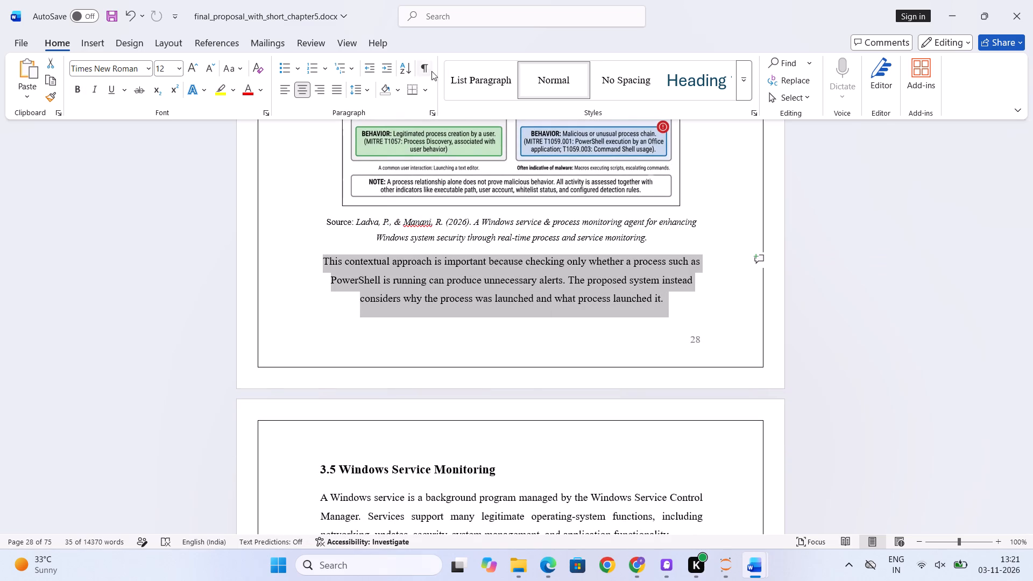
click(335, 89)
scroll(392, 311, down, 1)
ctrl+scroll(392, 311, up, 1)
ctrl+scroll(392, 311, down, 1)
ctrl+scroll(392, 311, up, 1)
ctrl+scroll(392, 311, down, 1)
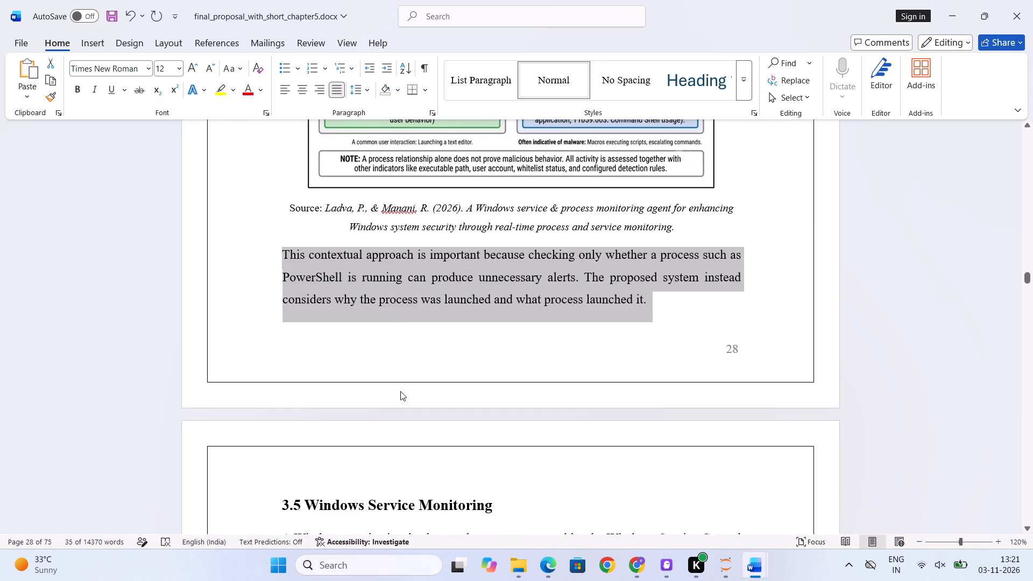
Delete the blank lines above the Figure 3.4 Windows Service Monitoring Model caption in section 3.5.
scroll(402, 402, down, 2)
ctrl+scroll(402, 402, down, 1)
scroll(402, 402, down, 2)
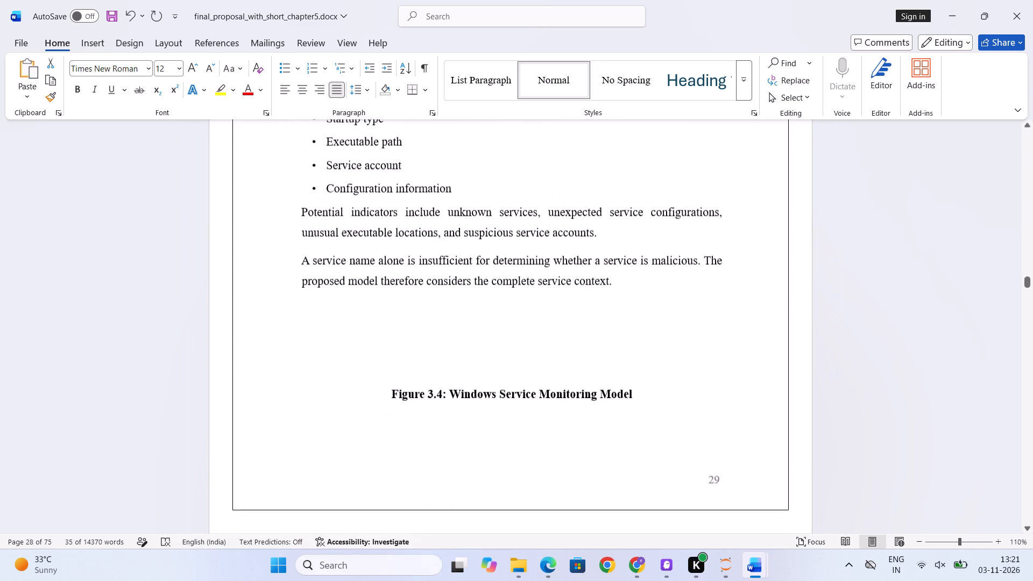
scroll(402, 402, down, 1)
click(425, 314)
key(BackSpace)
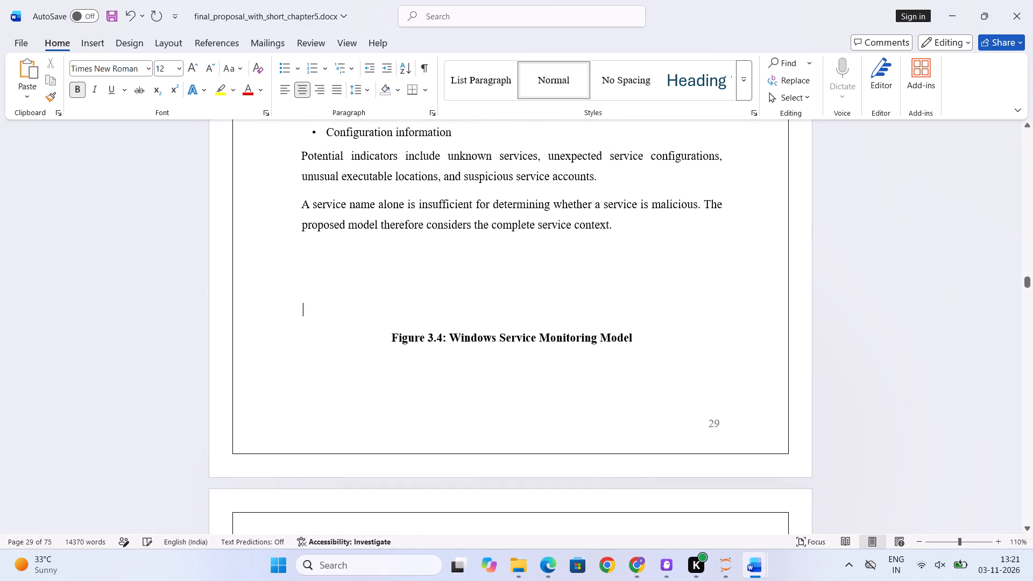
key(BackSpace)
key(BackSpace)
key(BackSpace)
key(BackSpace)
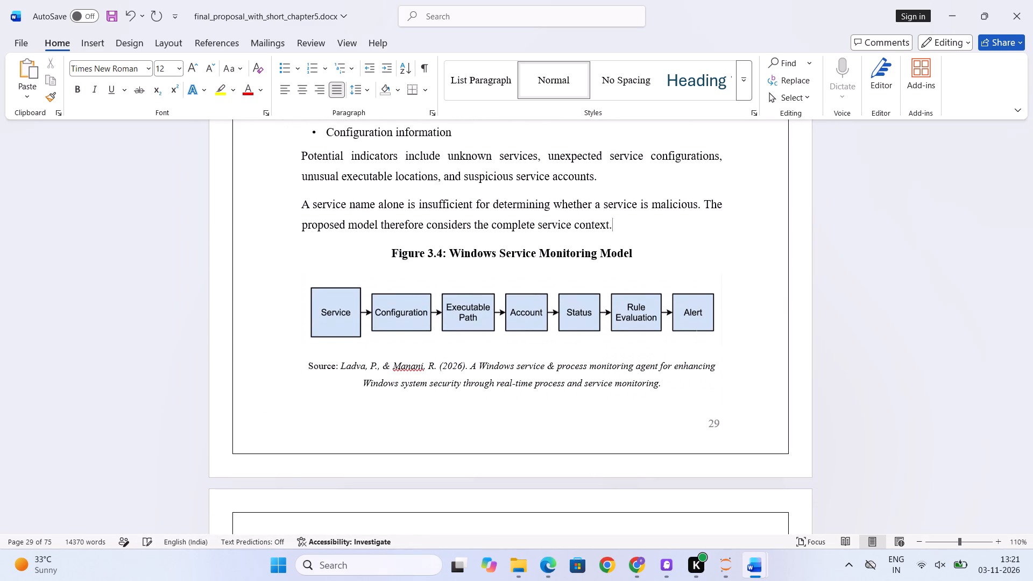
Apply a black picture border to the Figure 3.4 Windows Service Monitoring Model diagram.
click(498, 307)
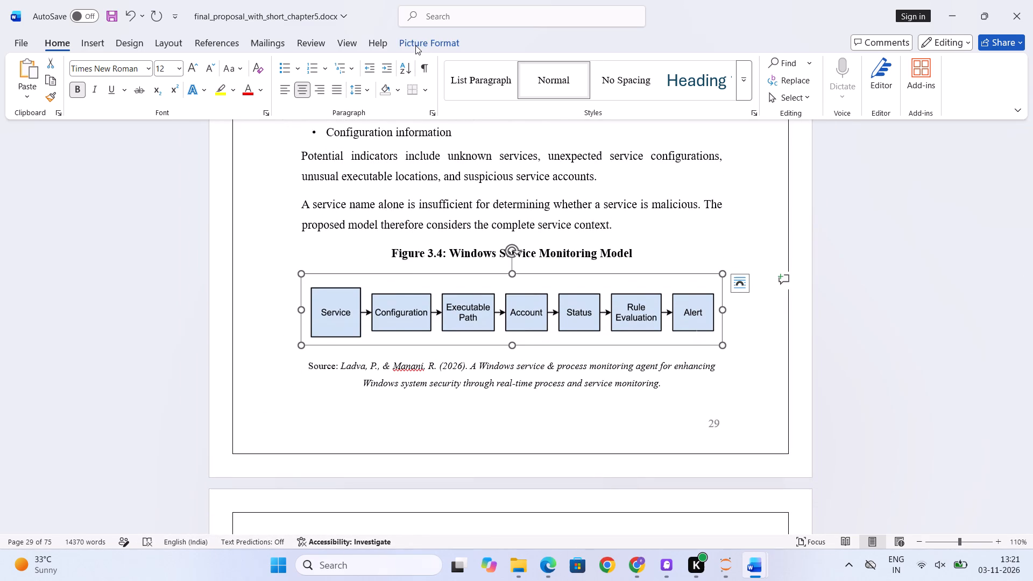
click(415, 45)
click(605, 64)
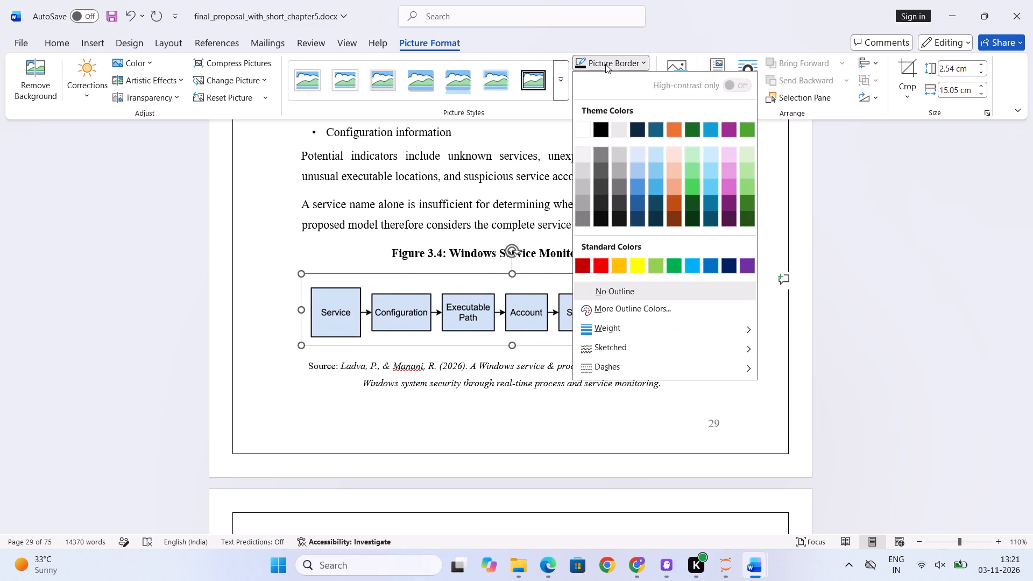
click(604, 126)
Delete the blank lines above the Figure 3.5 Startup Persistence Monitoring caption.
scroll(494, 332, down, 1)
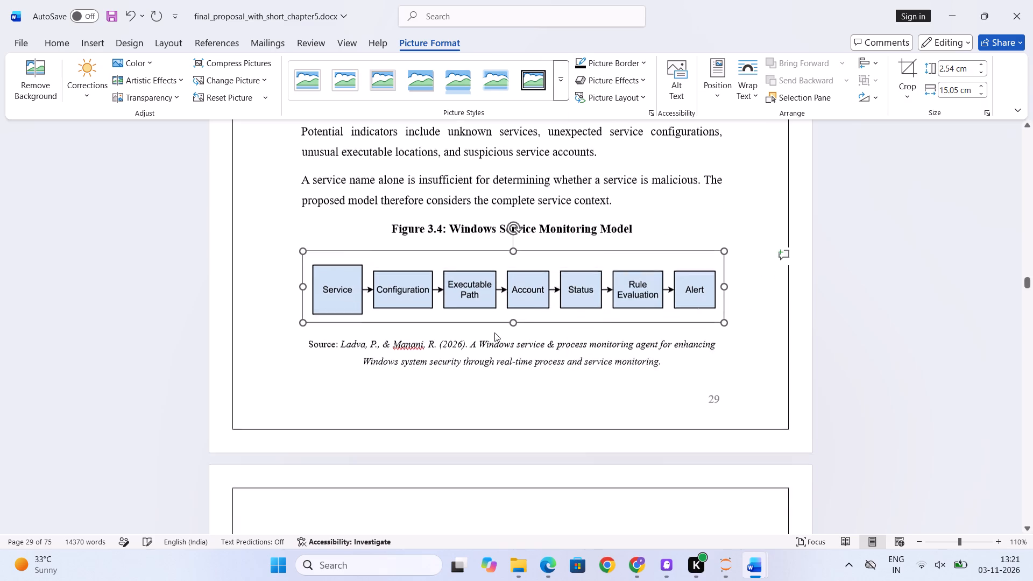
scroll(494, 332, down, 3)
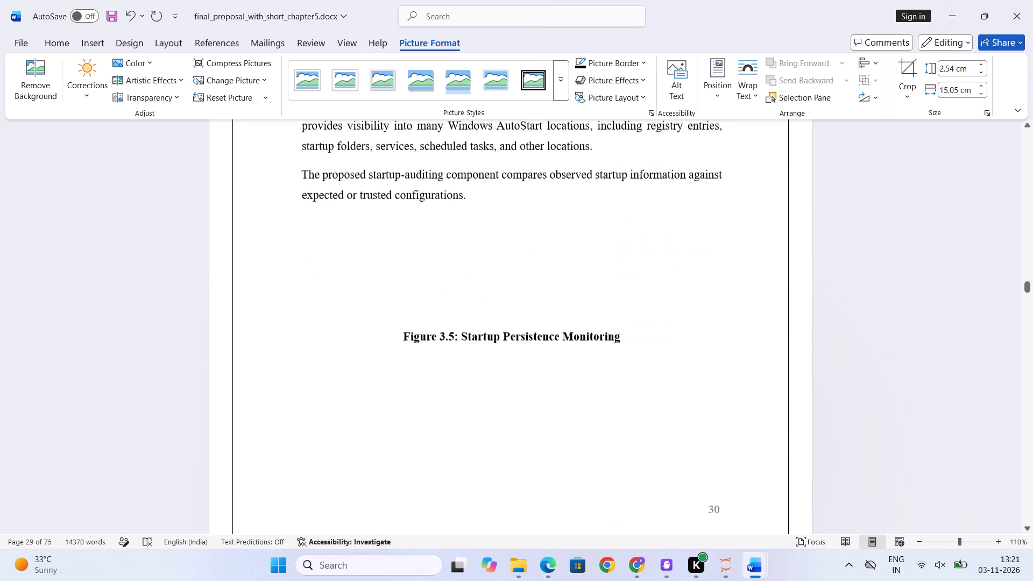
click(441, 317)
key(BackSpace)
key(BackSpace)
key(BackSpace)
key(BackSpace)
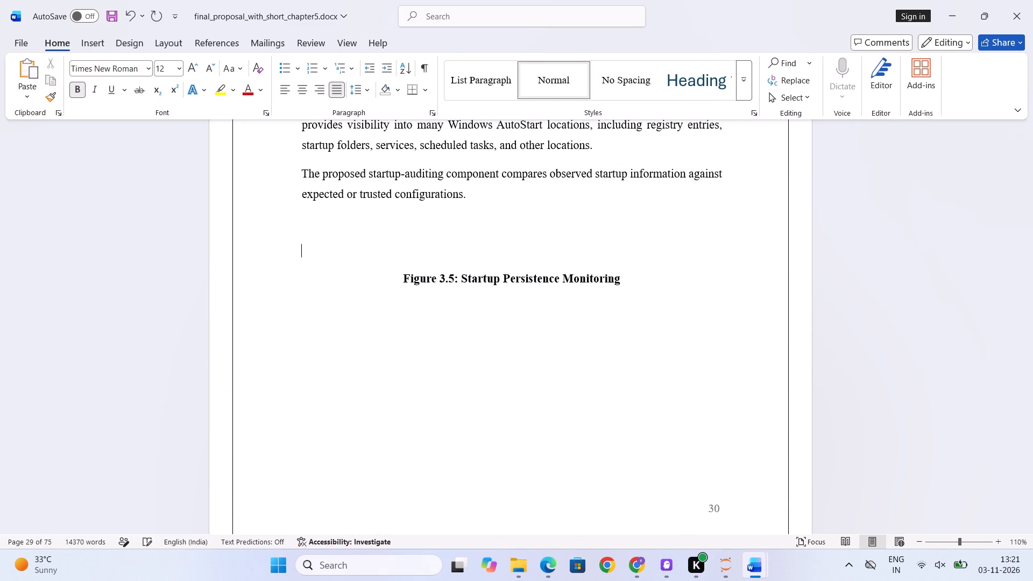
key(BackSpace)
key(BackSpace)
Apply a black picture border to the Figure 3.5 Startup Persistence Monitoring diagram.
click(507, 364)
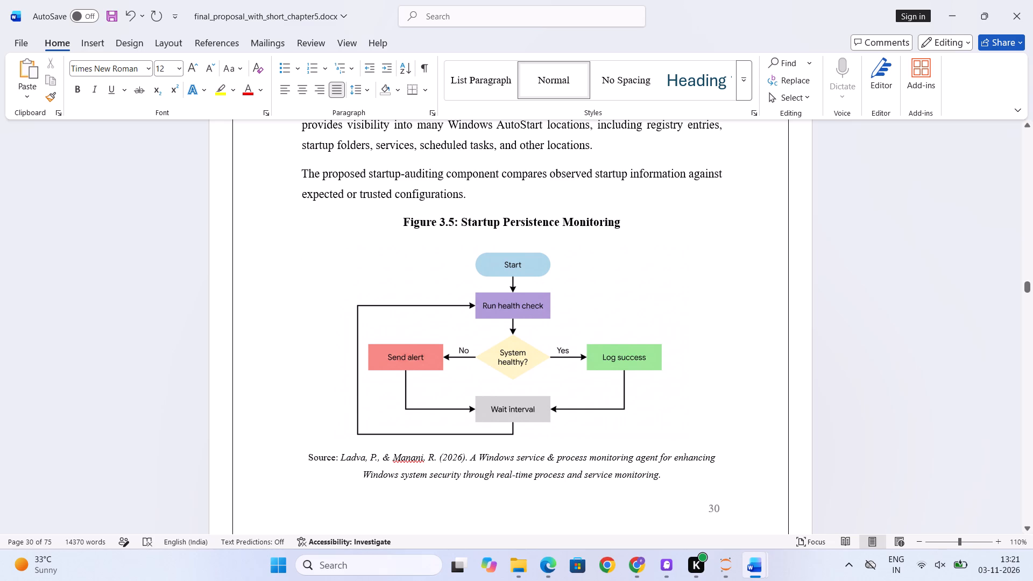
click(449, 43)
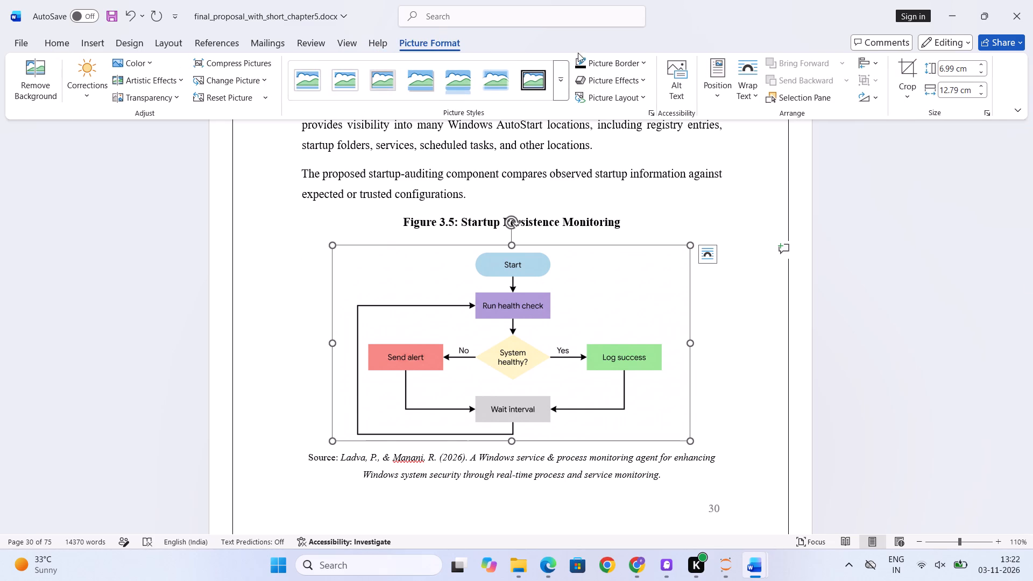
click(609, 62)
click(600, 126)
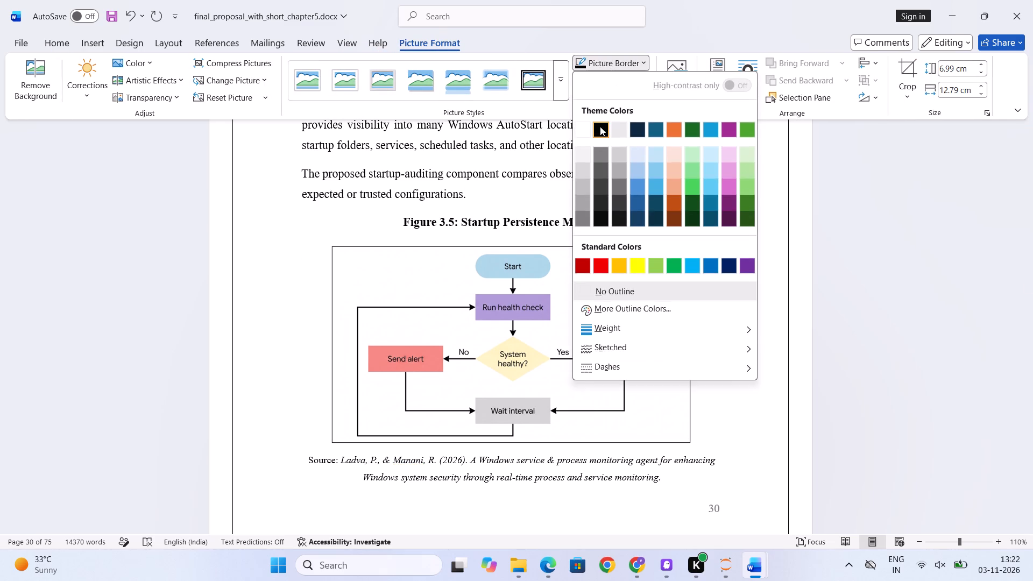
Delete the blank lines above the Figure 3.6 Rule-Based Detection Process caption.
scroll(440, 395, down, 3)
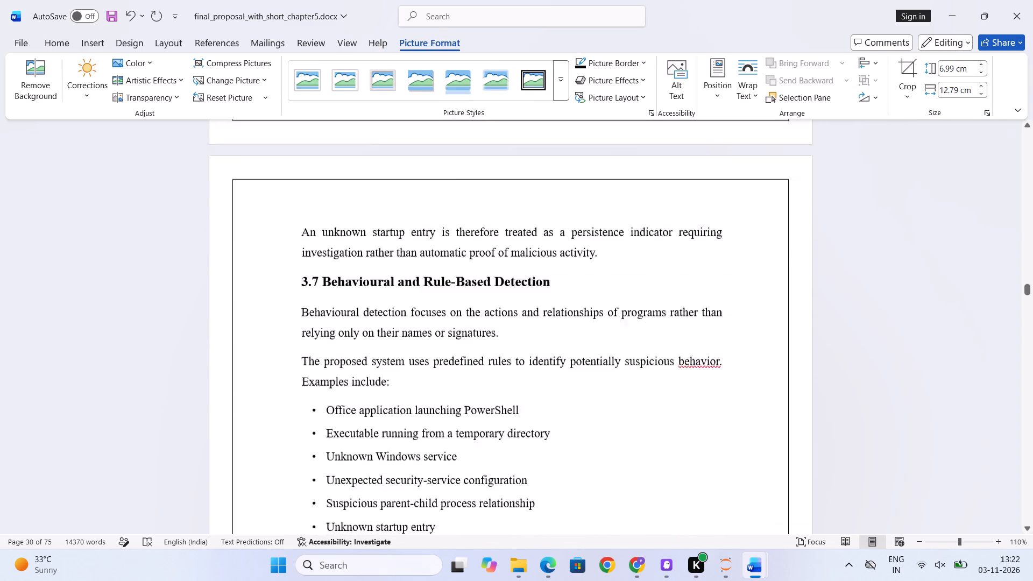
scroll(440, 395, down, 4)
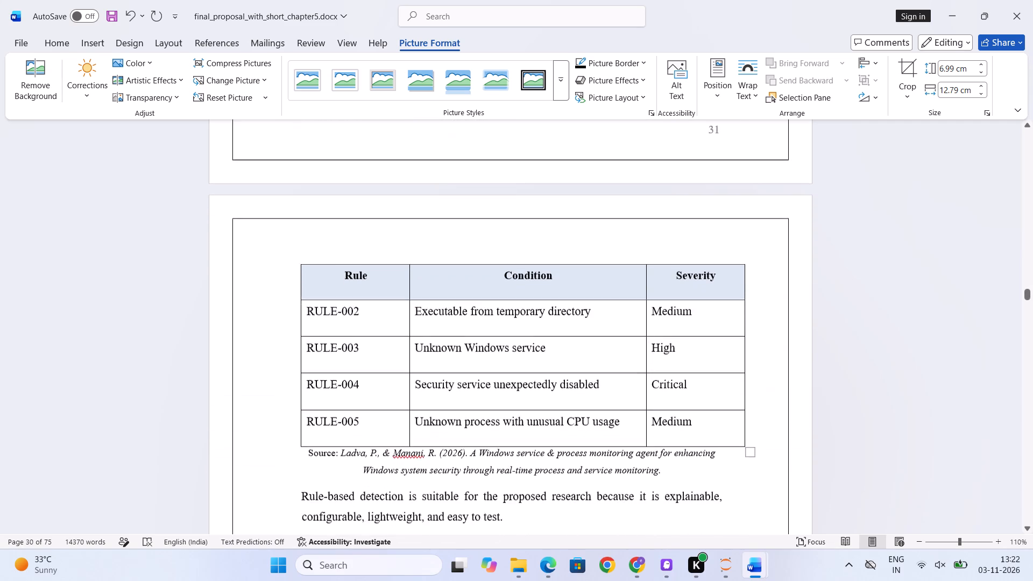
scroll(440, 395, down, 3)
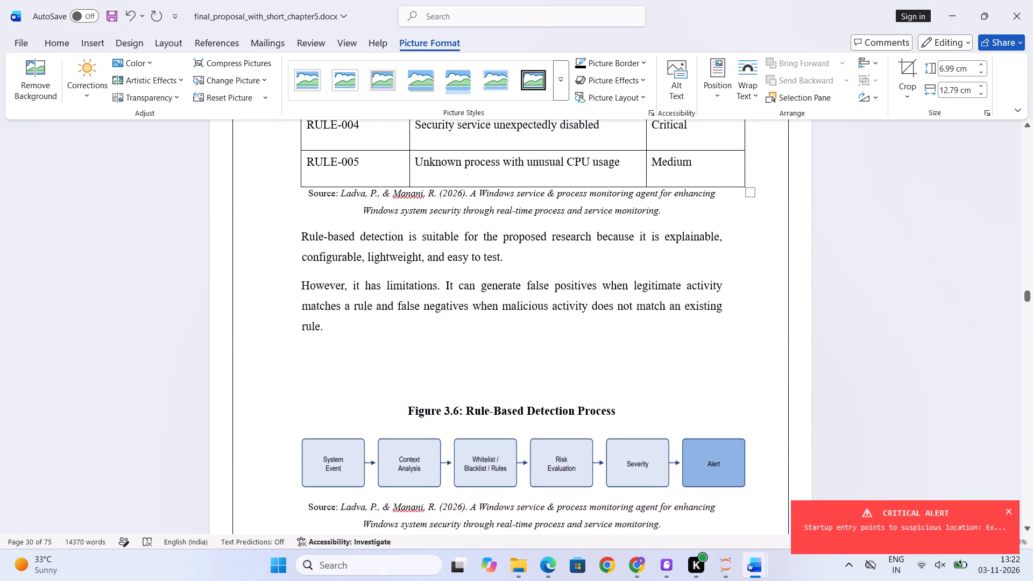
click(430, 391)
key(BackSpace)
key(BackSpace)
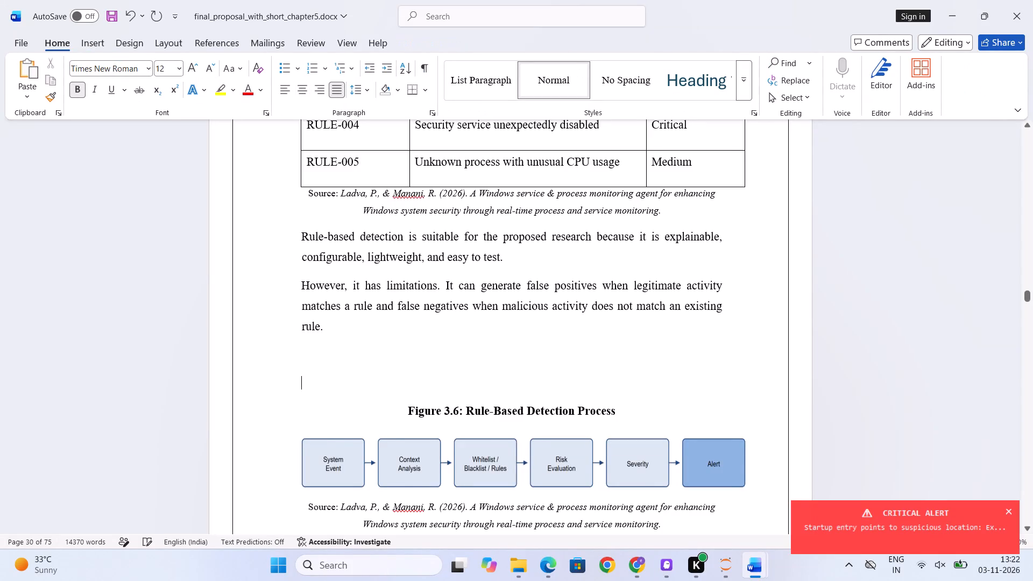
key(BackSpace)
key(BackSpace)
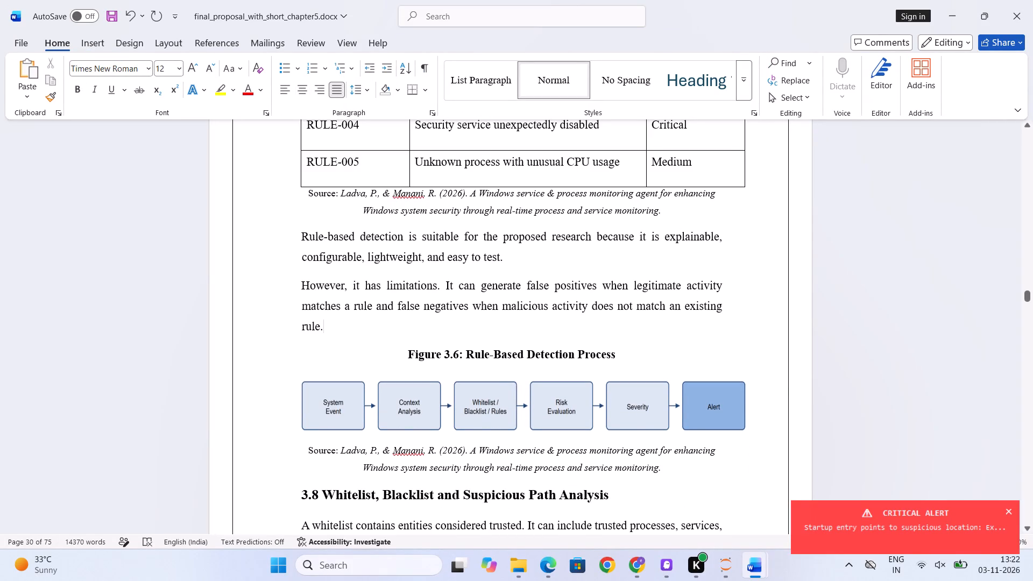
Apply a black picture border to the Figure 3.6 Rule-Based Detection Process diagram.
click(528, 393)
drag(431, 32, 427, 41)
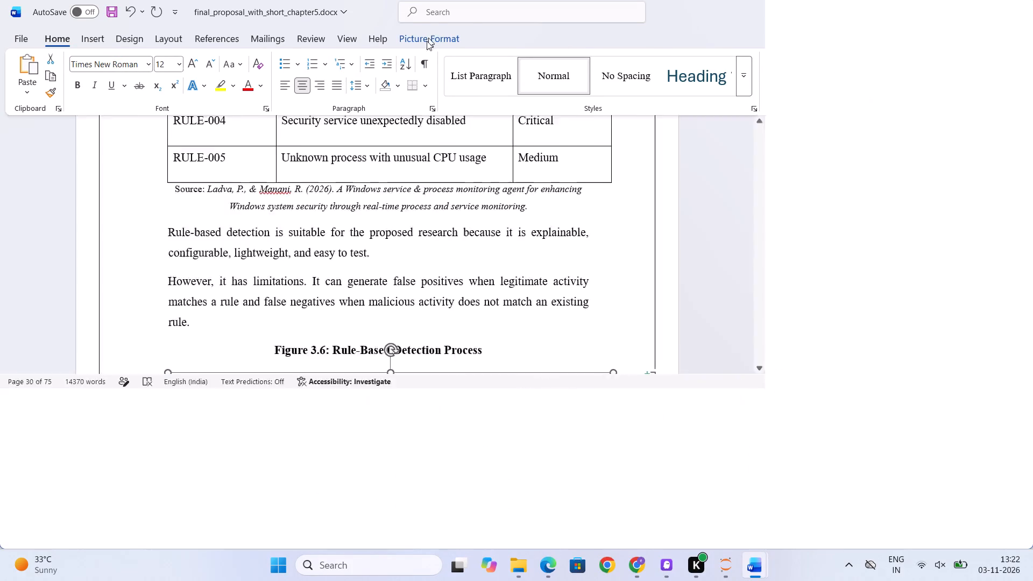
drag(427, 41, 428, 45)
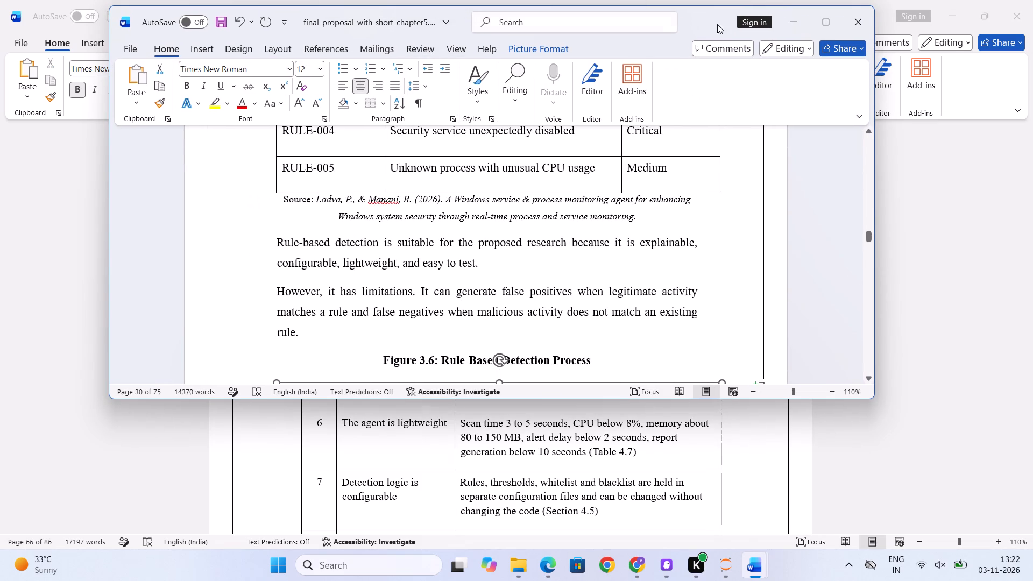
click(814, 22)
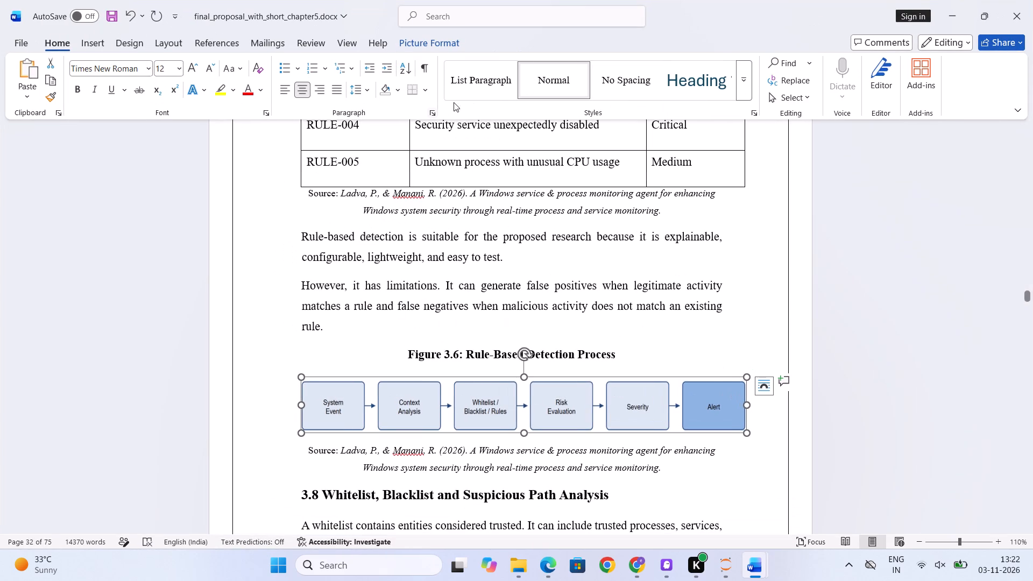
click(438, 47)
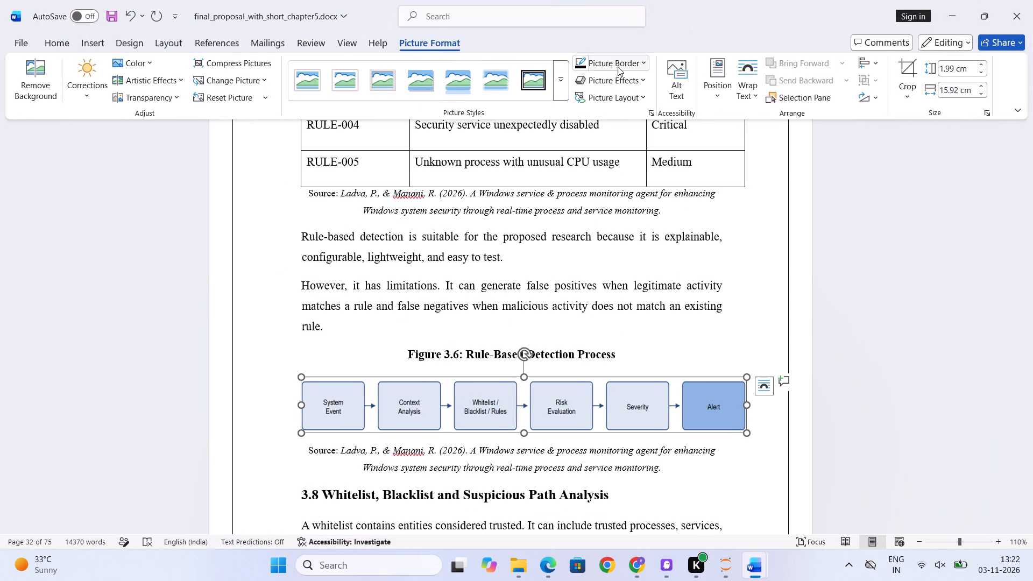
click(617, 65)
click(603, 127)
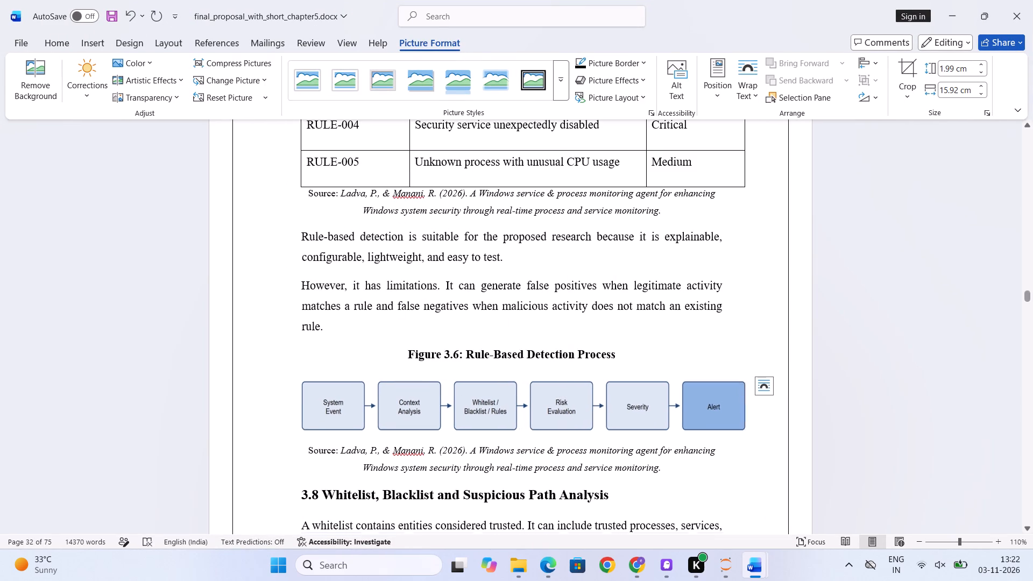
click(619, 334)
Join the centered path C:\Users\User\AppData\Local\Temp\unknown.exe onto the "For example:" line above section 3.9, separated by a space.
scroll(619, 334, down, 2)
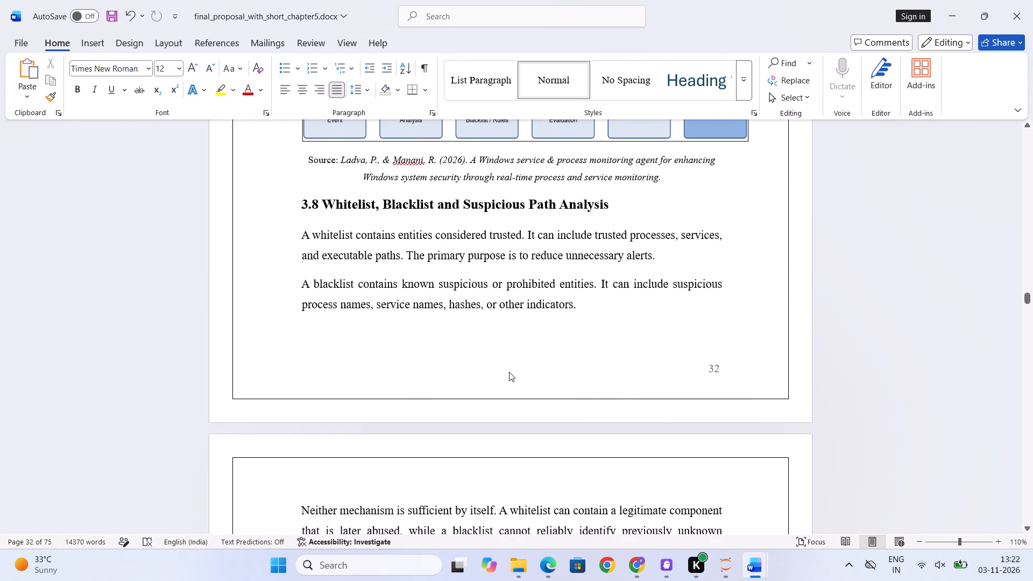
scroll(506, 378, down, 4)
scroll(506, 378, up, 1)
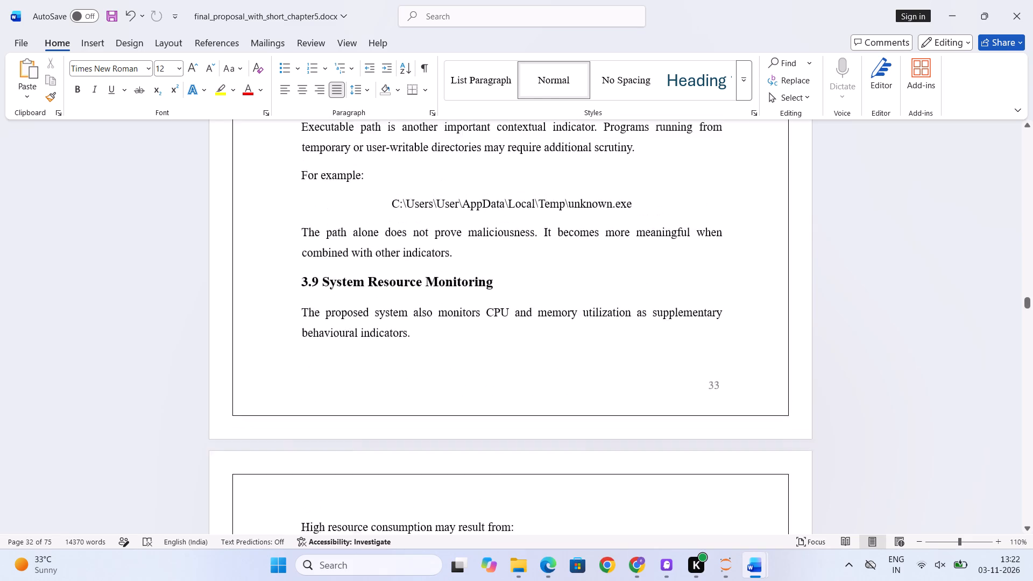
scroll(506, 378, up, 1)
scroll(506, 378, down, 1)
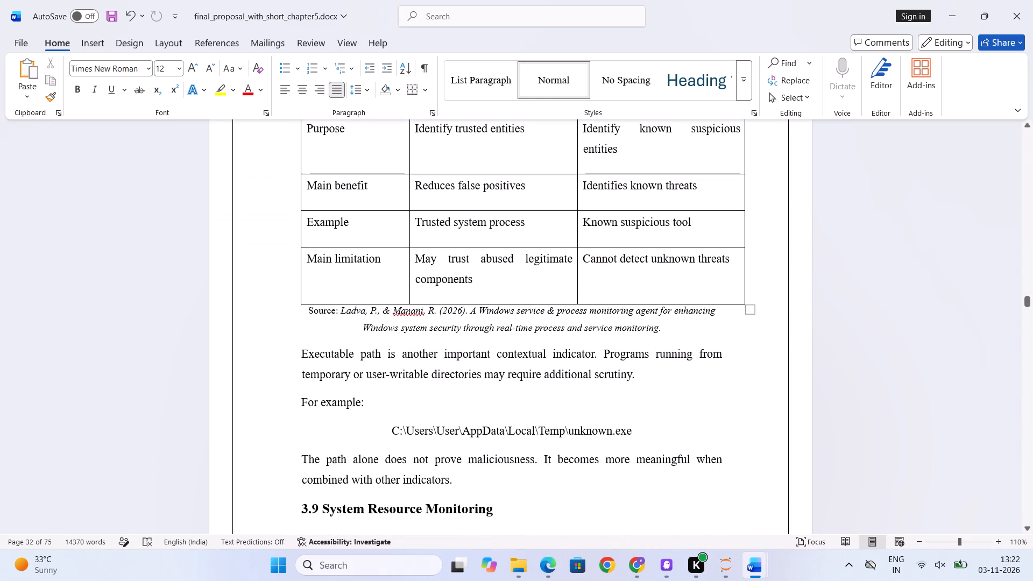
click(387, 436)
key(BackSpace)
key(BackSpace)
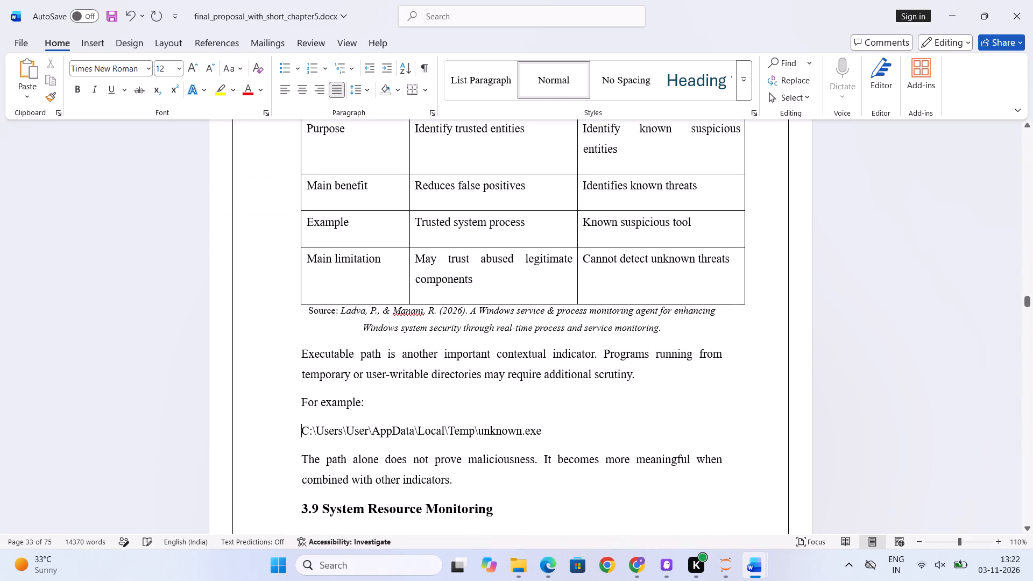
key(BackSpace)
key(space)
In the NIST CSF 2.0 functions list, join the Identify and Protect descriptions onto their bold label lines, separated by a space.
scroll(387, 436, down, 1)
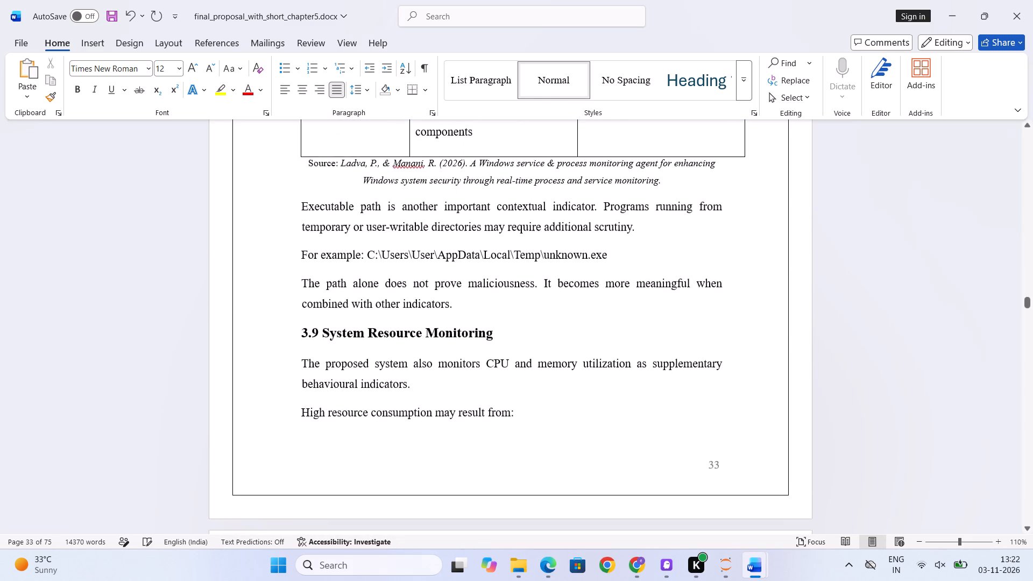
scroll(344, 419, down, 3)
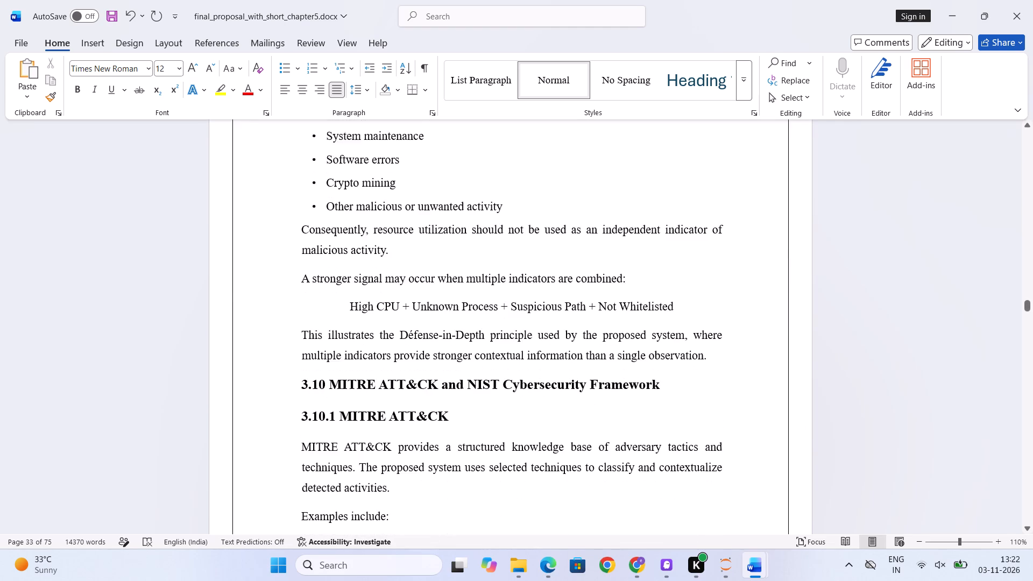
scroll(344, 419, down, 1)
scroll(405, 362, down, 2)
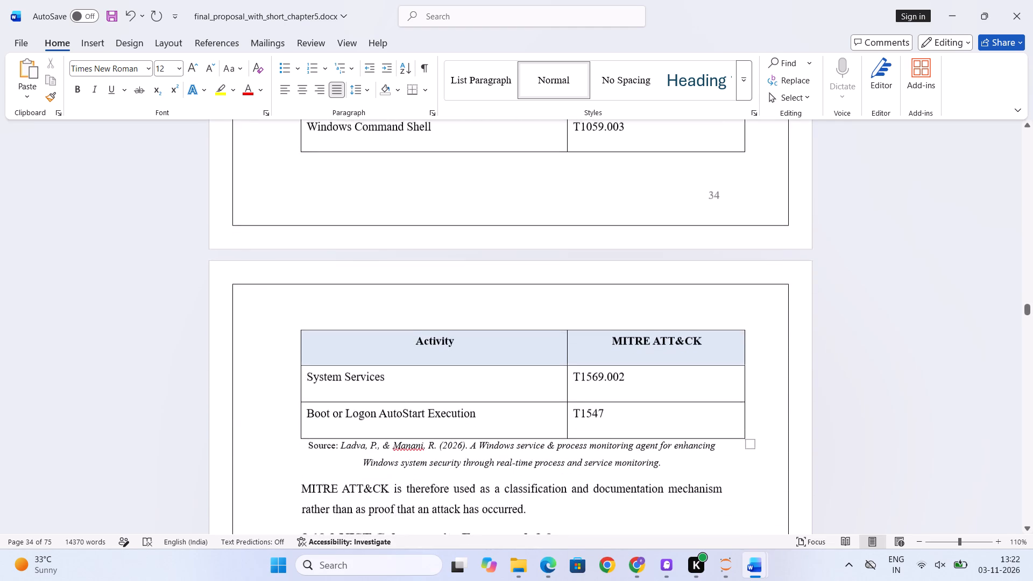
scroll(405, 362, down, 2)
scroll(493, 304, down, 2)
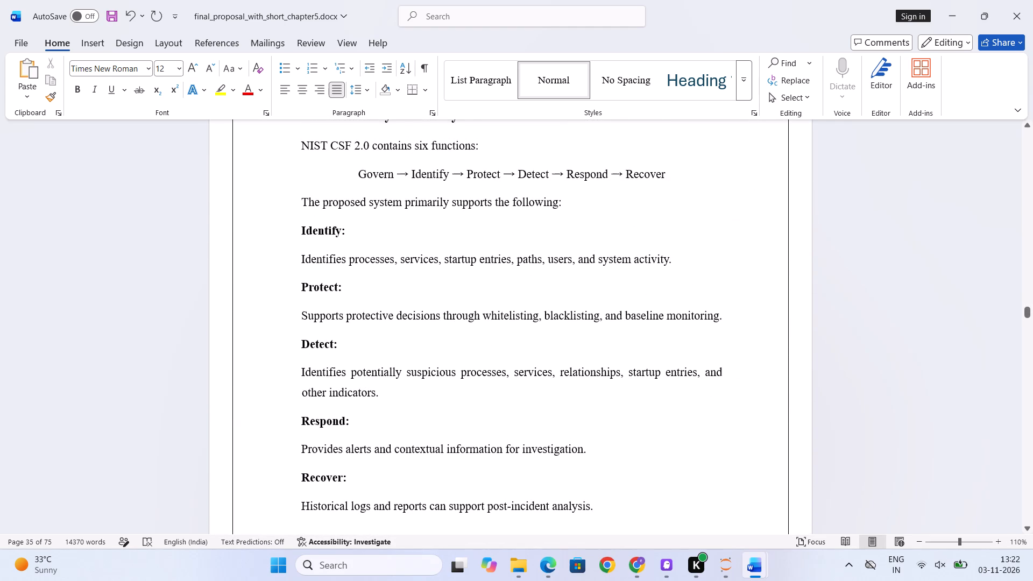
click(301, 263)
key(BackSpace)
key(BackSpace)
key(space)
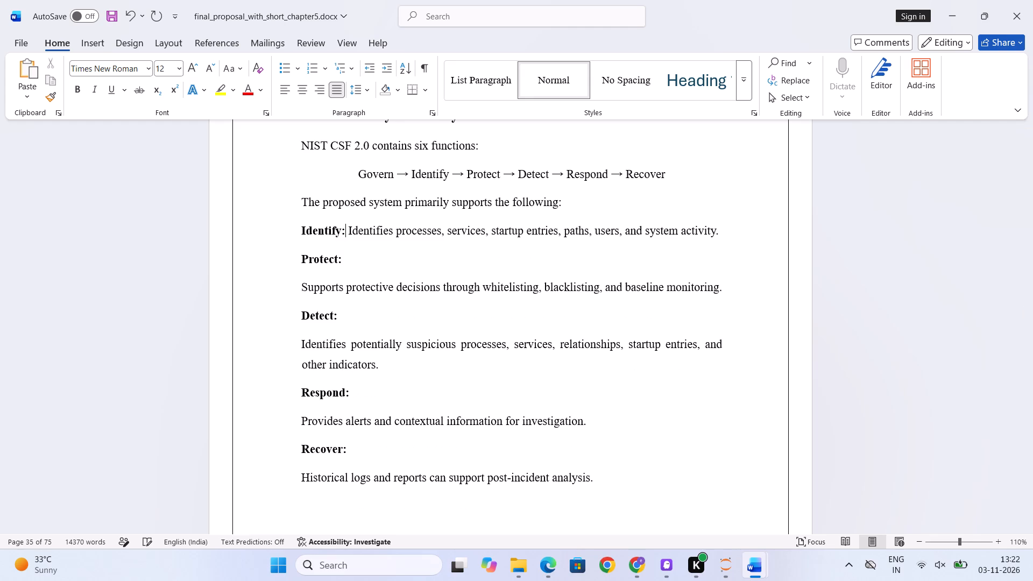
click(298, 285)
key(BackSpace)
key(BackSpace)
key(space)
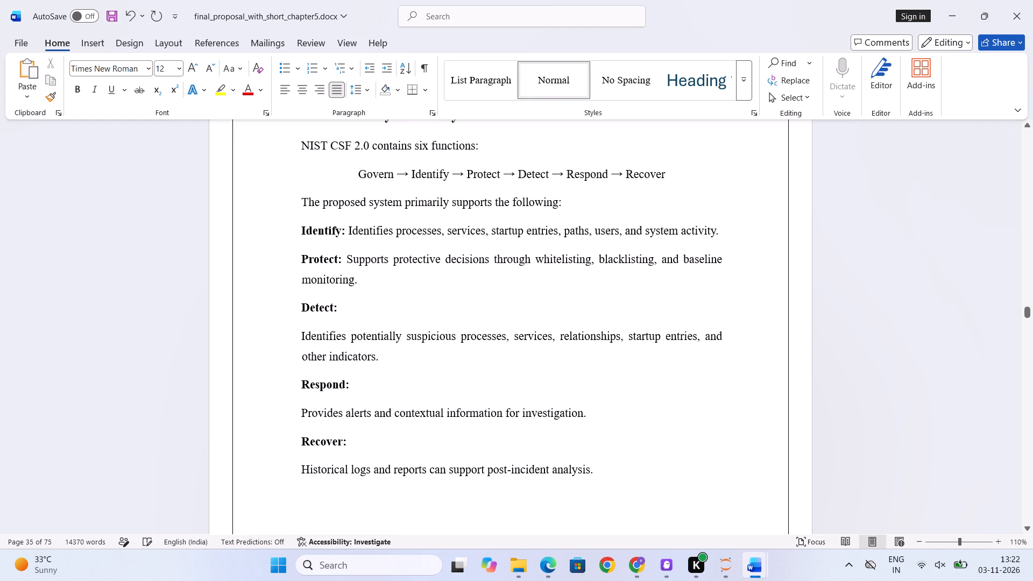
Join the Detect, Respond and Recover descriptions onto their bold label lines, each separated by a space.
click(300, 339)
key(BackSpace)
key(BackSpace)
key(space)
scroll(300, 339, down, 1)
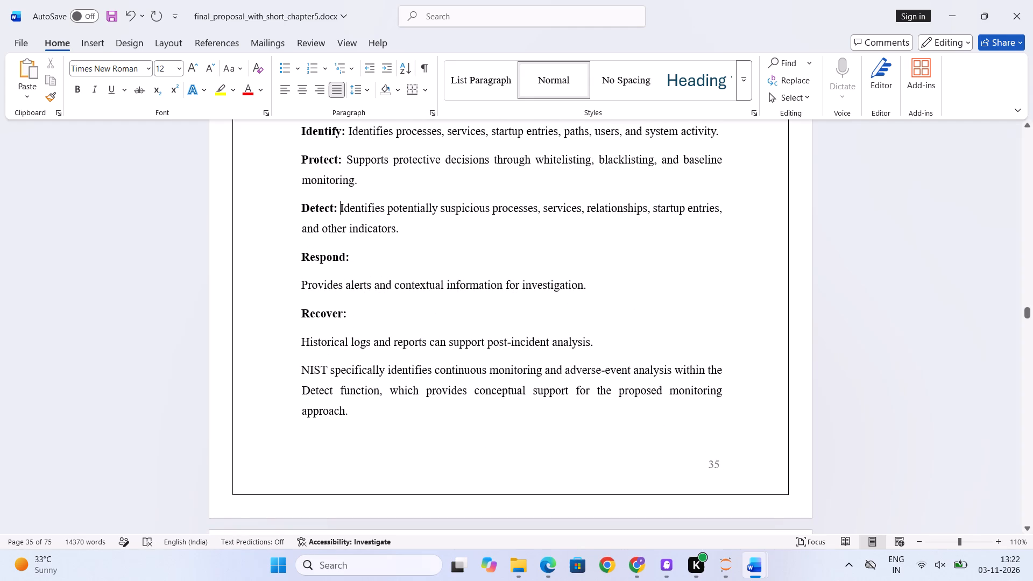
click(299, 289)
key(BackSpace)
key(BackSpace)
key(space)
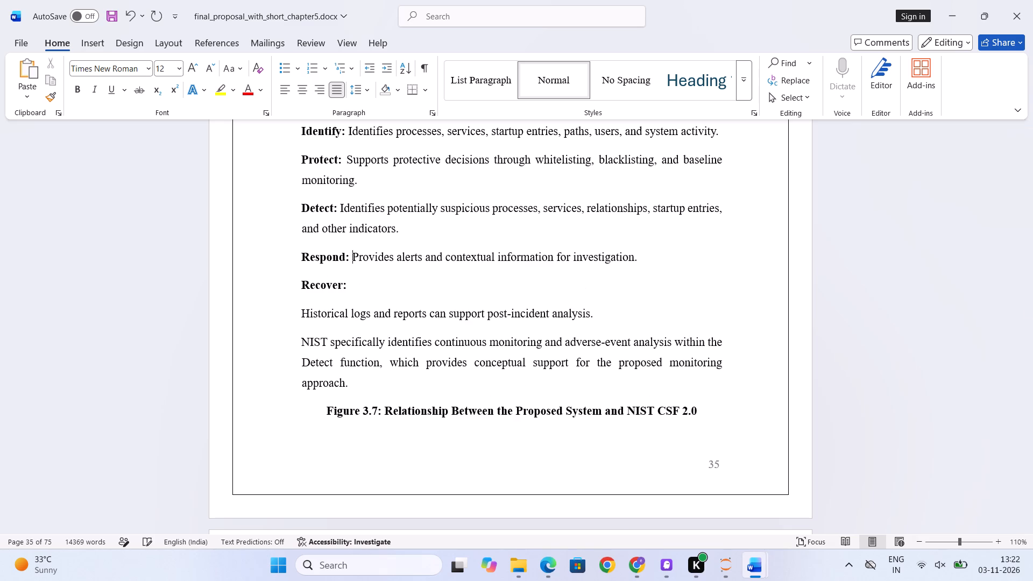
click(300, 316)
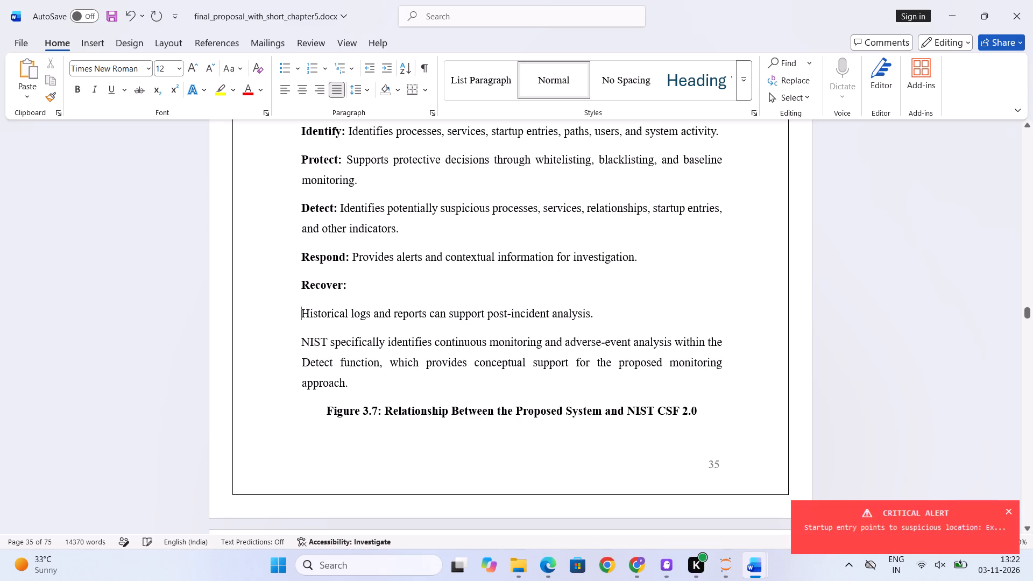
key(BackSpace)
key(BackSpace)
key(space)
Insert two blank lines before the Figure 3.7 caption to move it onto the same page as its diagram.
scroll(300, 316, down, 1)
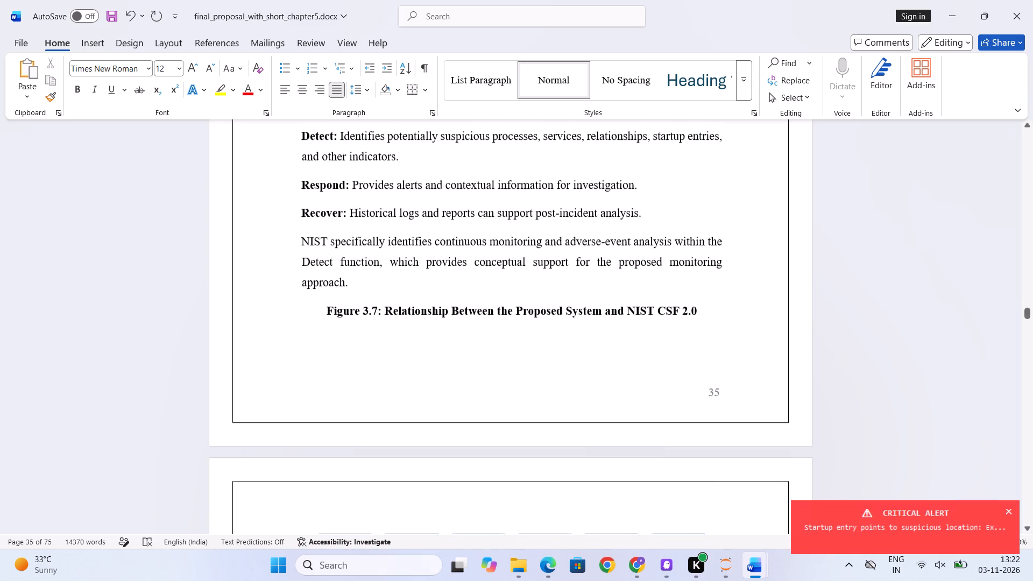
click(312, 312)
key(Return)
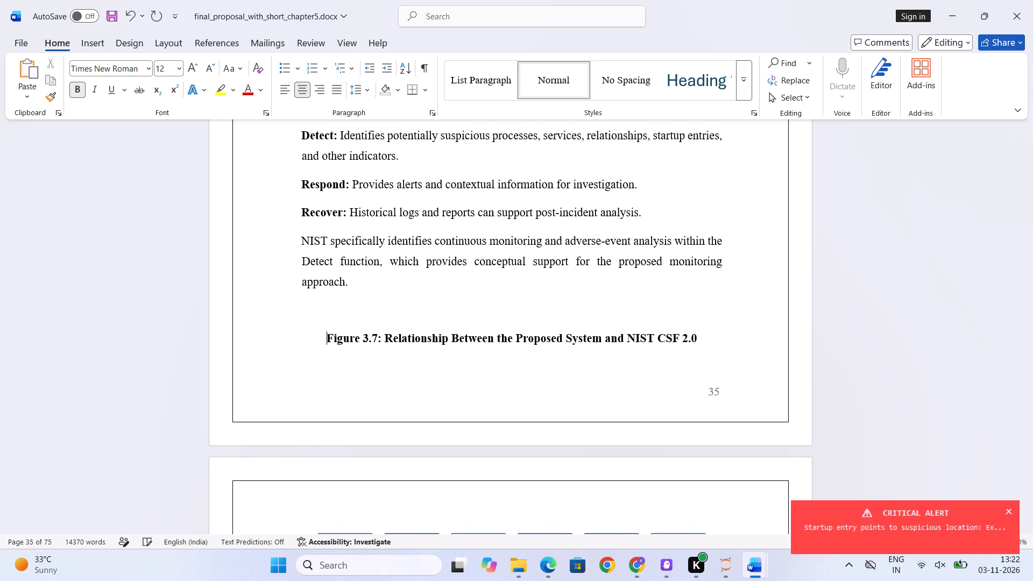
key(Return)
Apply a black picture border to the Figure 3.7 diagram relating the proposed system to NIST CSF 2.0.
scroll(312, 312, down, 1)
click(420, 357)
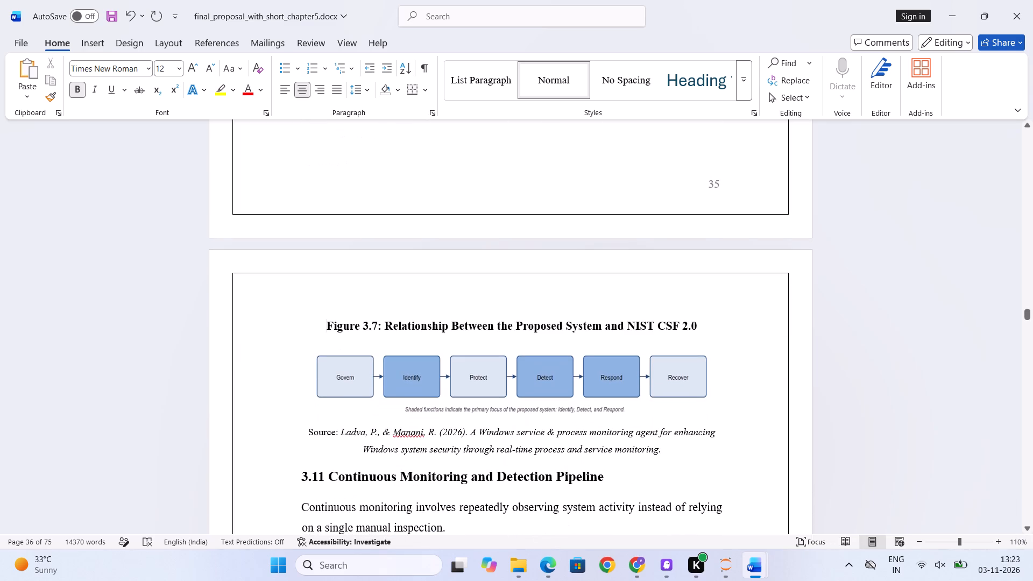
click(413, 47)
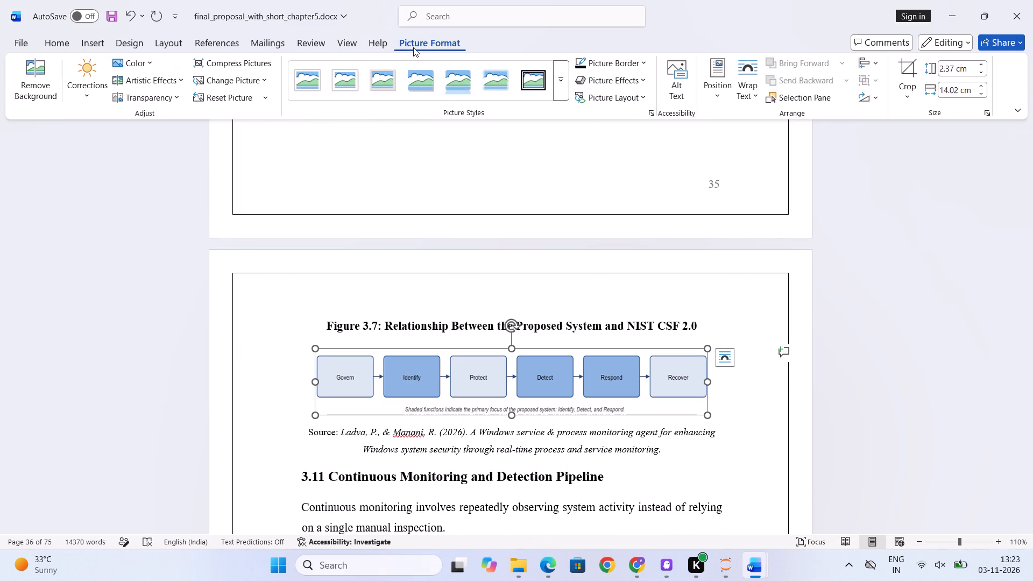
click(603, 61)
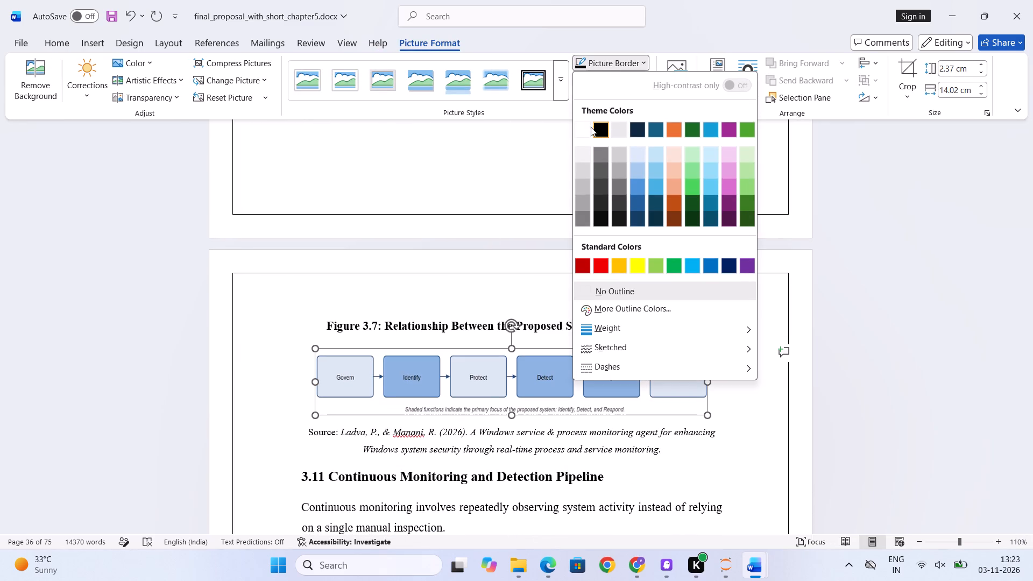
click(595, 131)
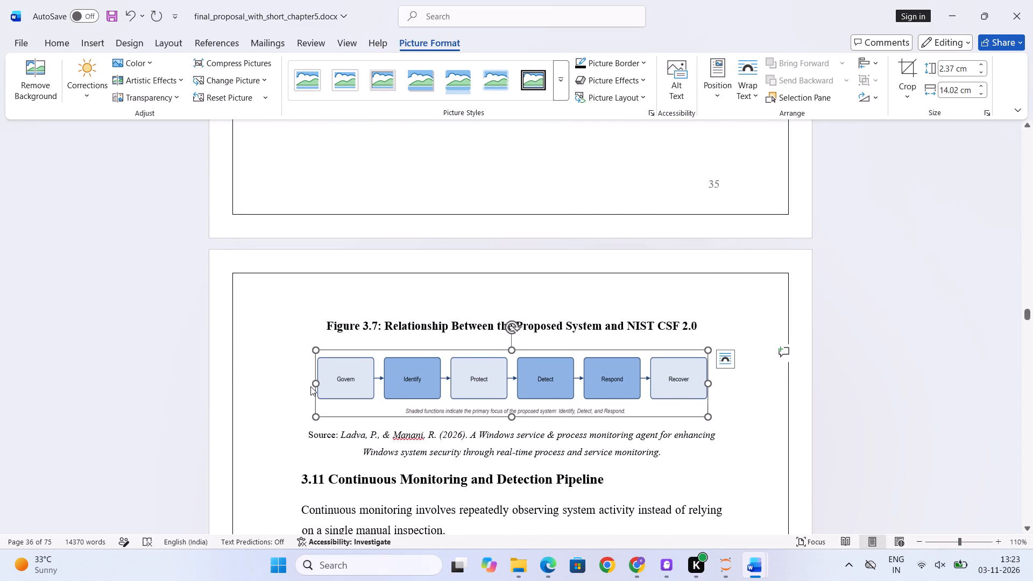
Widen the Figure 3.7 diagram to about 15.05 cm so it spans the text width.
drag(315, 382, 287, 373)
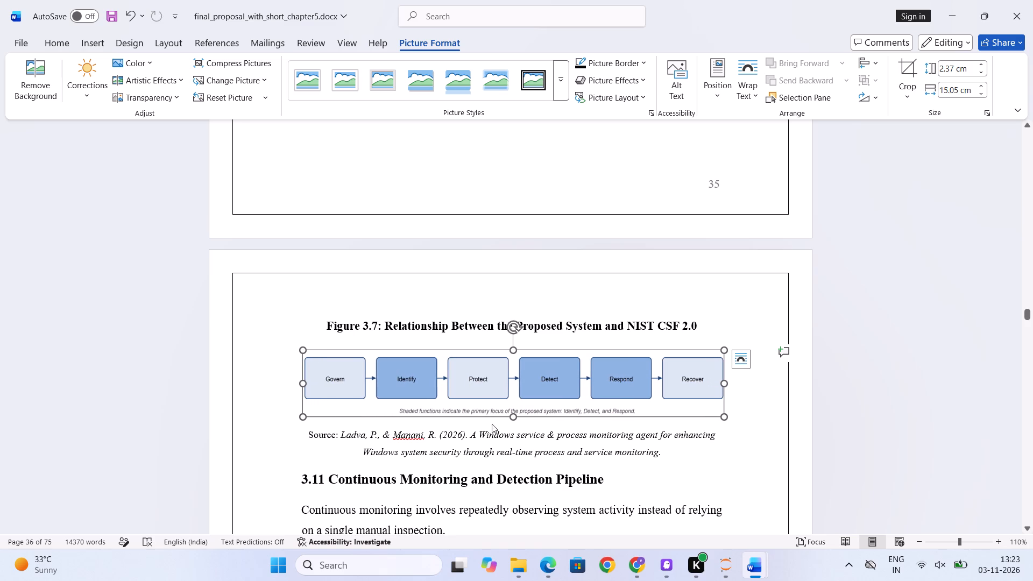
Stretch the Figure 3.7 diagram vertically to a height of about 2.54 cm, keeping its width.
click(514, 417)
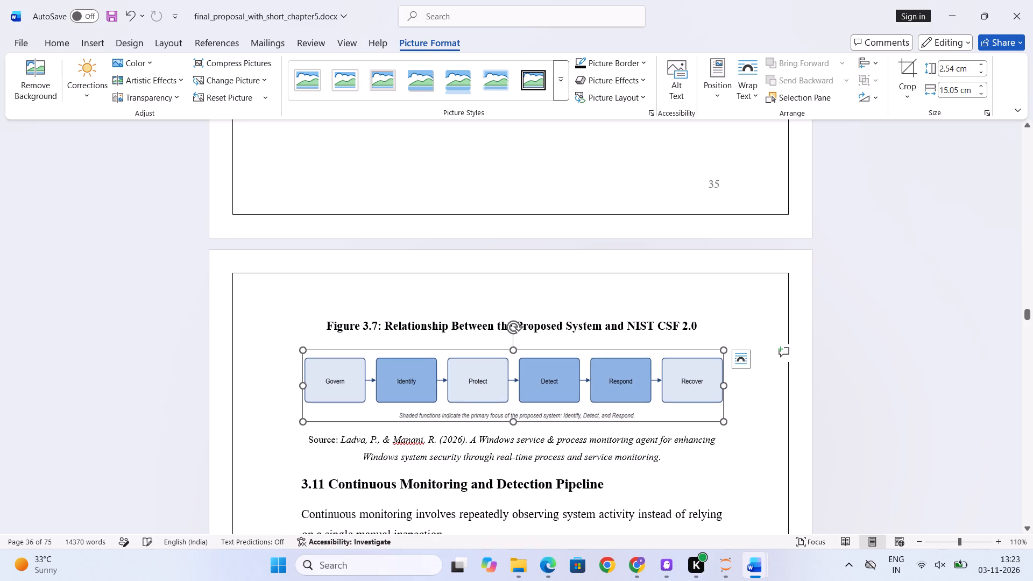
Crop the "Shaded functions indicate the primary focus" note off the bottom of the Figure 3.7 diagram.
scroll(499, 427, down, 1)
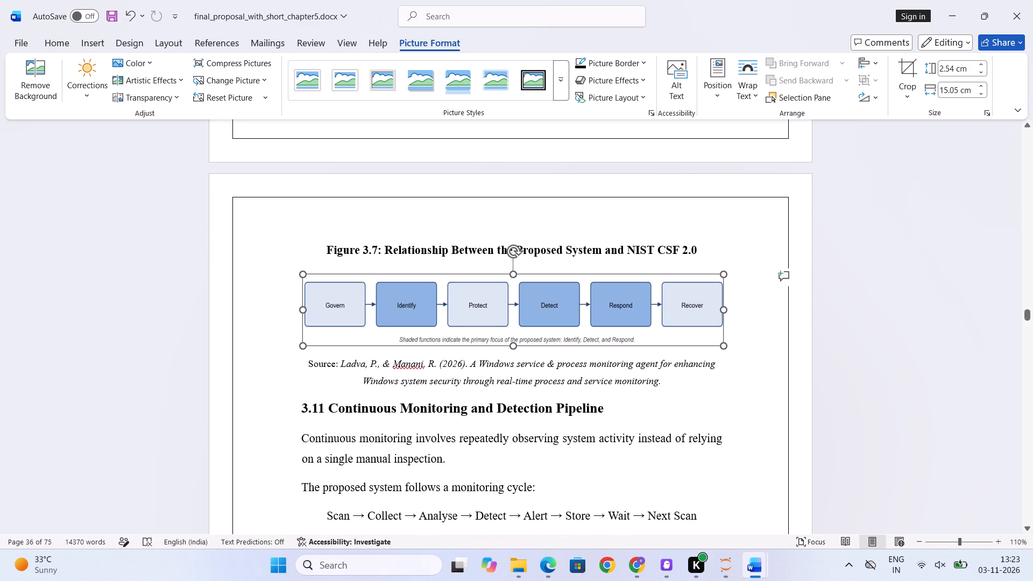
click(496, 310)
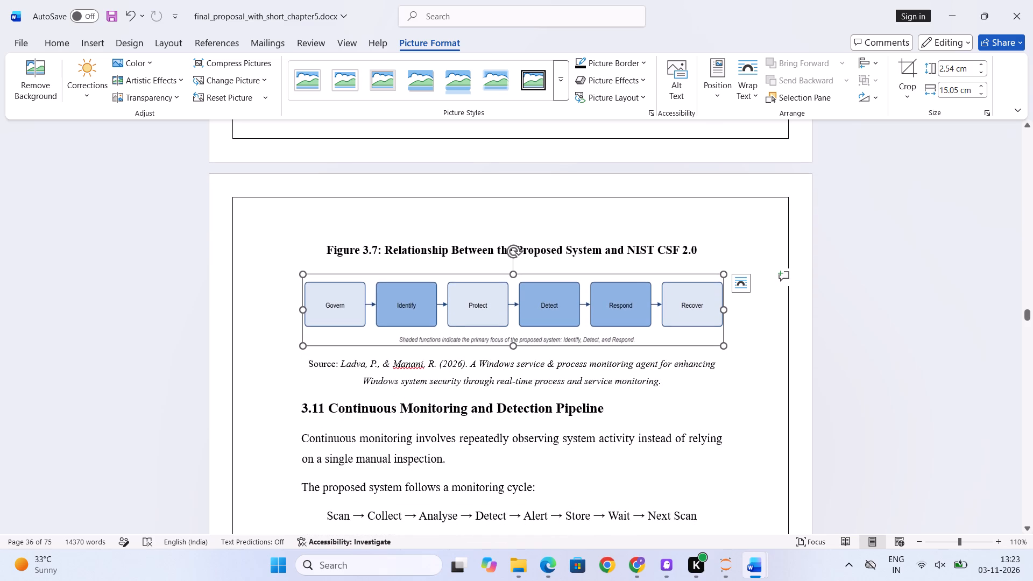
right_click(503, 301)
click(542, 131)
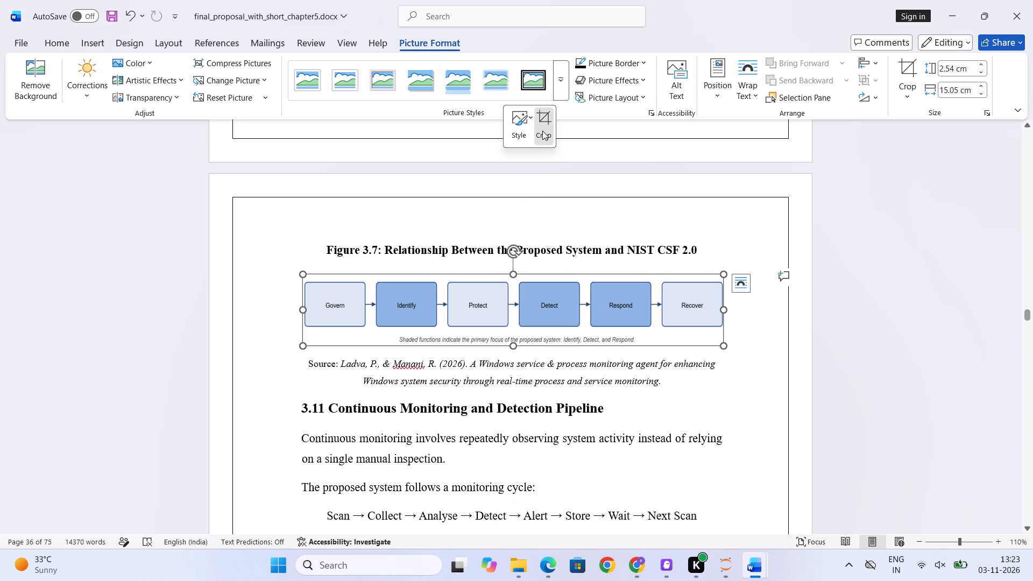
drag(511, 343, 511, 335)
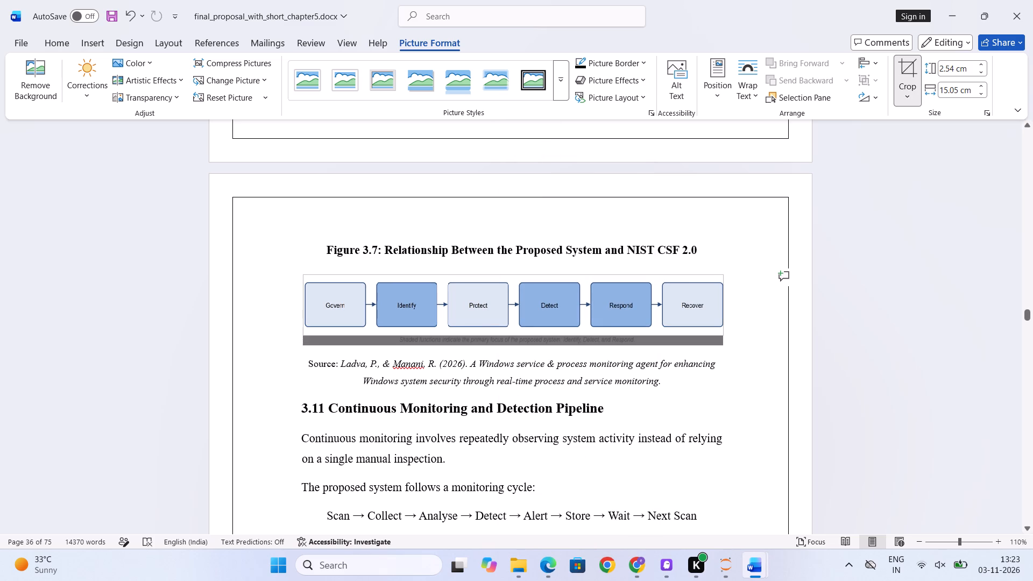
drag(511, 335, 508, 333)
key(Return)
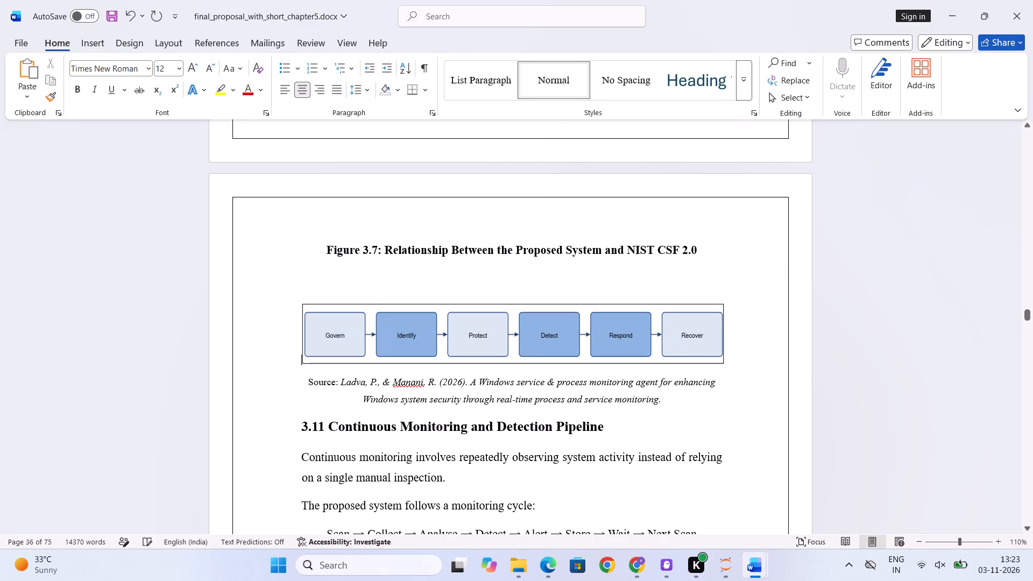
Delete the blank line between the Figure 3.7 caption and its diagram.
click(491, 274)
key(BackSpace)
key(BackSpace)
key(BackSpace)
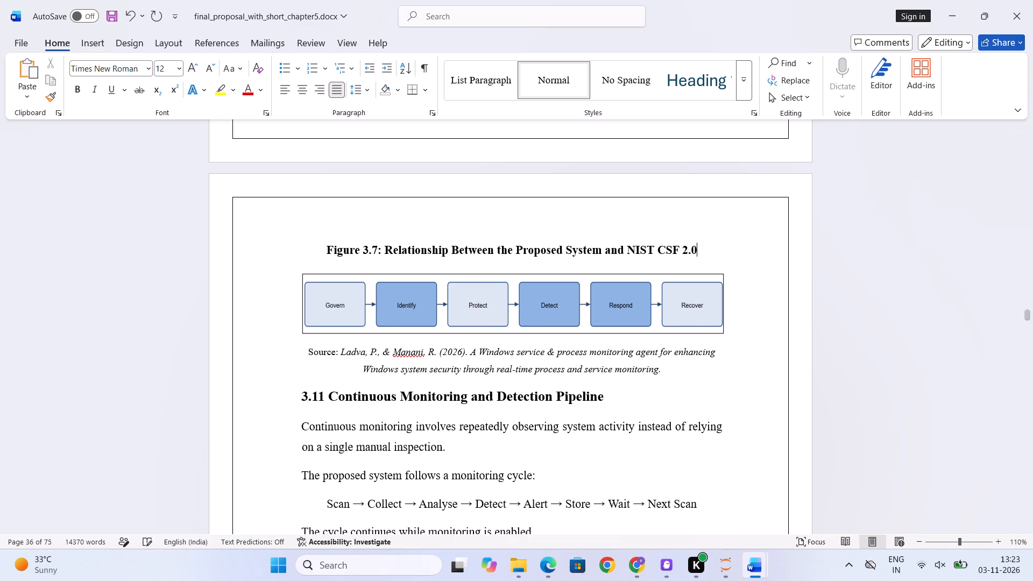
Apply a black picture border to the Figure 3.8 Continuous Monitoring and Detection Pipeline diagram.
scroll(497, 374, down, 2)
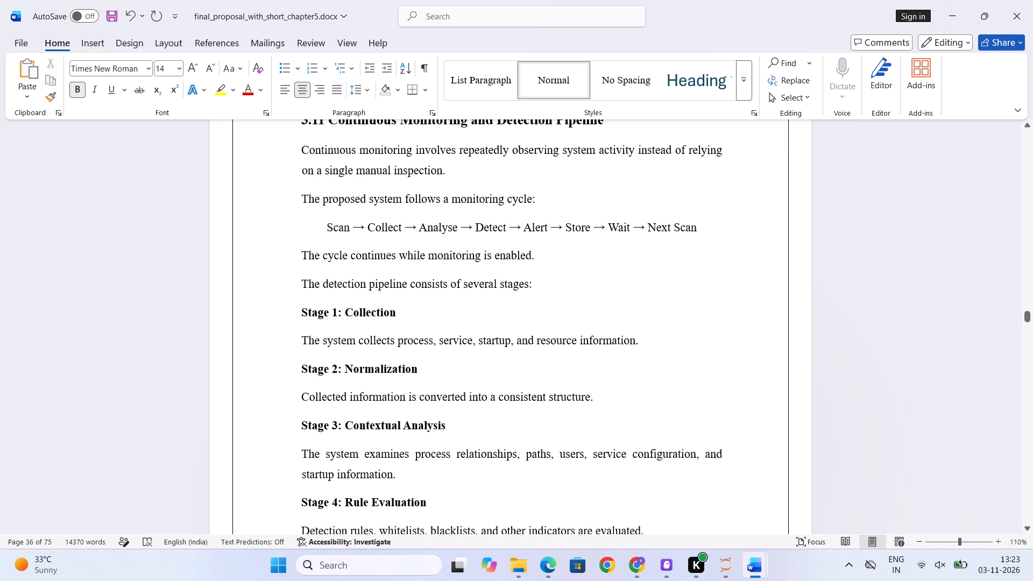
scroll(370, 300, down, 1)
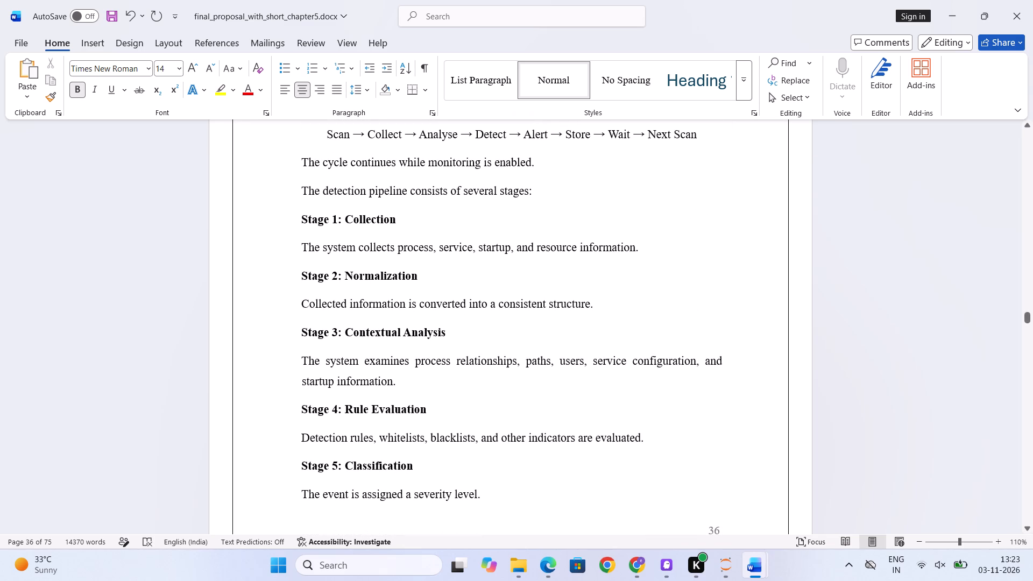
click(299, 250)
scroll(343, 325, down, 2)
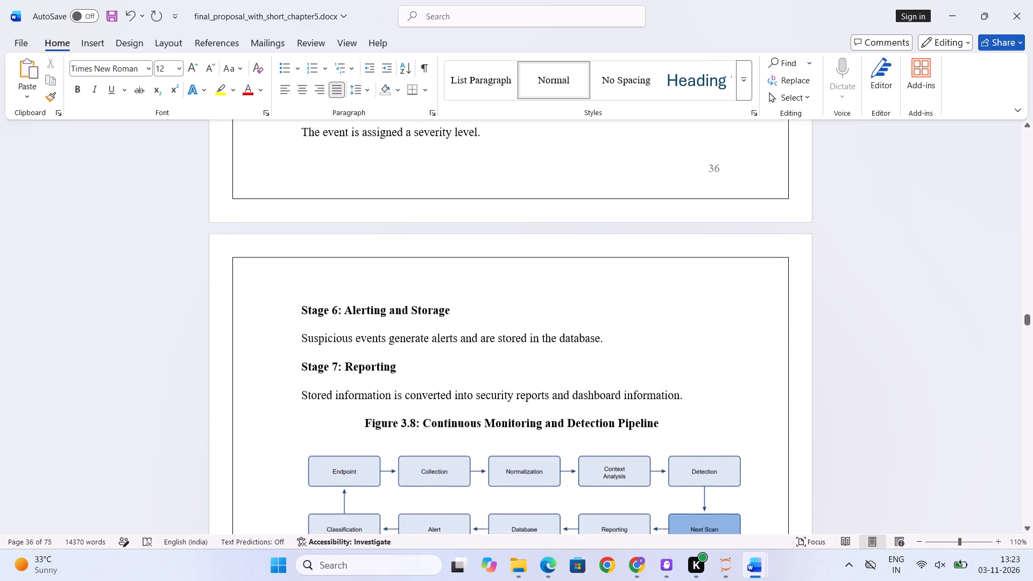
scroll(343, 325, down, 2)
click(472, 205)
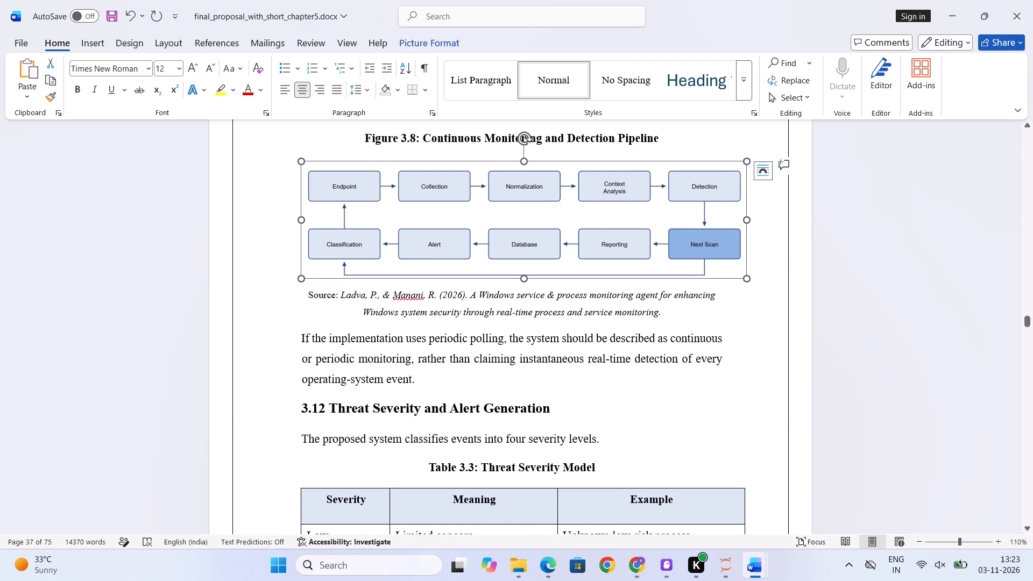
click(427, 42)
click(616, 64)
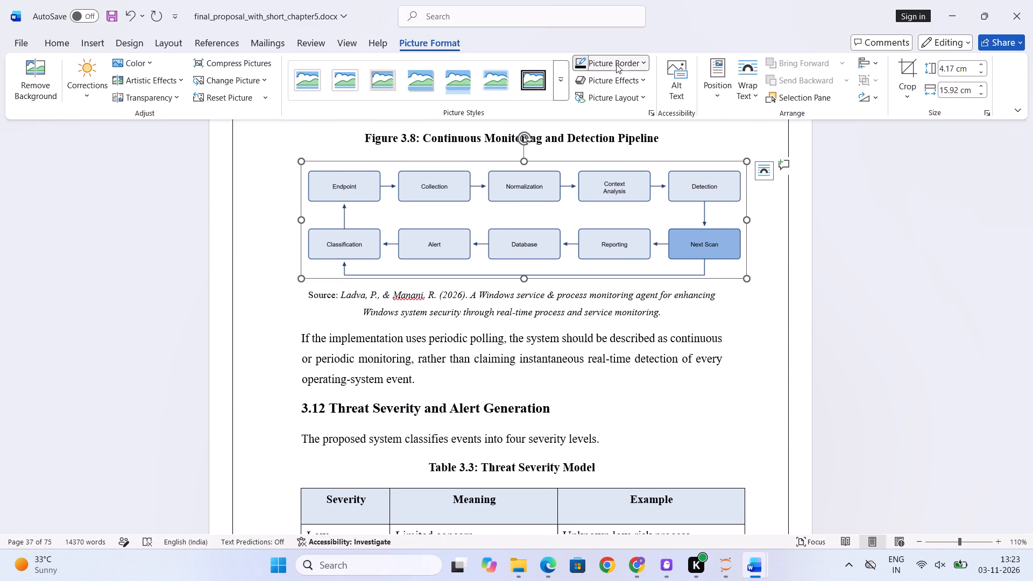
click(599, 131)
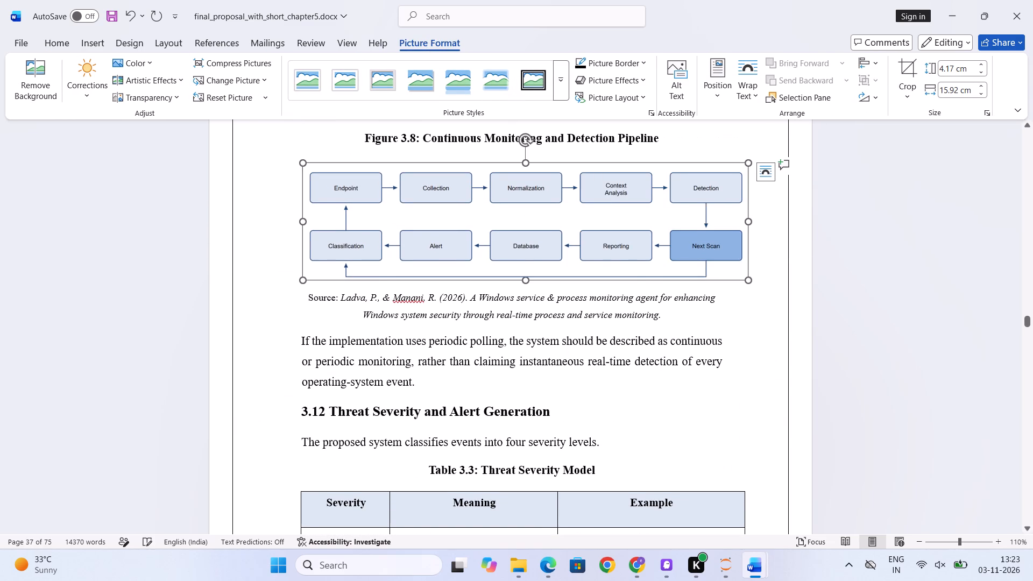
Delete the blank lines above the Table 3.4 Conceptual Database Structure caption in the logging section.
scroll(429, 350, down, 3)
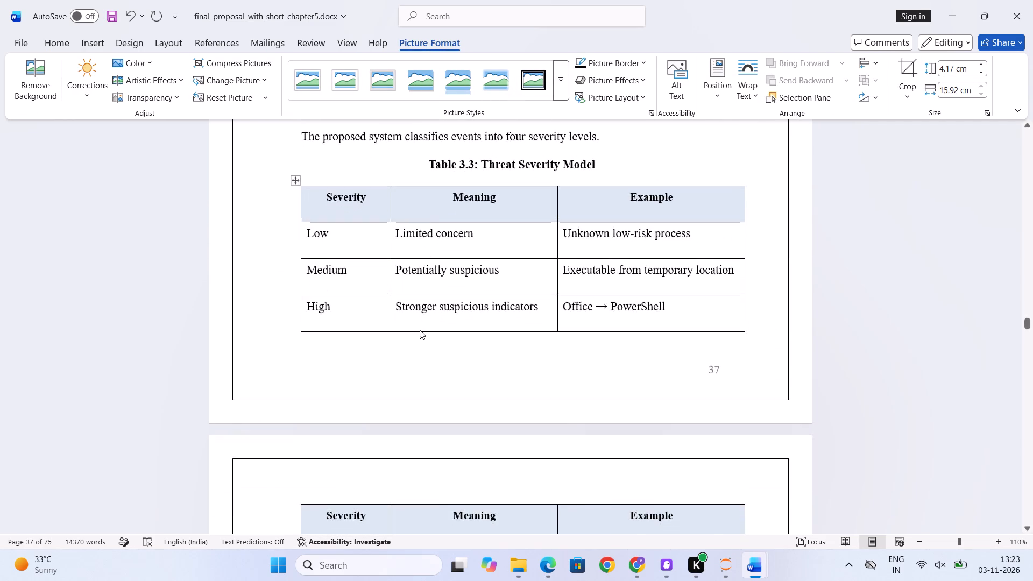
scroll(420, 330, down, 5)
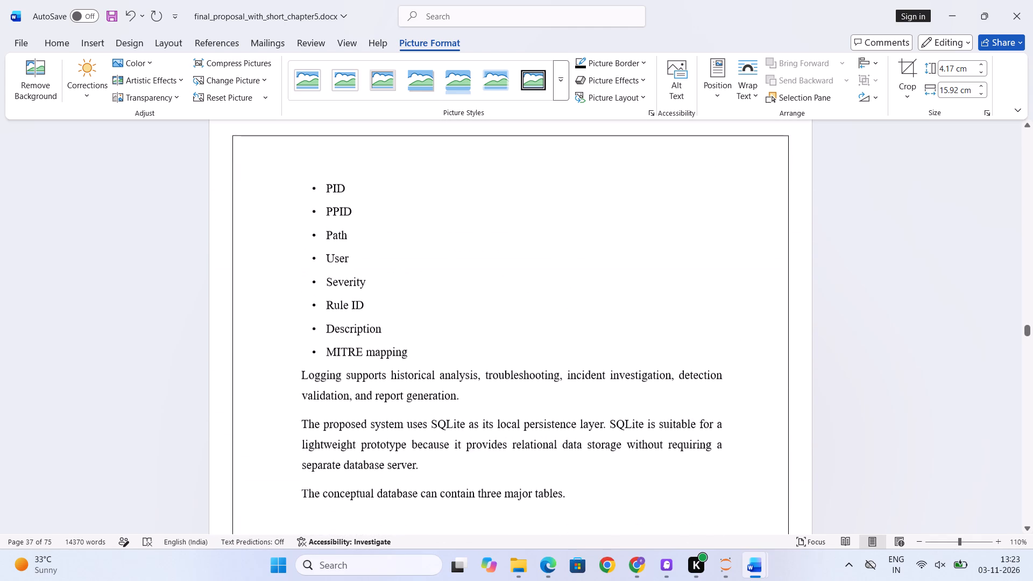
scroll(420, 330, down, 2)
click(404, 344)
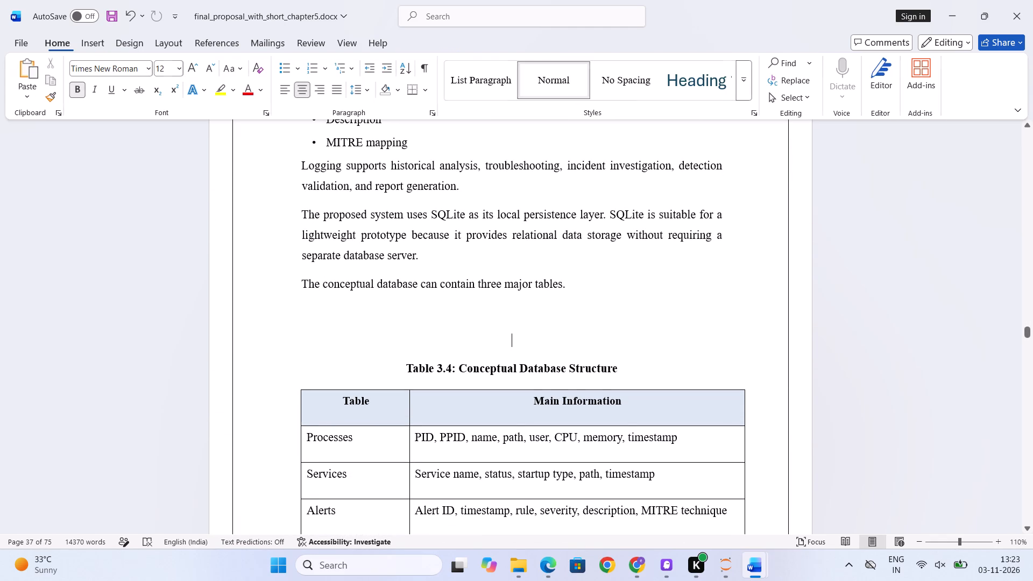
key(BackSpace)
key(BackSpace)
key(BackSpace)
key(BackSpace)
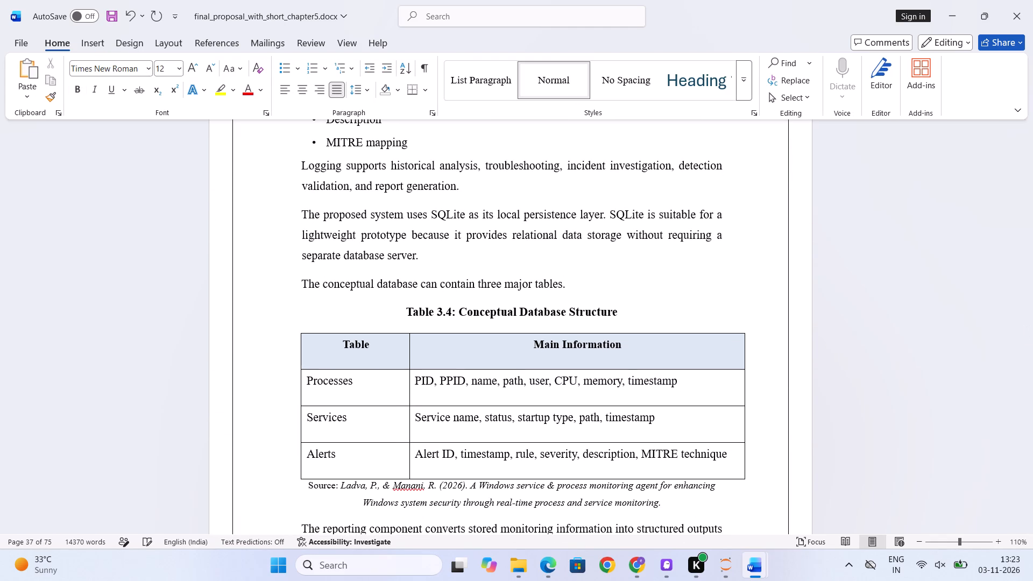
Apply a black picture border to the Figure 3.10 Logging and Reporting Architecture diagram.
scroll(454, 388, down, 2)
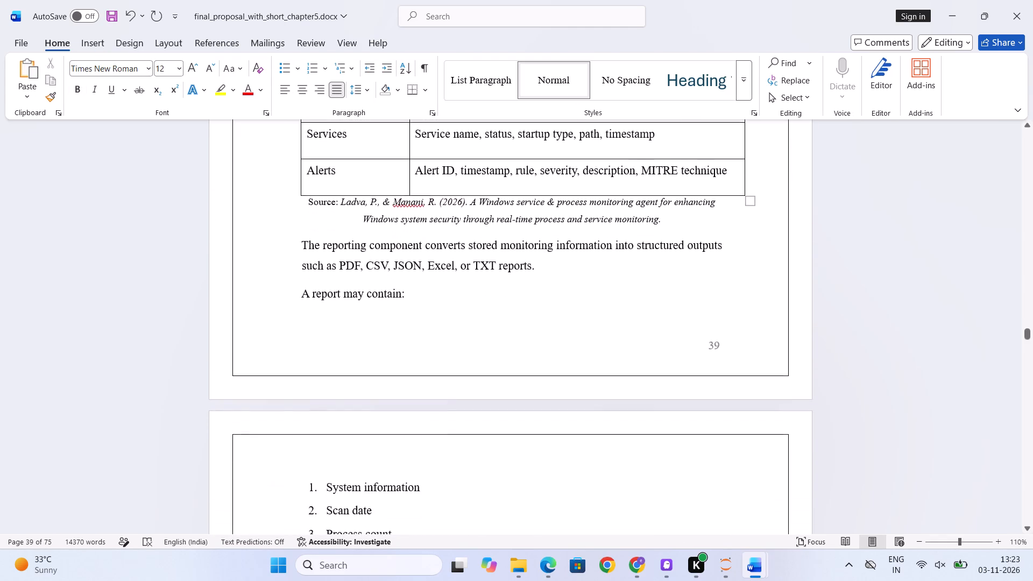
scroll(454, 388, down, 2)
click(450, 370)
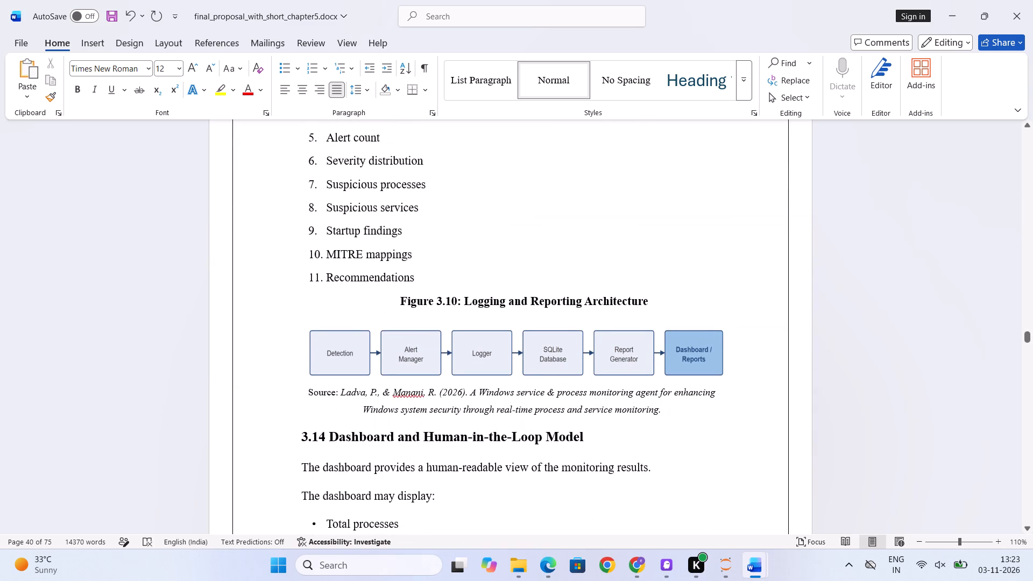
click(435, 50)
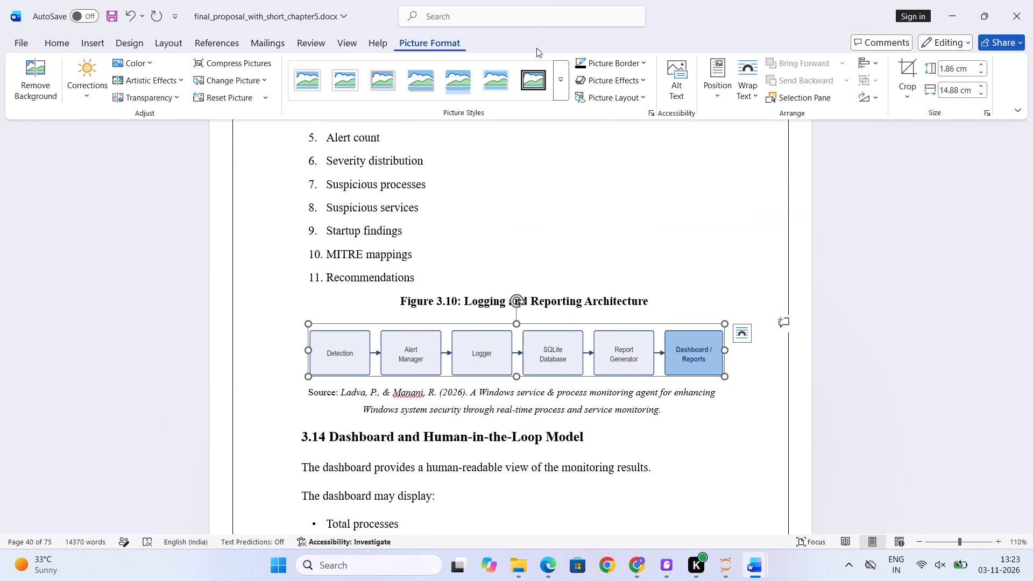
click(610, 63)
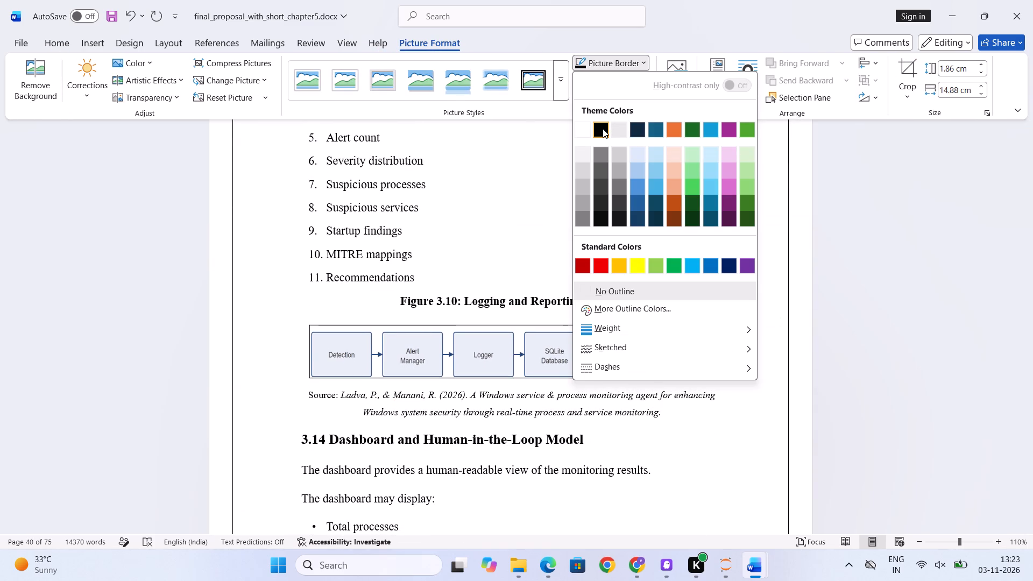
click(603, 129)
Delete the blank line above the Figure 3.11 Human-in-the-Loop Security Model caption.
scroll(450, 372, down, 3)
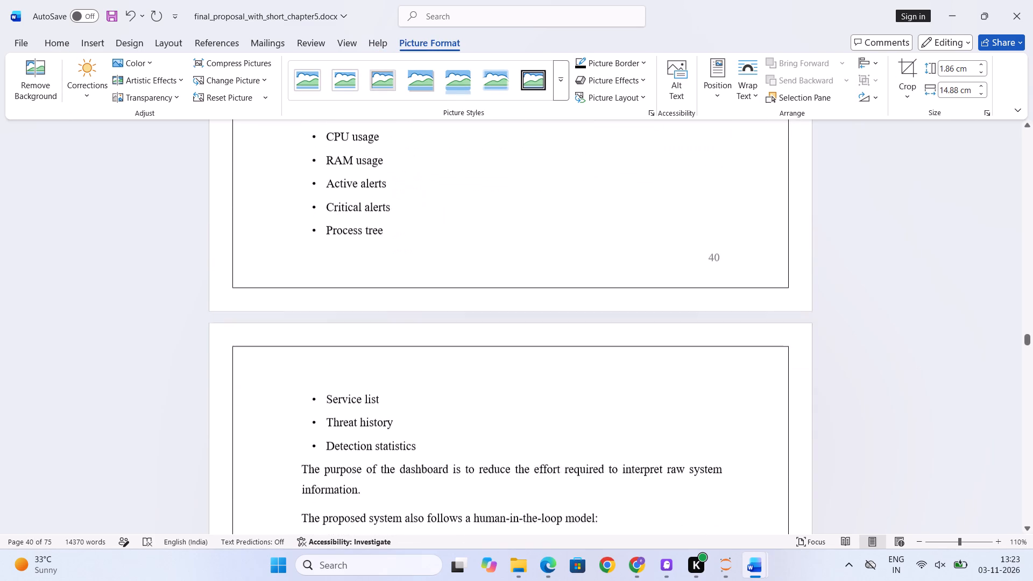
scroll(450, 372, down, 3)
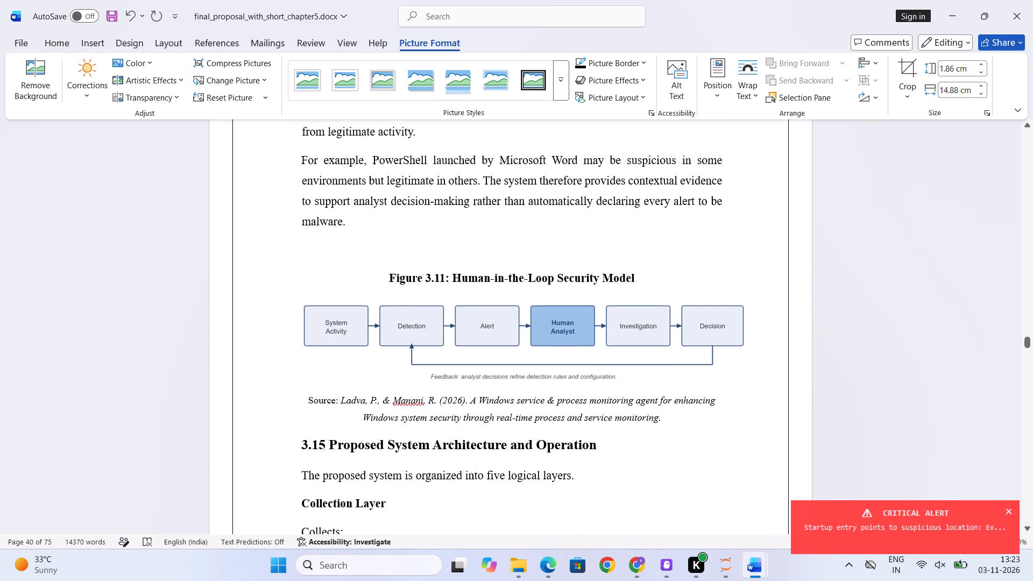
click(411, 253)
key(BackSpace)
key(BackSpace)
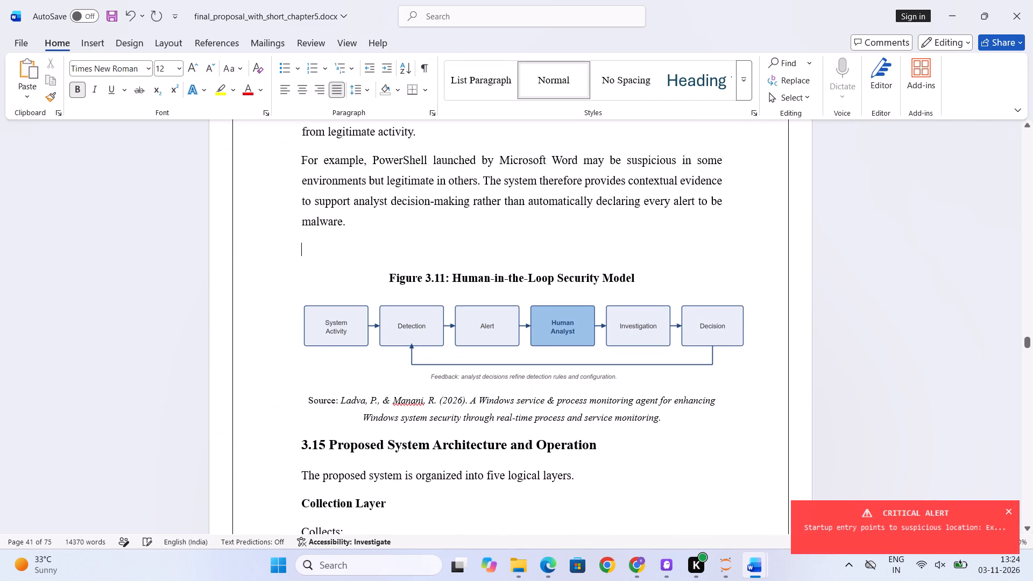
key(BackSpace)
Crop the "Feedback: analyst decisions refine detection rules" note off the bottom of the Figure 3.11 diagram.
click(524, 324)
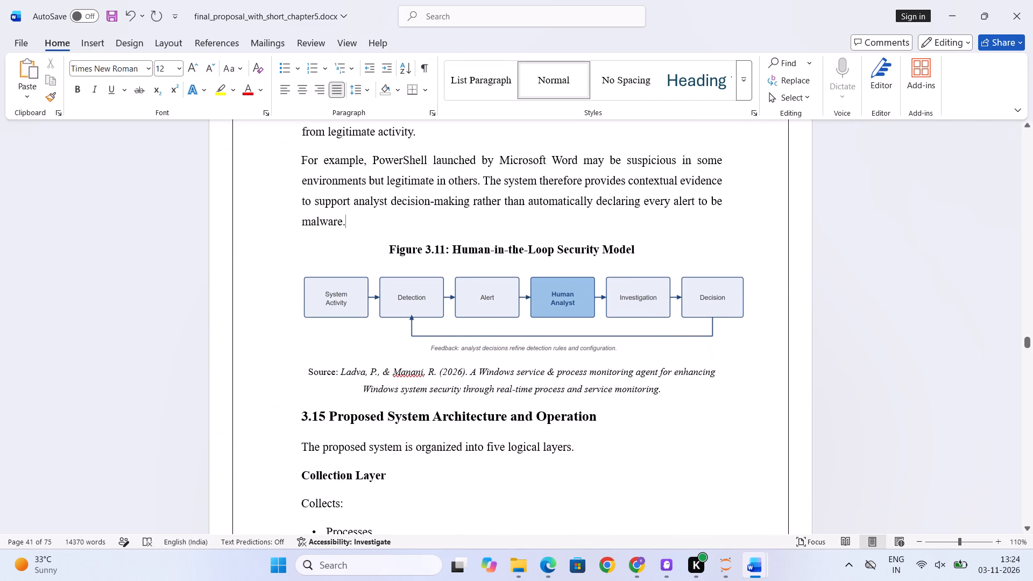
right_click(524, 324)
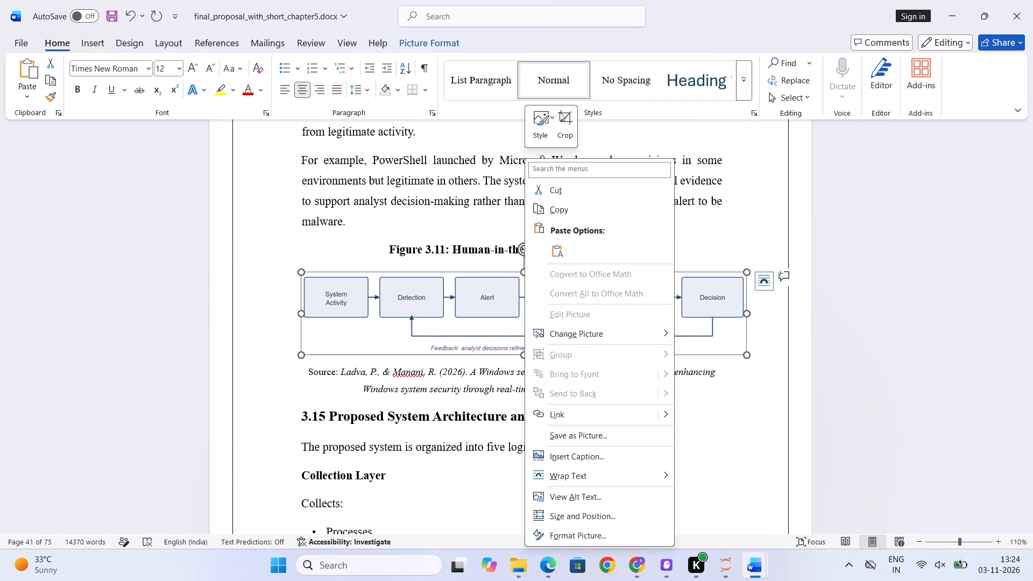
click(560, 114)
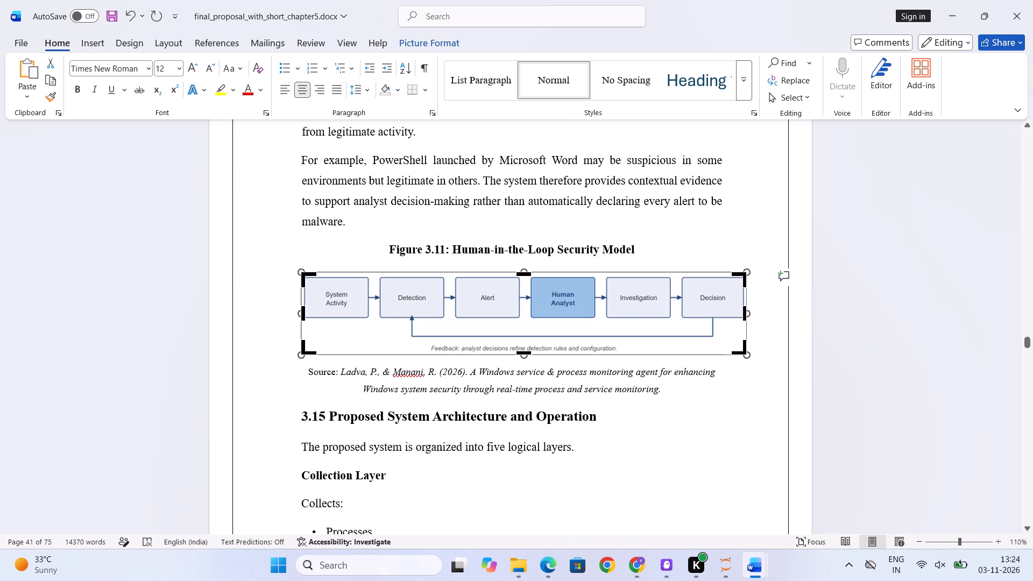
drag(525, 354, 522, 343)
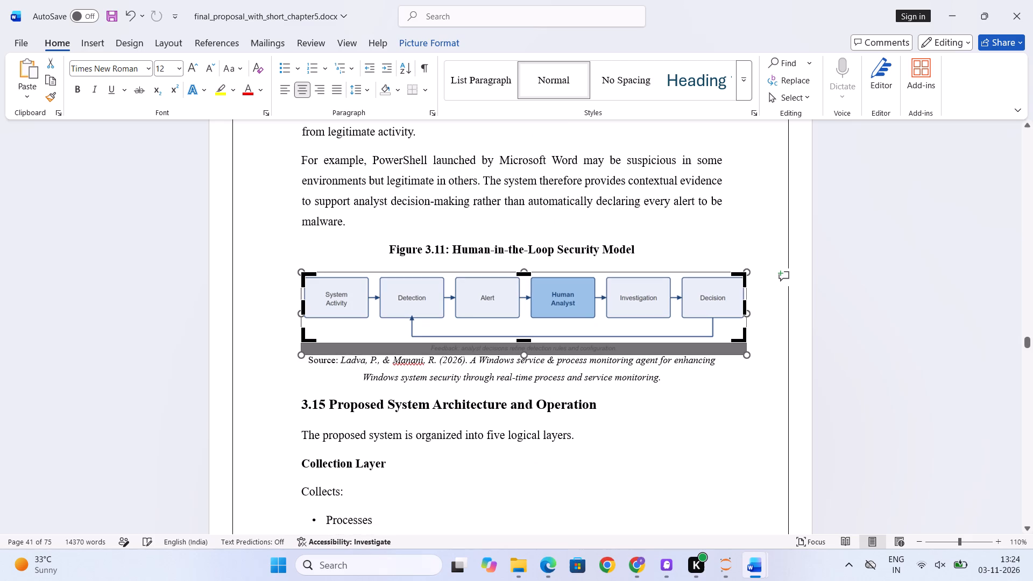
key(Return)
Delete the blank line between the Figure 3.11 caption and its diagram.
click(498, 284)
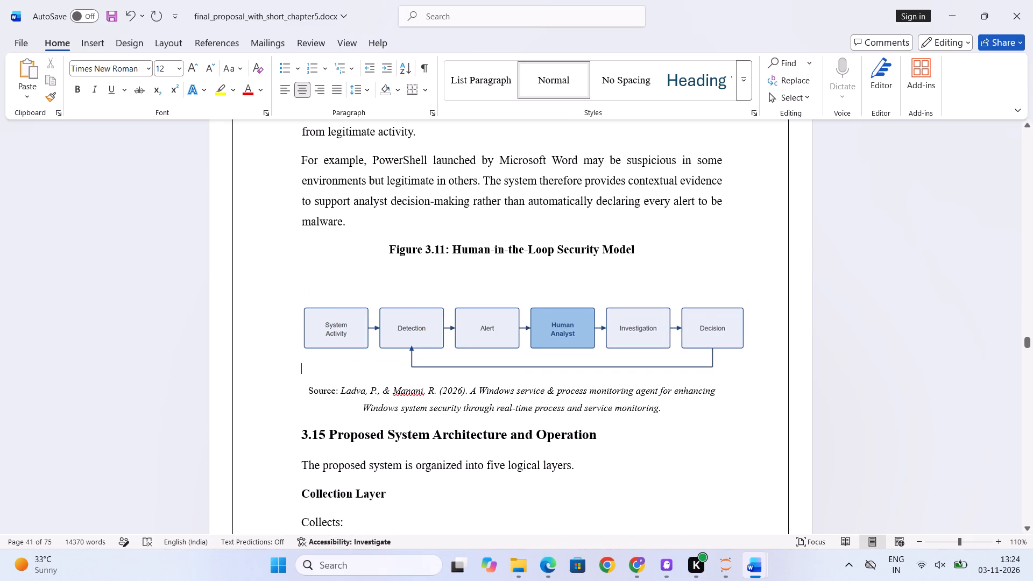
key(BackSpace)
key(BackSpace)
key(BackSpace)
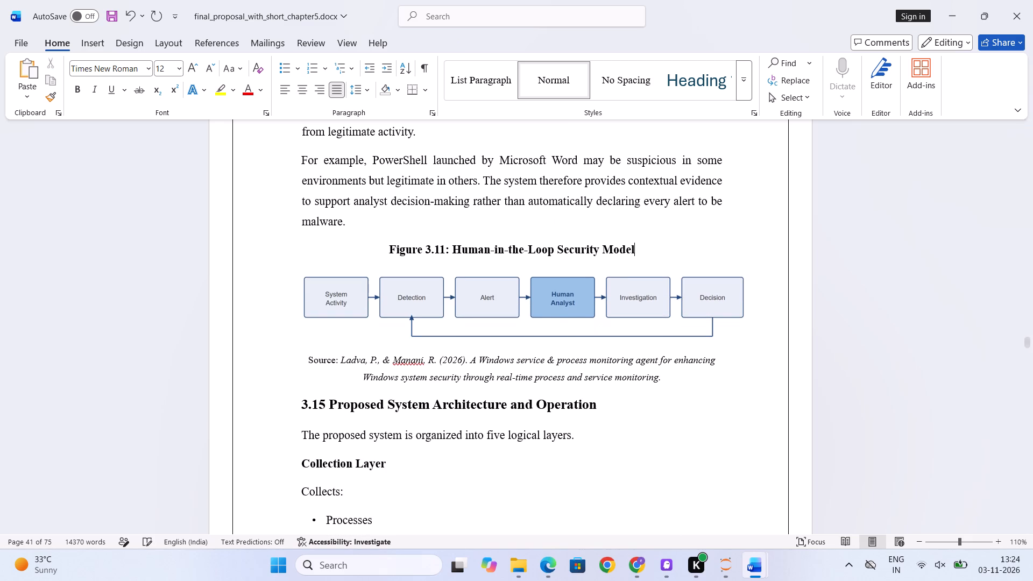
Crop the italic note about the observed process relationship off the bottom of the Figure 3.13 Process-Based Detection Scenario diagram.
scroll(483, 313, down, 2)
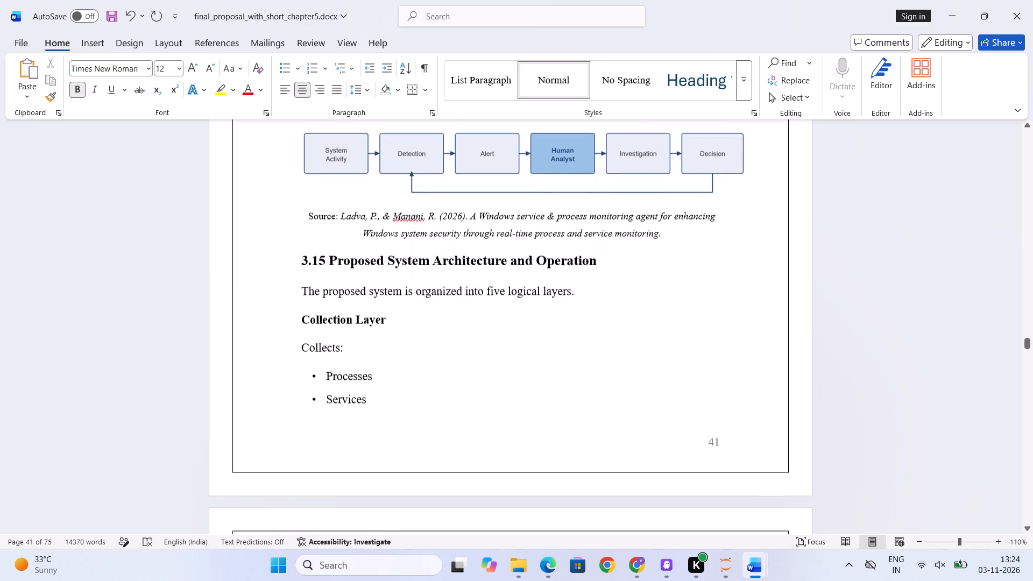
scroll(483, 313, down, 6)
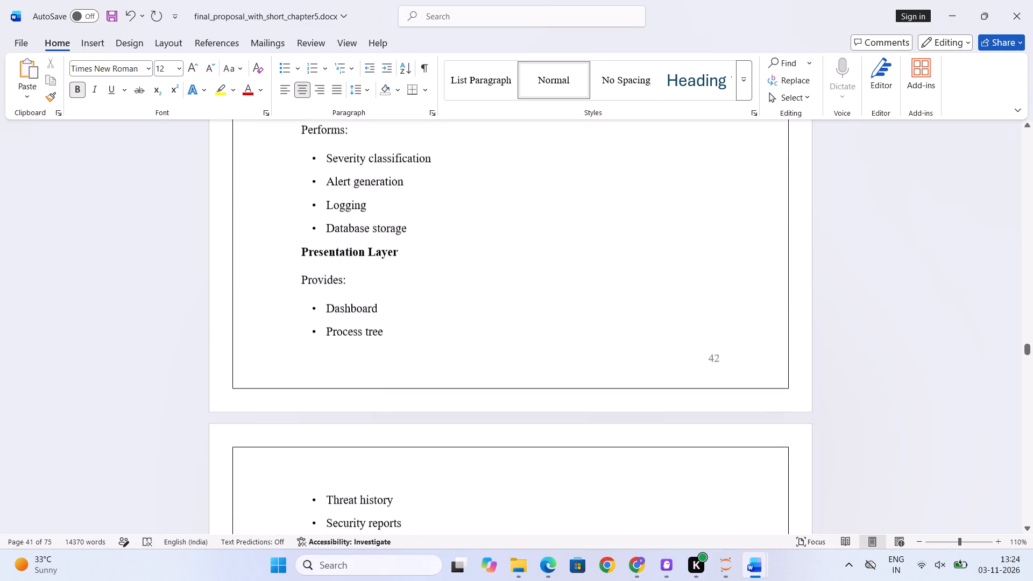
scroll(483, 313, down, 3)
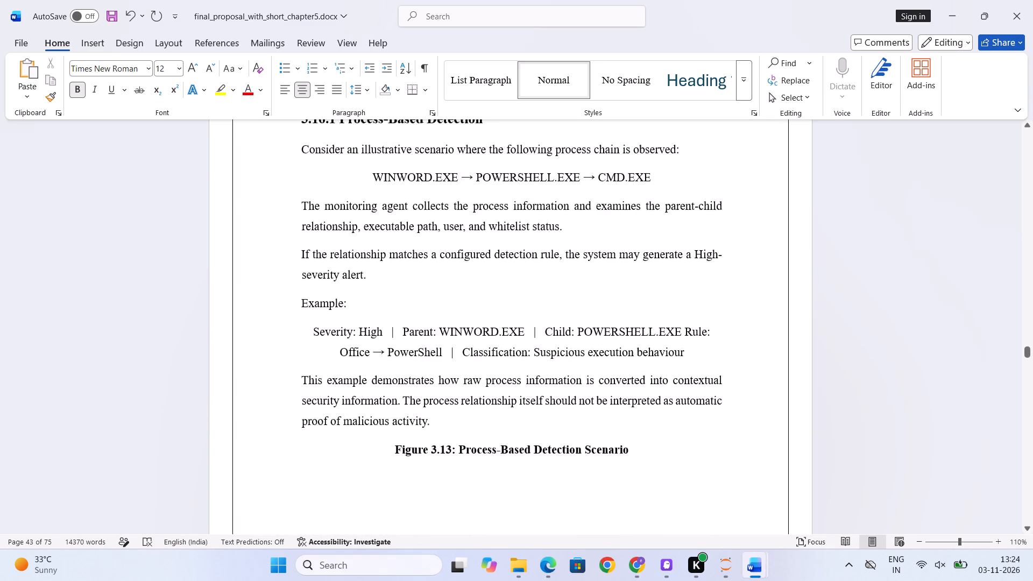
scroll(462, 314, down, 2)
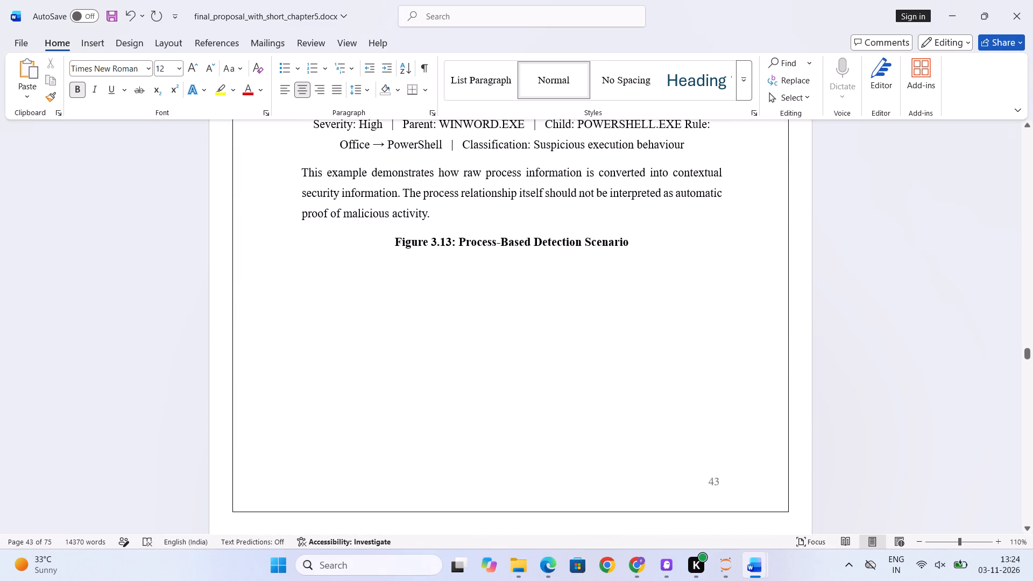
scroll(402, 290, down, 4)
click(476, 399)
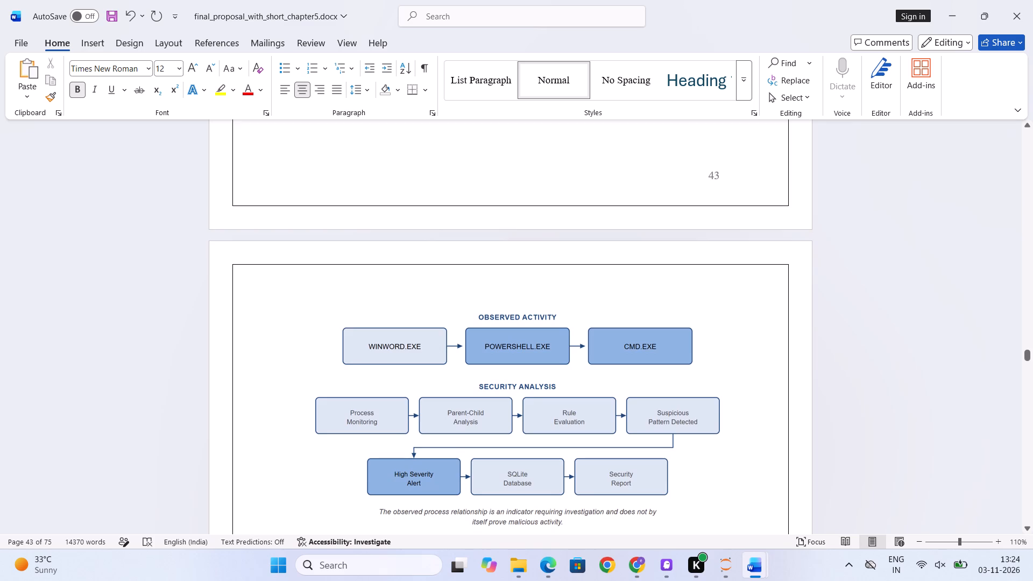
scroll(476, 399, down, 1)
right_click(476, 399)
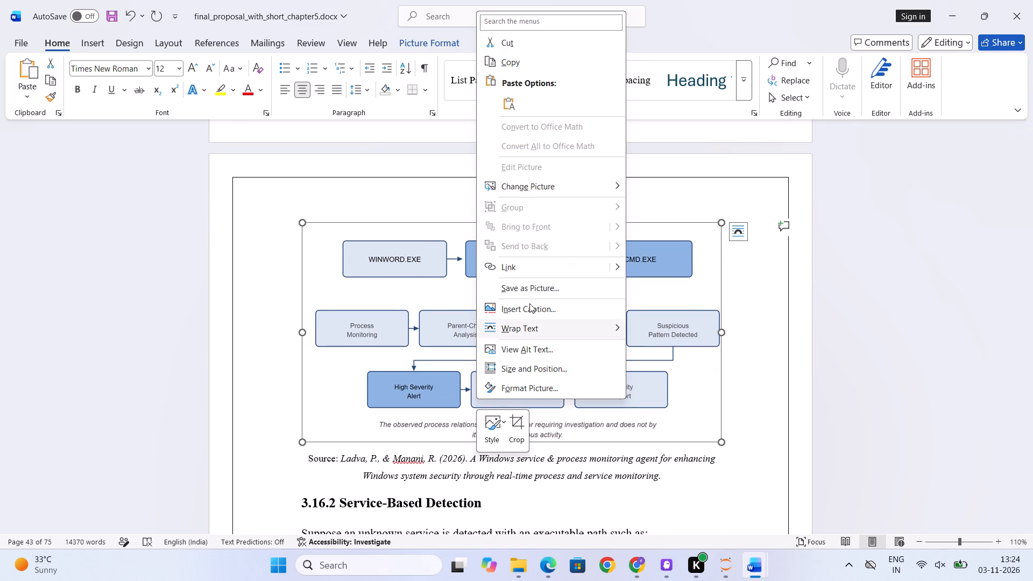
click(521, 434)
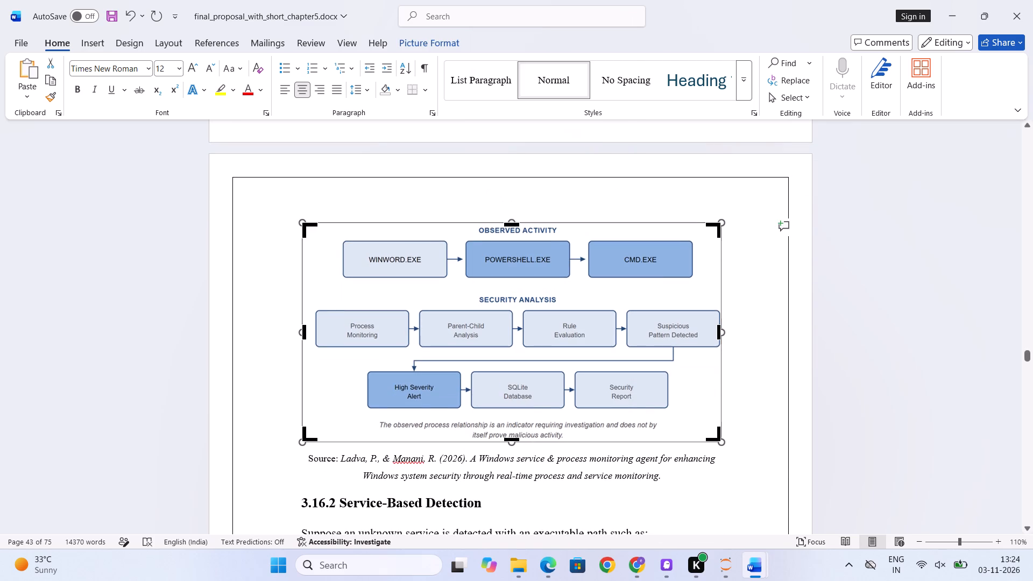
drag(516, 441, 507, 418)
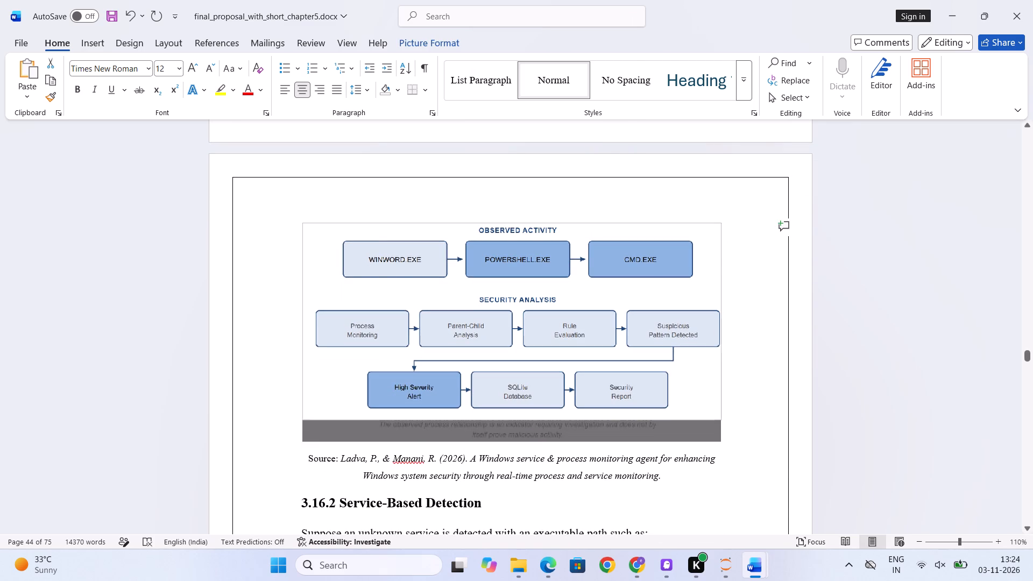
drag(507, 418, 505, 415)
scroll(505, 415, up, 3)
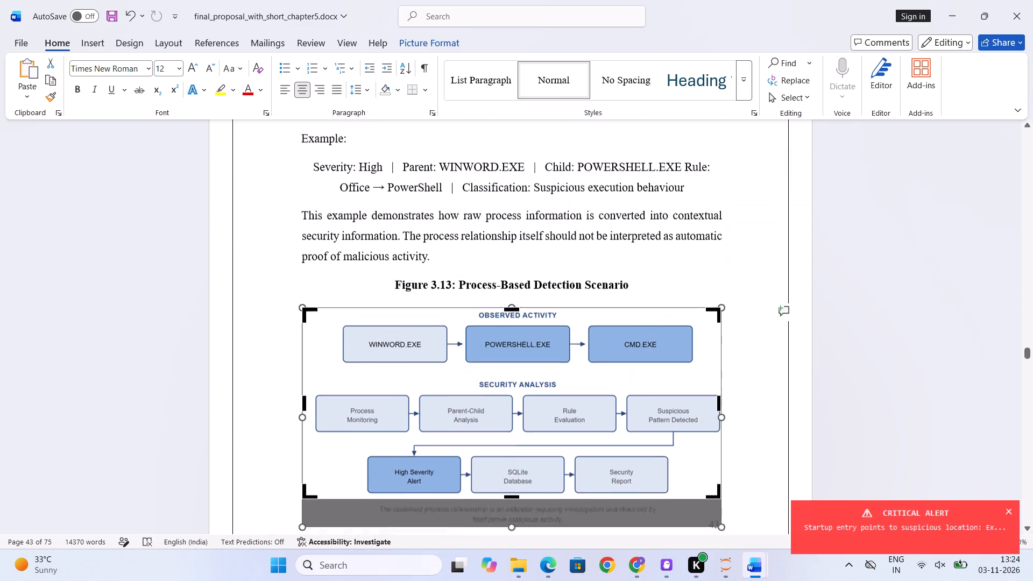
key(Return)
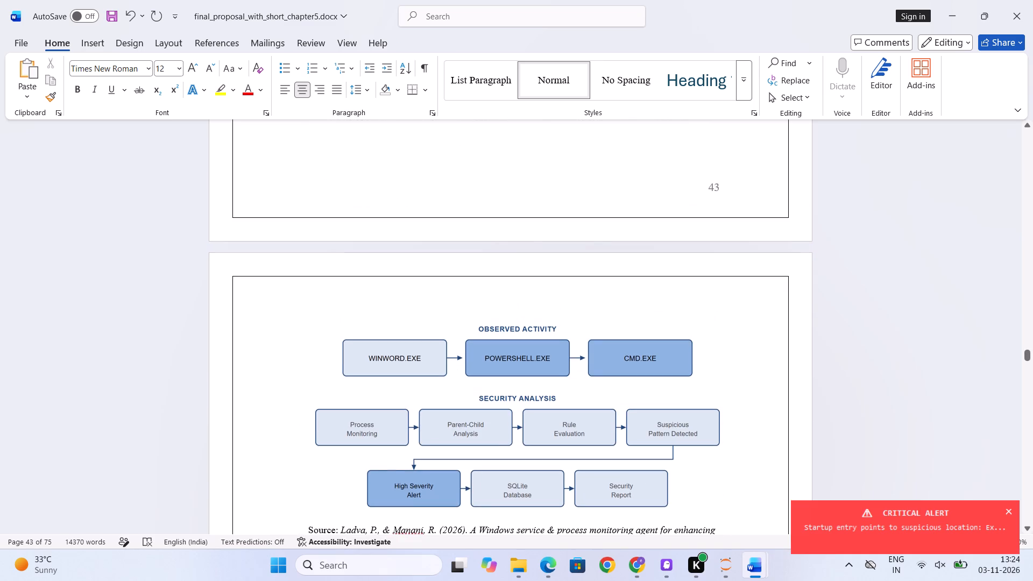
Delete the blank line between the Figure 3.13 caption and its diagram.
scroll(468, 306, up, 2)
click(454, 251)
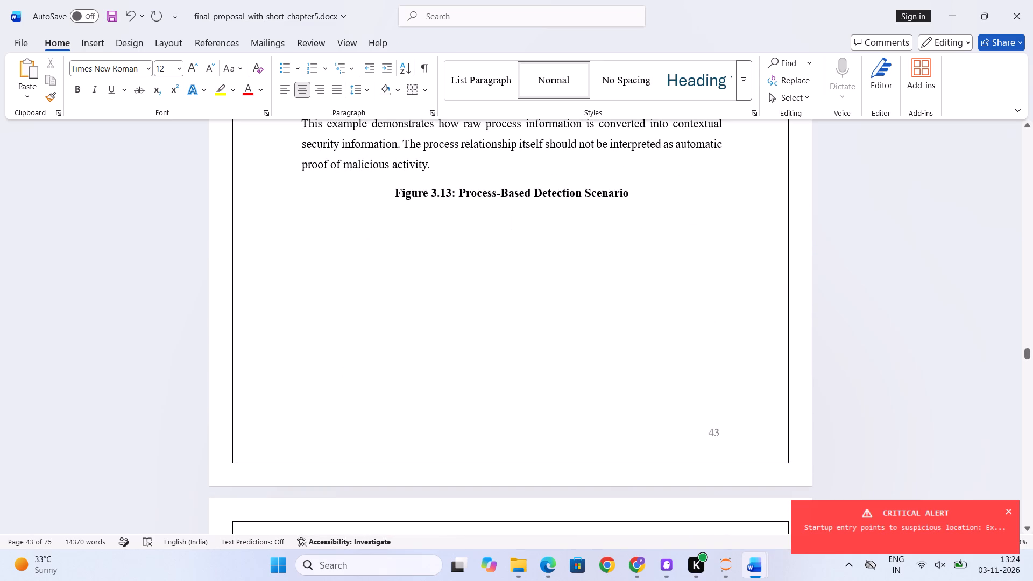
key(BackSpace)
key(BackSpace)
key(BackSpace)
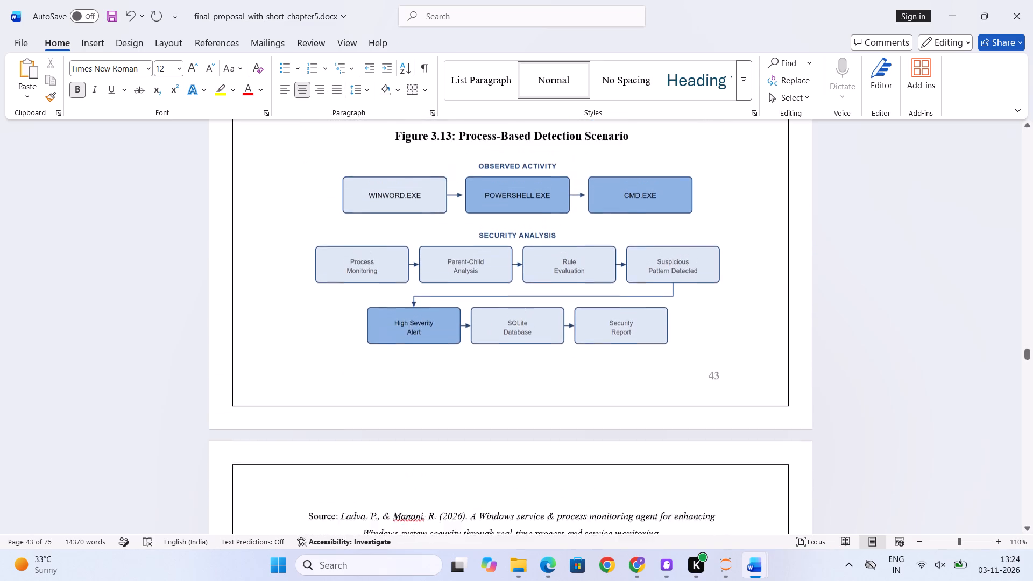
Make the "3.16.3 Startup Persistence Detection" heading bold.
scroll(526, 310, down, 3)
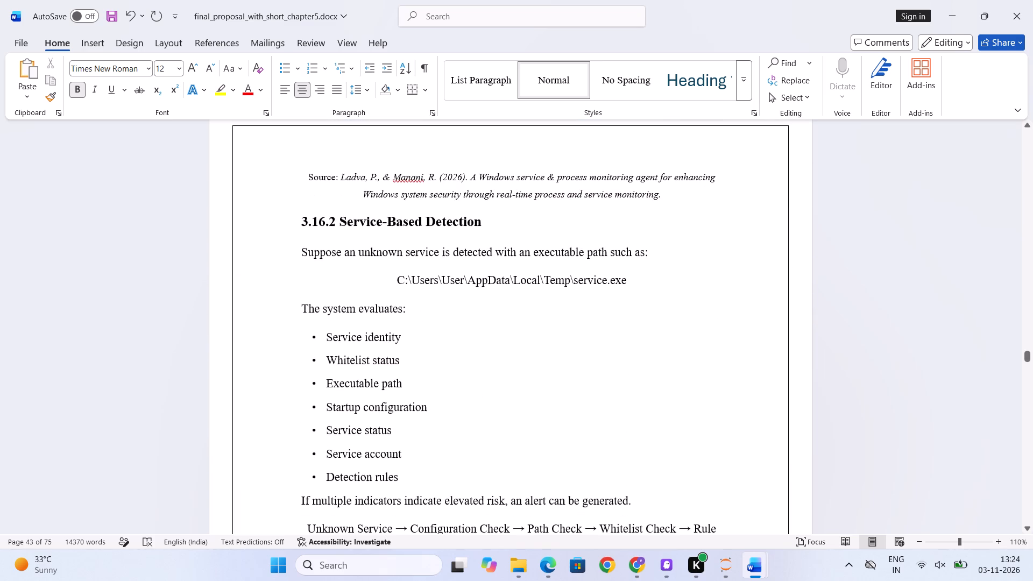
scroll(429, 336, down, 2)
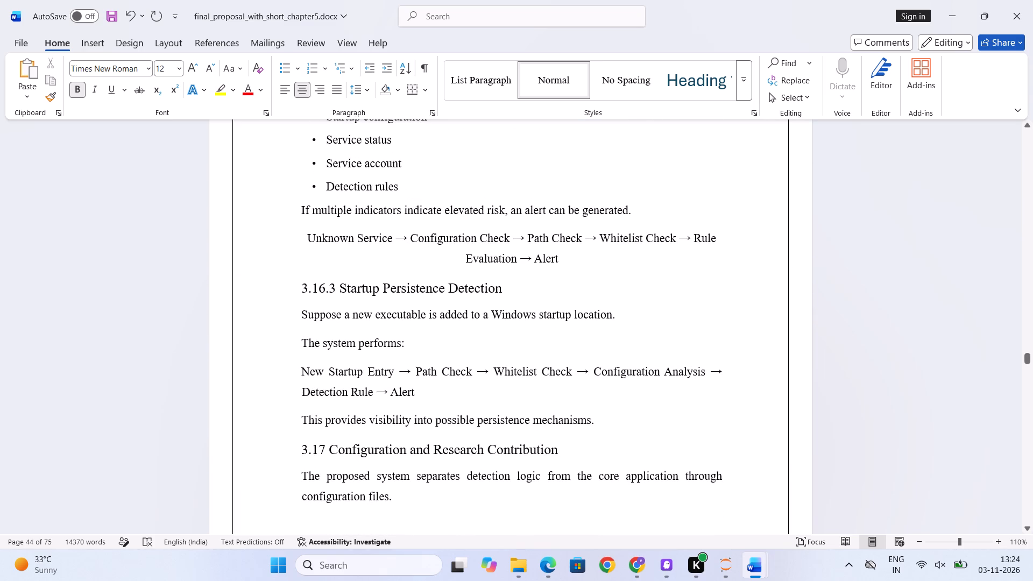
scroll(381, 335, down, 1)
scroll(396, 247, up, 1)
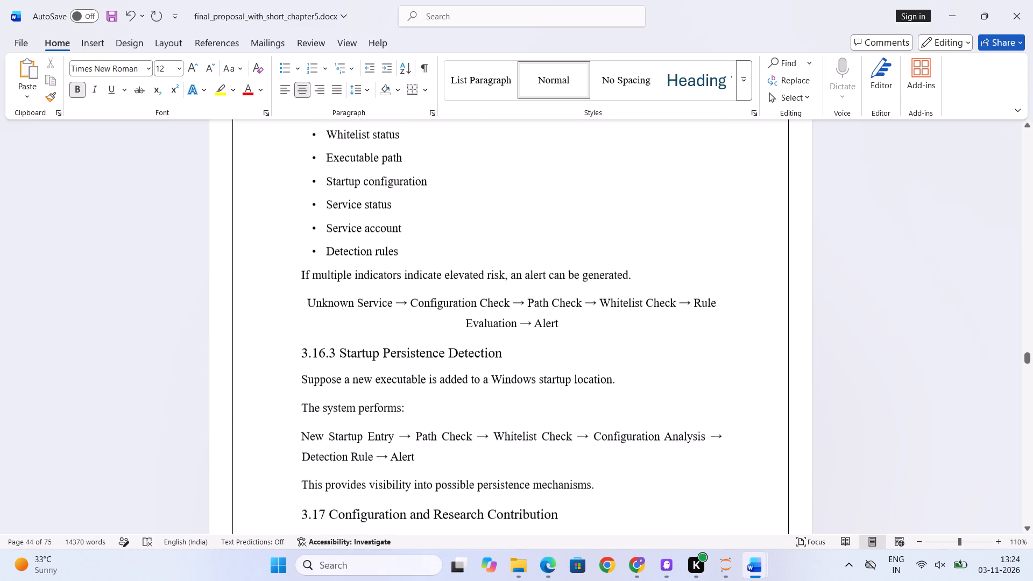
drag(512, 353, 311, 344)
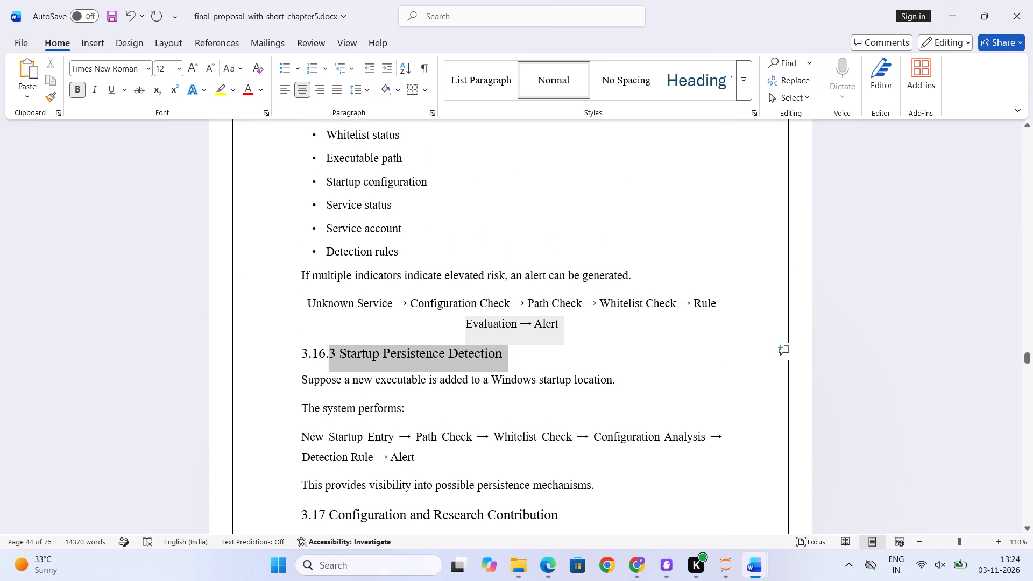
drag(311, 344, 293, 353)
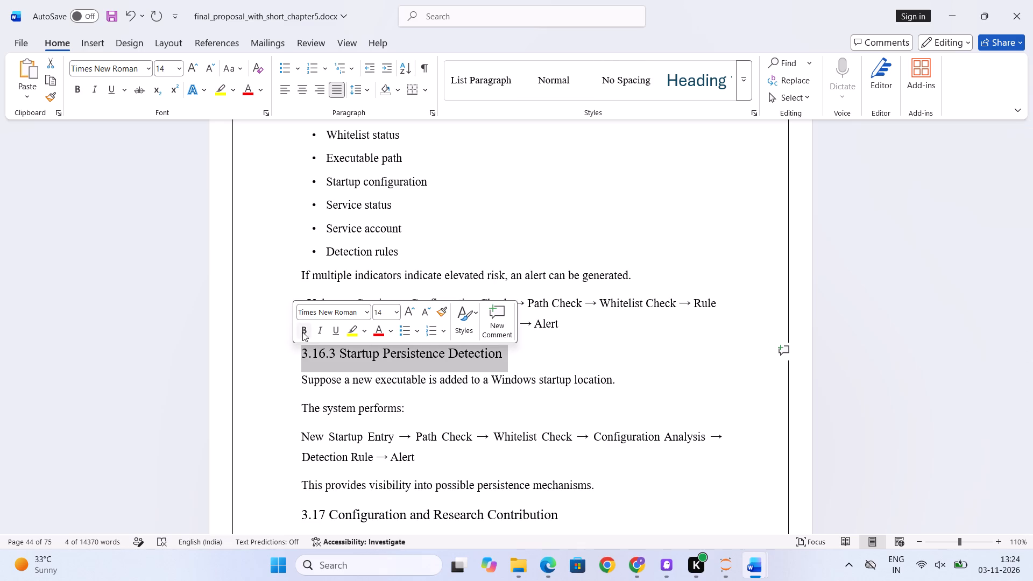
click(302, 331)
Make the "3.17 Configuration and Research Contribution" heading bold.
scroll(401, 420, down, 1)
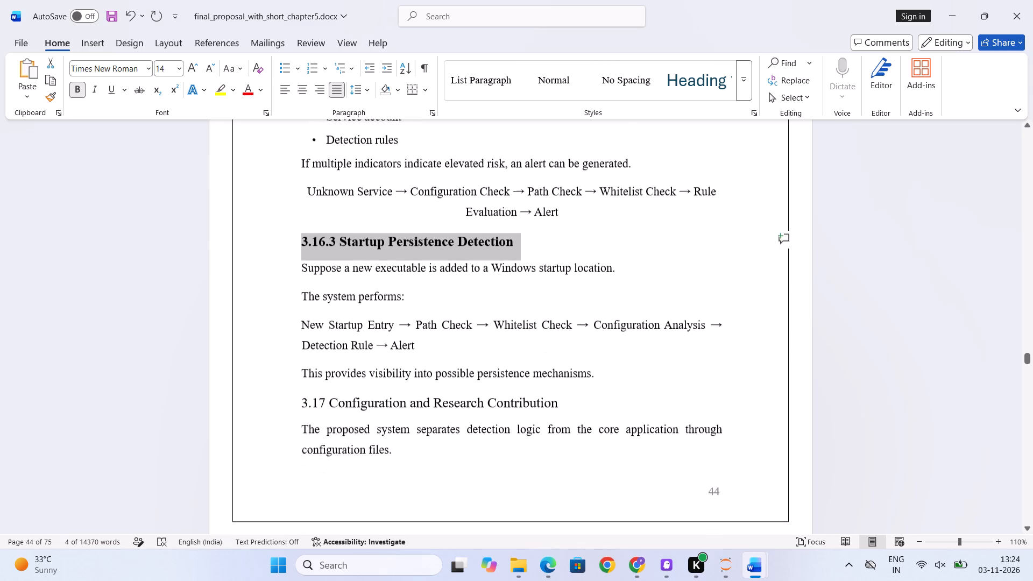
scroll(401, 420, down, 1)
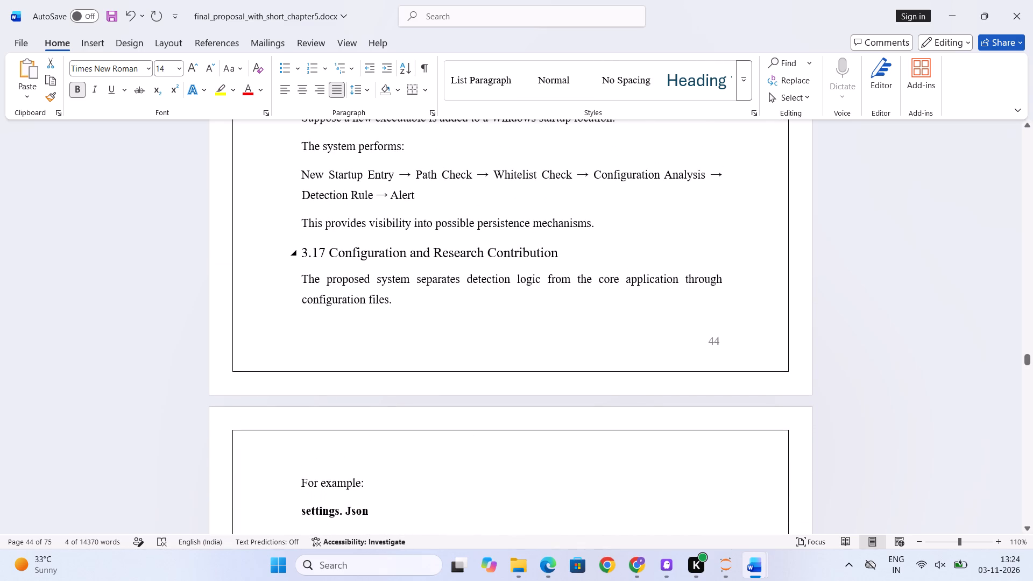
drag(562, 254, 298, 267)
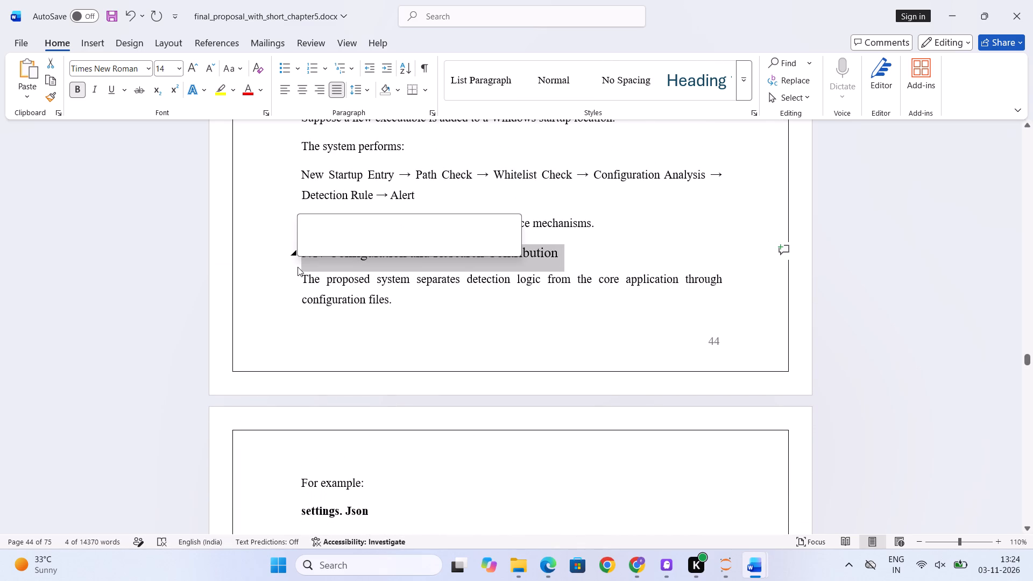
click(304, 239)
Join the settings.json and whitelist.json descriptions in section 3.17 onto the same lines as their bold file names, separated by a space.
scroll(399, 381, down, 1)
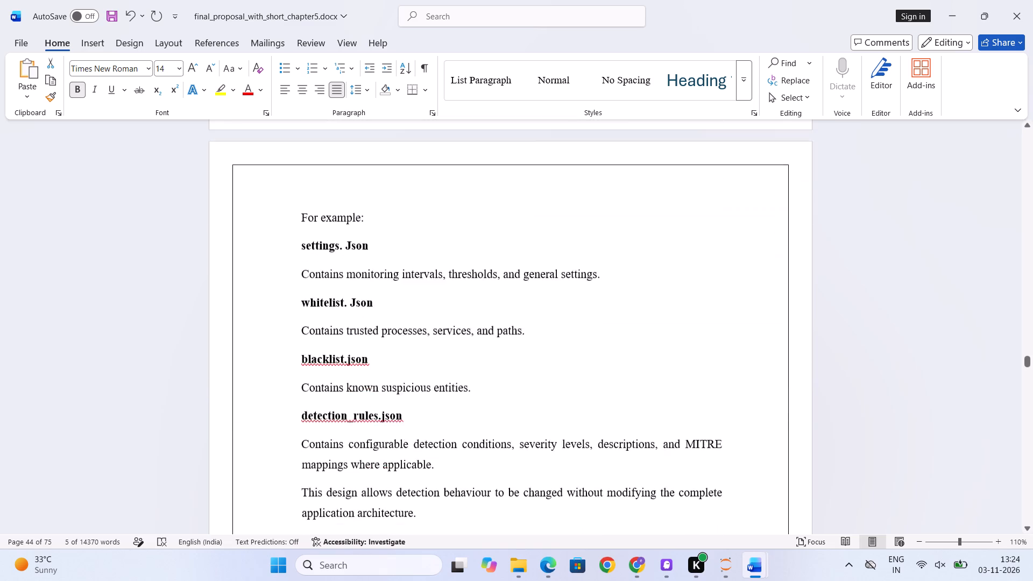
scroll(399, 381, down, 2)
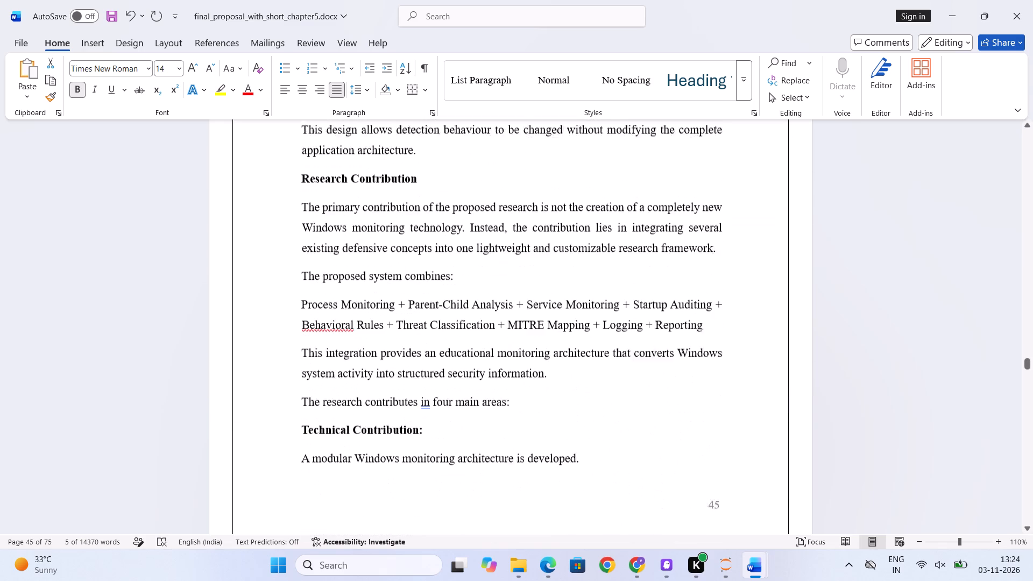
scroll(399, 381, down, 1)
scroll(399, 381, up, 2)
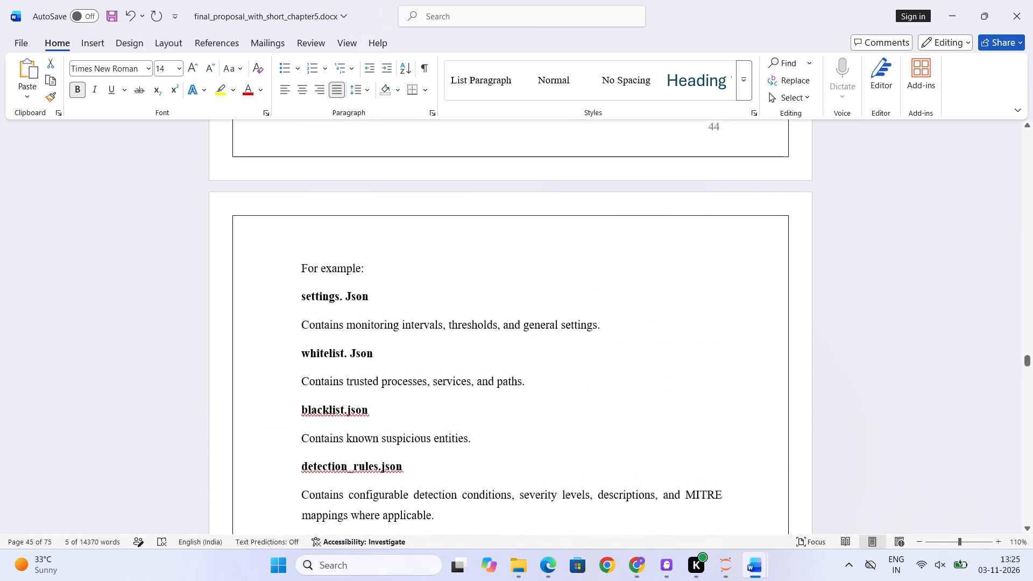
click(302, 327)
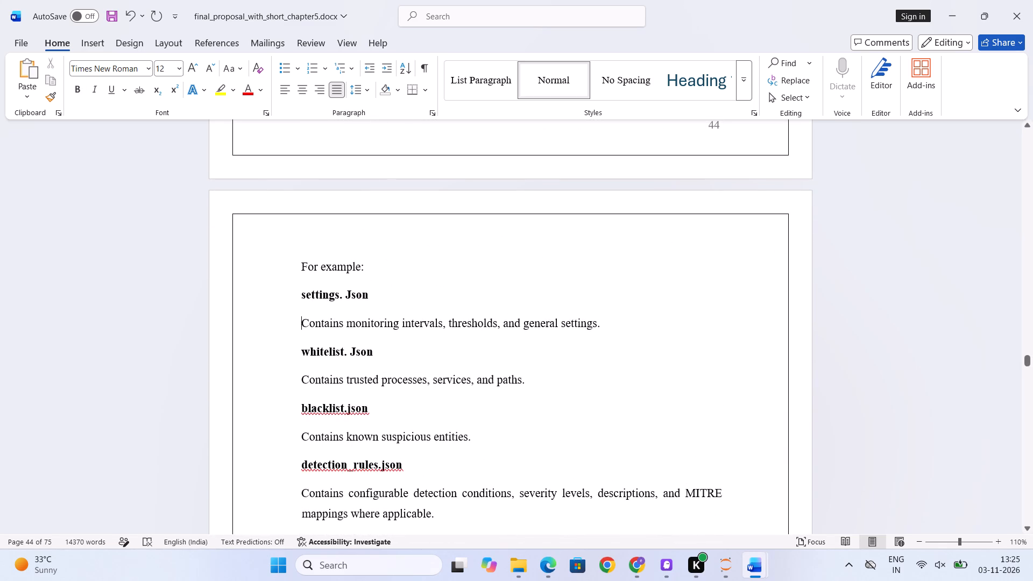
key(BackSpace)
key(BackSpace)
key(space)
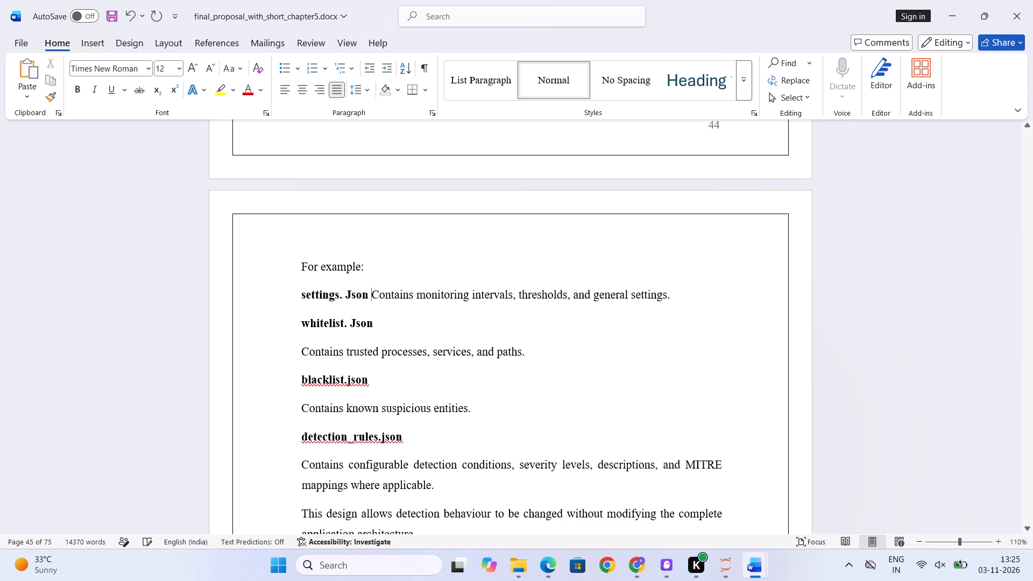
click(302, 352)
key(BackSpace)
key(BackSpace)
key(space)
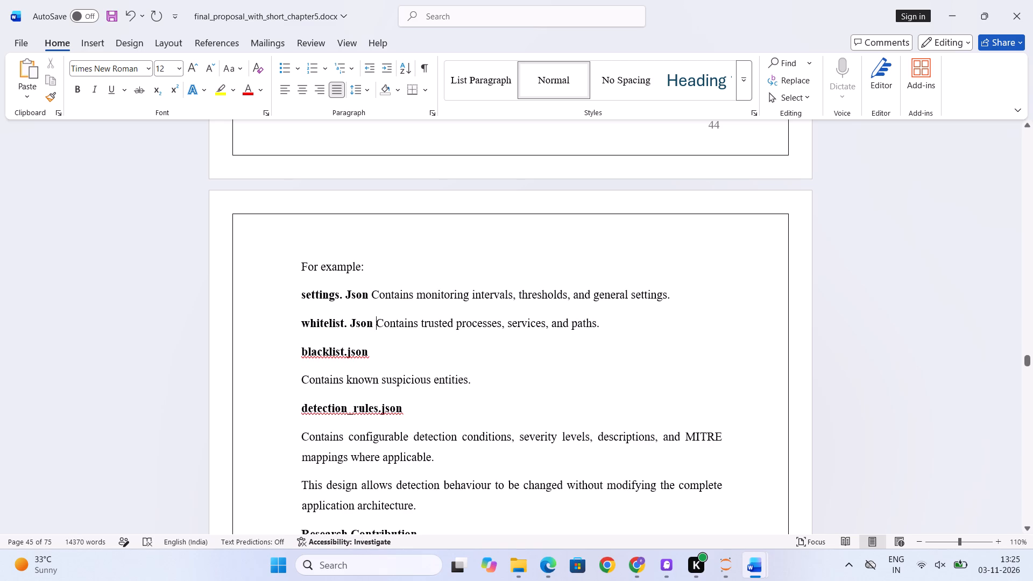
Join the blacklist.json and detection_rules.json descriptions onto the same lines as their bold file names, separated by a space.
click(300, 380)
key(BackSpace)
key(BackSpace)
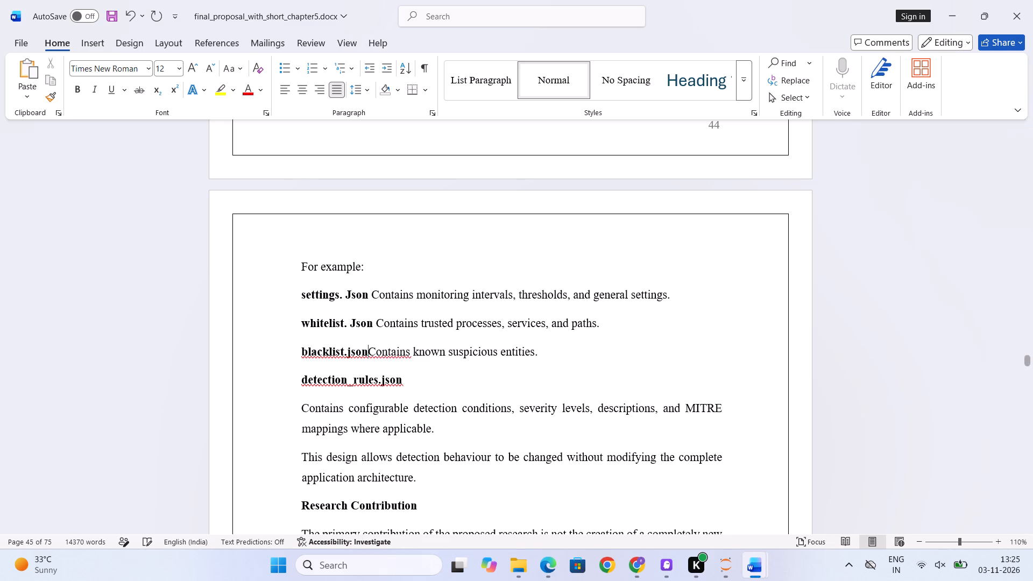
key(space)
click(300, 410)
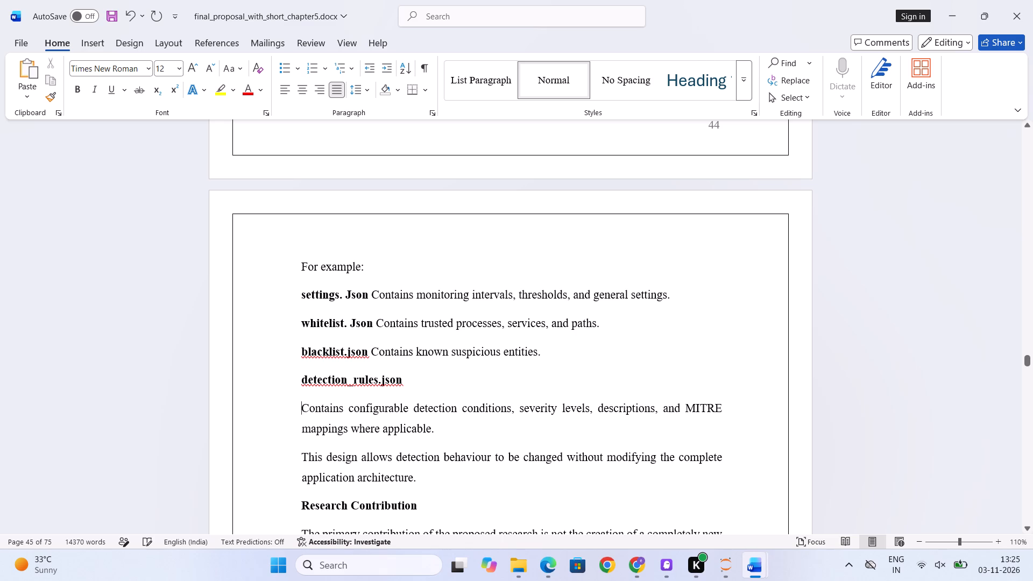
key(BackSpace)
key(BackSpace)
key(space)
Join the Technical Contribution and Cybersecurity Contribution descriptions onto the same lines as their bold labels, separated by a space.
scroll(307, 423, down, 4)
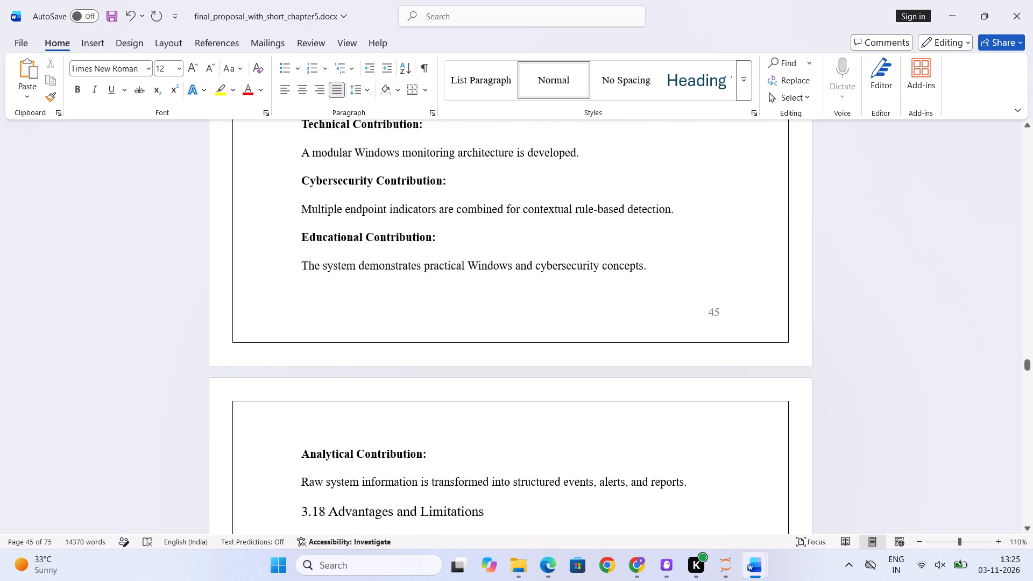
scroll(307, 423, up, 1)
click(299, 275)
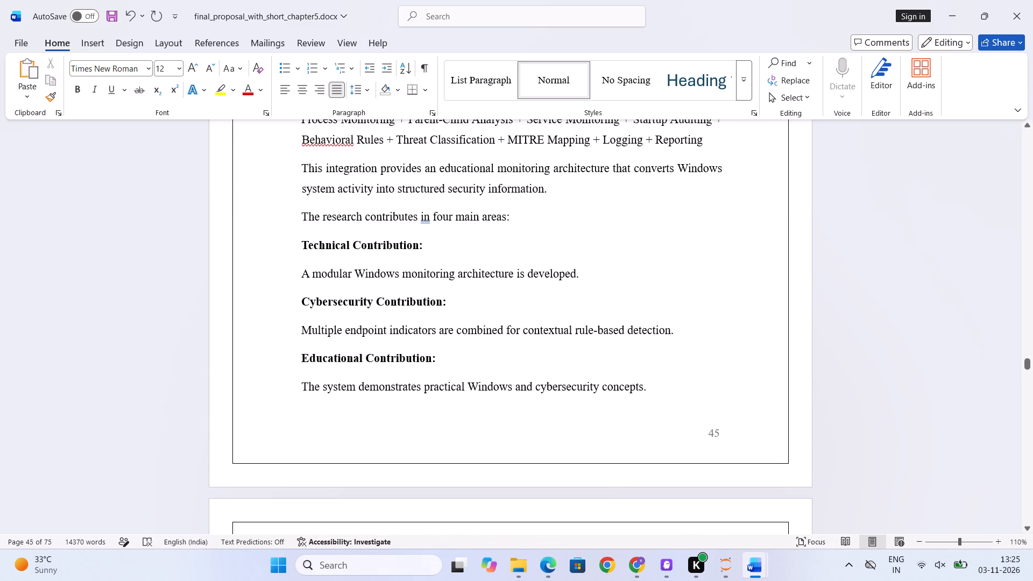
key(BackSpace)
key(BackSpace)
key(space)
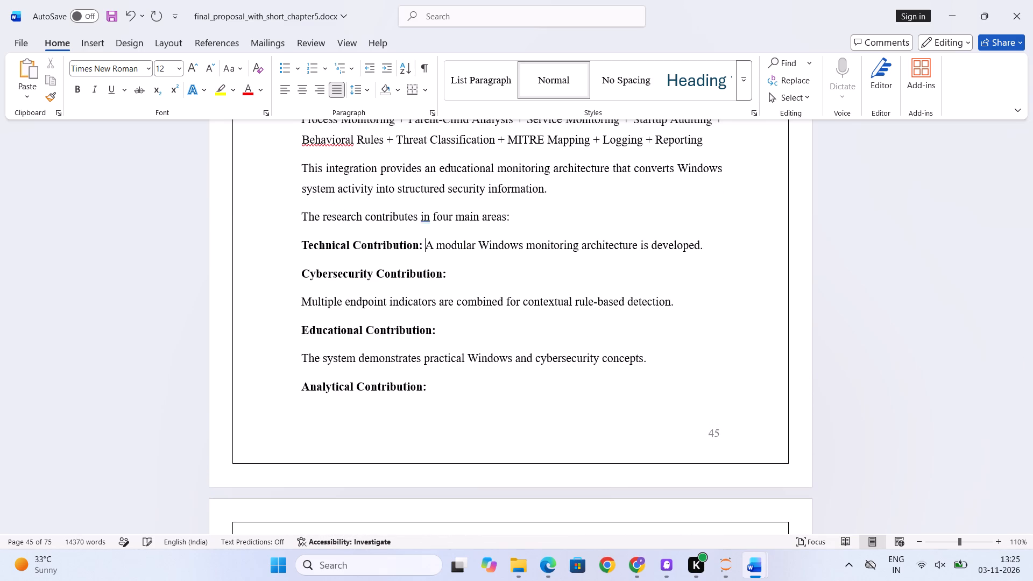
click(301, 304)
key(BackSpace)
key(BackSpace)
key(space)
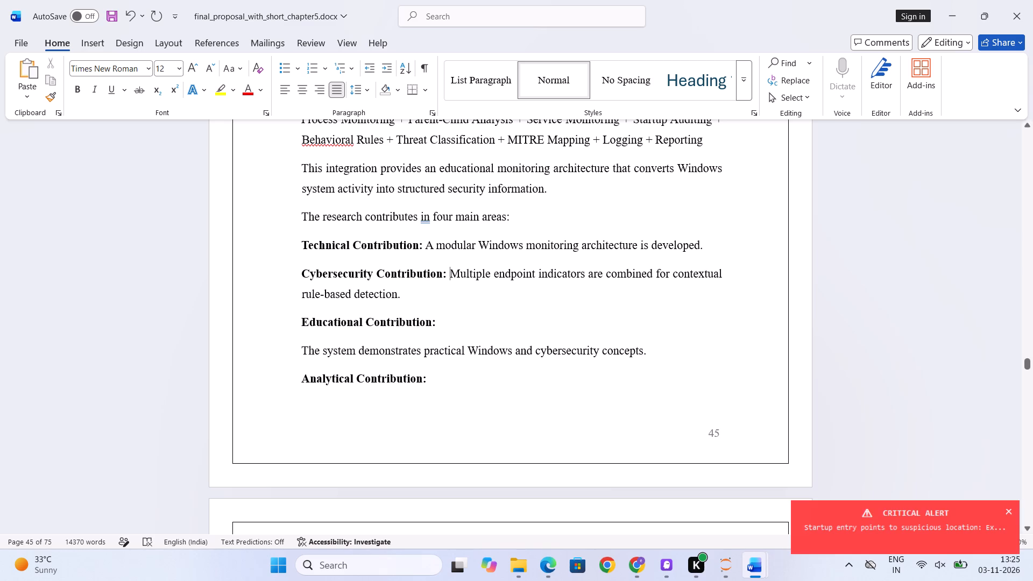
Join the Educational Contribution and Analytical Contribution descriptions onto the same lines as their bold labels, separated by a space.
click(302, 352)
key(BackSpace)
key(BackSpace)
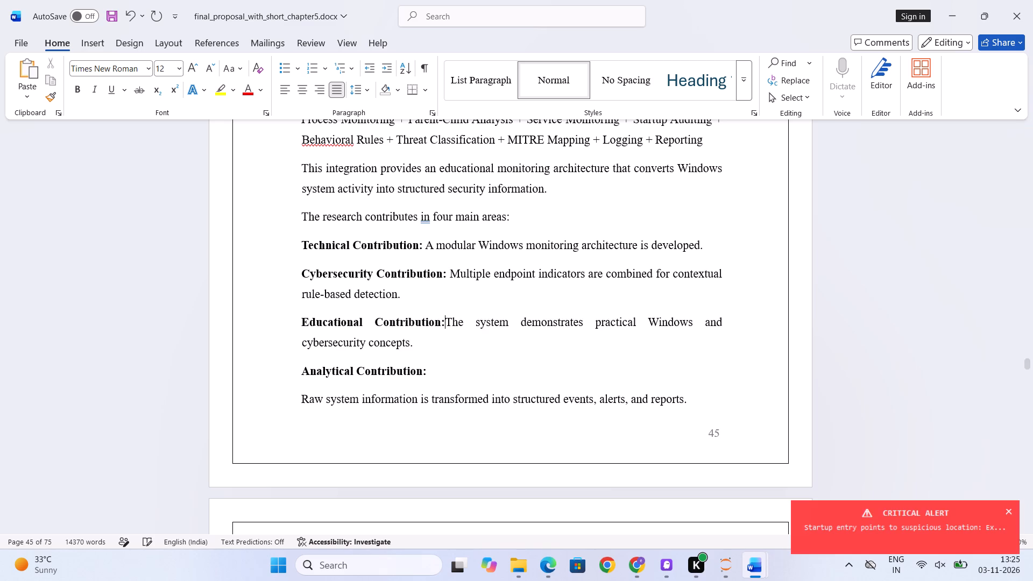
key(space)
click(295, 393)
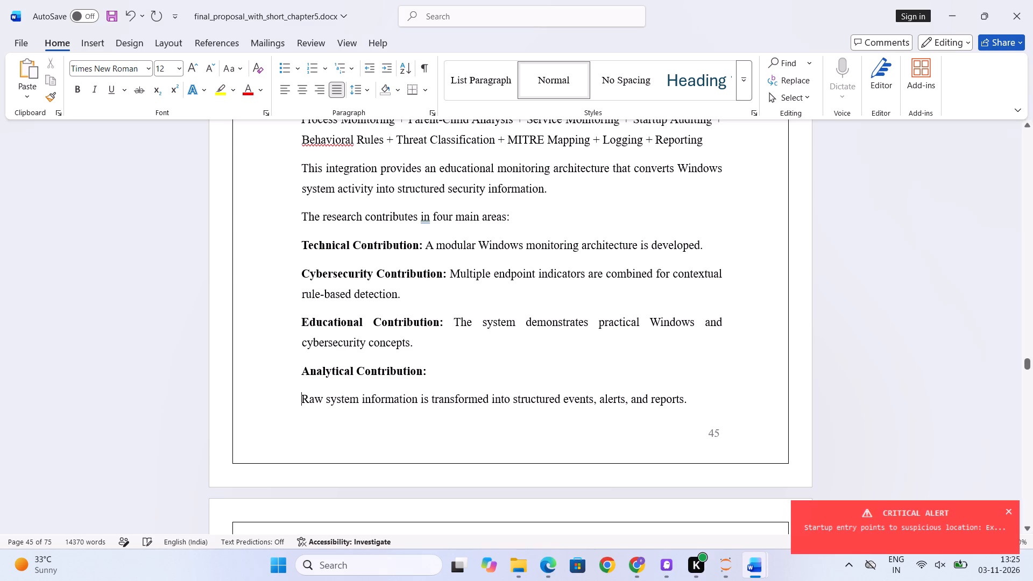
key(BackSpace)
key(BackSpace)
key(space)
Make the "3.18 Advantages and Limitations" heading bold.
scroll(299, 398, down, 1)
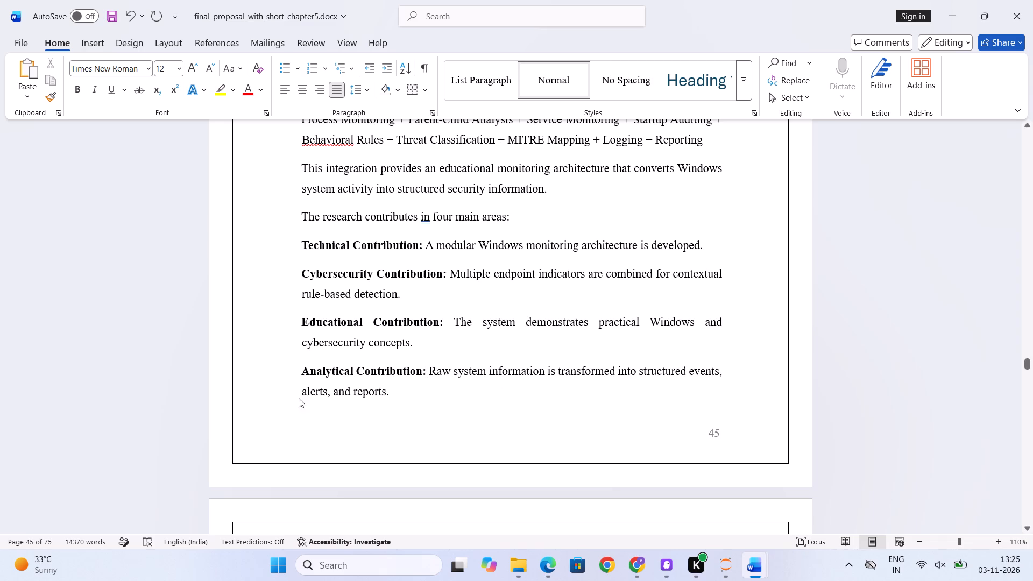
scroll(299, 398, down, 2)
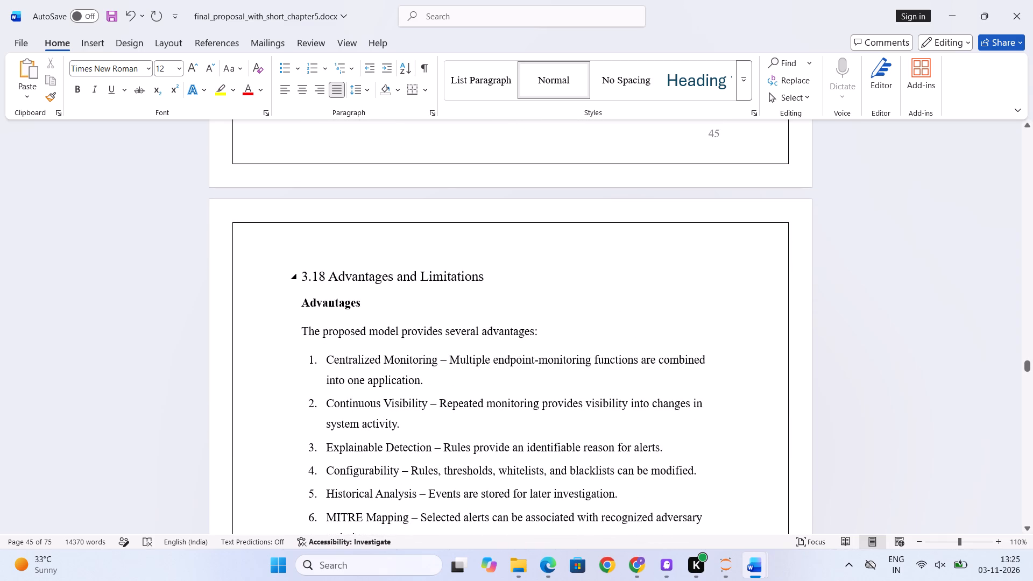
drag(492, 273, 264, 272)
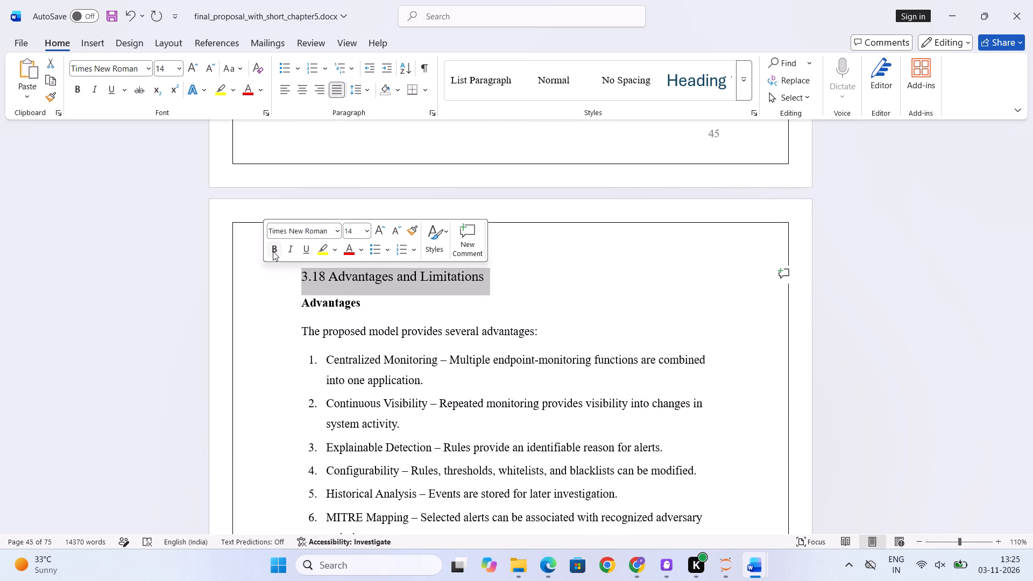
click(273, 251)
Remove the "Advantages" subheading so the sentence "The proposed model provides several advantages:" directly follows the 3.18 heading.
click(301, 335)
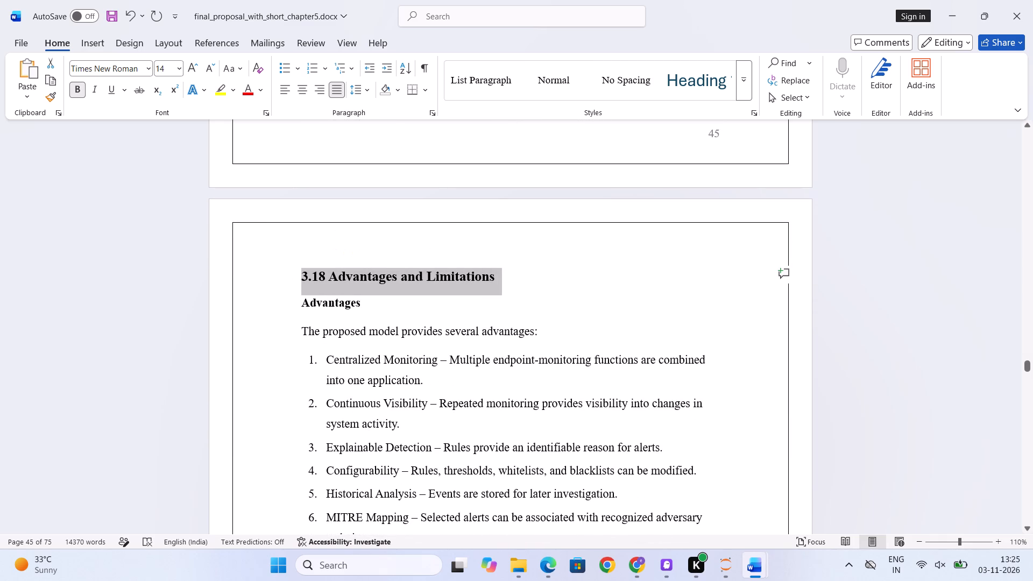
key(BackSpace)
key(BackSpace)
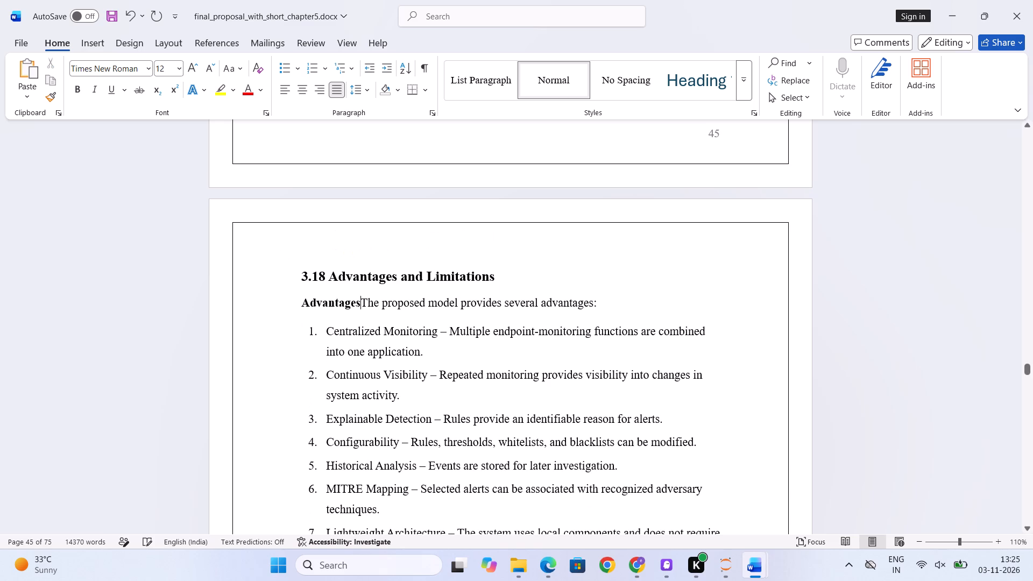
key(space)
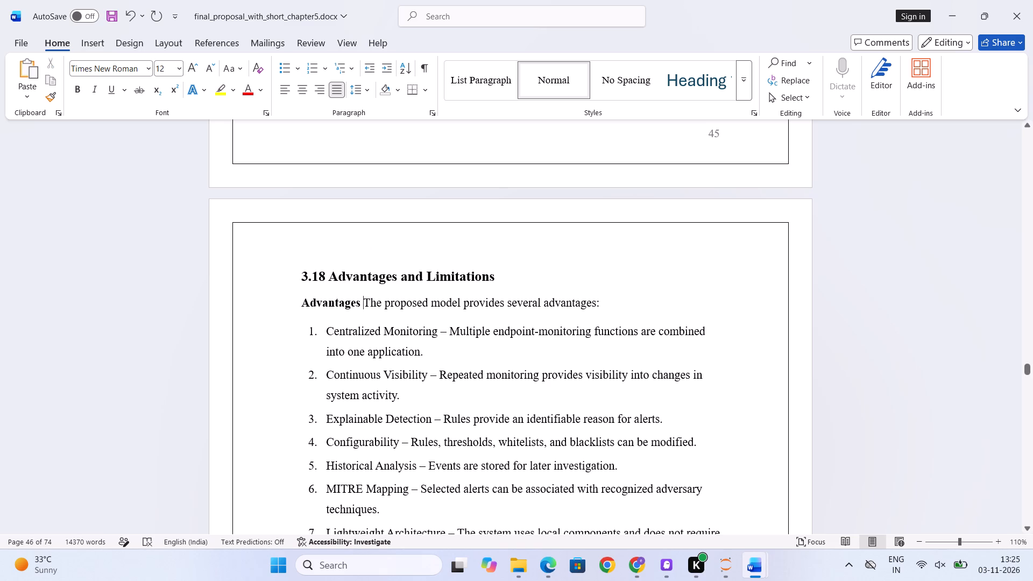
key(BackSpace)
key(BackSpace)
key(BackSpace)
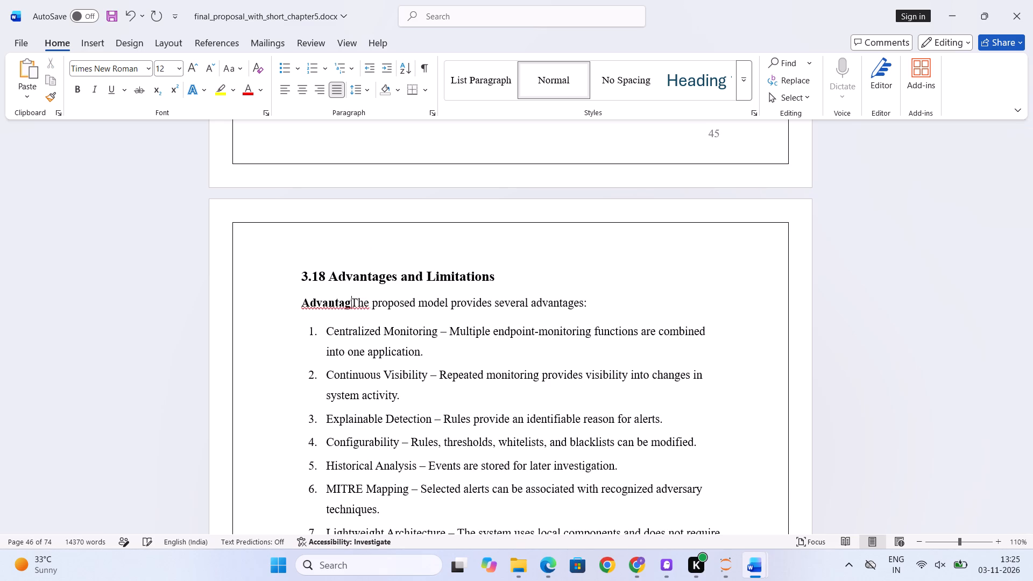
key(BackSpace)
key(BackSpace)
key(BackSpace)
key(BackSpace)
key(BackSpace)
key(BackSpace)
key(BackSpace)
key(BackSpace)
Delete the "Limitations" subheading below the numbered list of advantages in section 3.18.
scroll(359, 309, down, 1)
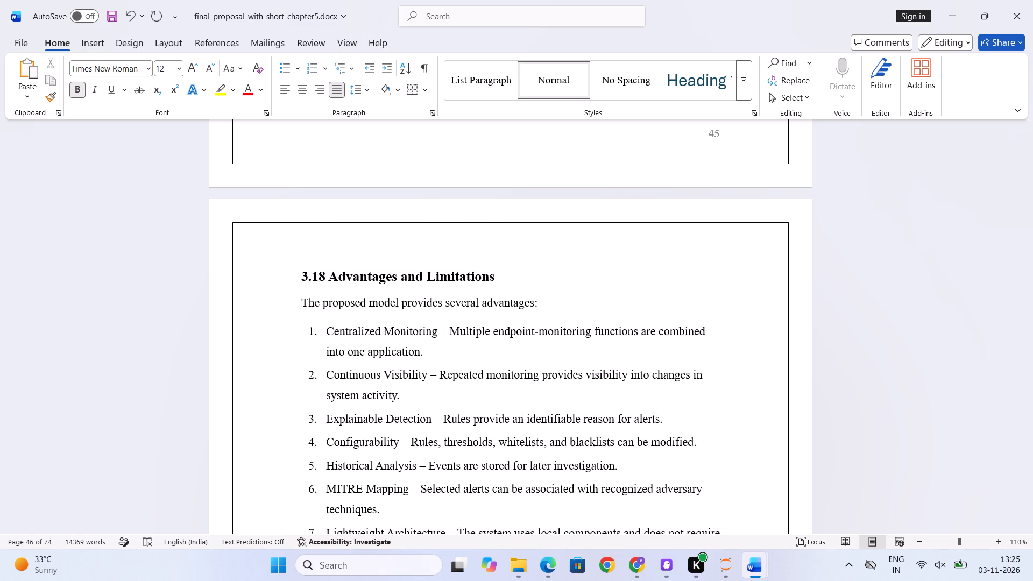
scroll(359, 309, down, 1)
drag(382, 376, 279, 375)
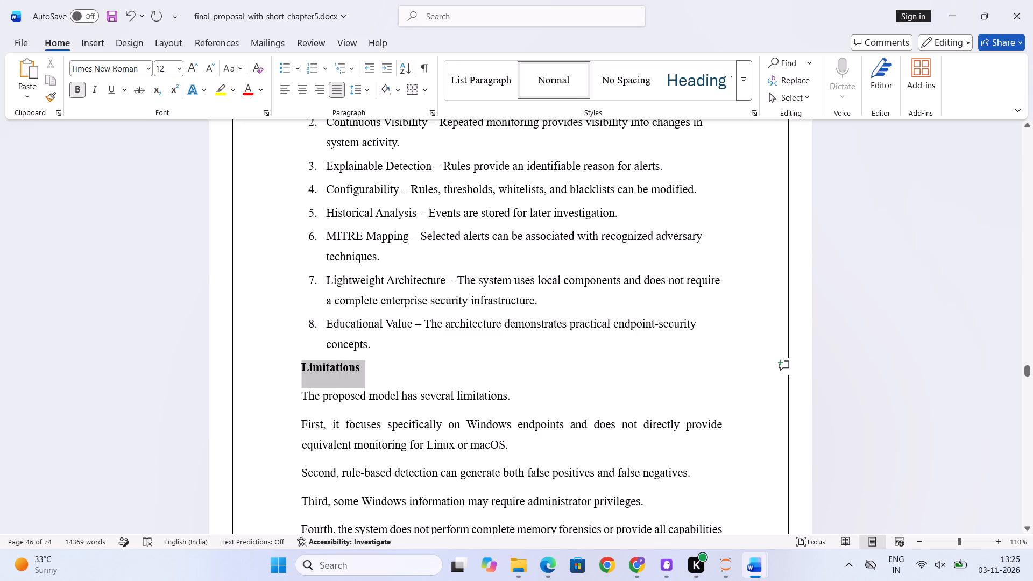
drag(279, 375, 269, 372)
key(BackSpace)
Make the sentences introducing the limitations and the advantages of the proposed model in section 3.18 bold.
scroll(354, 368, down, 1)
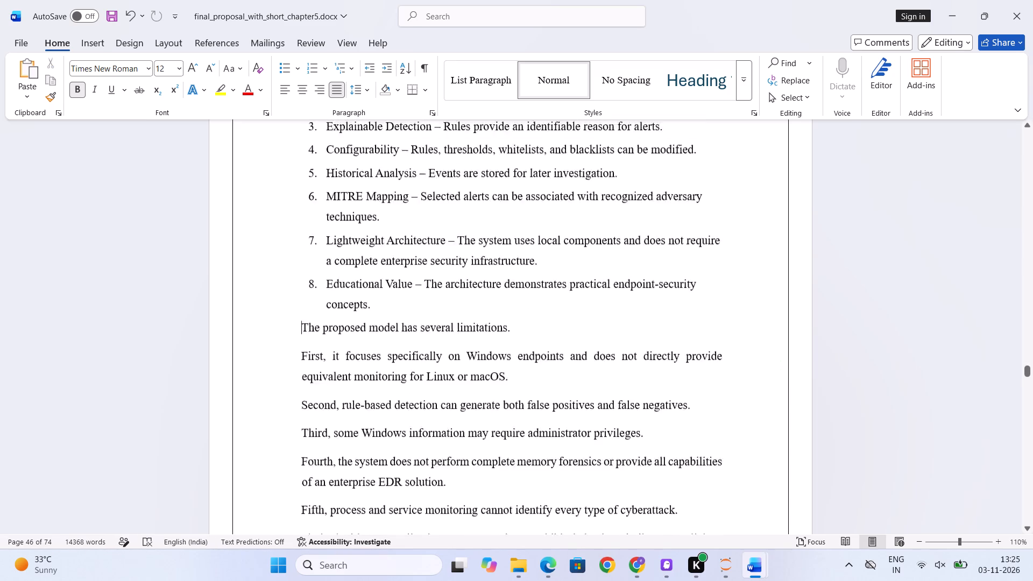
scroll(354, 368, down, 1)
drag(525, 253, 313, 273)
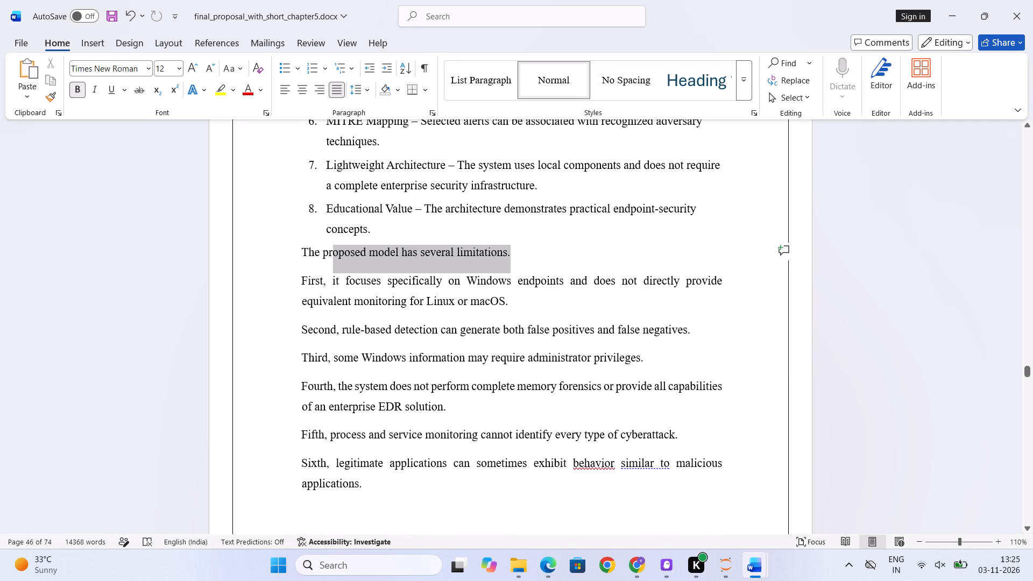
drag(313, 273, 292, 265)
click(300, 246)
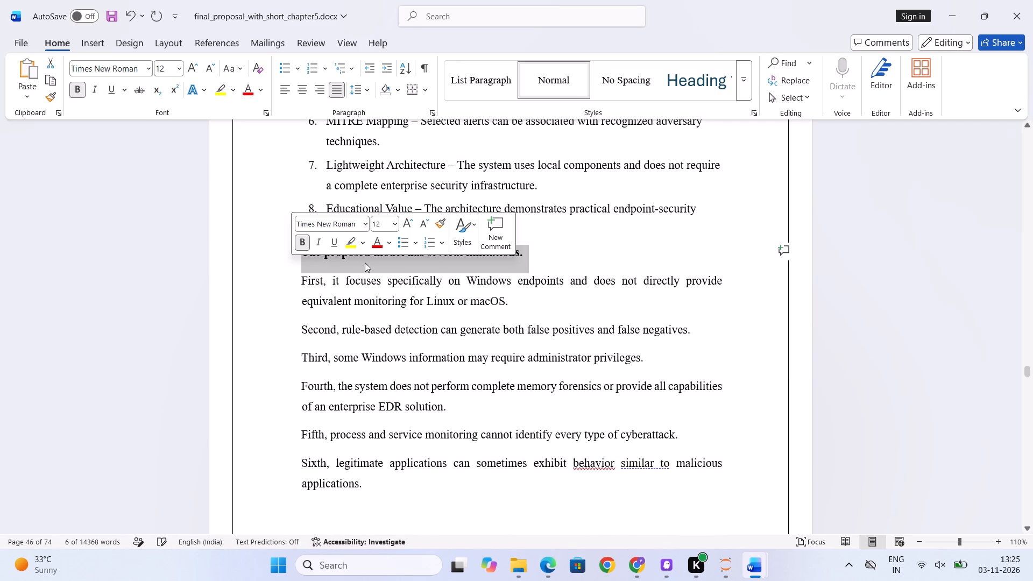
scroll(365, 263, up, 2)
drag(556, 226, 466, 230)
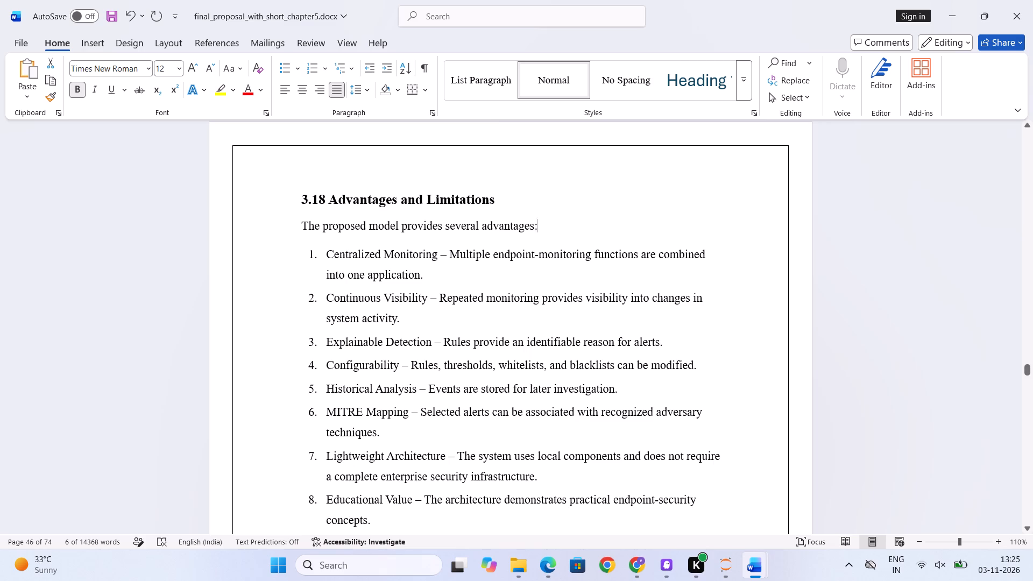
drag(466, 230, 268, 232)
click(281, 214)
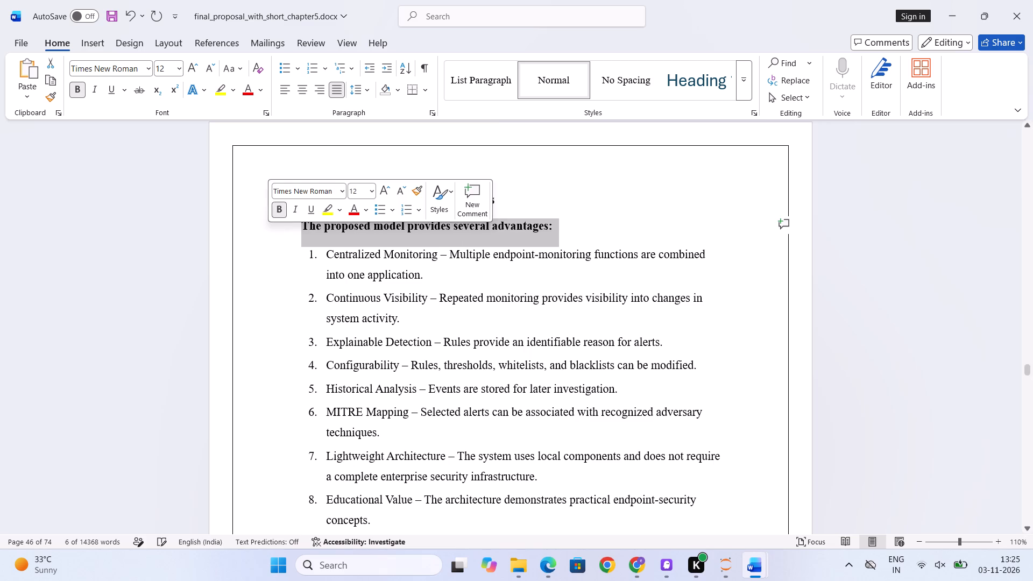
Delete the sentence "Table 4.1 summarizes the environment in which the agent was developed and executed." from section 4.2.
scroll(367, 338, down, 4)
scroll(415, 392, down, 2)
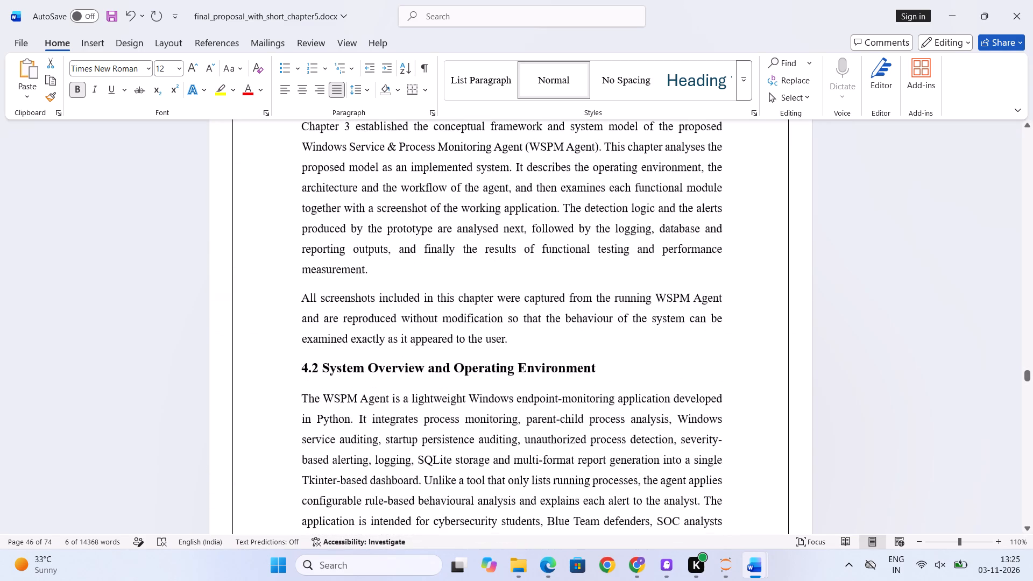
scroll(415, 392, down, 4)
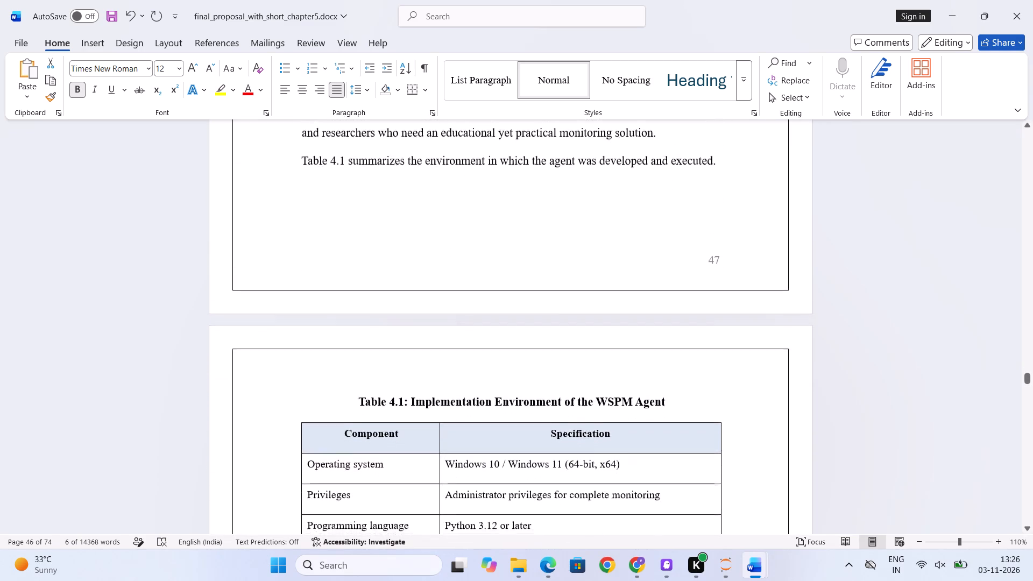
drag(728, 245, 298, 243)
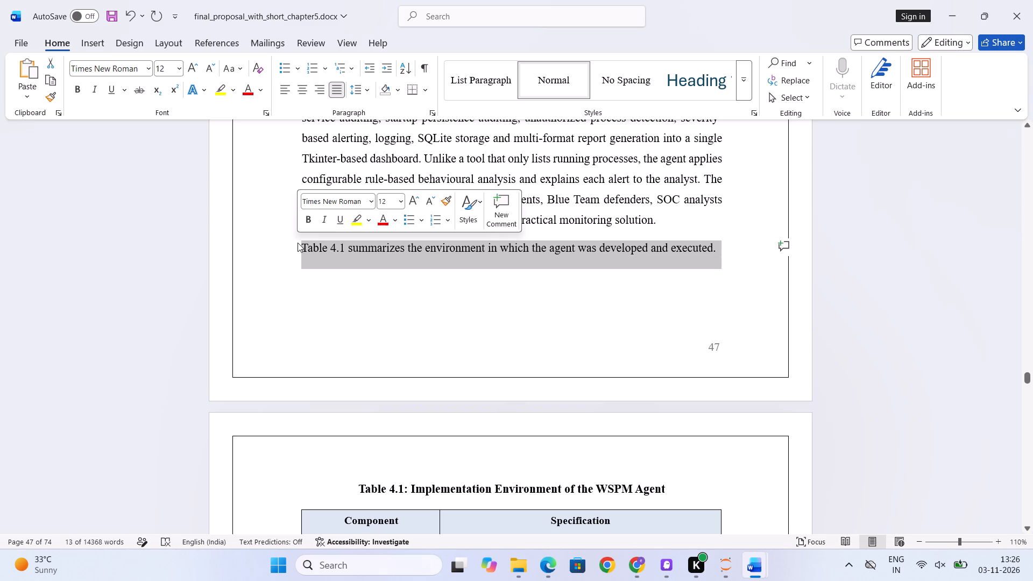
key(BackSpace)
Review the rest of Chapter 4 from Table 4.1 through section 4.9, checking its headings, figures, tables and spacing.
scroll(373, 353, down, 4)
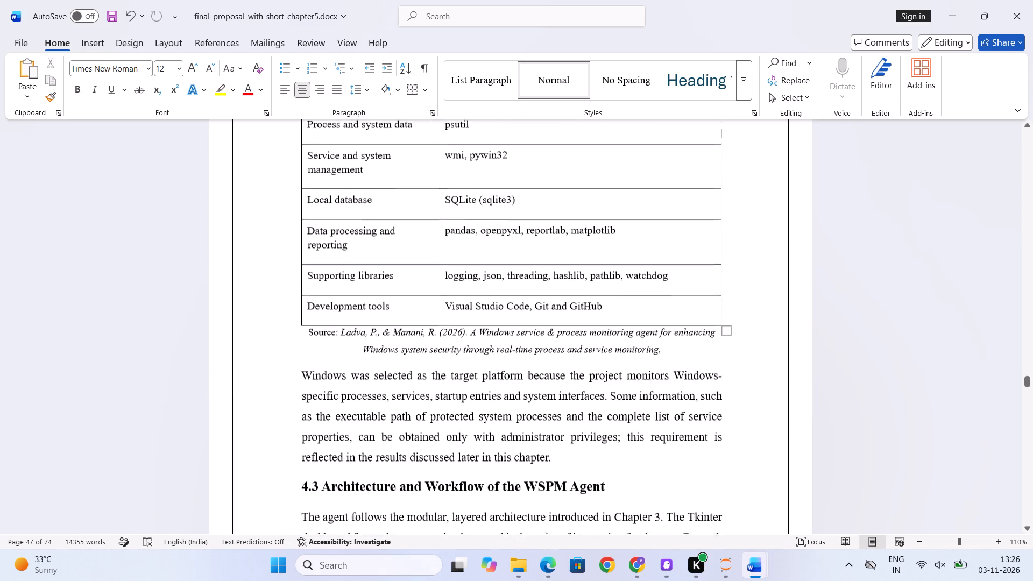
scroll(373, 353, down, 5)
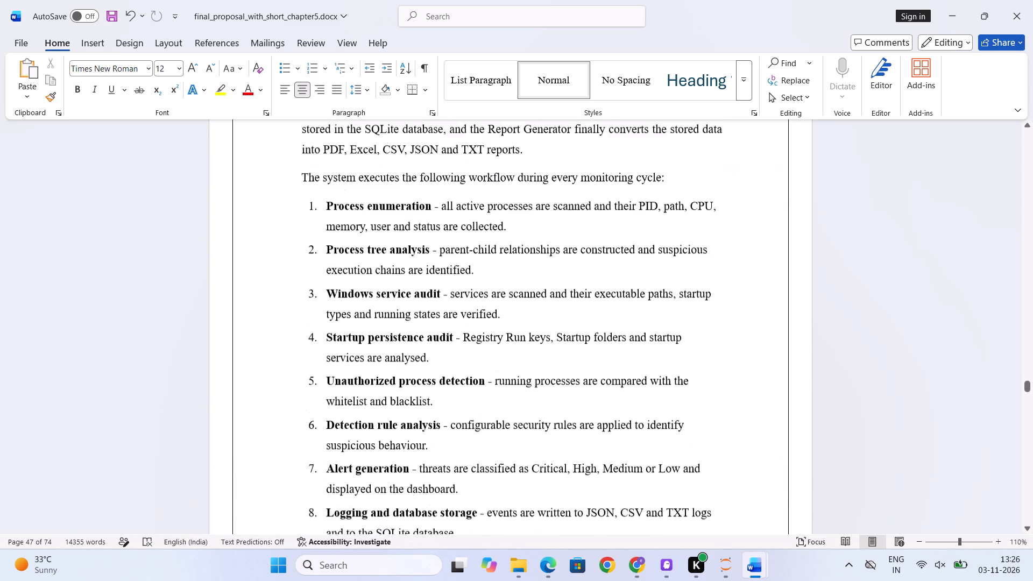
scroll(373, 353, down, 8)
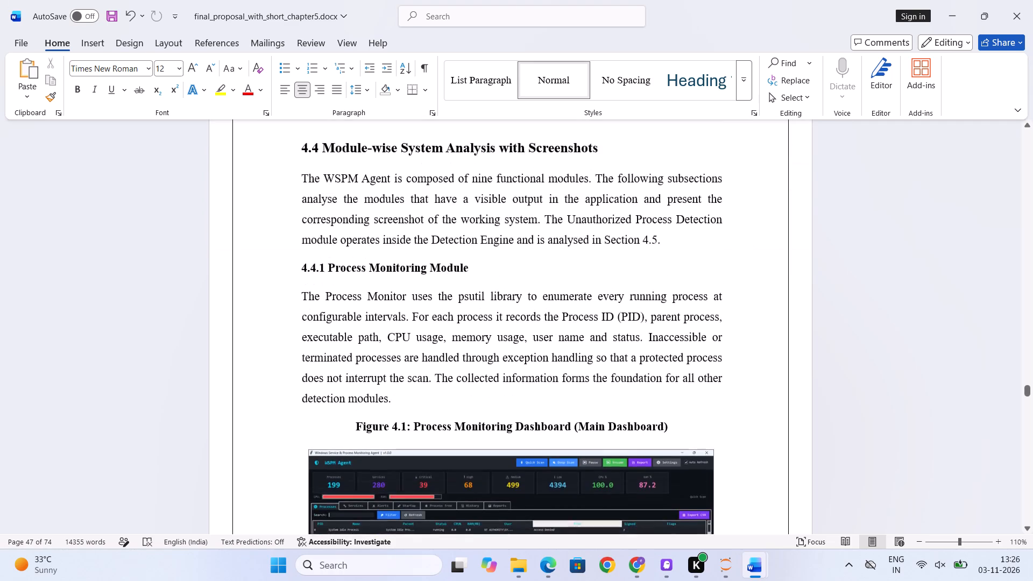
scroll(373, 353, down, 8)
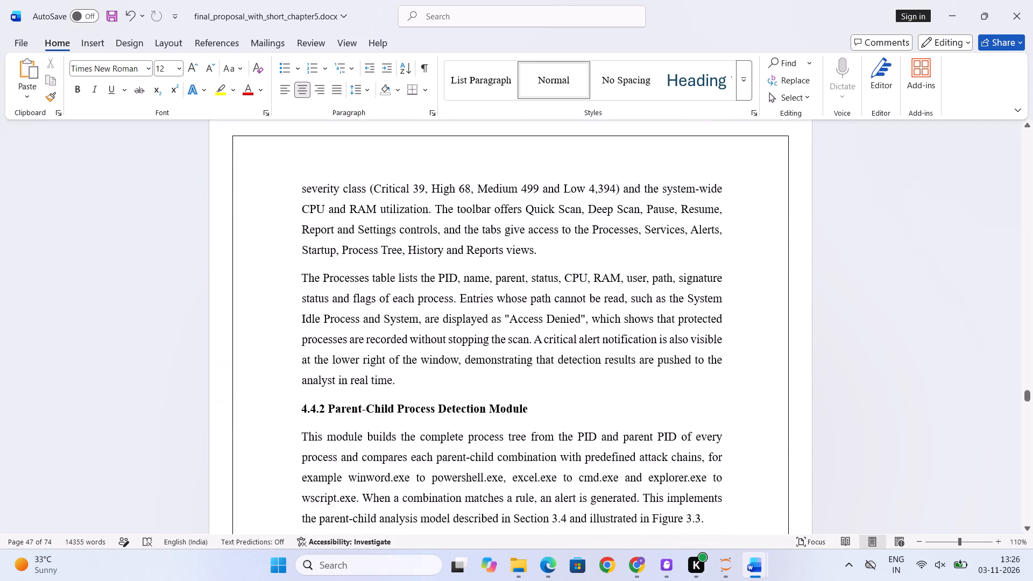
scroll(373, 353, down, 8)
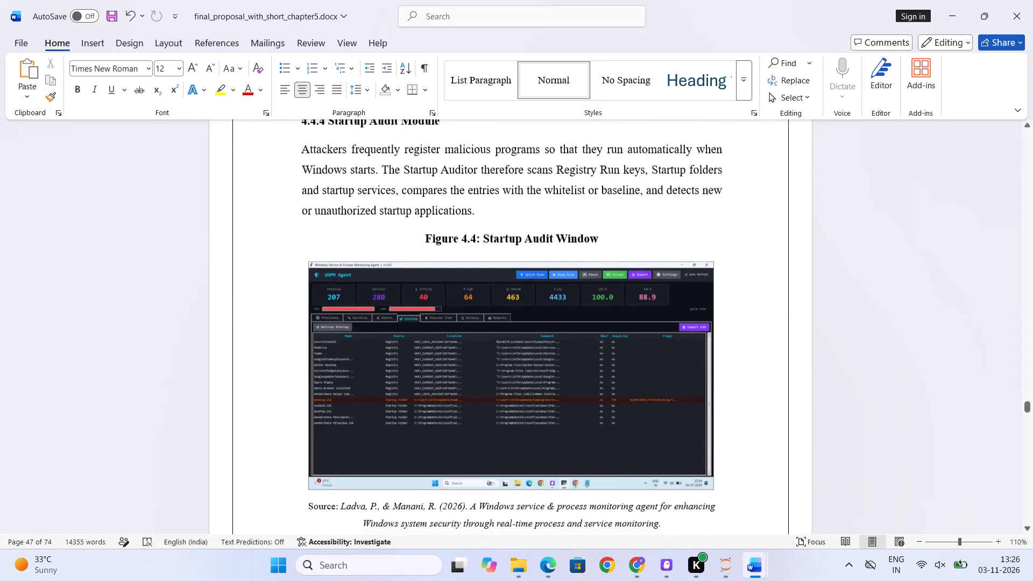
scroll(373, 353, down, 8)
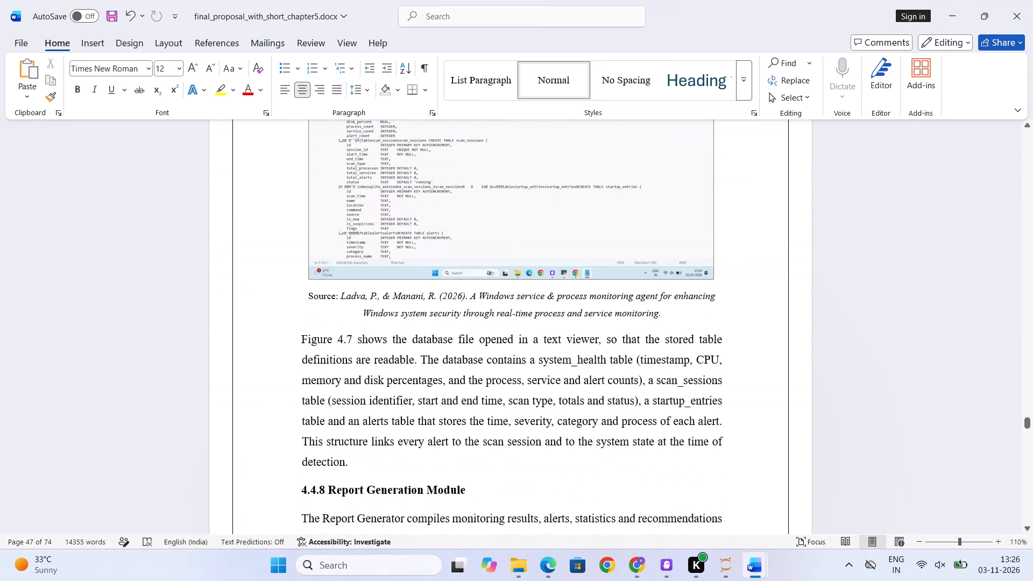
scroll(373, 353, down, 11)
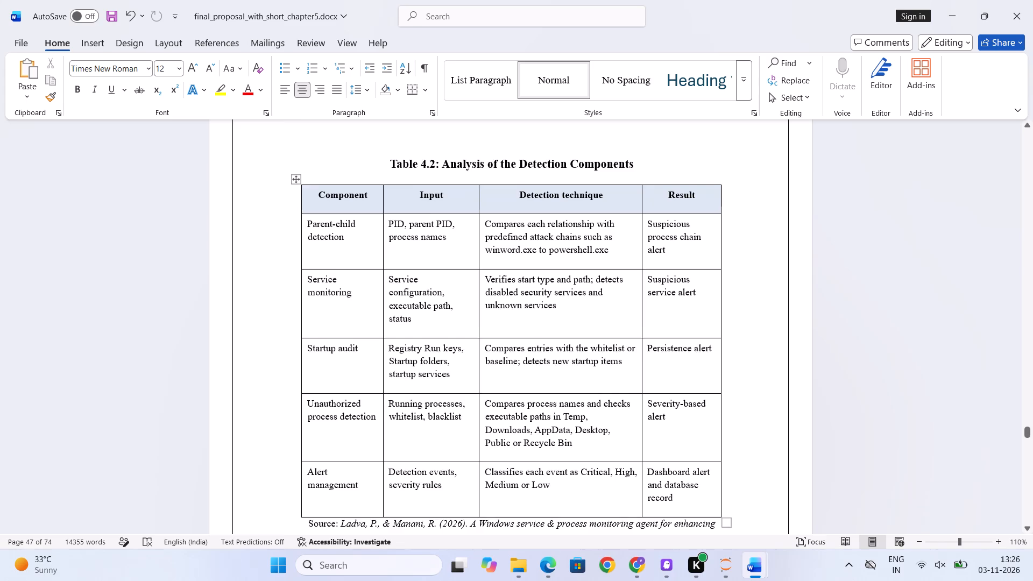
scroll(373, 353, down, 6)
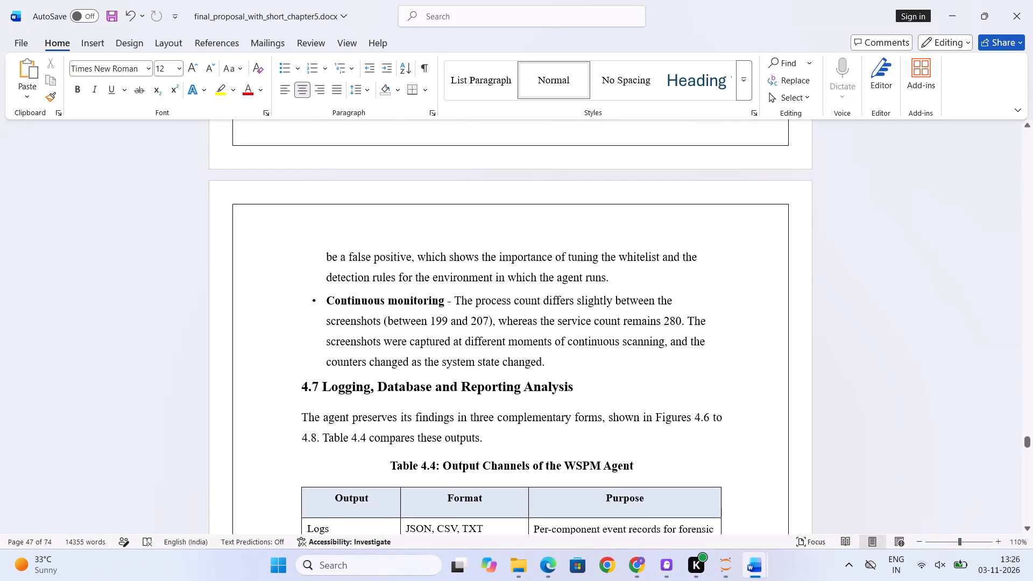
scroll(360, 421, down, 3)
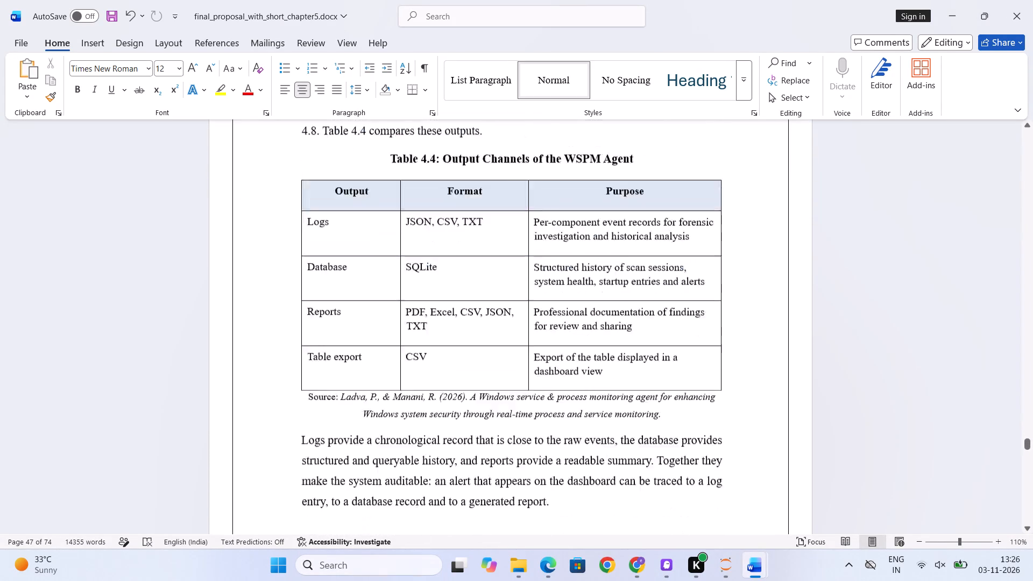
scroll(360, 421, down, 5)
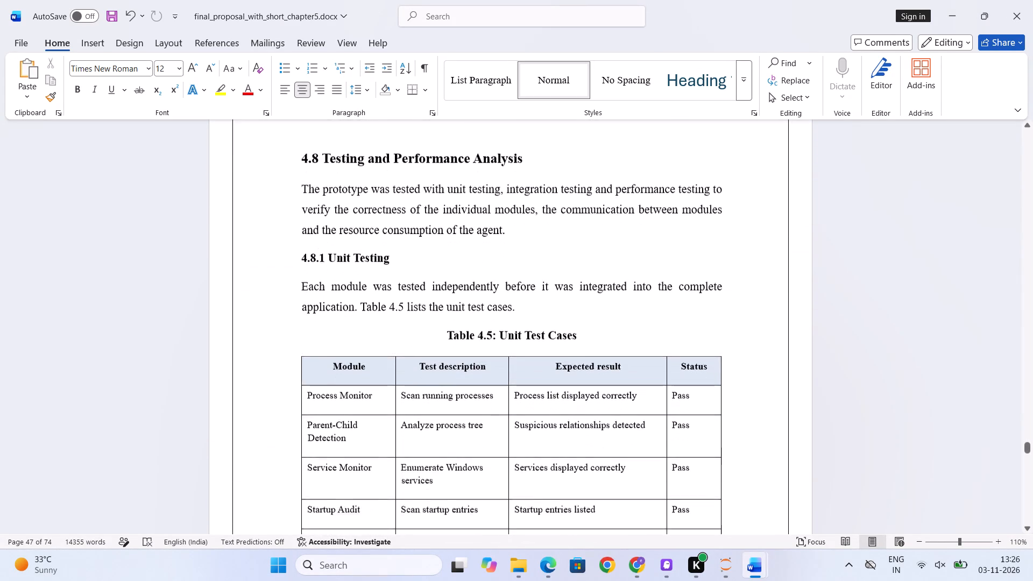
scroll(360, 421, down, 6)
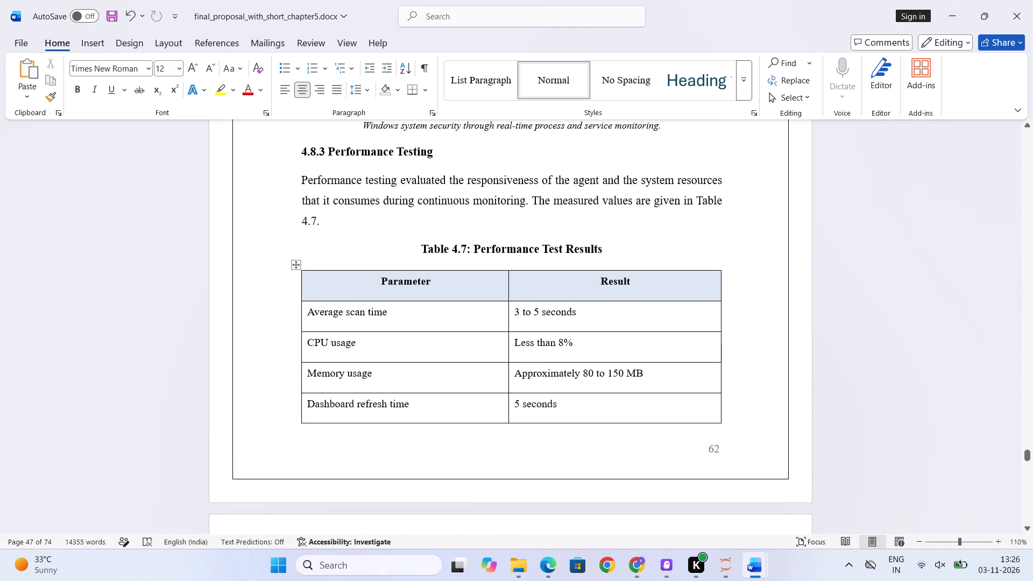
scroll(372, 307, down, 3)
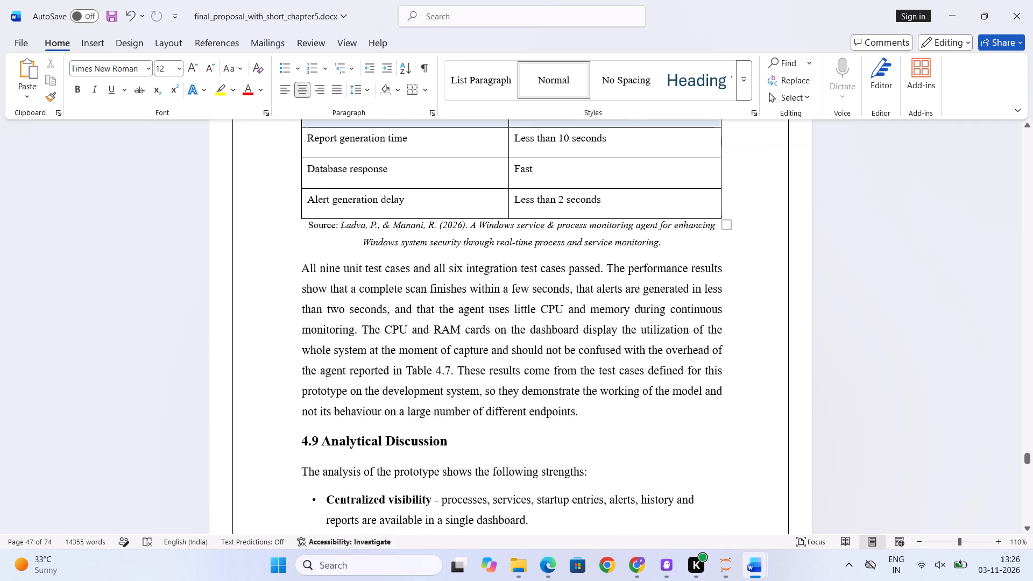
scroll(372, 307, down, 4)
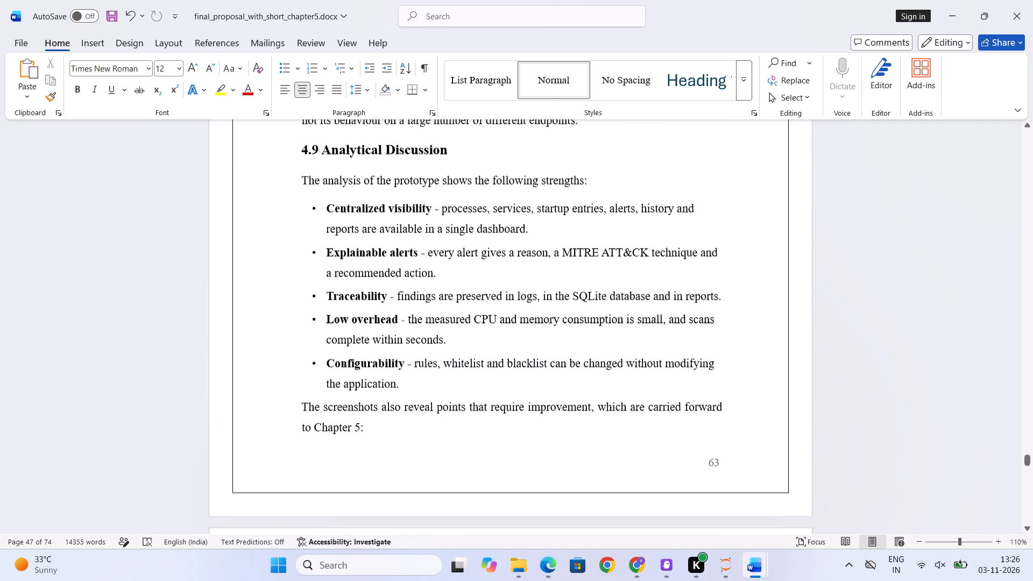
Delete the "4.10 Summary" heading together with its paragraph at the end of Chapter 4.
scroll(372, 307, down, 4)
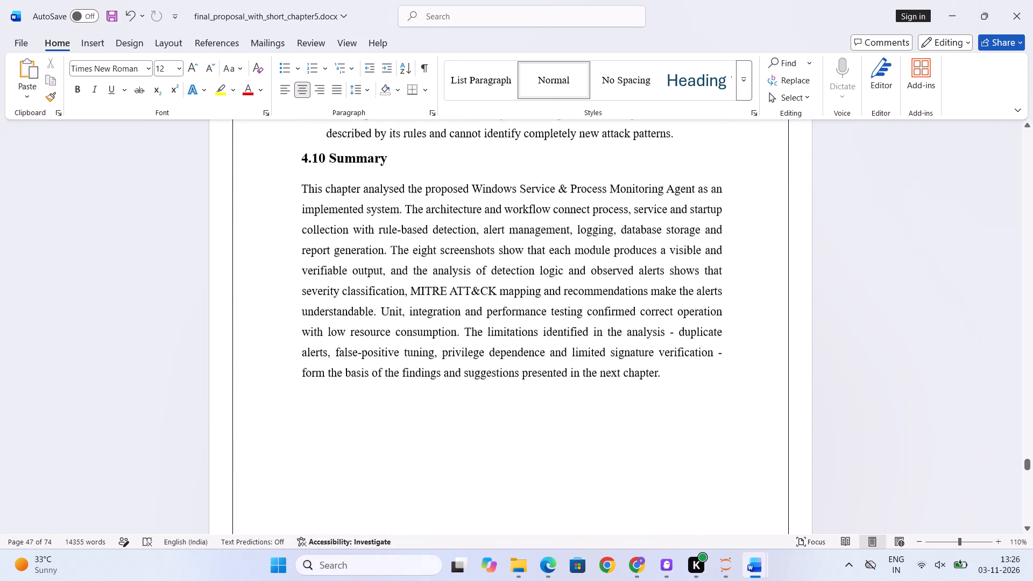
drag(667, 378, 323, 165)
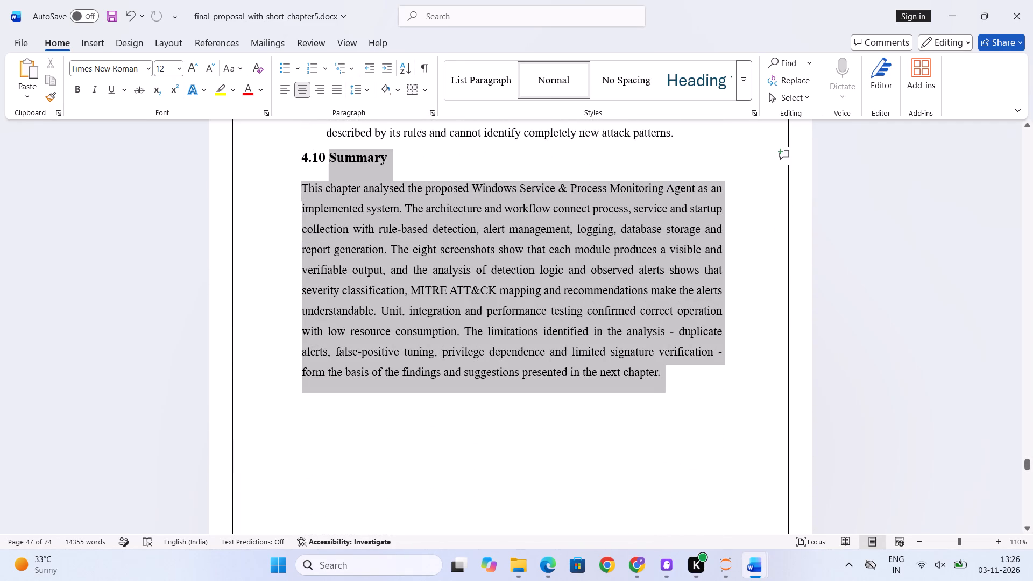
drag(323, 165, 287, 167)
key(BackSpace)
scroll(287, 167, down, 1)
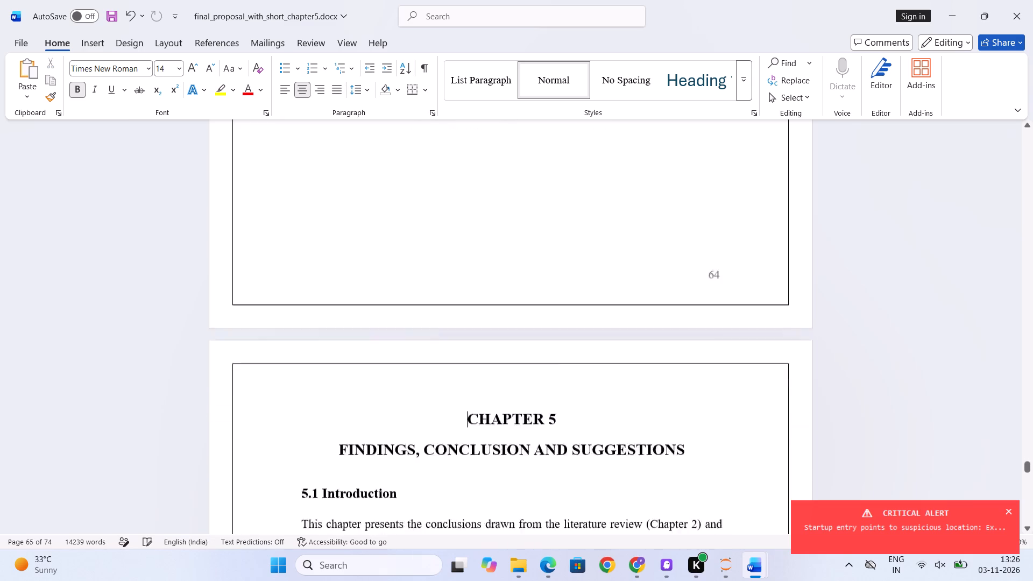
Shorten the section 5.2 heading to "5.2 Conclusions" by deleting "from Chapters 2 and 3".
scroll(287, 167, down, 1)
scroll(420, 335, down, 2)
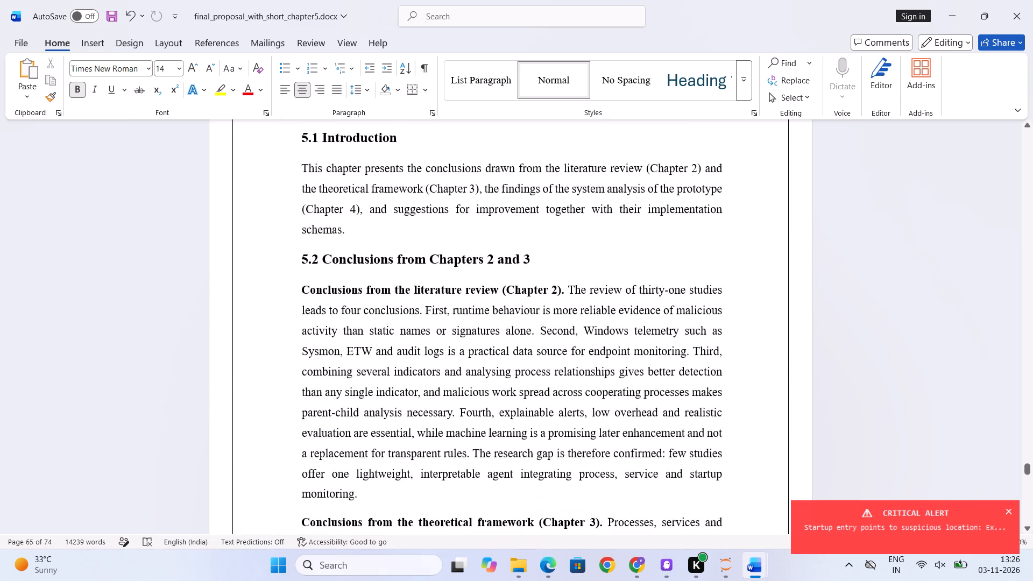
scroll(401, 343, down, 1)
drag(543, 243, 410, 250)
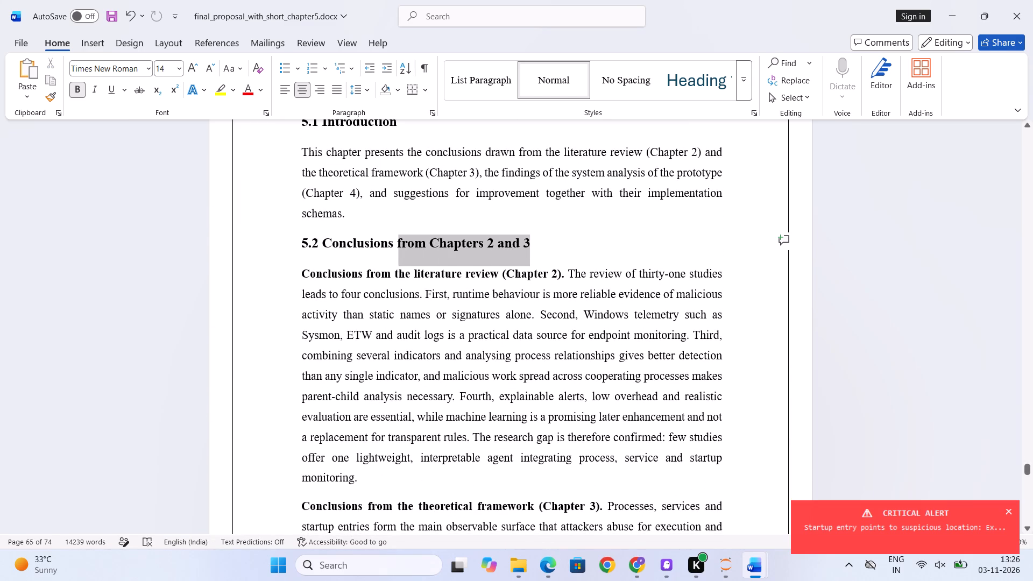
drag(410, 250, 409, 247)
key(BackSpace)
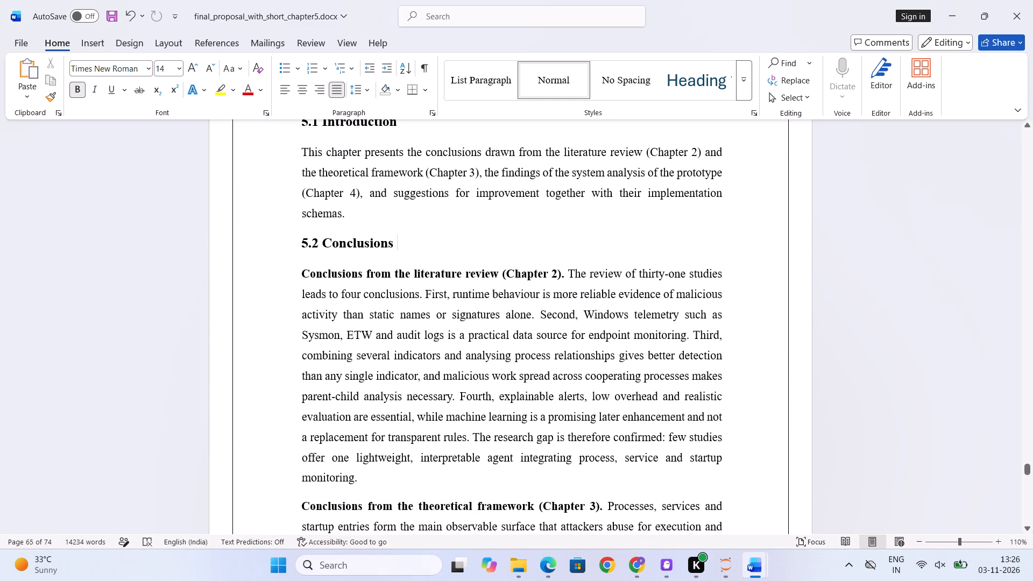
Delete the bold lead-in "Conclusions from the literature review (Chapter 2)." from the first paragraph of section 5.2.
click(570, 274)
key(BackSpace)
key(BackSpace)
key(BackSpace)
key(BackSpace)
key(BackSpace)
key(BackSpace)
key(BackSpace)
key(BackSpace)
key(BackSpace)
key(BackSpace)
key(BackSpace)
key(BackSpace)
key(BackSpace)
key(BackSpace)
key(BackSpace)
key(BackSpace)
key(BackSpace)
key(BackSpace)
key(BackSpace)
key(BackSpace)
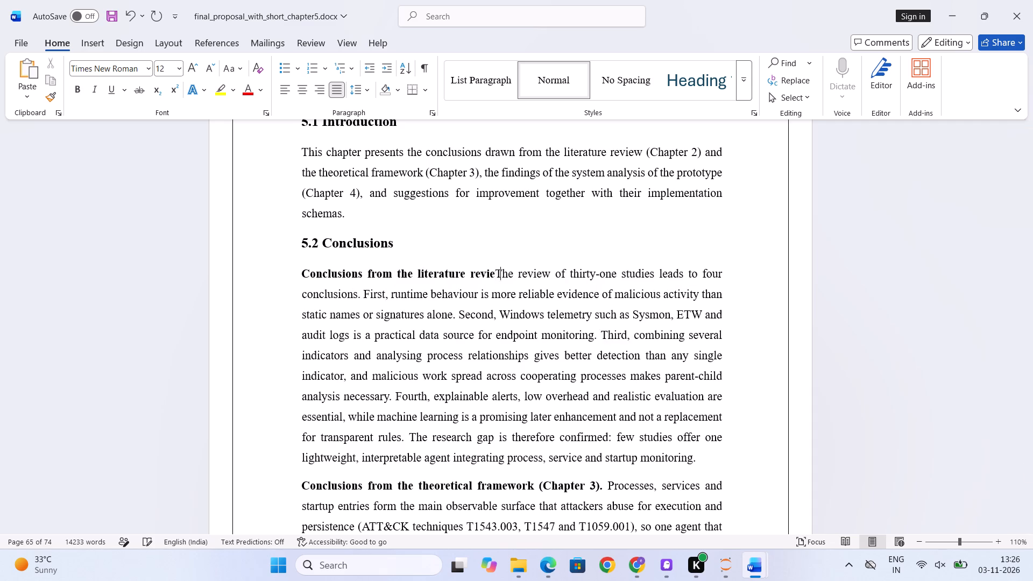
key(BackSpace)
key(BackSpace)
key(BackSpace)
key(BackSpace)
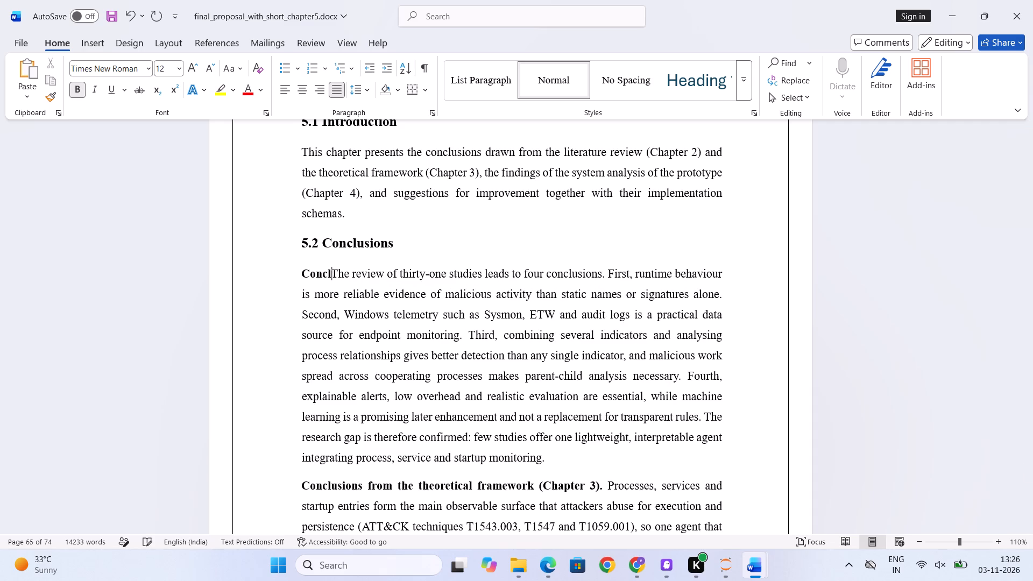
key(BackSpace)
key(BackSpace)
key(BackSpace)
key(BackSpace)
key(BackSpace)
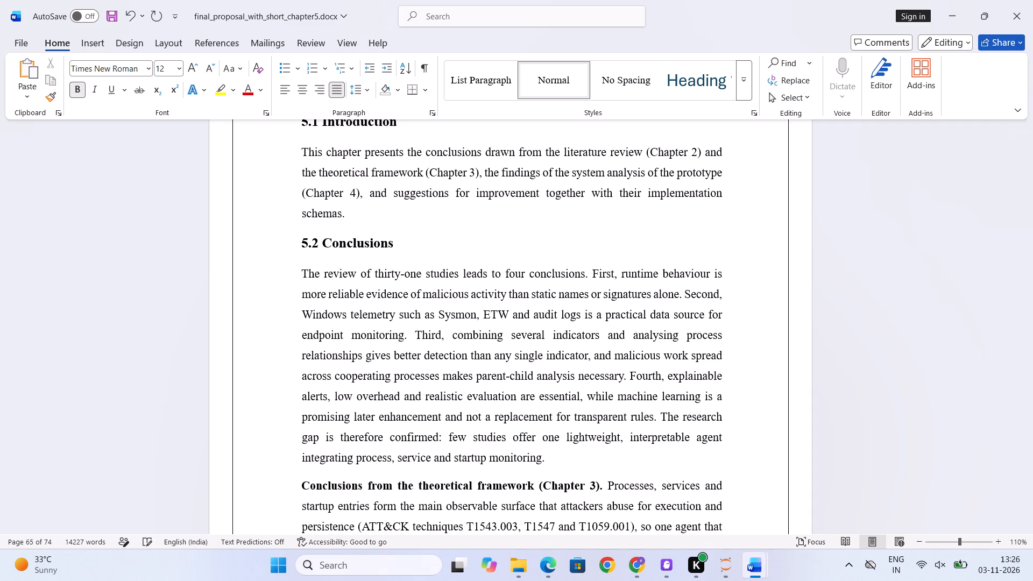
Delete the bold lead-in "Conclusions from the theoretical framework (Chapter 3)." from the second paragraph of section 5.2.
scroll(553, 339, down, 1)
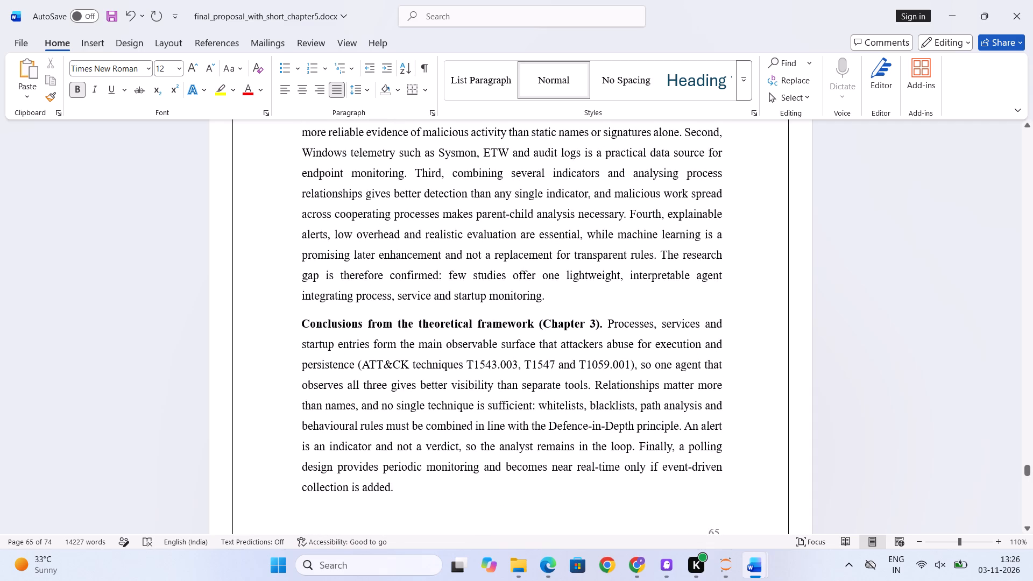
click(607, 327)
key(BackSpace)
key(BackSpace)
key(BackSpace)
key(BackSpace)
key(BackSpace)
key(BackSpace)
key(BackSpace)
key(BackSpace)
key(BackSpace)
key(BackSpace)
key(BackSpace)
key(BackSpace)
key(BackSpace)
key(BackSpace)
key(BackSpace)
key(BackSpace)
key(BackSpace)
key(BackSpace)
key(BackSpace)
key(BackSpace)
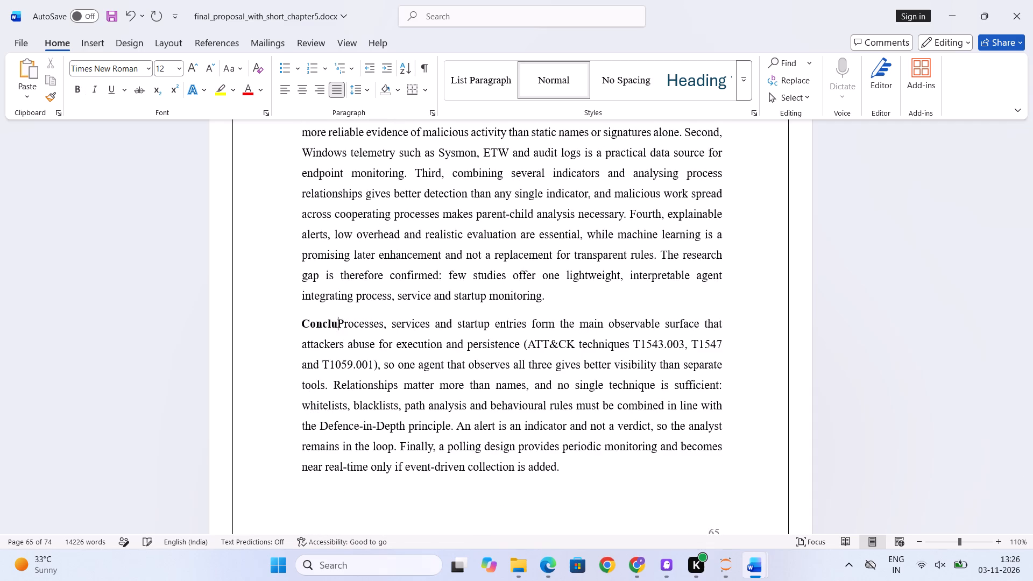
key(BackSpace)
key(BackSpace)
key(BackSpace)
key(BackSpace)
key(BackSpace)
key(BackSpace)
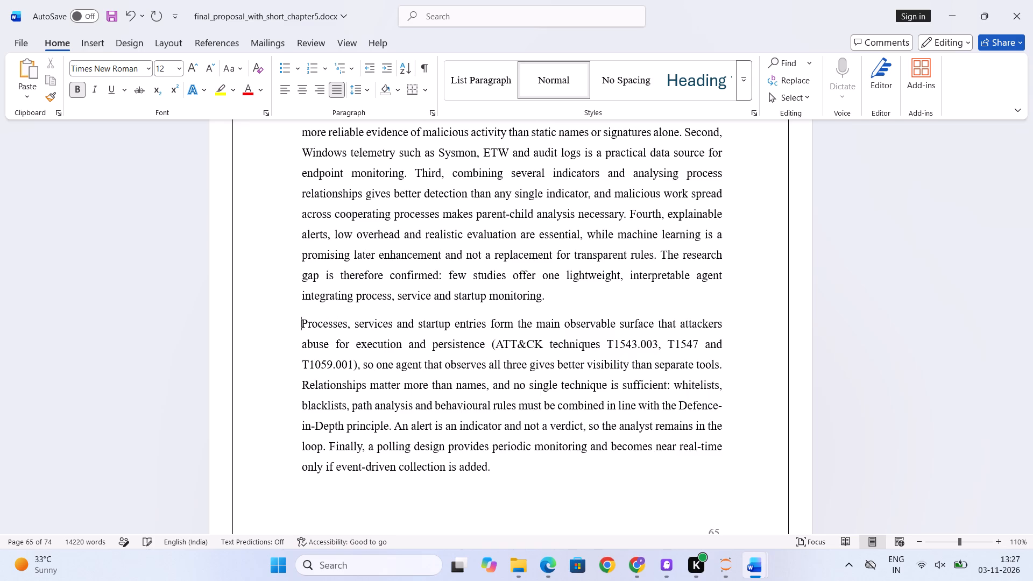
Shorten the section 5.3 heading to "5.3 Findings" by deleting "from the System Analysis (Chapter 4)".
scroll(607, 327, down, 1)
scroll(633, 372, down, 1)
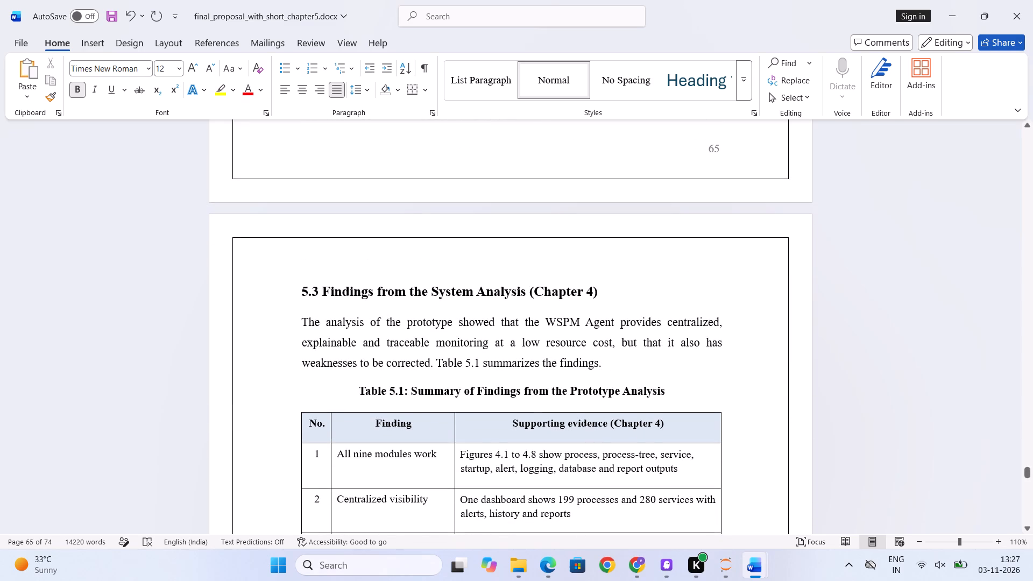
click(615, 295)
key(BackSpace)
key(BackSpace)
key(BackSpace)
key(BackSpace)
key(BackSpace)
key(BackSpace)
key(BackSpace)
key(BackSpace)
key(BackSpace)
key(BackSpace)
key(BackSpace)
key(BackSpace)
key(BackSpace)
key(BackSpace)
key(BackSpace)
key(BackSpace)
key(BackSpace)
key(BackSpace)
key(BackSpace)
key(BackSpace)
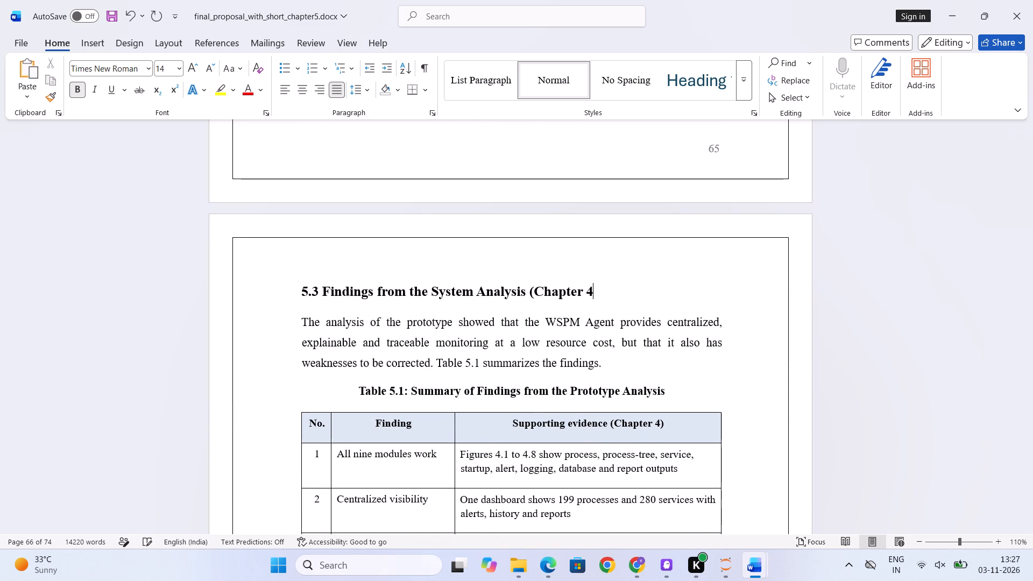
key(BackSpace)
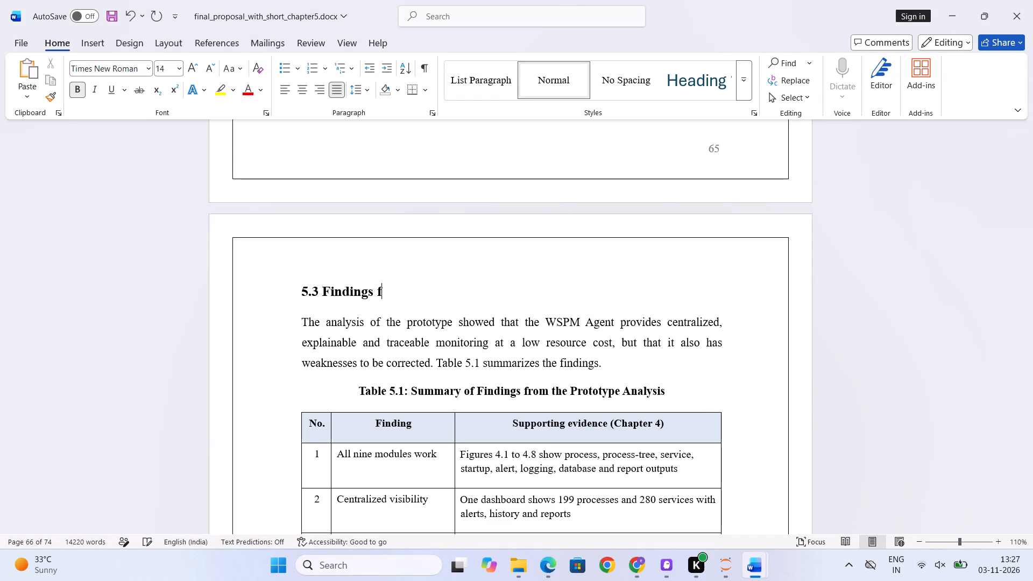
key(BackSpace)
key(BackSpace)
Enlarge the Figure 5.1 architecture diagram in section 5.4, making it clearly wider and somewhat taller between its caption and source line.
scroll(615, 295, down, 1)
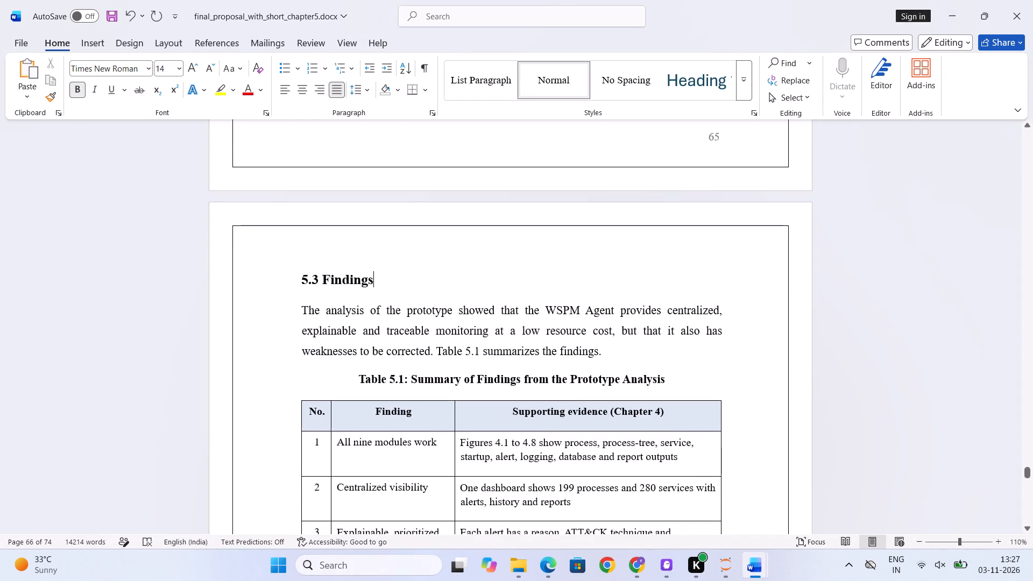
scroll(558, 363, down, 3)
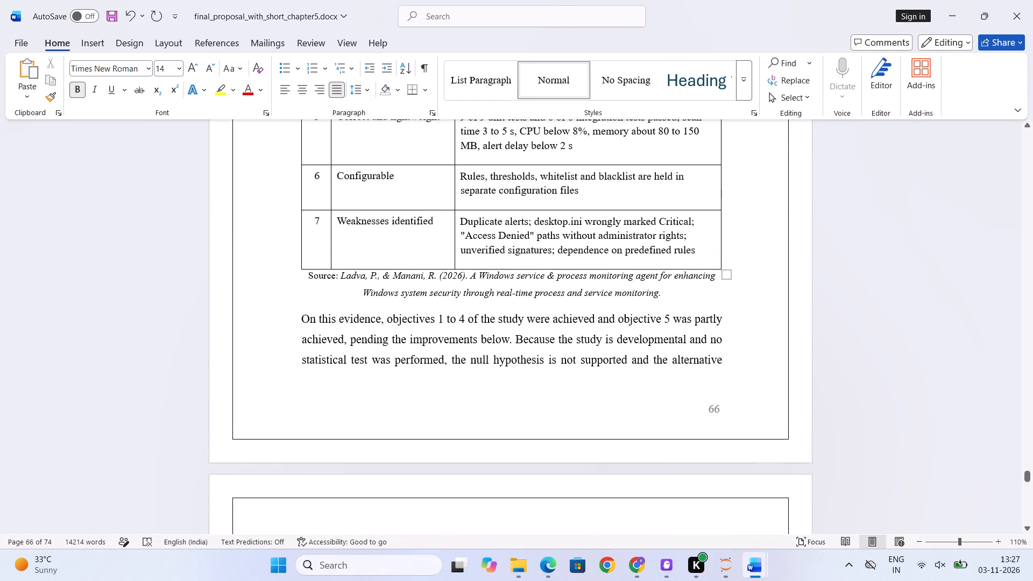
scroll(549, 357, down, 3)
scroll(490, 345, down, 1)
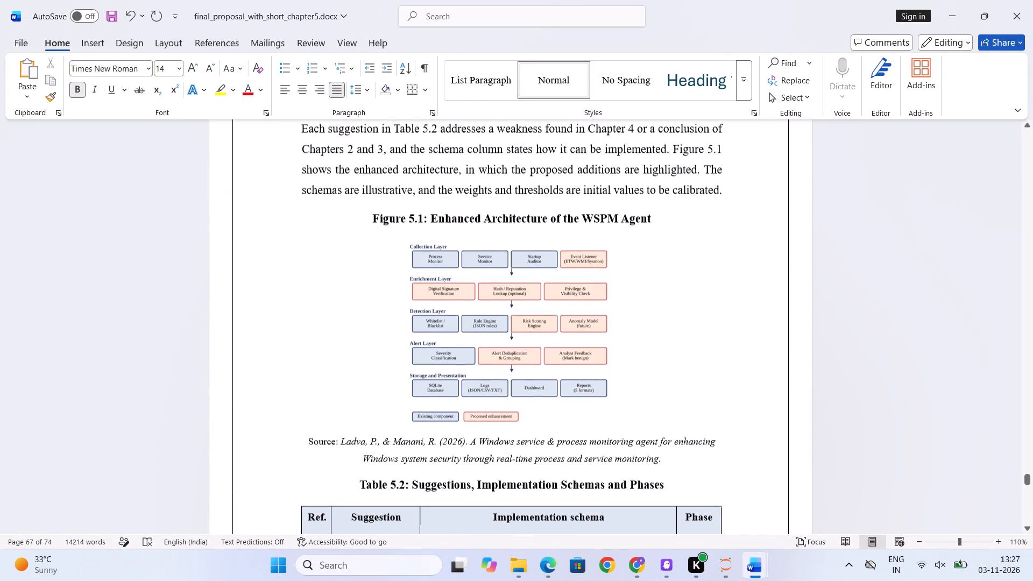
scroll(490, 345, down, 1)
click(482, 318)
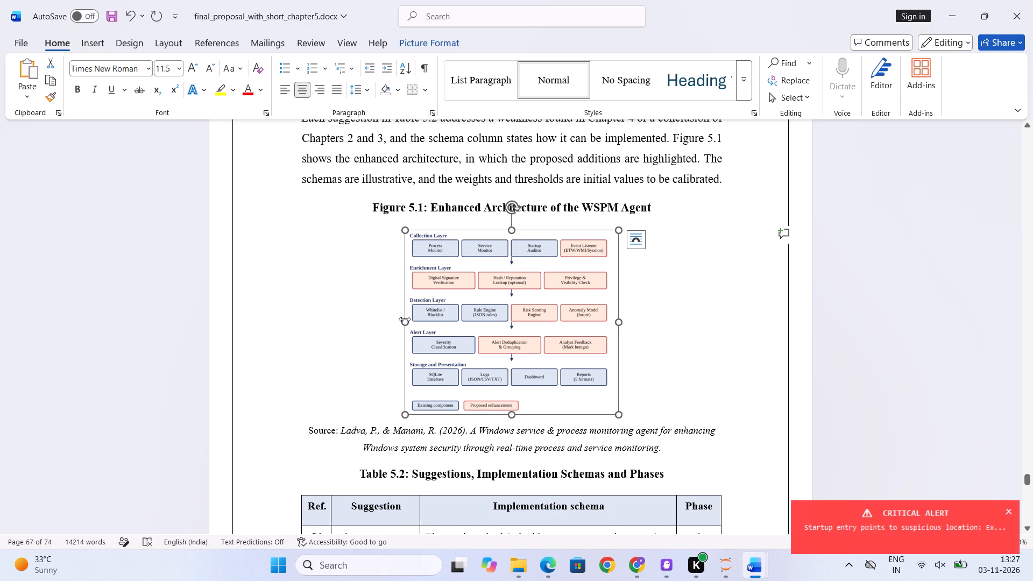
drag(401, 318, 348, 317)
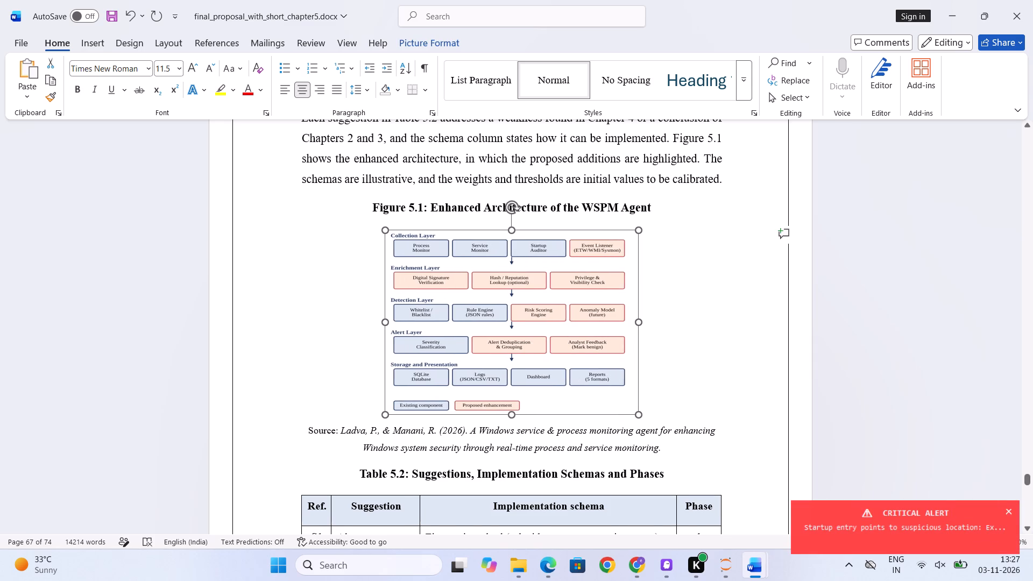
drag(348, 317, 345, 315)
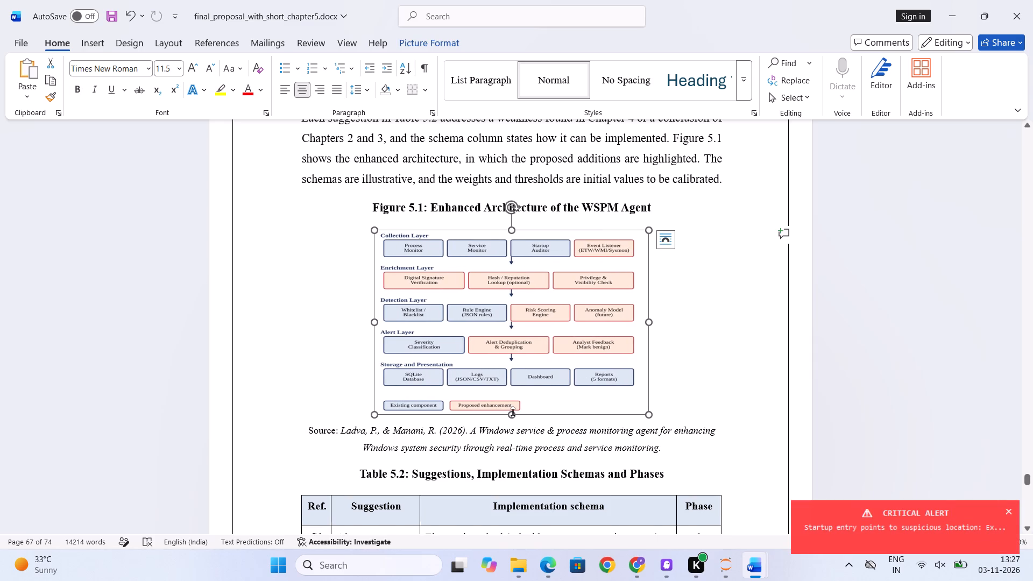
drag(513, 412, 513, 444)
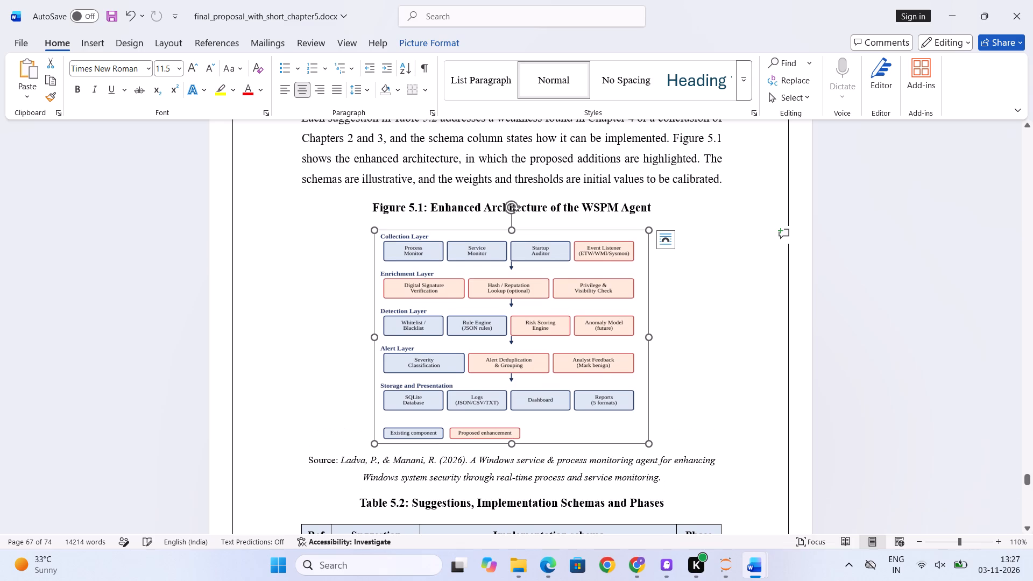
drag(647, 338, 708, 350)
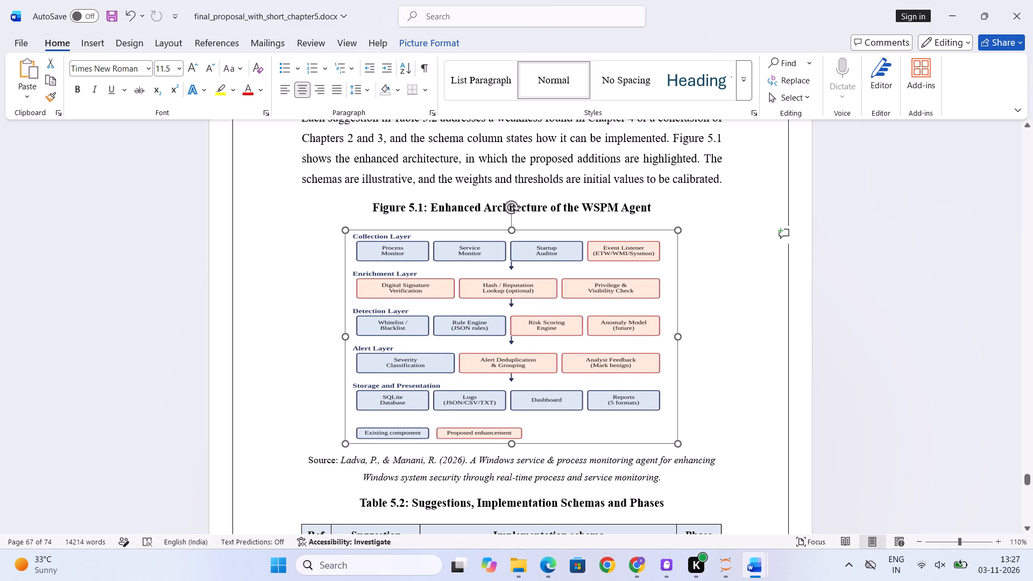
drag(708, 350, 709, 350)
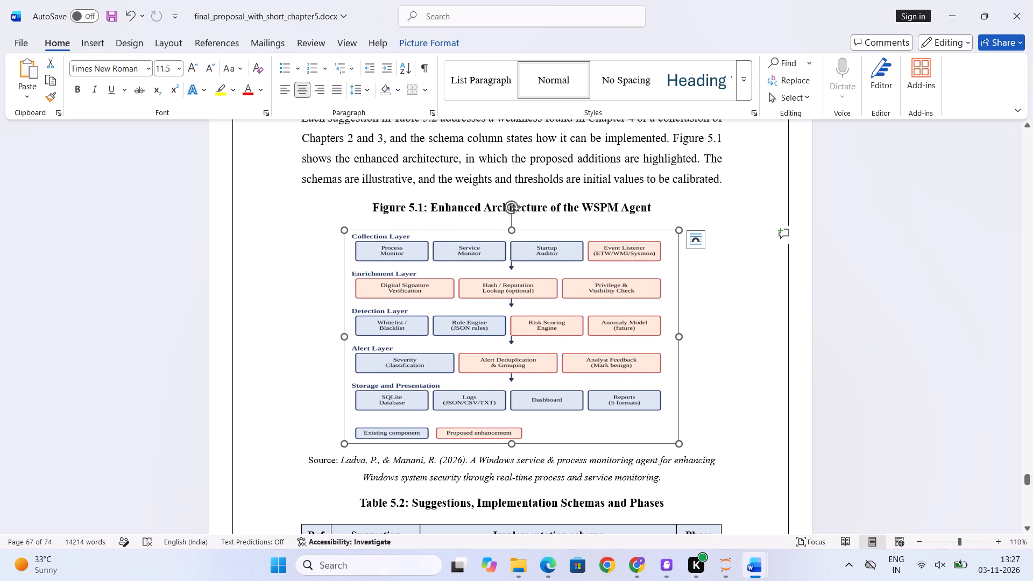
click(716, 372)
Stretch the Figure 5.1 diagram further in height and slightly in width, keeping it within the text margins.
scroll(716, 372, up, 1)
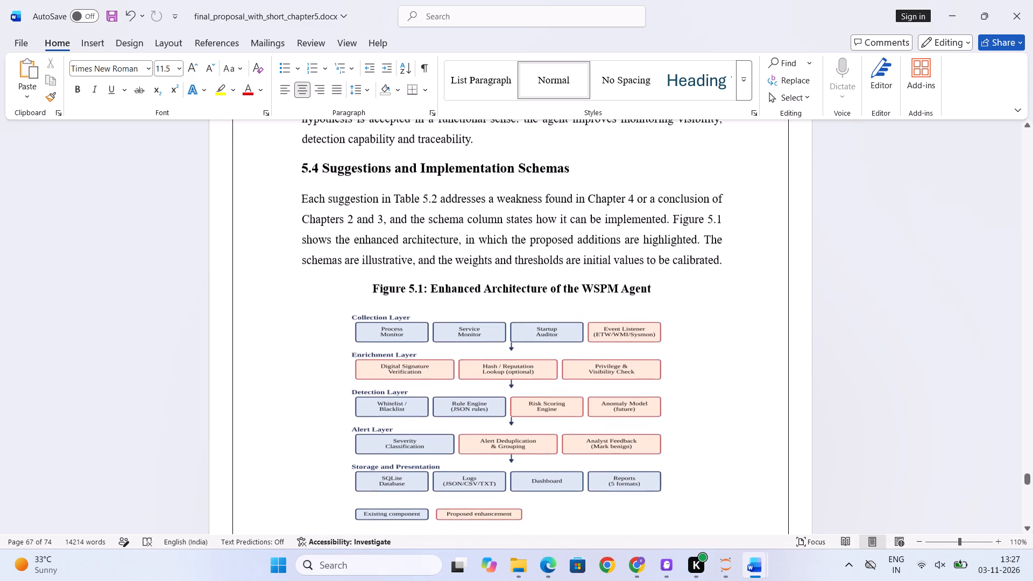
scroll(716, 372, up, 1)
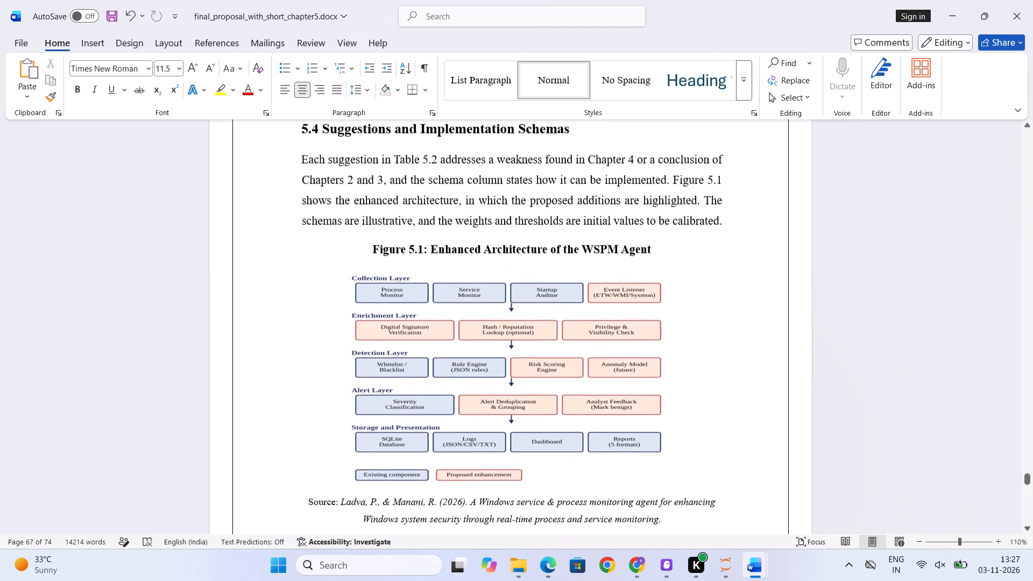
scroll(716, 372, up, 1)
click(538, 395)
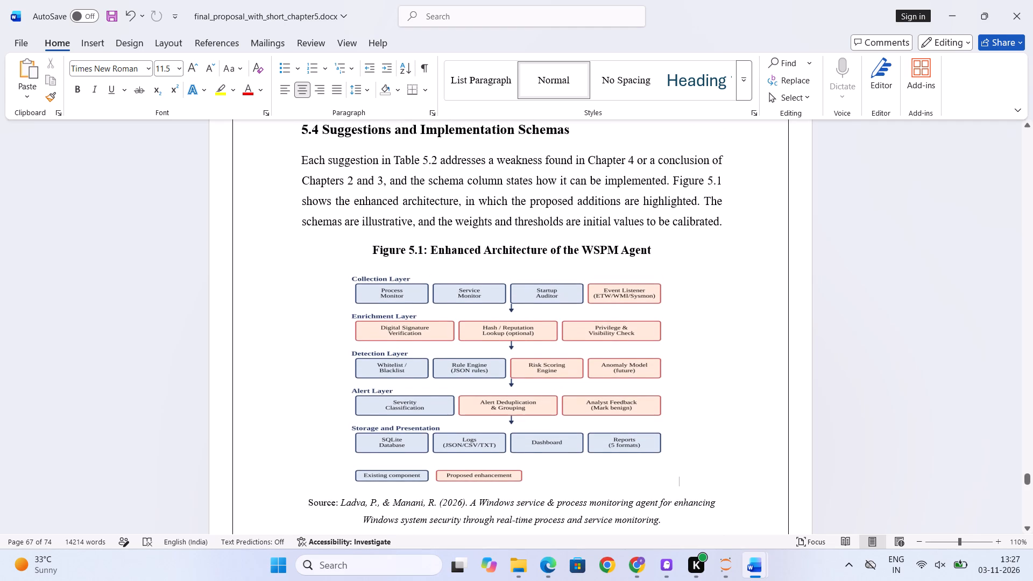
scroll(538, 395, down, 1)
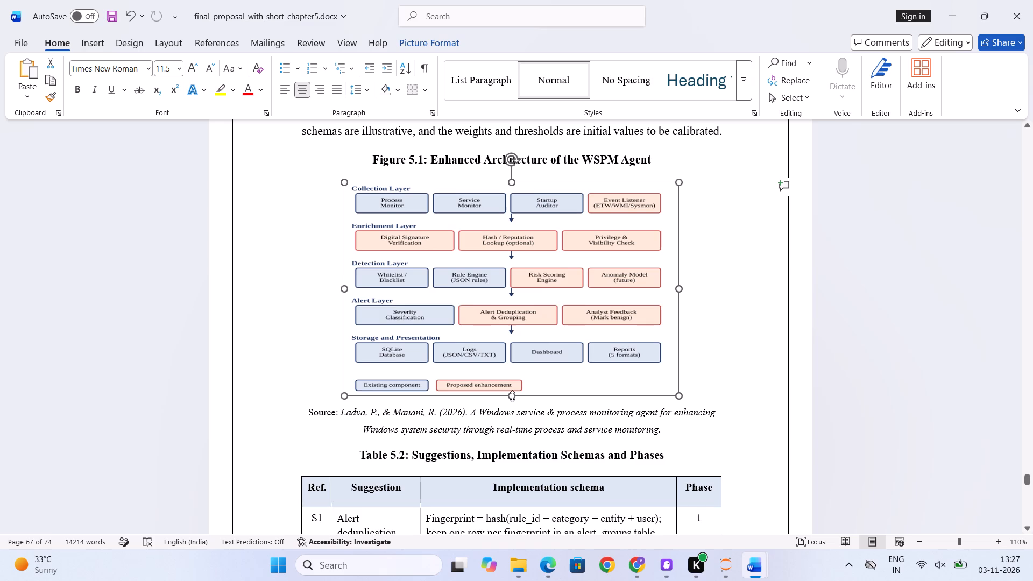
drag(512, 396, 514, 428)
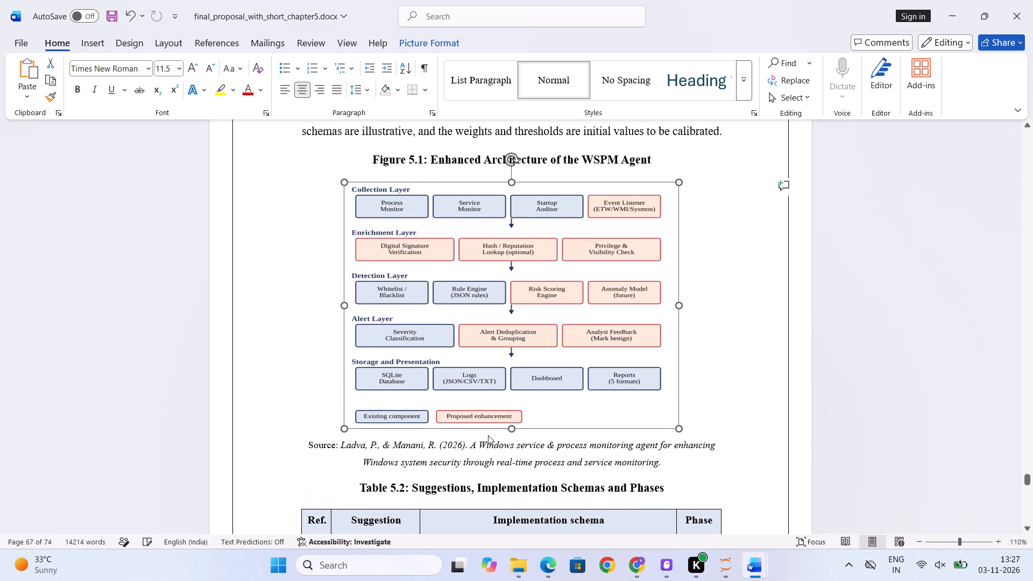
scroll(481, 435, down, 1)
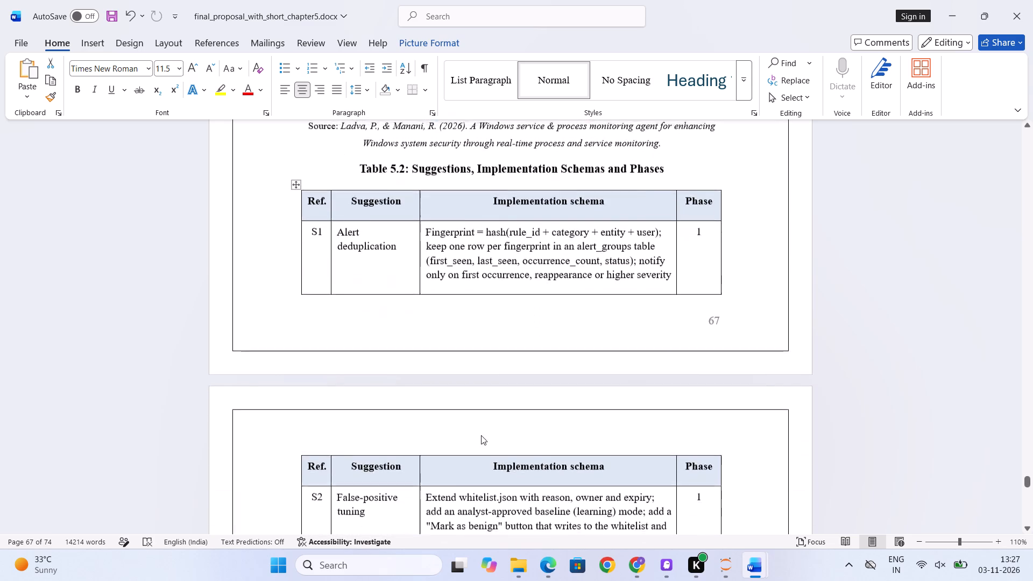
scroll(388, 334, up, 1)
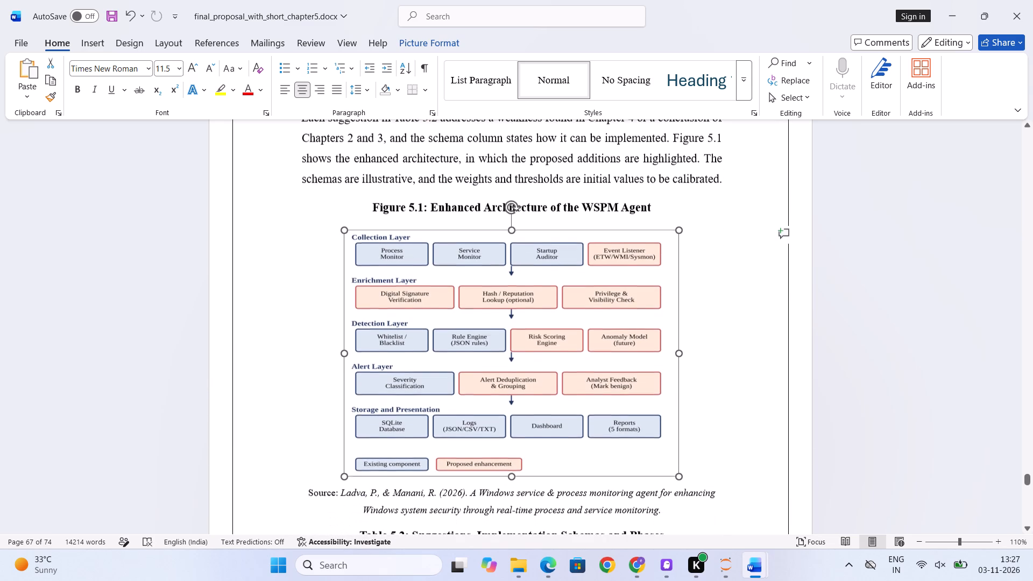
drag(345, 349, 329, 348)
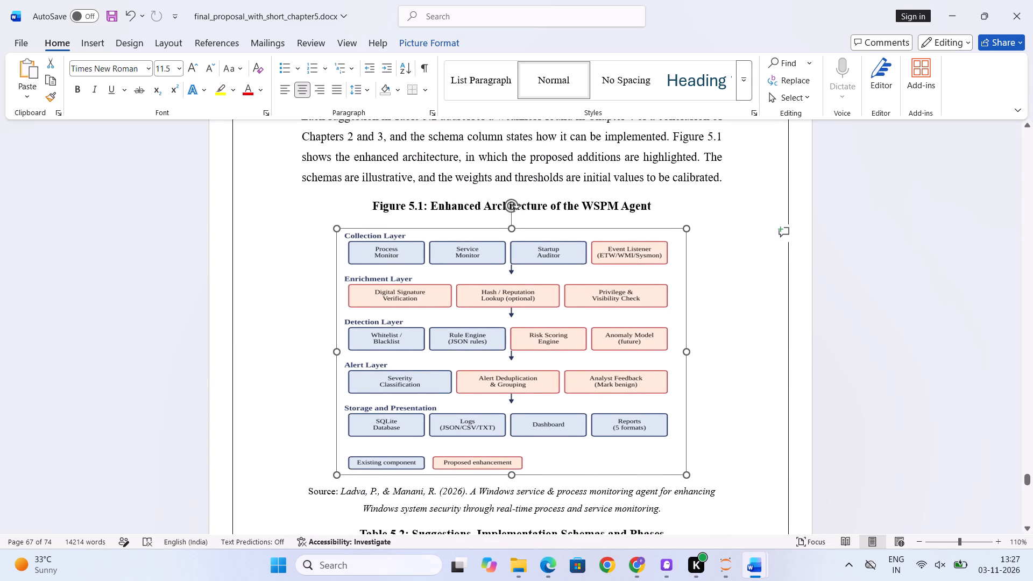
drag(329, 348, 332, 343)
Review the rest of Chapter 5 from Table 5.2 through section 5.5 Final Conclusion, checking its table, headings and page layout.
scroll(392, 387, down, 2)
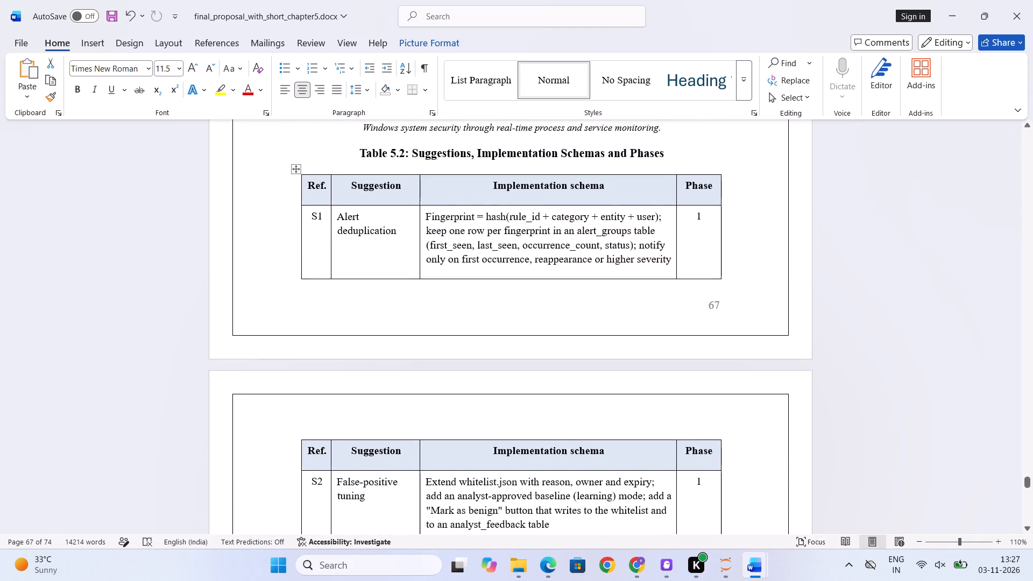
scroll(392, 387, down, 4)
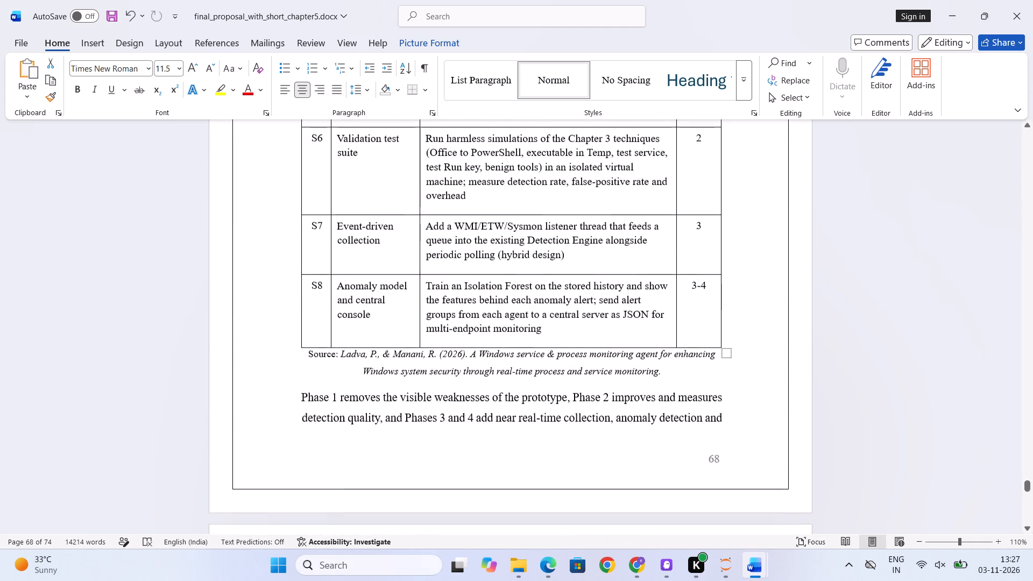
scroll(392, 387, down, 3)
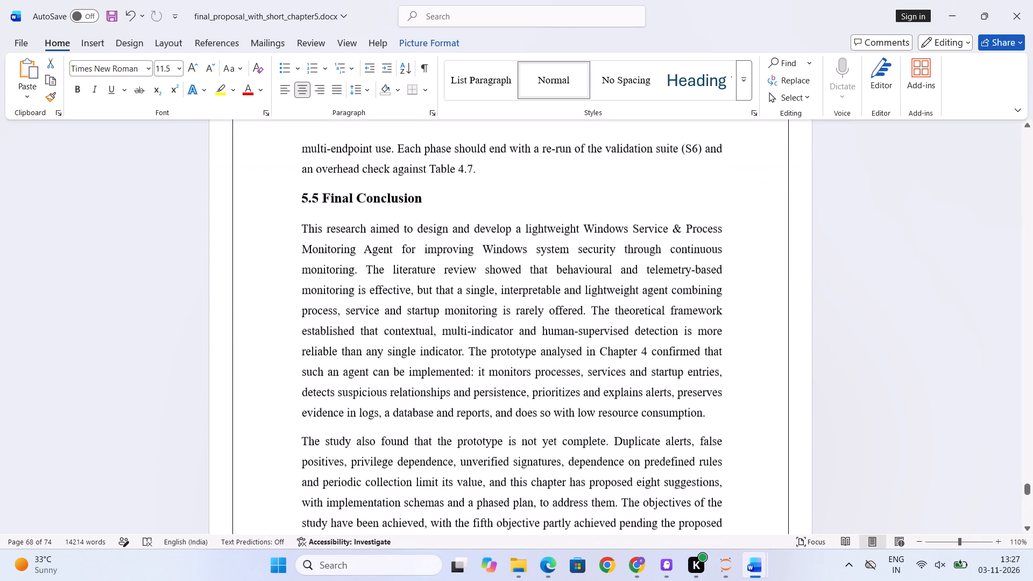
scroll(392, 387, down, 2)
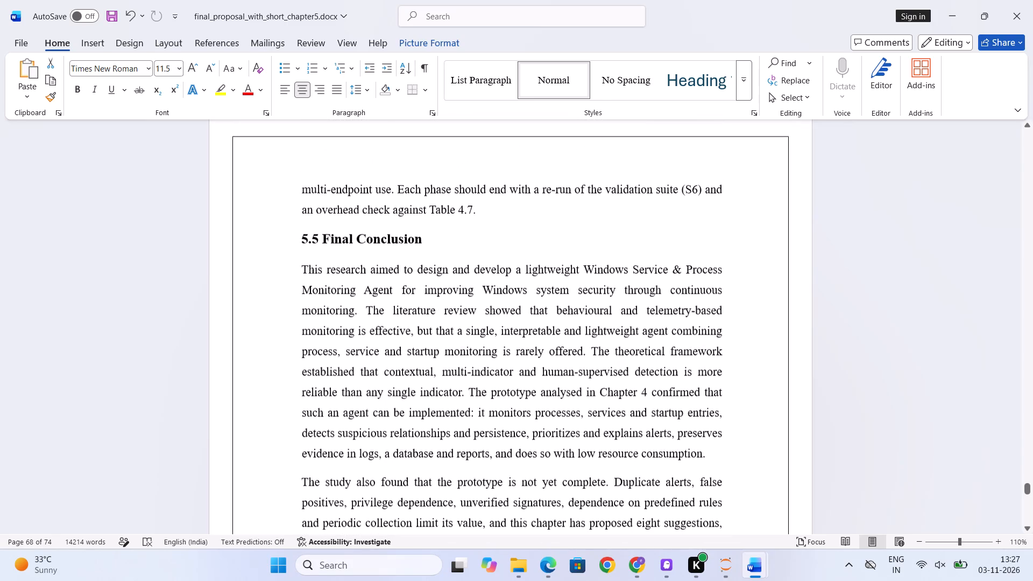
scroll(392, 387, down, 1)
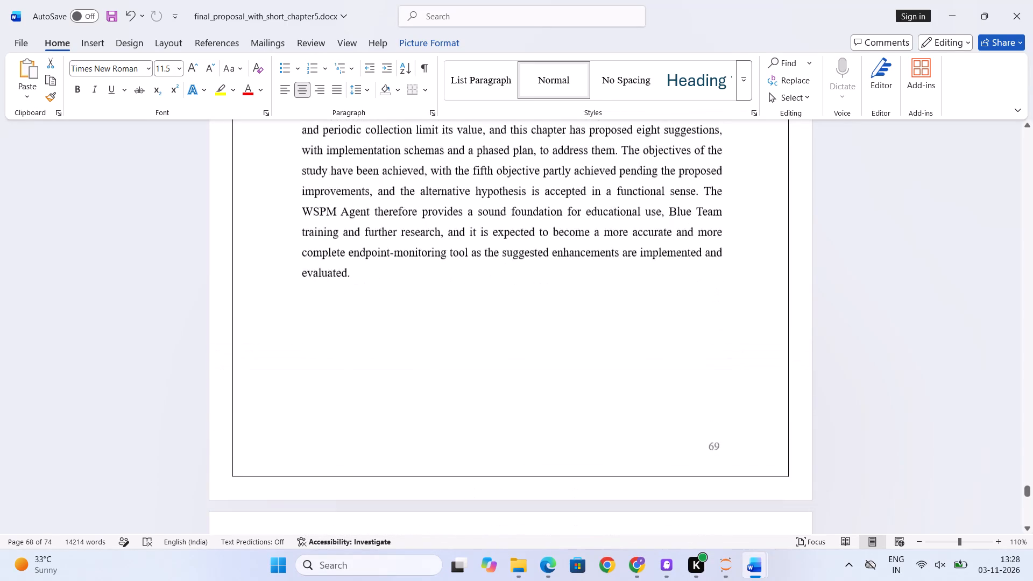
Delete section 5.5 Final Conclusion, including its heading and both paragraphs, from the end of Chapter 5.
scroll(392, 387, up, 1)
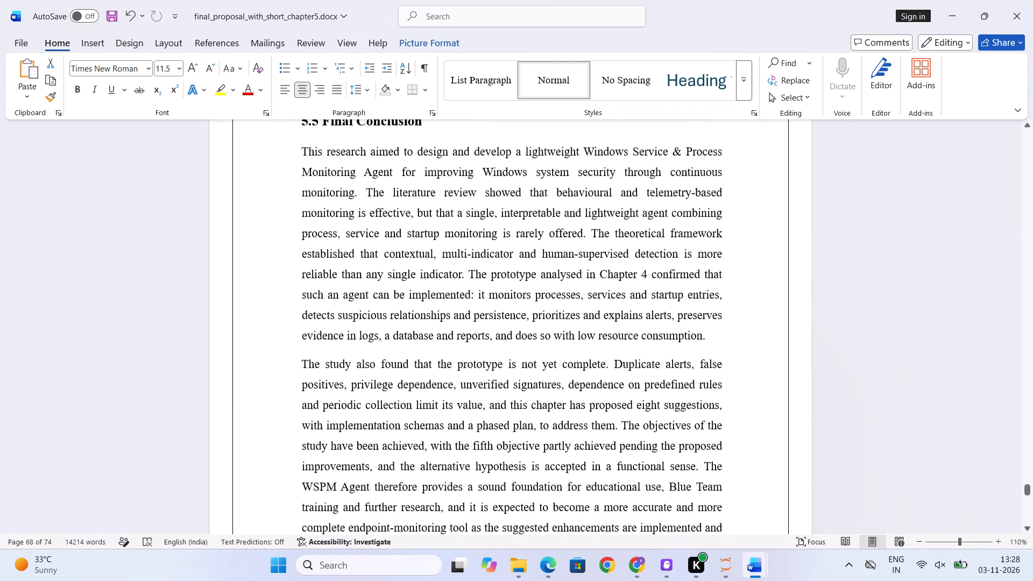
scroll(392, 387, up, 2)
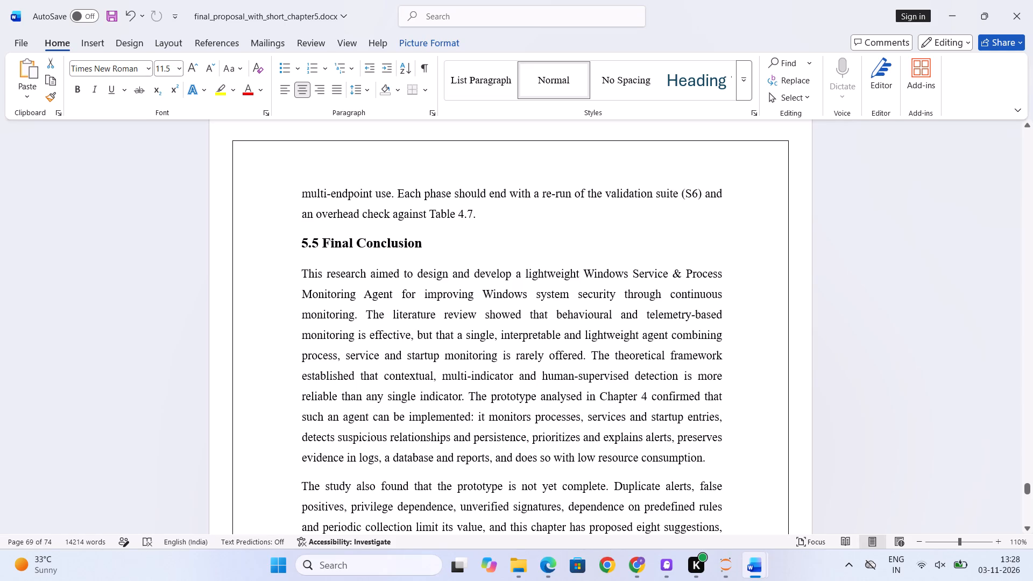
drag(294, 245, 366, 275)
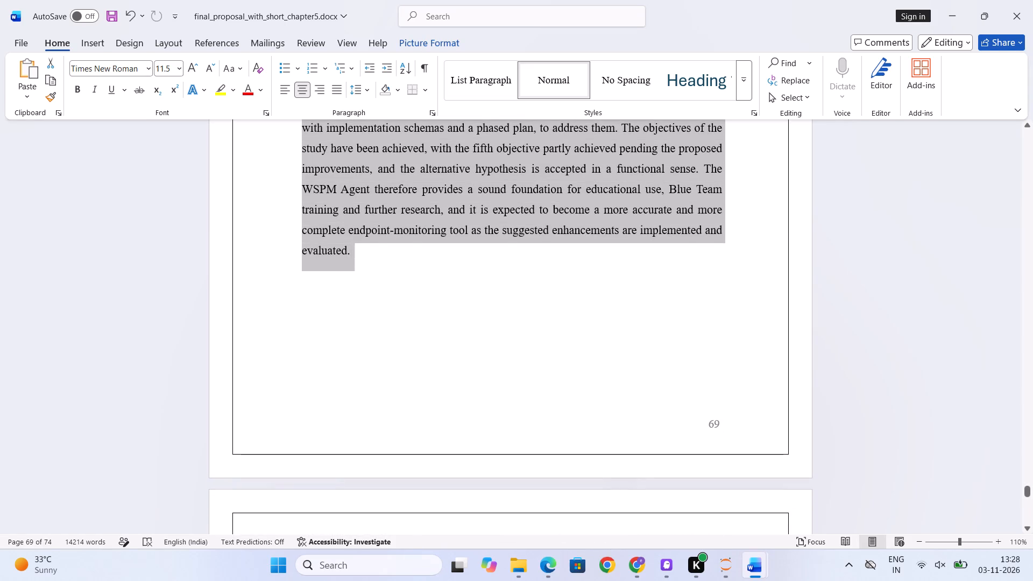
drag(366, 275, 364, 275)
key(BackSpace)
Delete the paragraph below Table 5.2's source line that starts "Phase 1 removes the visible weaknesses of the prototype".
scroll(364, 275, up, 4)
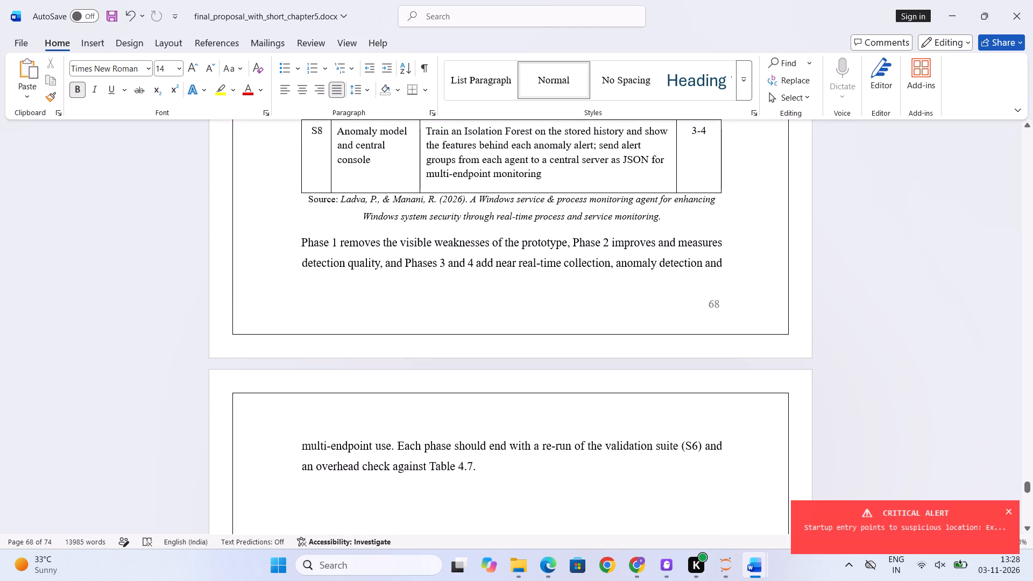
drag(487, 469, 300, 248)
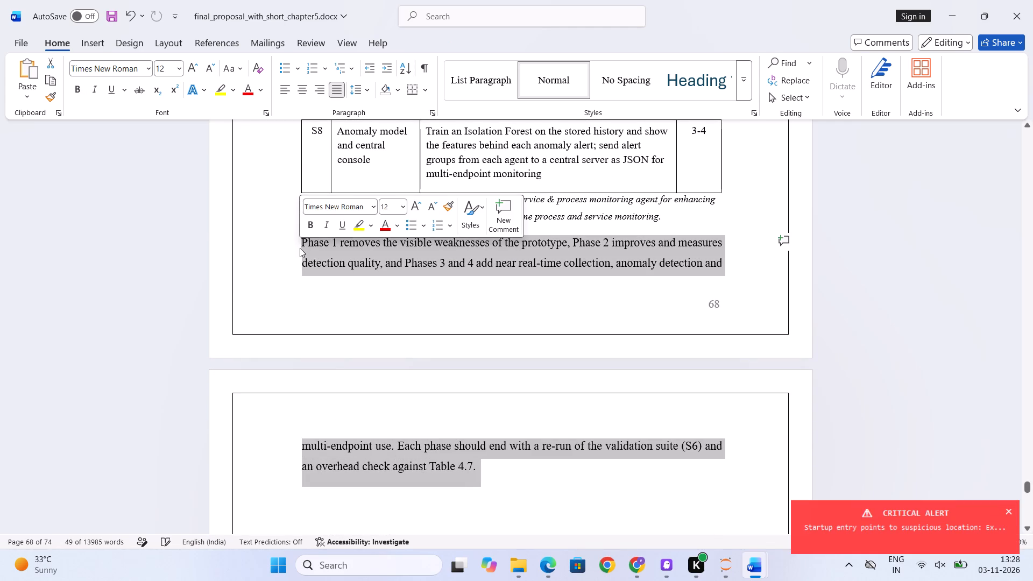
key(BackSpace)
Check the page flow from the end of Chapter 5 into the References and save the document.
scroll(362, 231, up, 1)
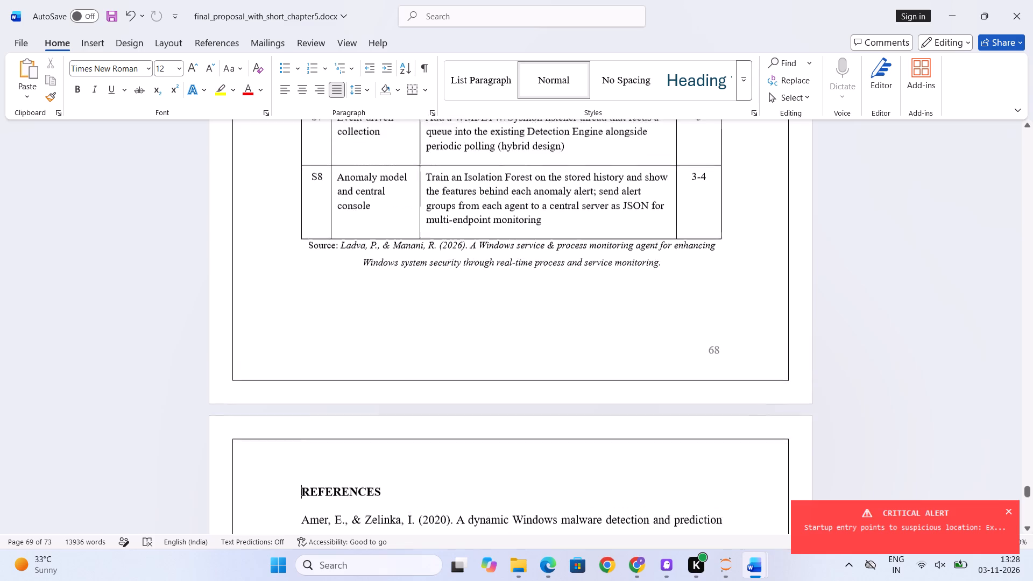
scroll(362, 231, up, 1)
scroll(362, 231, down, 11)
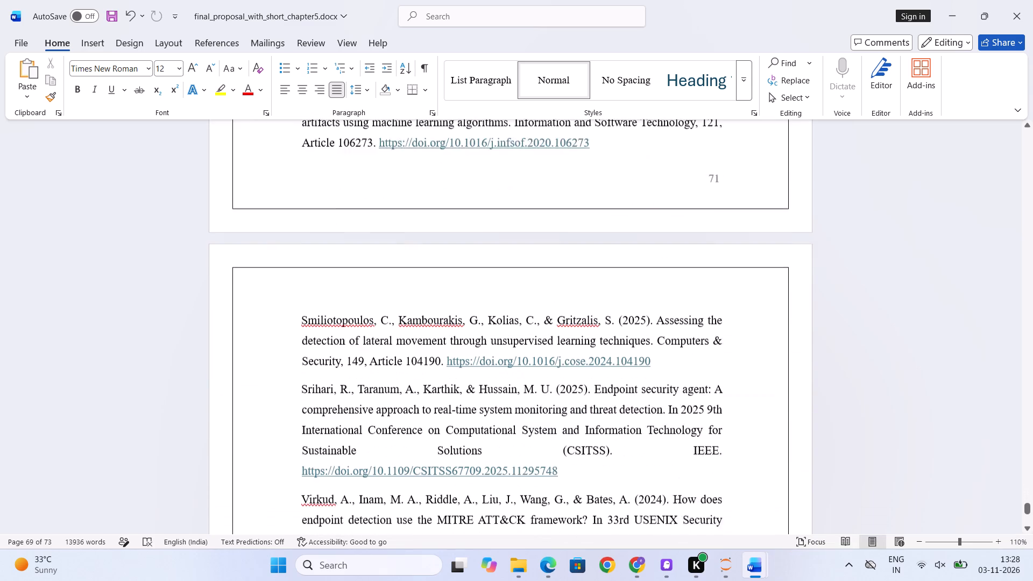
key(ctrl+s)
Remove the entire "5.5 Final Conclusion" row from the table of contents.
scroll(362, 231, down, 20)
scroll(362, 231, down, 10)
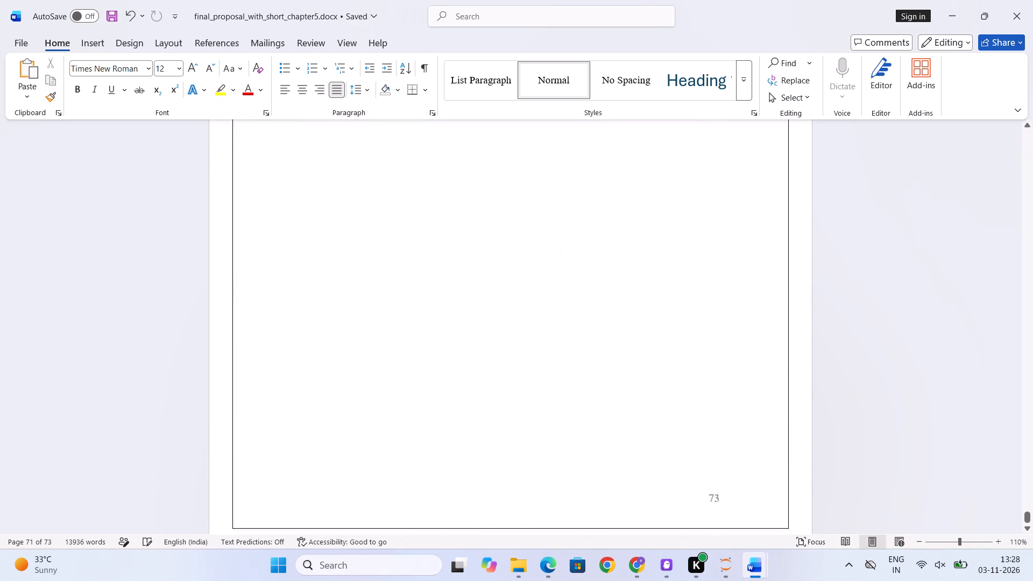
scroll(362, 231, up, 20)
scroll(362, 231, up, 20)
scroll(362, 231, up, 20)
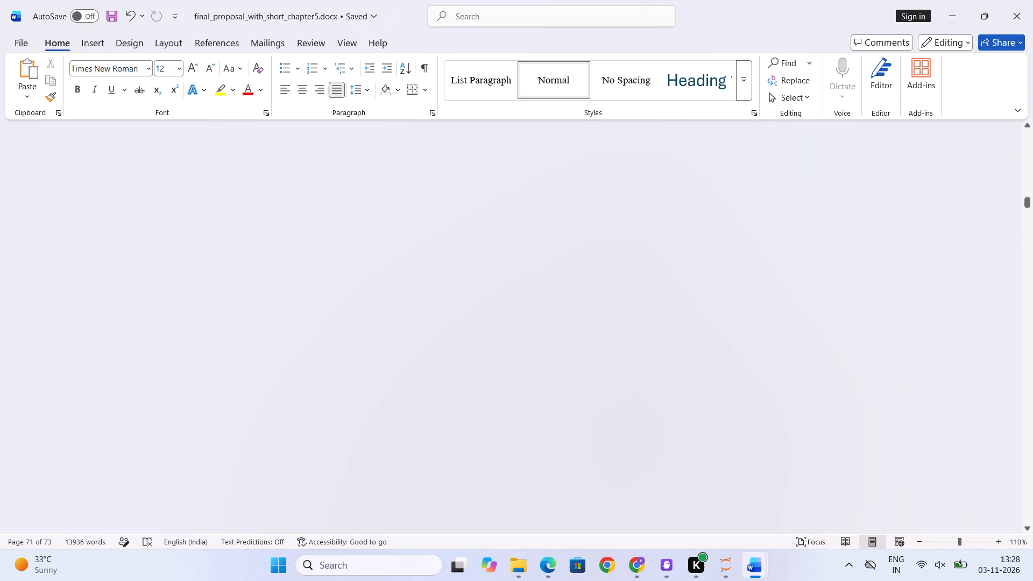
scroll(362, 231, up, 20)
scroll(362, 231, up, 18)
scroll(417, 363, down, 3)
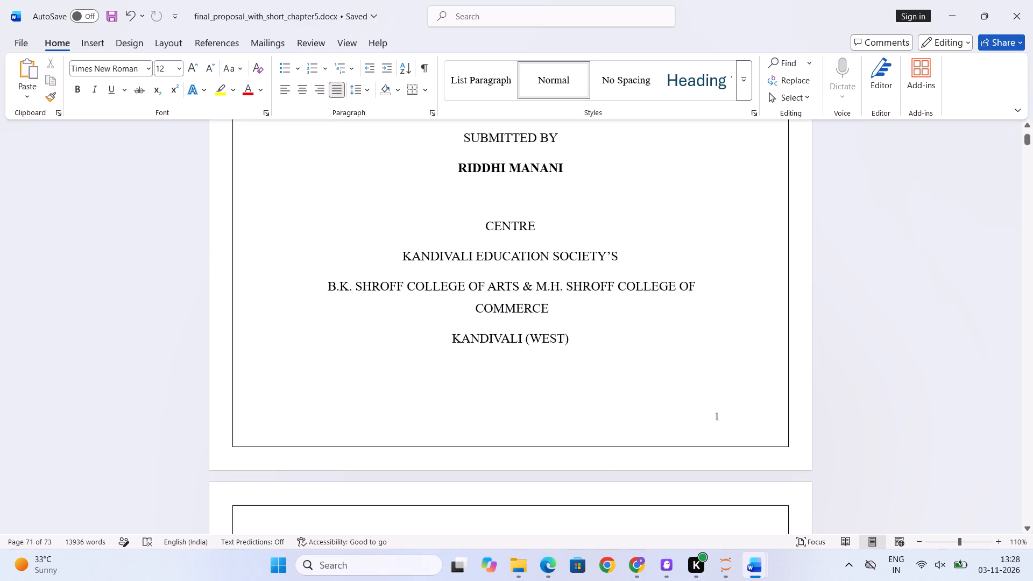
scroll(417, 363, down, 4)
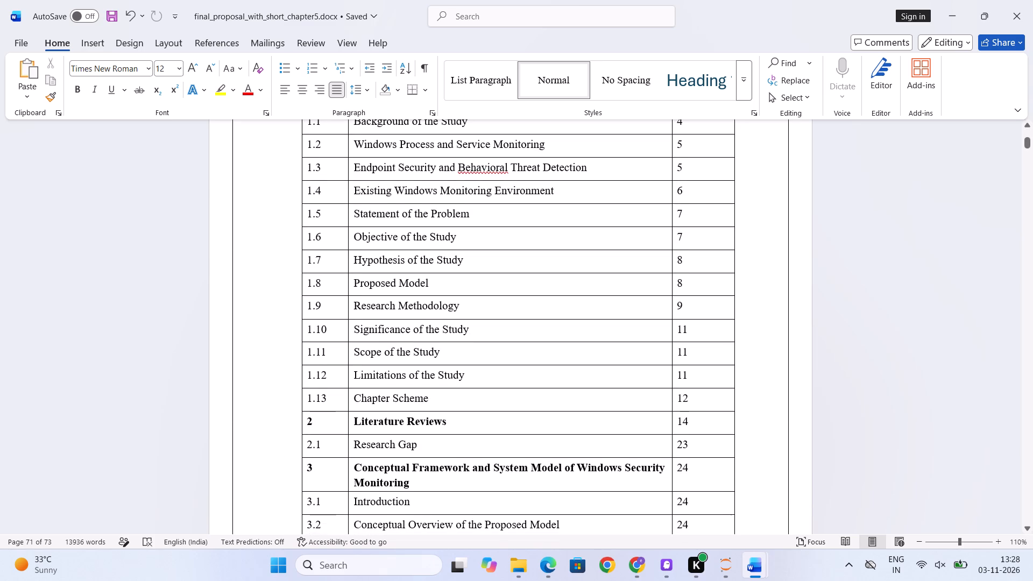
scroll(454, 369, down, 1)
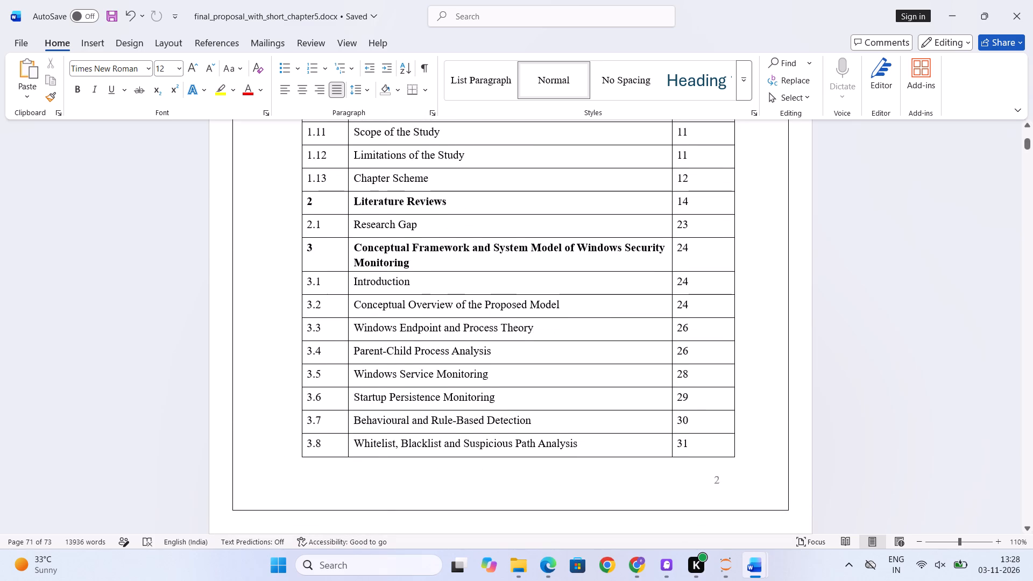
scroll(452, 332, down, 3)
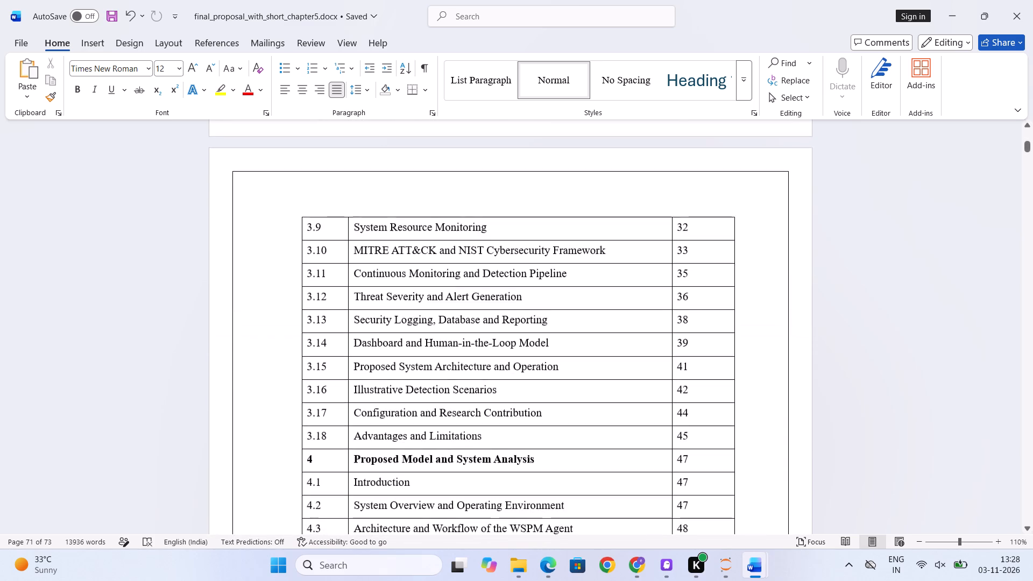
scroll(452, 332, down, 3)
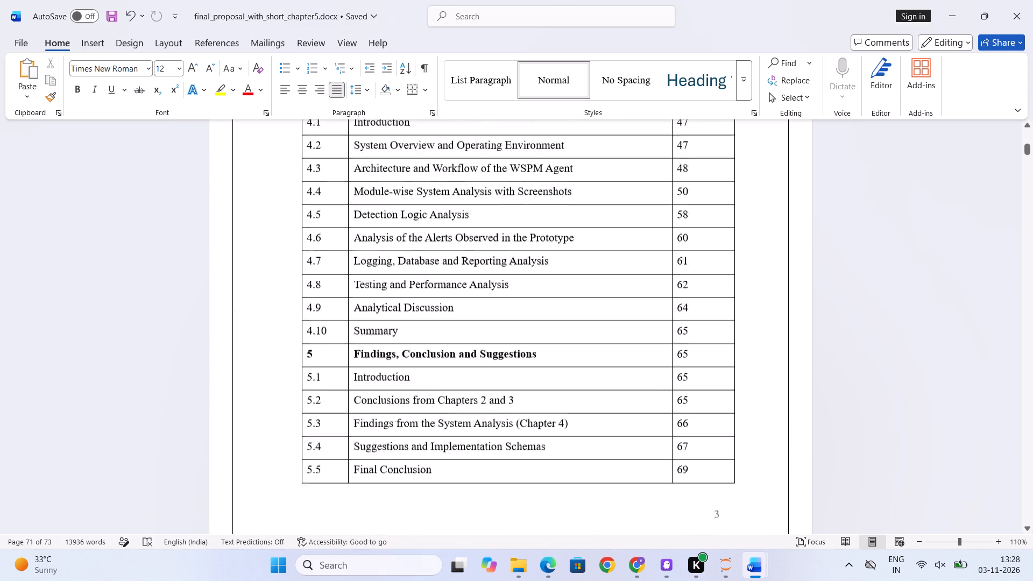
scroll(419, 322, down, 1)
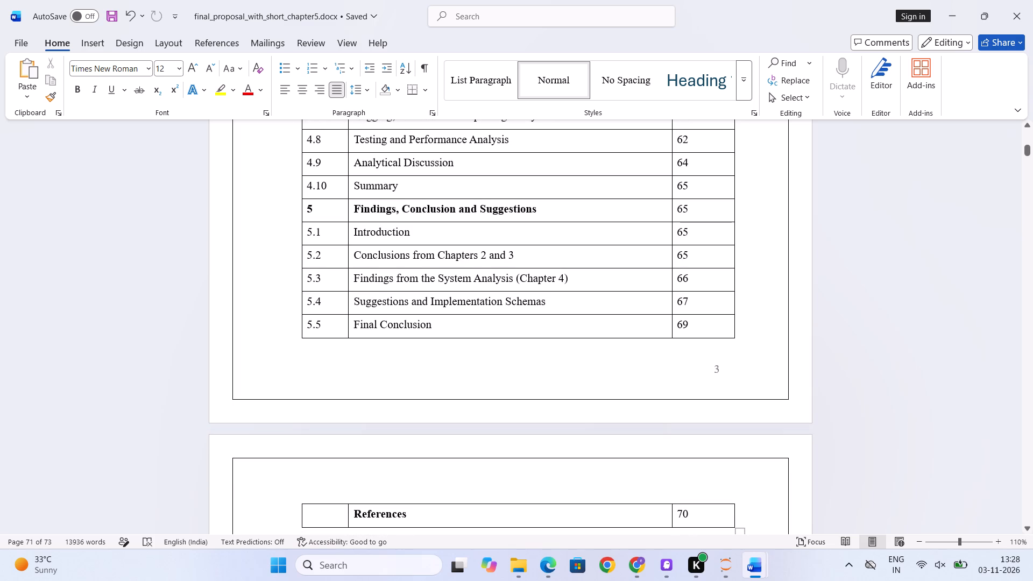
drag(701, 324, 292, 338)
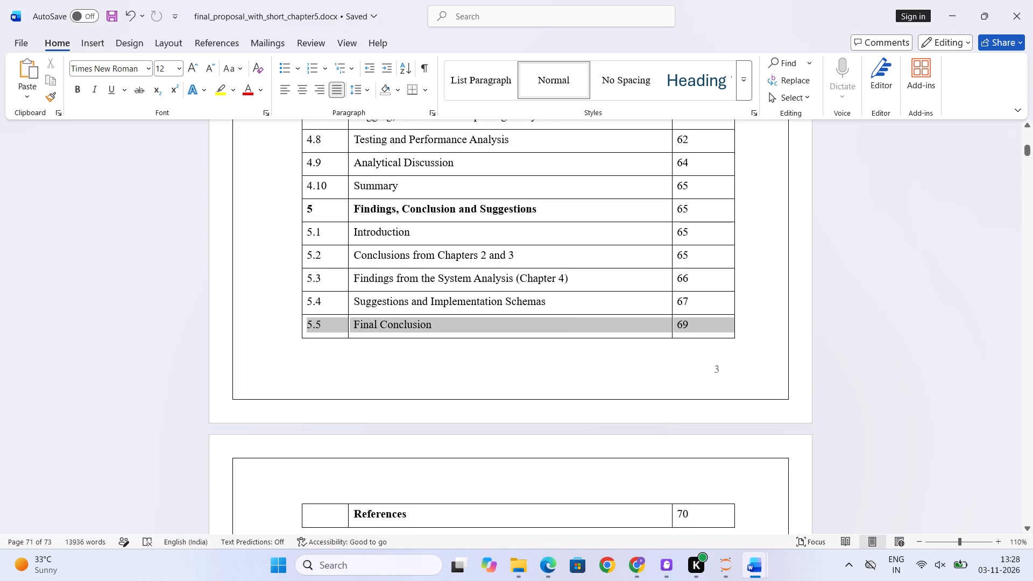
drag(292, 338, 292, 337)
key(Delete)
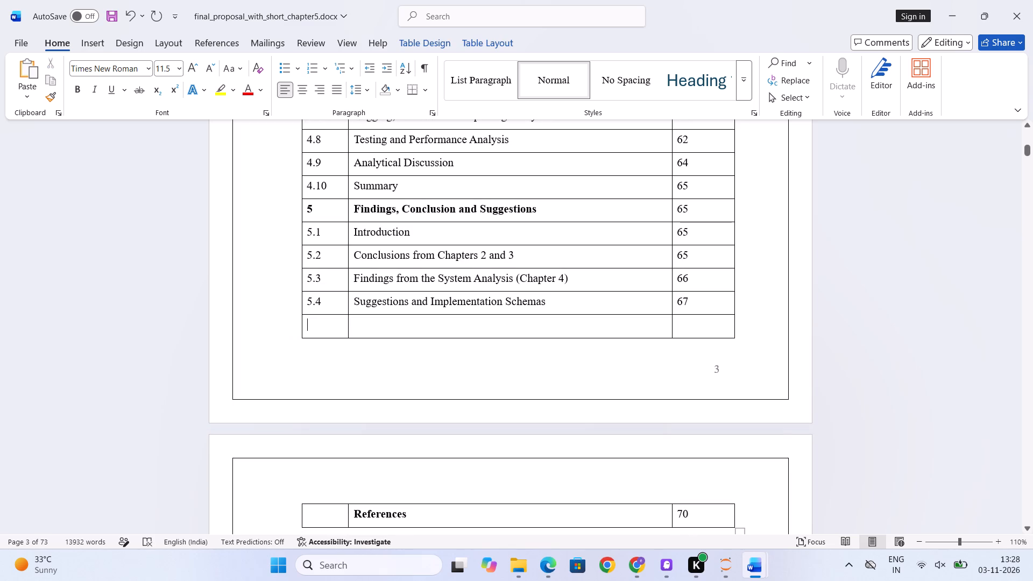
drag(321, 325, 683, 326)
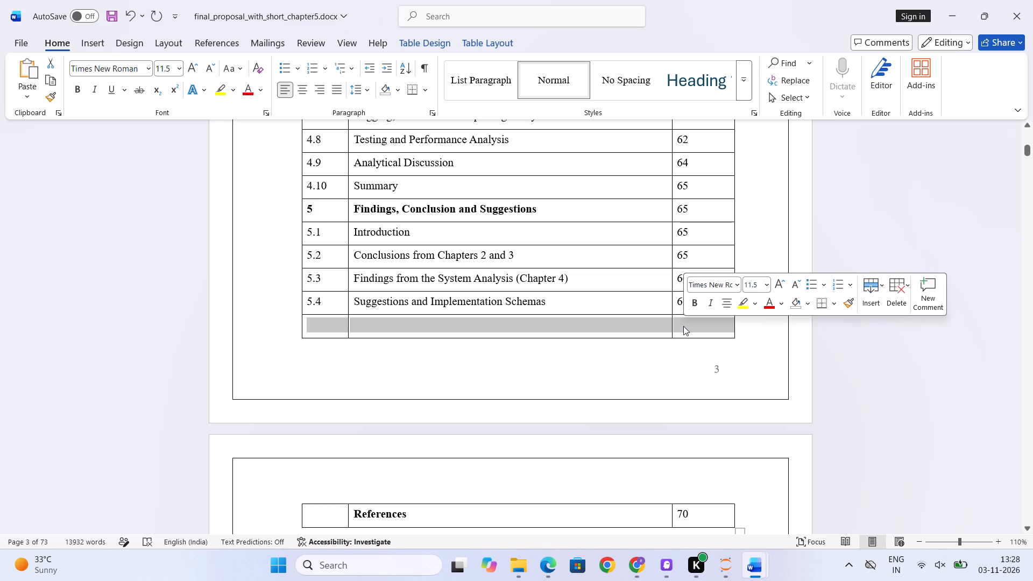
click(900, 294)
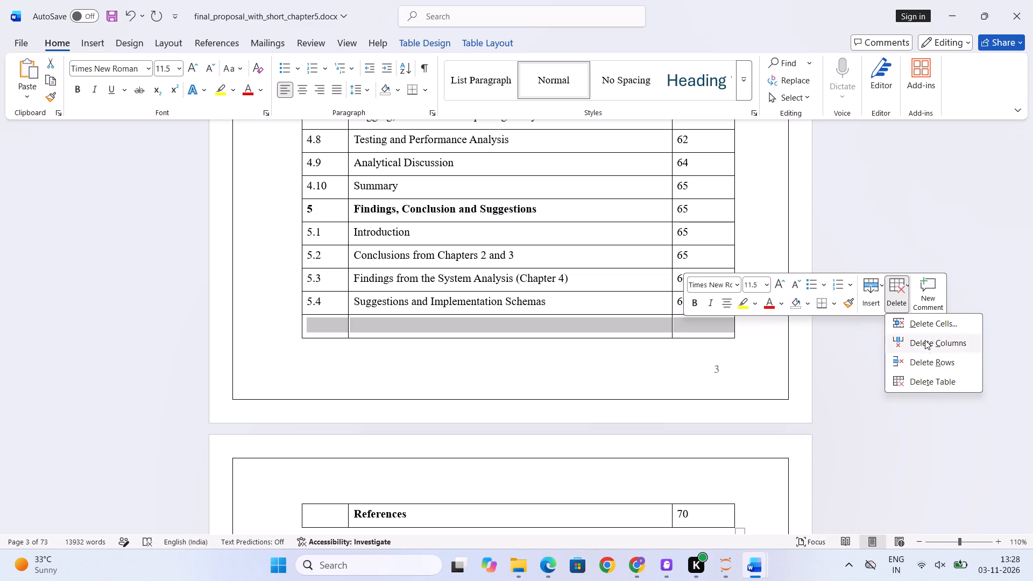
click(923, 363)
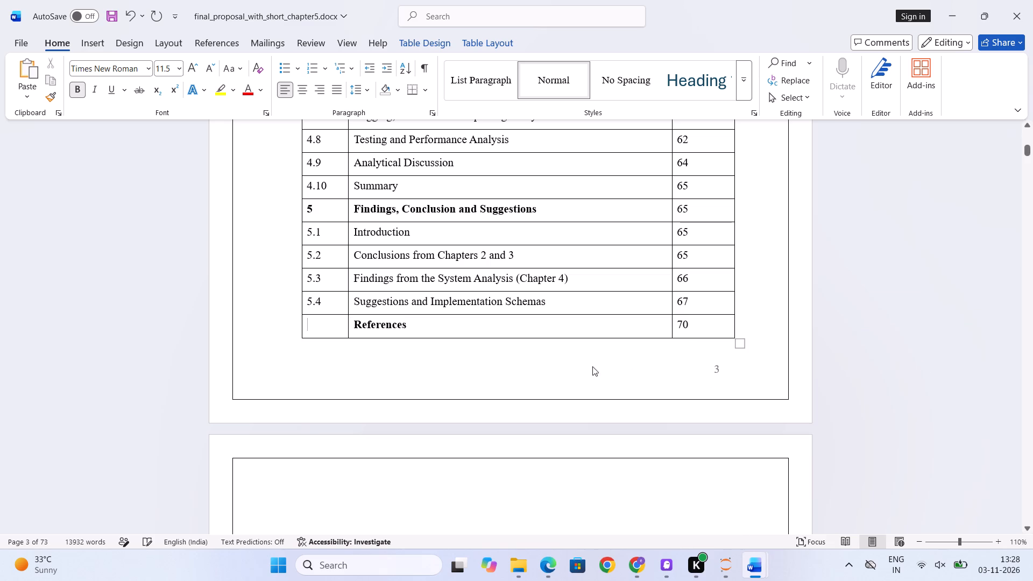
Try to remove the blank page after the table of contents by deleting backwards from its first empty line.
scroll(514, 353, down, 1)
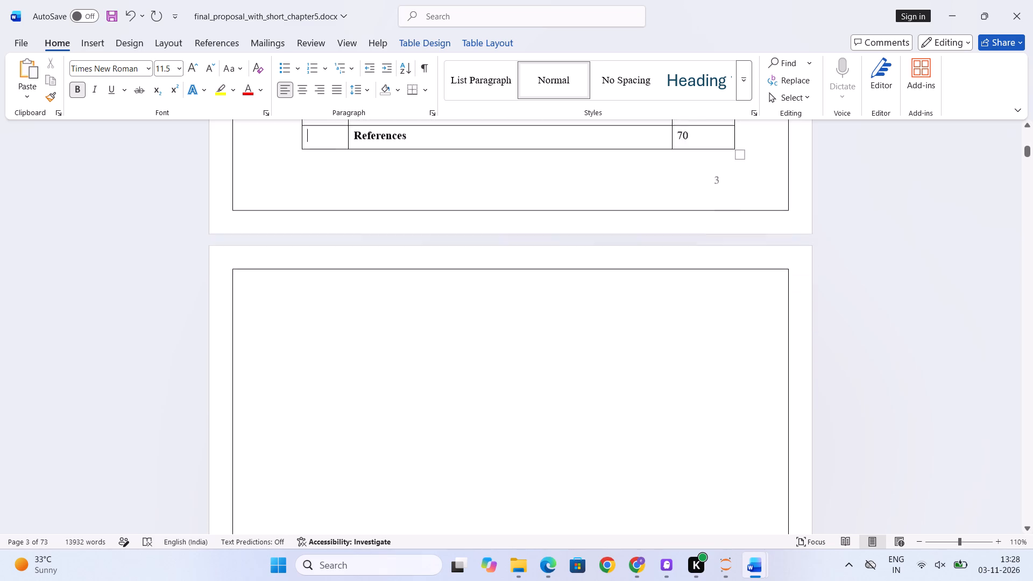
scroll(514, 353, down, 1)
scroll(365, 325, up, 1)
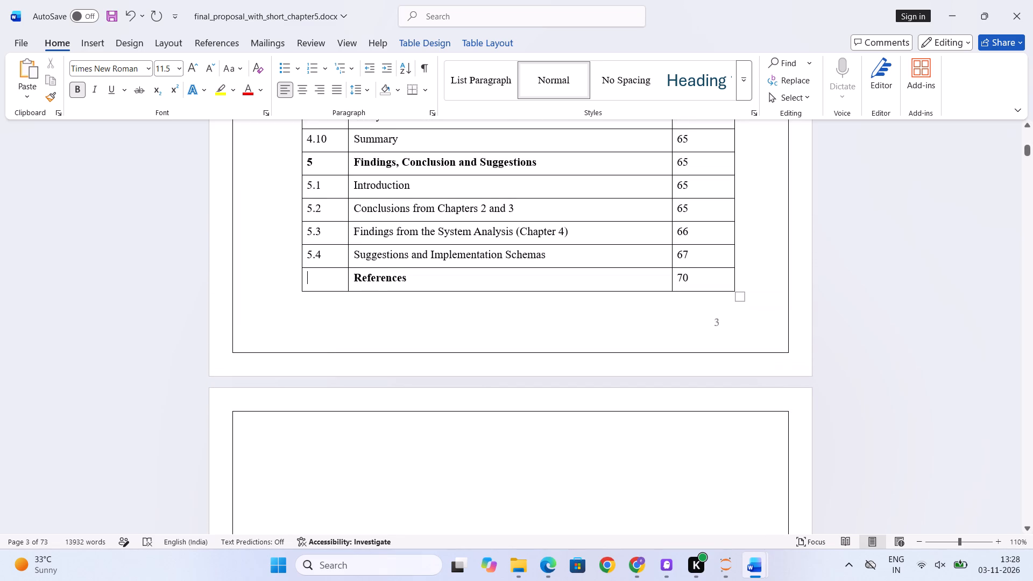
scroll(337, 457, down, 4)
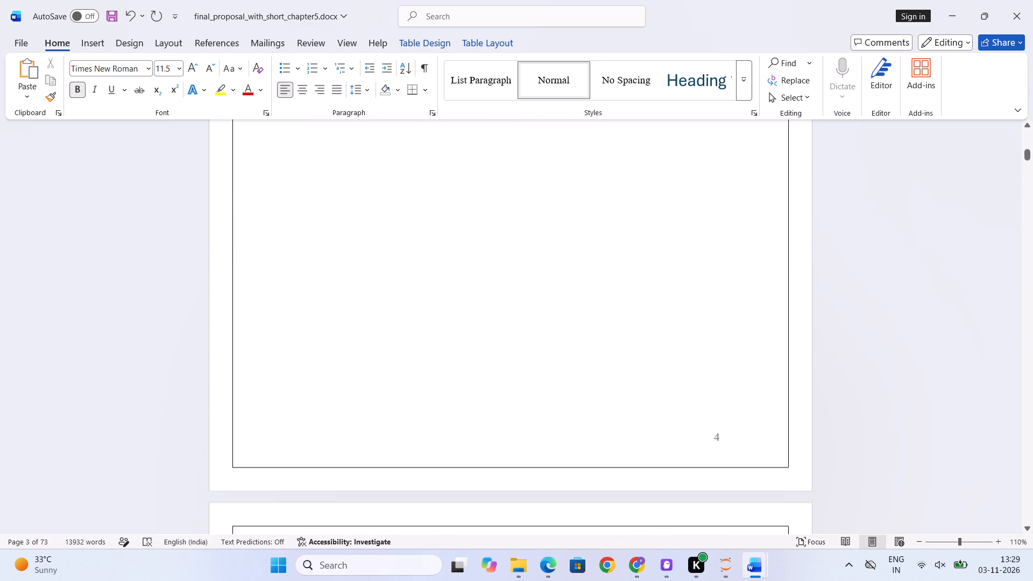
scroll(337, 457, up, 4)
click(337, 457)
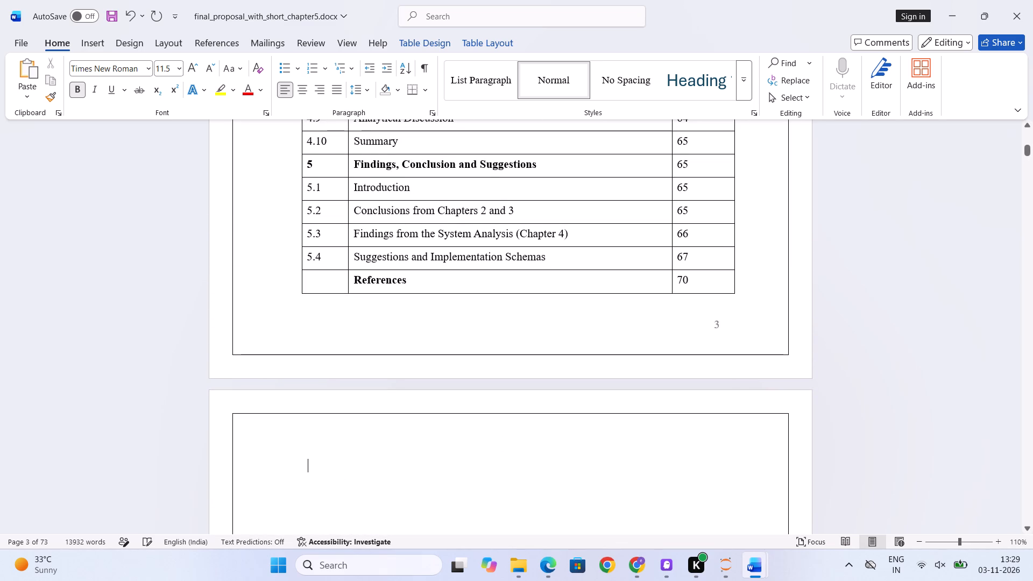
key(BackSpace)
key(BackSpace)
key(BackSpace)
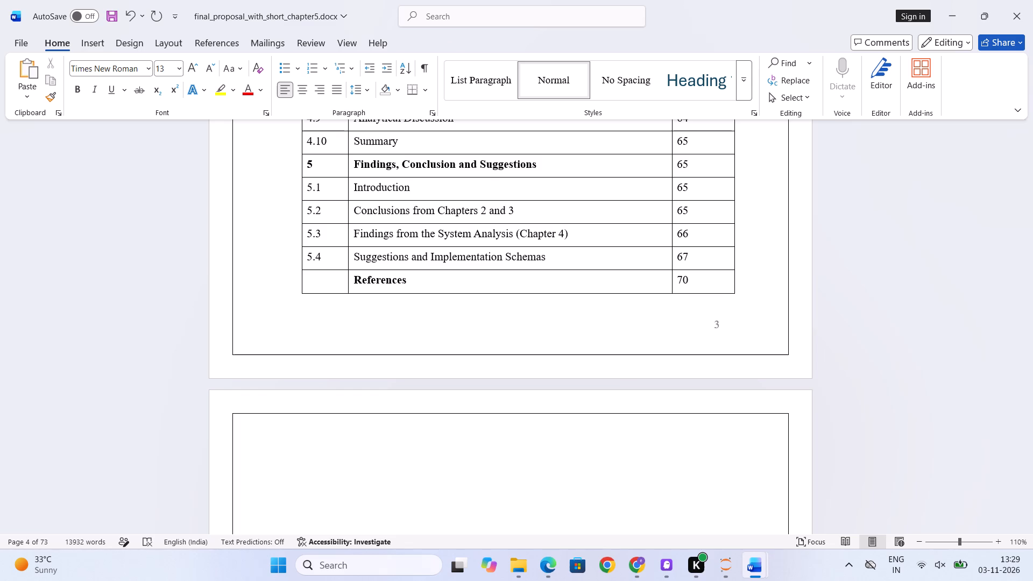
key(BackSpace)
key(BackSpace)
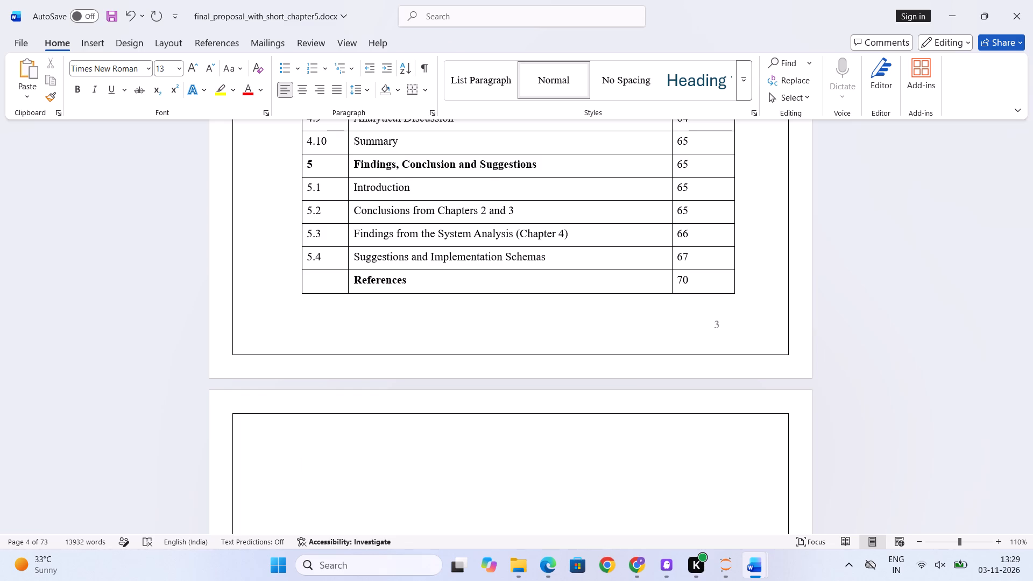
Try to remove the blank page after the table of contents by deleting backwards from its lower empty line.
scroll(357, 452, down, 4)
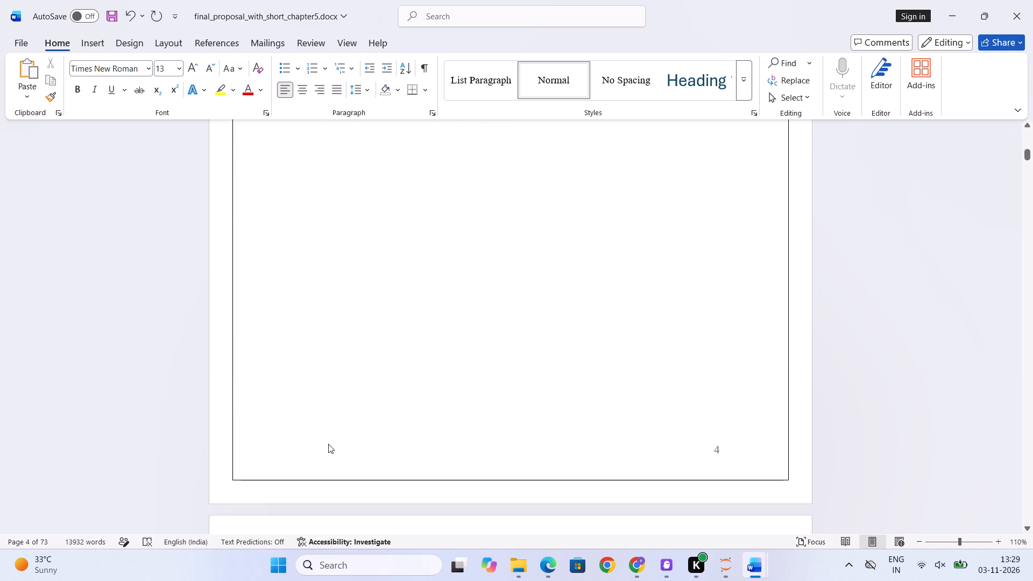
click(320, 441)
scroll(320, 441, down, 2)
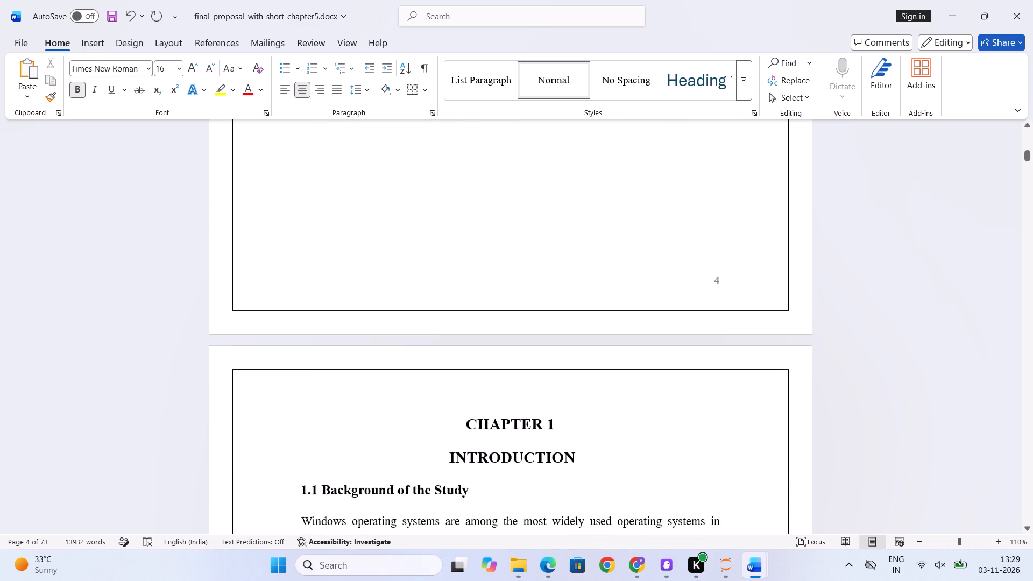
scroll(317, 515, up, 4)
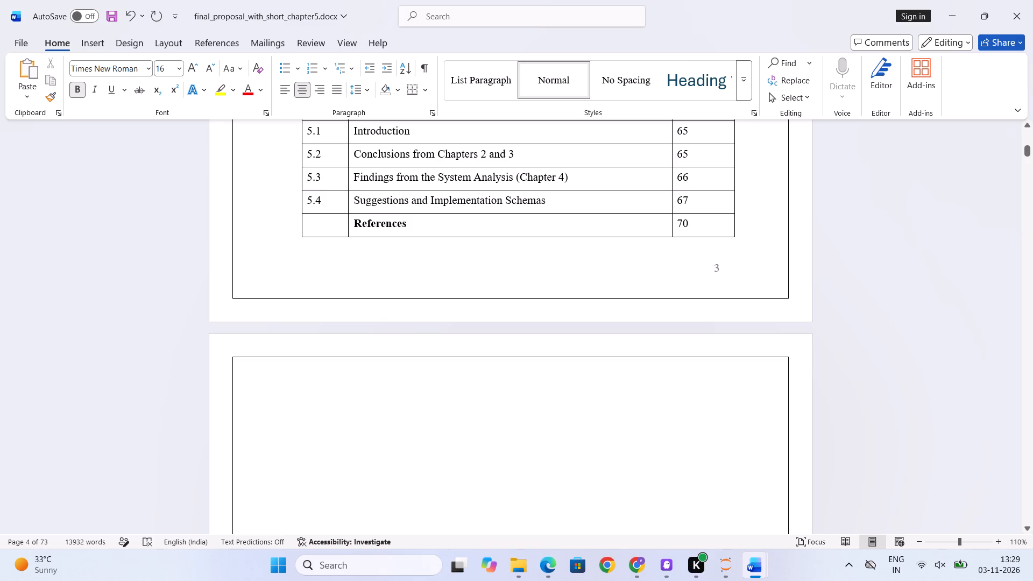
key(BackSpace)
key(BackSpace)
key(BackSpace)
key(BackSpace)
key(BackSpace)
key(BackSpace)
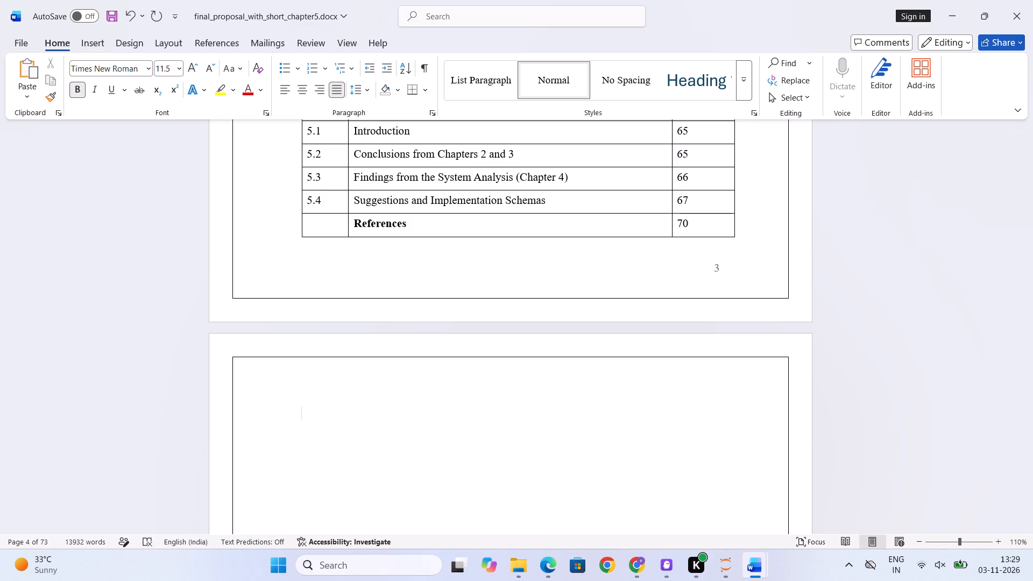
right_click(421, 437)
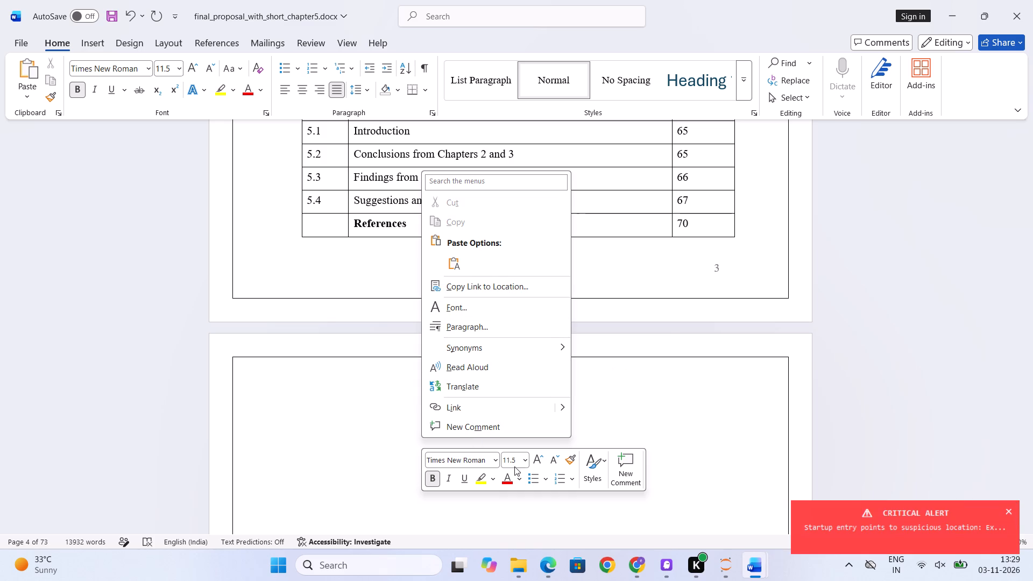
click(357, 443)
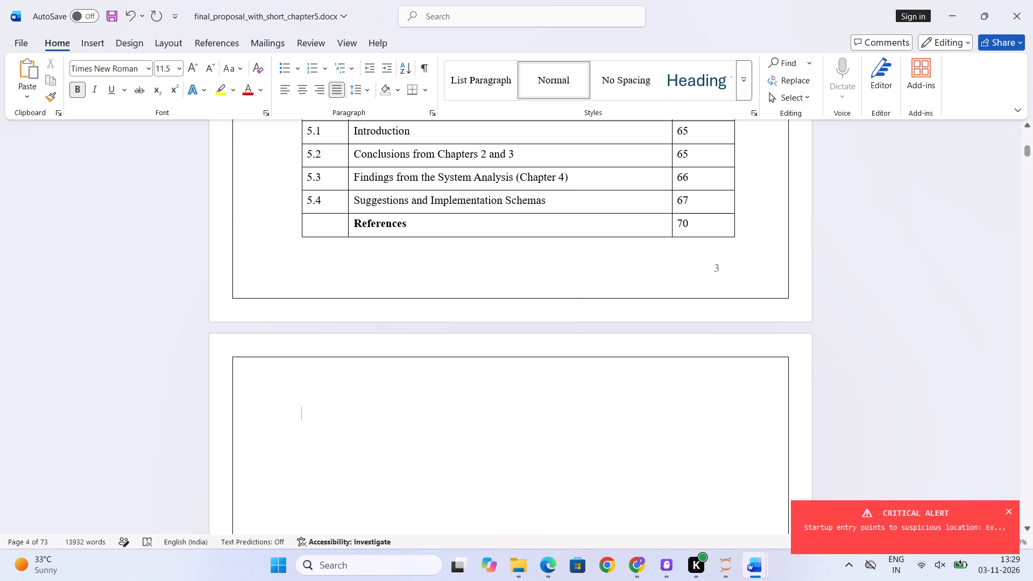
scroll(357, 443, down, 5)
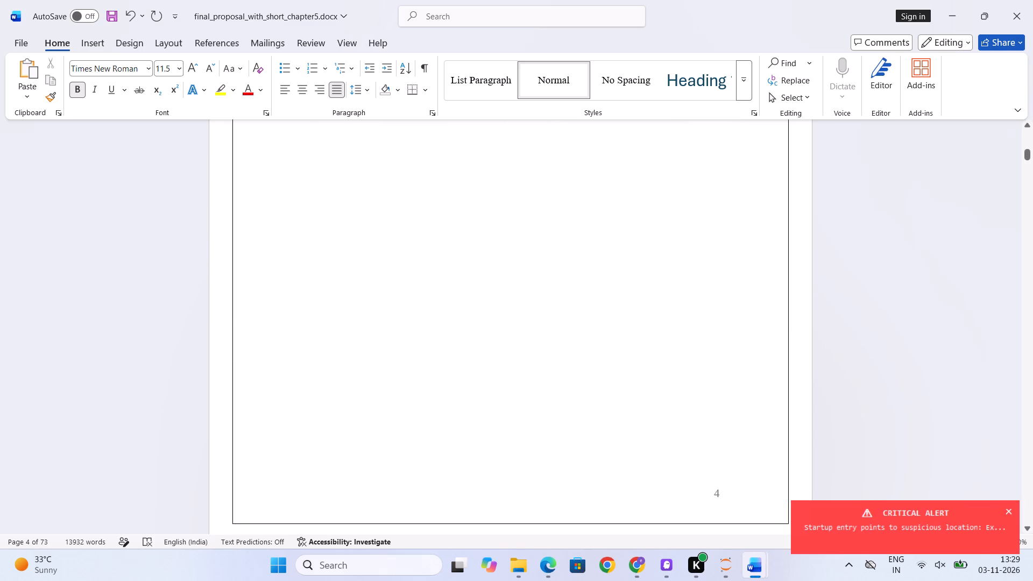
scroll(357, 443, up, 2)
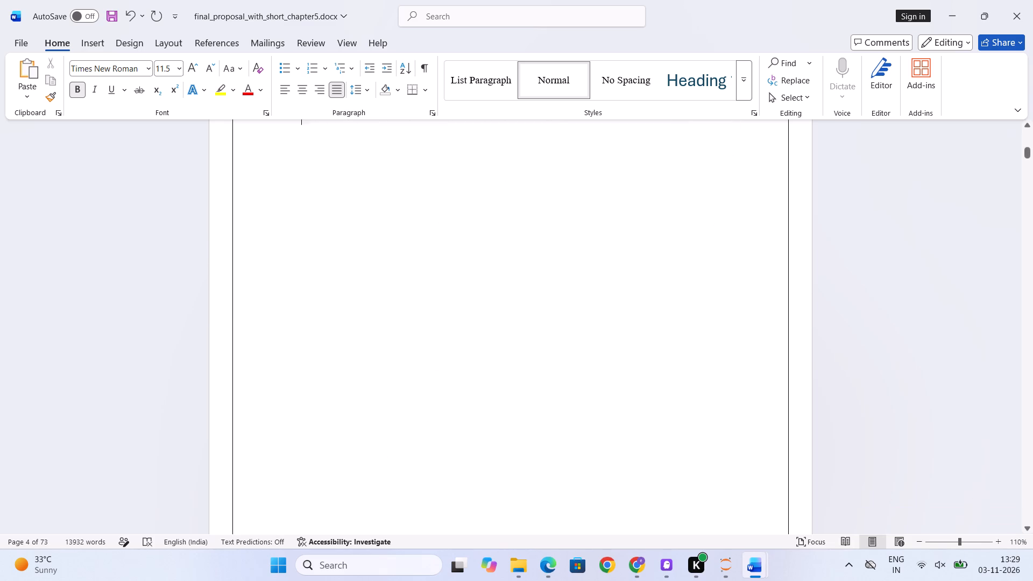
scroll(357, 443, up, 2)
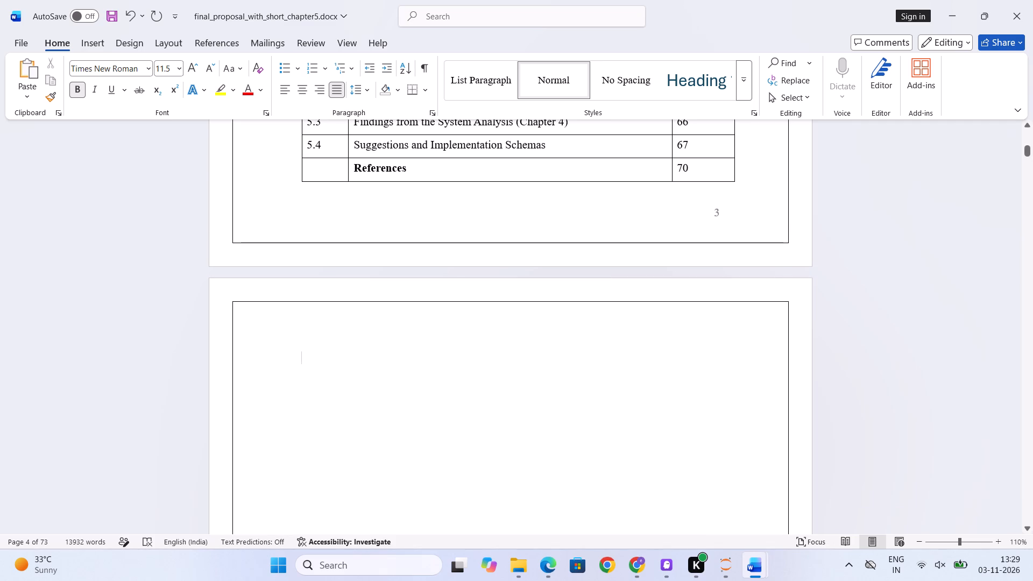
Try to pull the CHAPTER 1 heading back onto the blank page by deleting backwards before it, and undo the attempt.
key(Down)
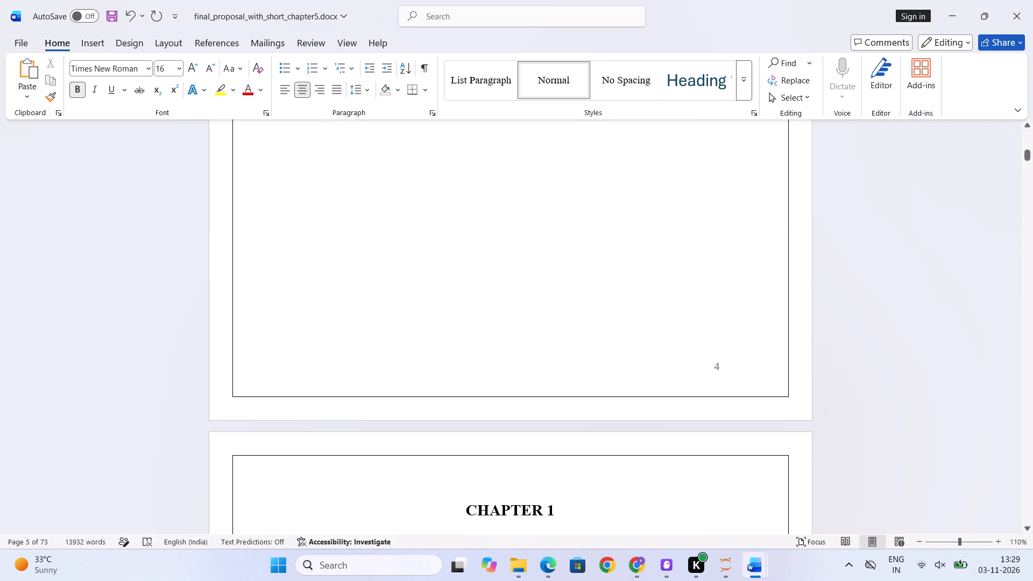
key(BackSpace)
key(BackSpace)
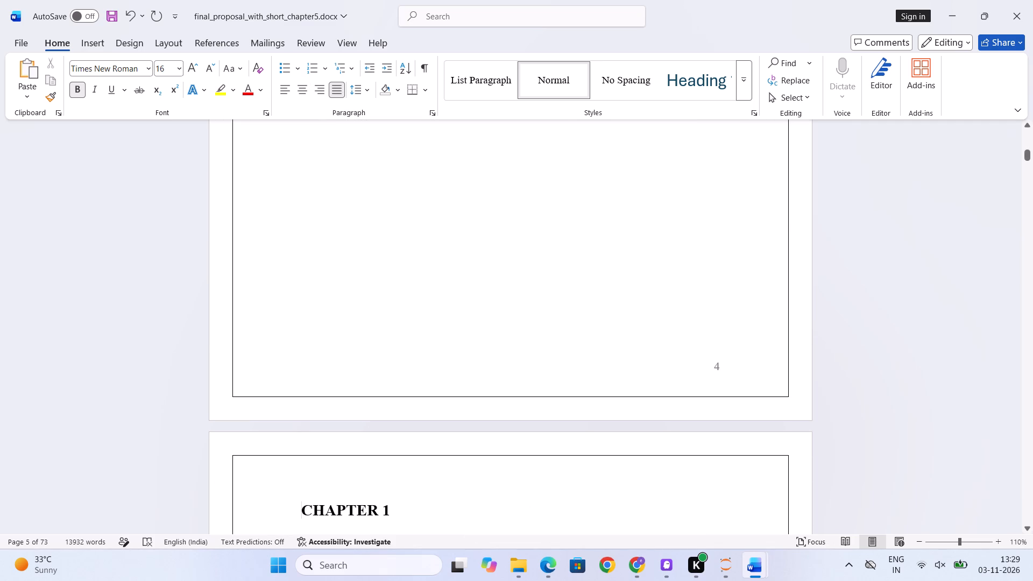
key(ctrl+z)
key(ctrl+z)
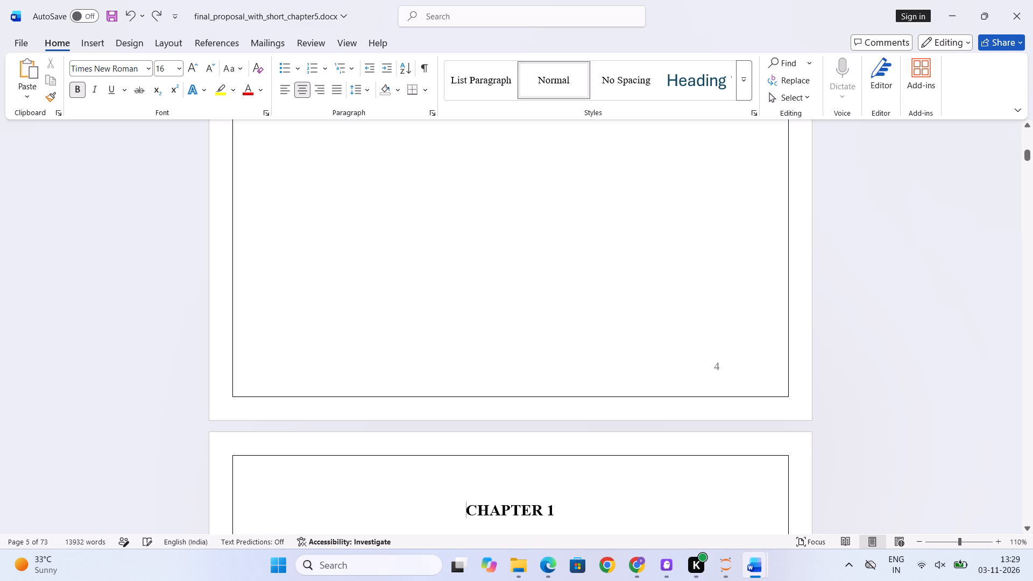
Remove the blank page between the table of contents and Chapter 1 by deleting forward from its empty line.
click(534, 346)
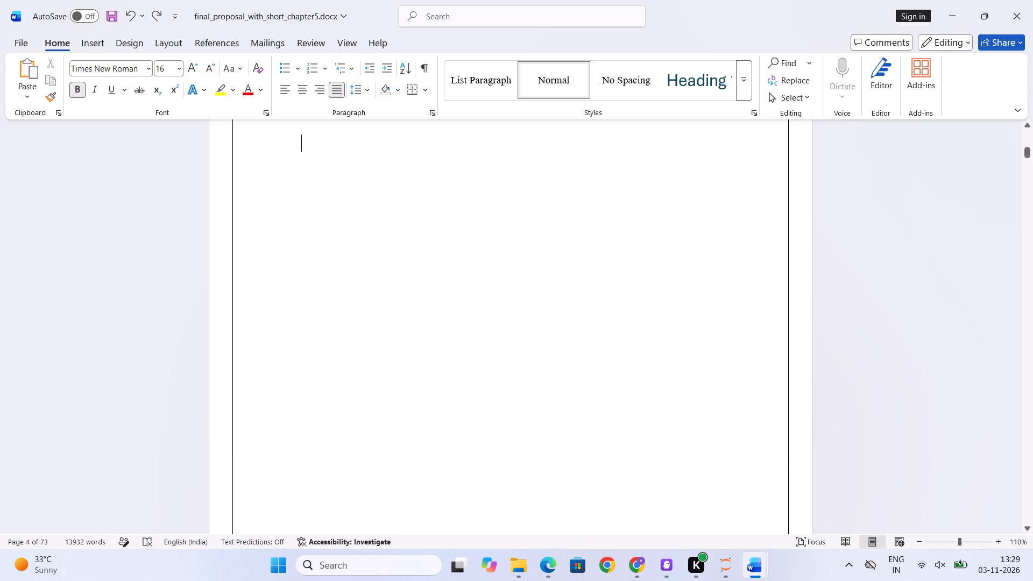
key(Delete)
Check the page flow and numbering from the table of contents into Chapter 1, through section 1.8 Proposed model.
scroll(534, 346, up, 1)
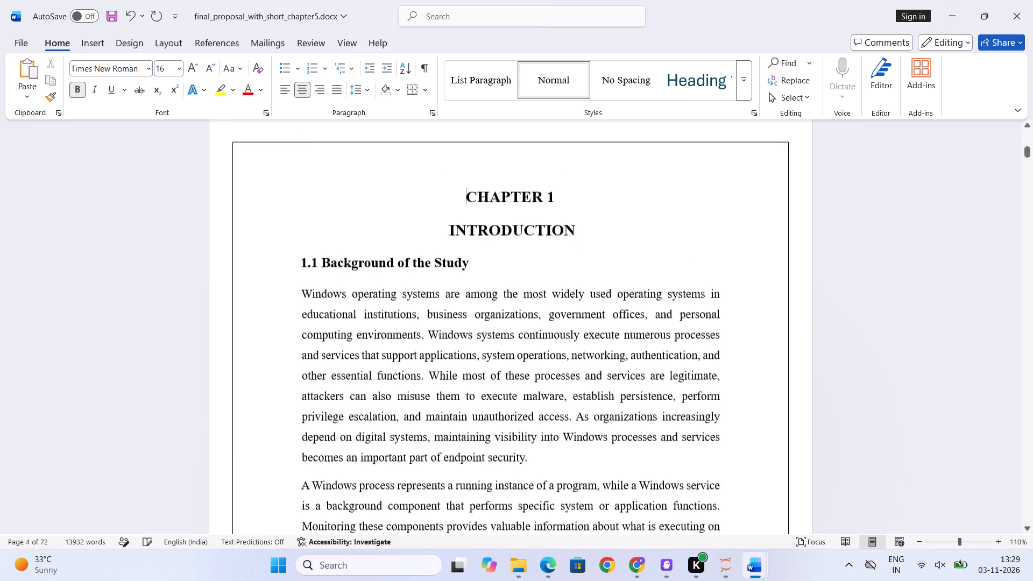
scroll(534, 346, up, 1)
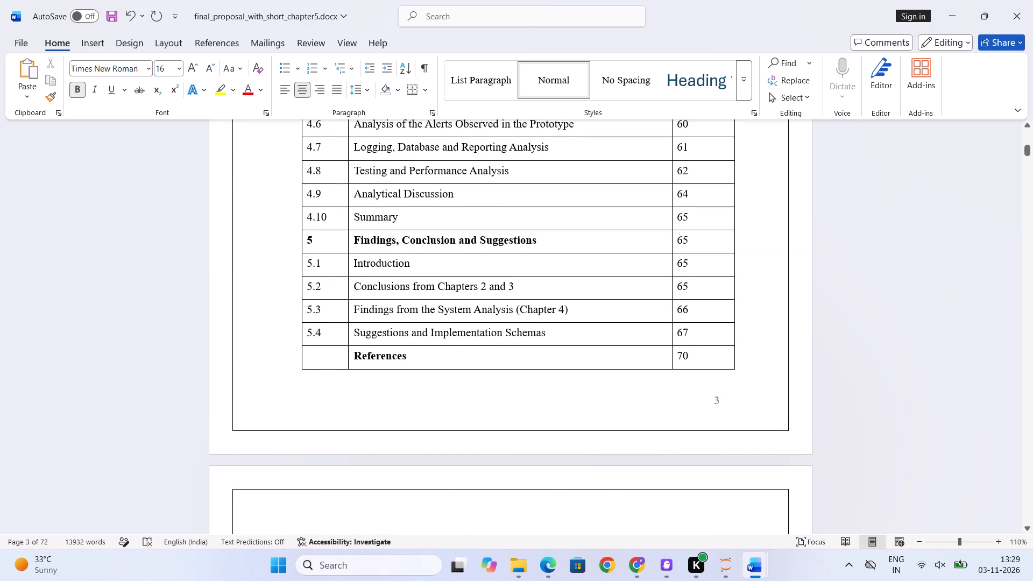
scroll(534, 346, up, 20)
scroll(534, 346, up, 20)
scroll(534, 346, up, 2)
scroll(435, 371, down, 5)
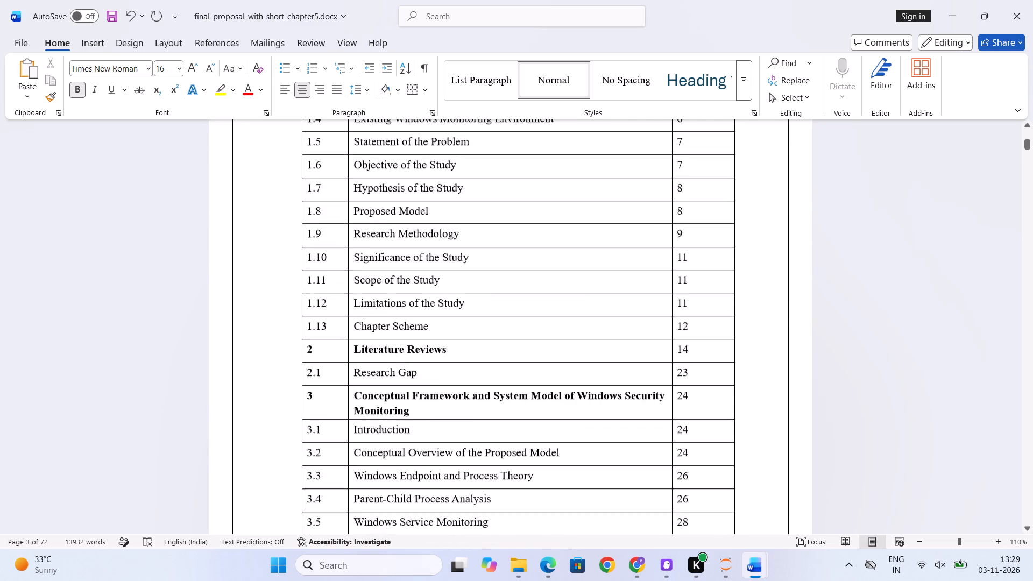
scroll(435, 371, down, 10)
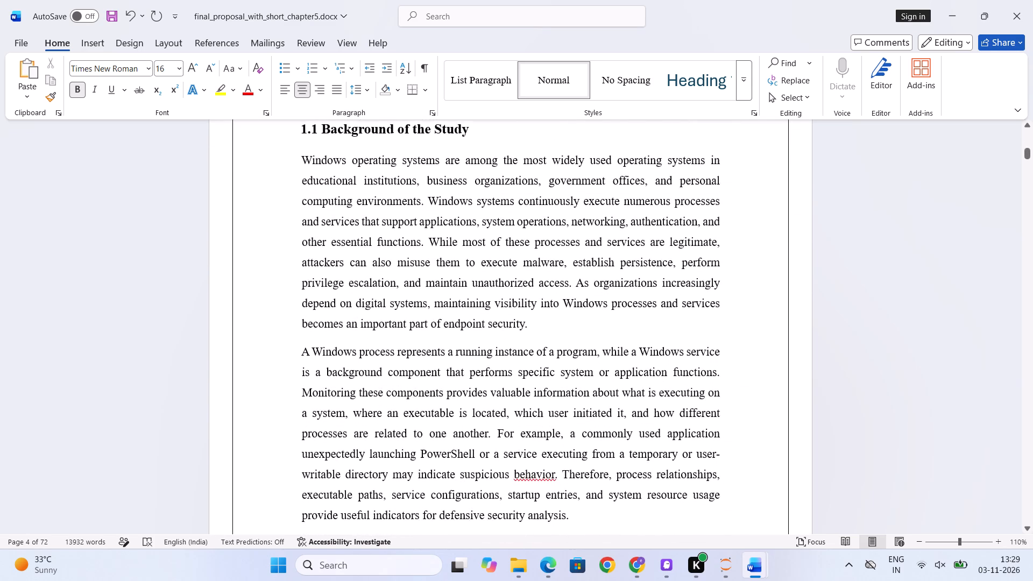
scroll(435, 371, down, 7)
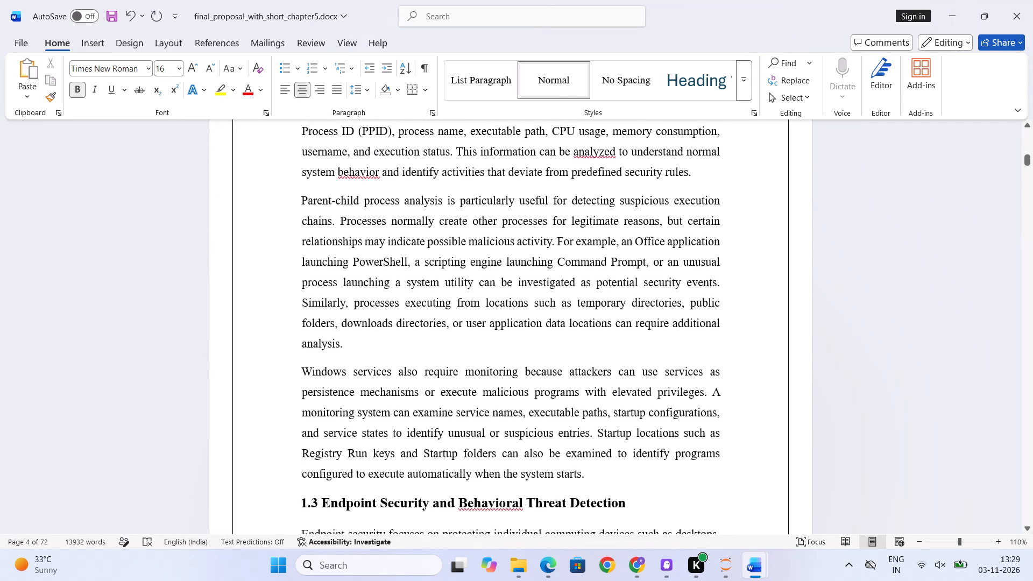
scroll(435, 371, down, 7)
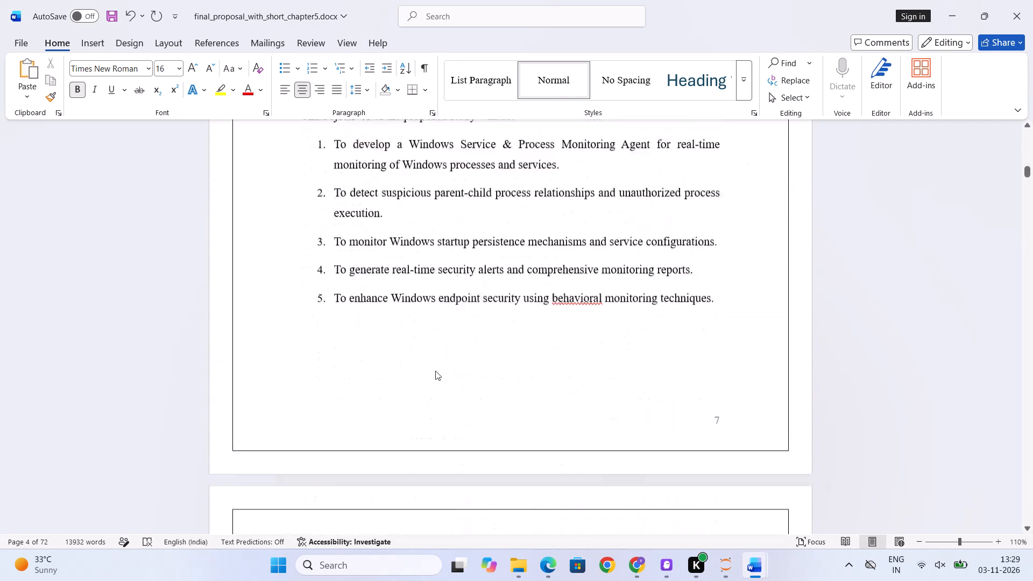
scroll(435, 371, down, 6)
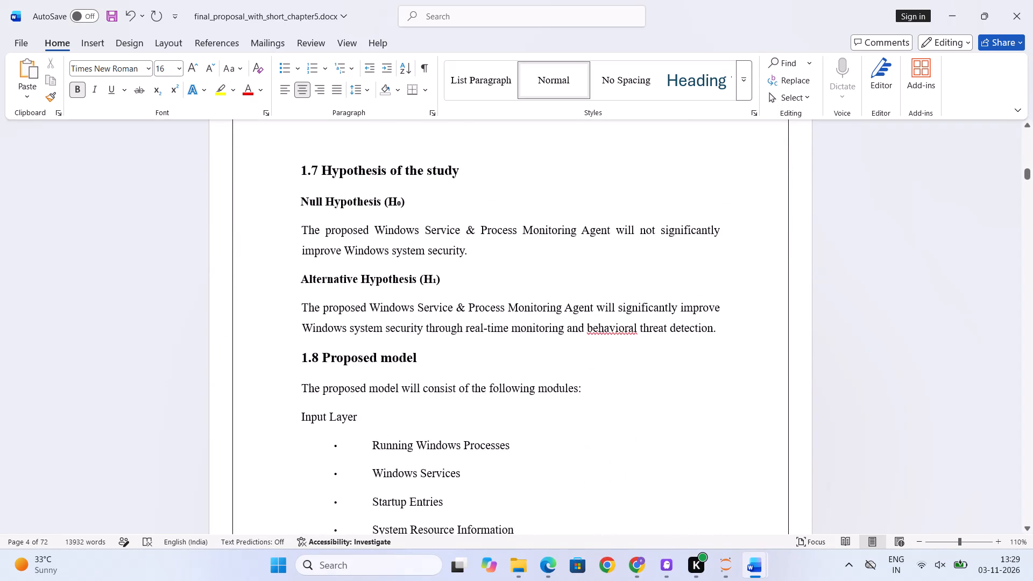
scroll(435, 371, down, 1)
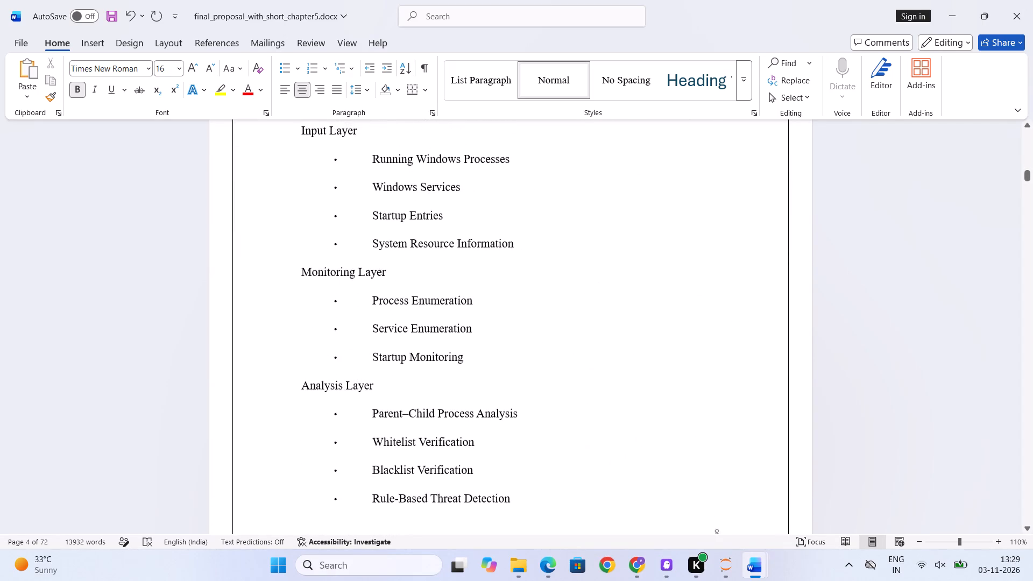
scroll(435, 371, up, 1)
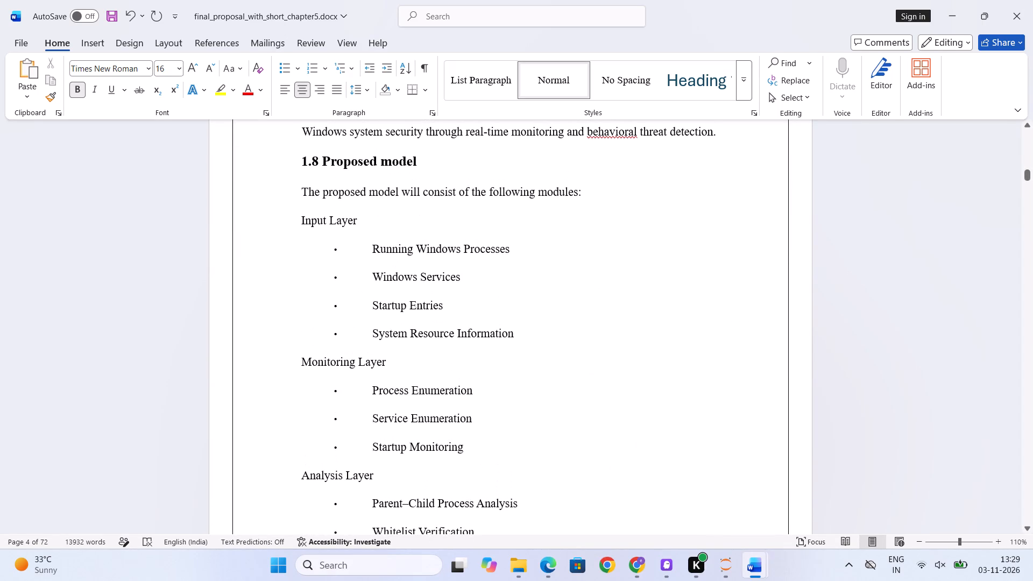
scroll(435, 371, down, 2)
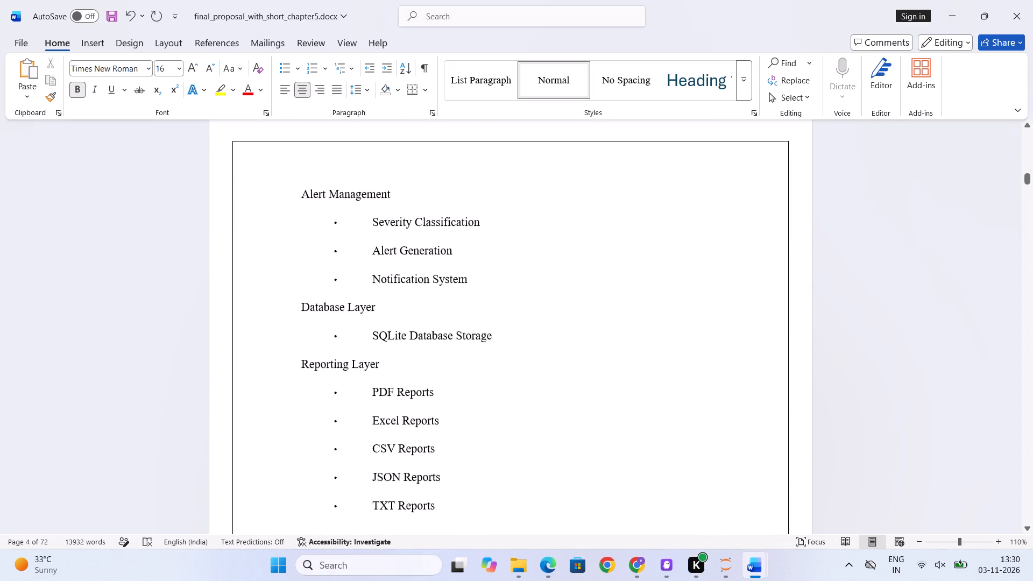
scroll(435, 371, up, 1)
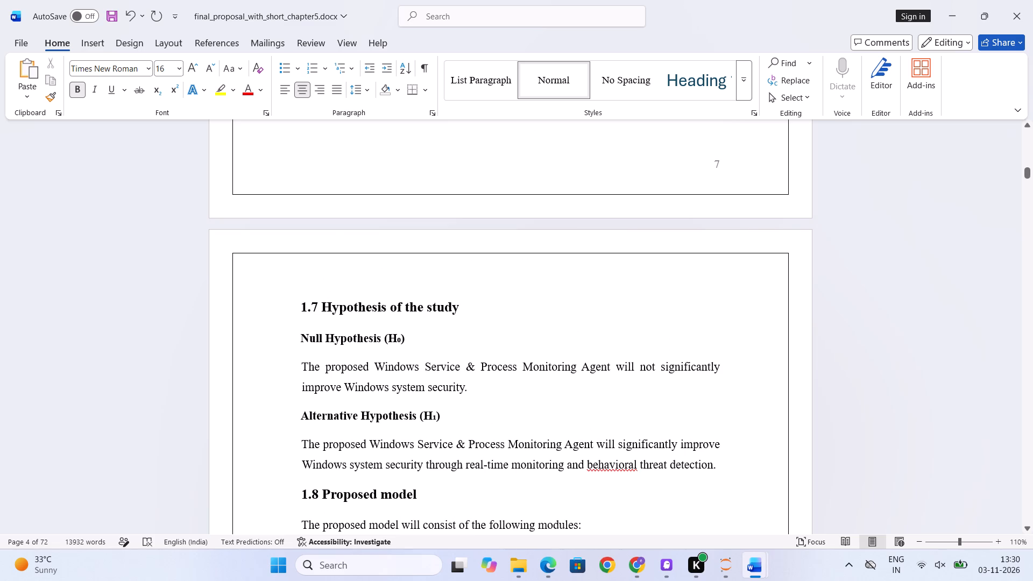
scroll(299, 375, down, 2)
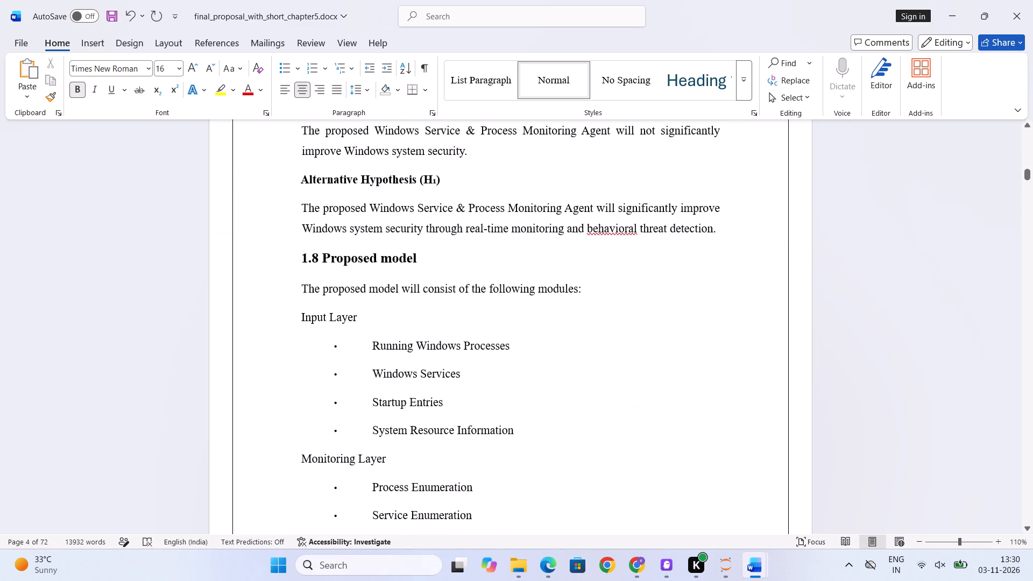
scroll(299, 375, down, 5)
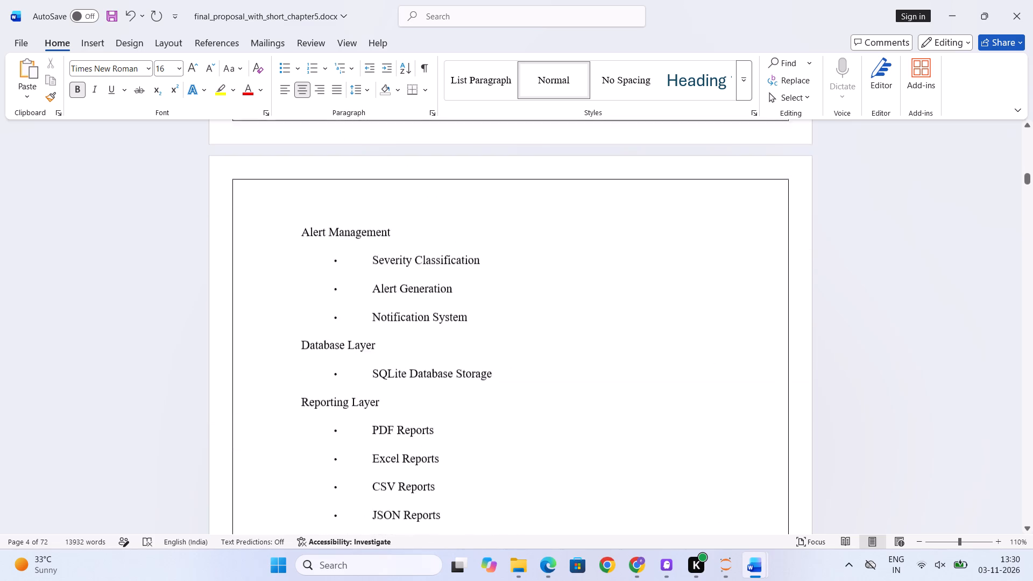
Review the layout and page numbers of Chapter 1 from section 1.9 Research Methodology through section 1.13 Chapter scheme.
scroll(299, 375, down, 4)
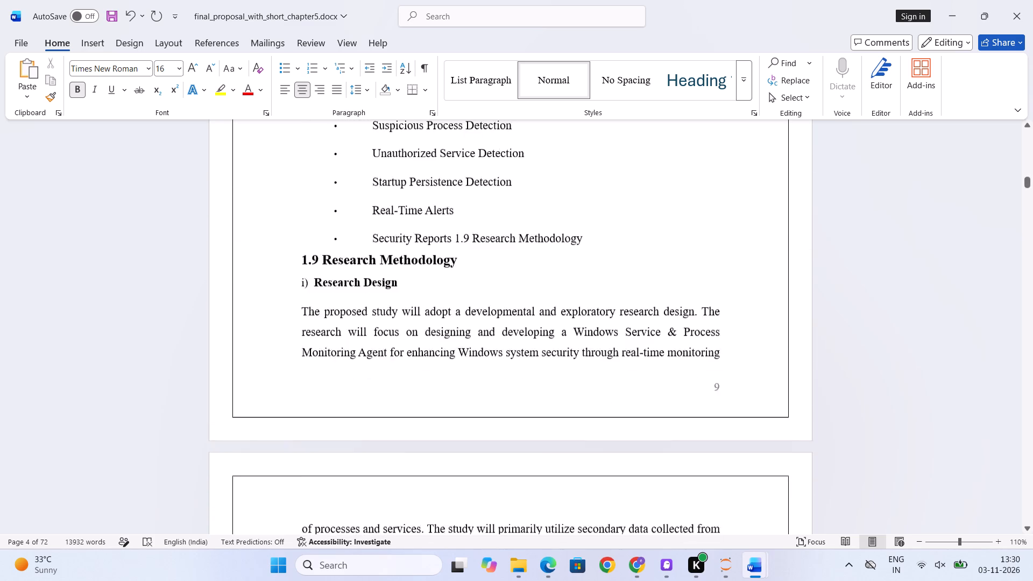
scroll(299, 375, down, 4)
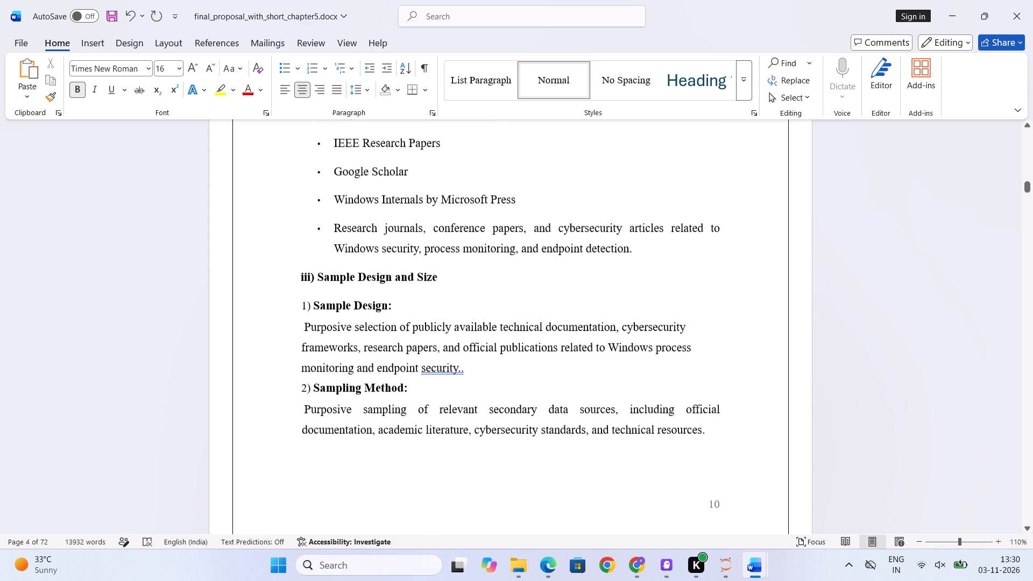
scroll(299, 375, down, 4)
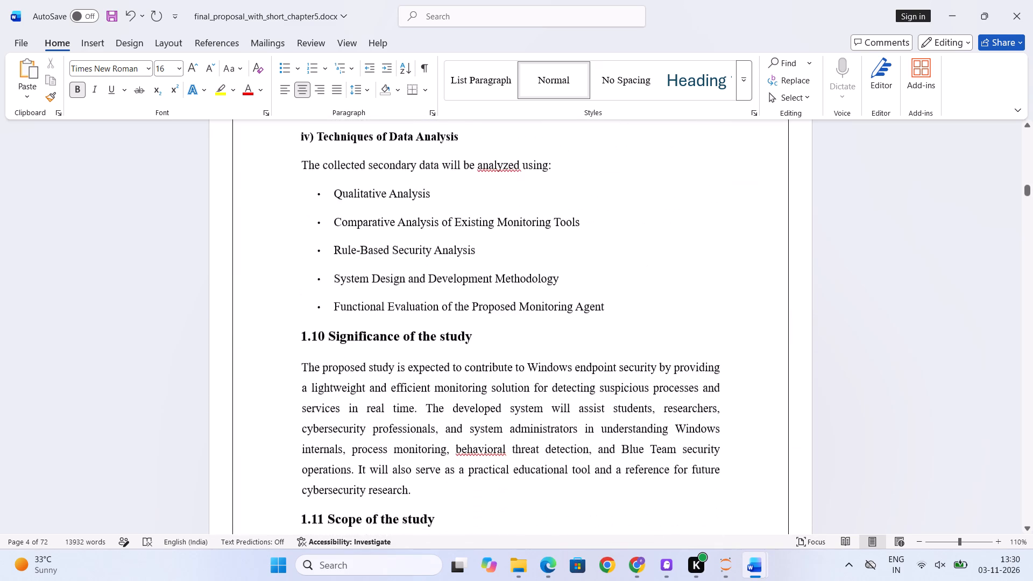
scroll(299, 375, down, 10)
scroll(299, 375, up, 1)
scroll(299, 375, down, 1)
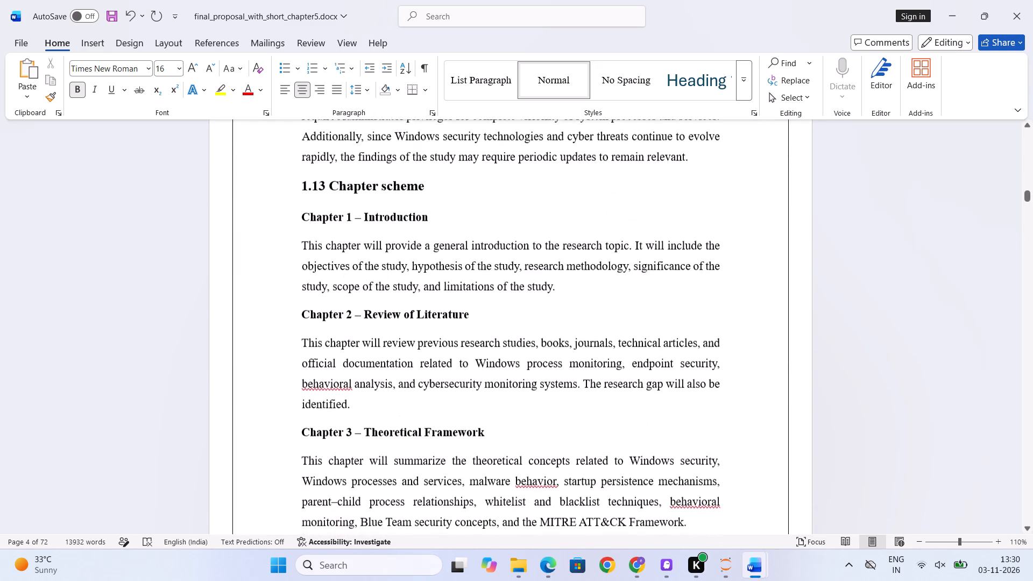
scroll(299, 375, down, 4)
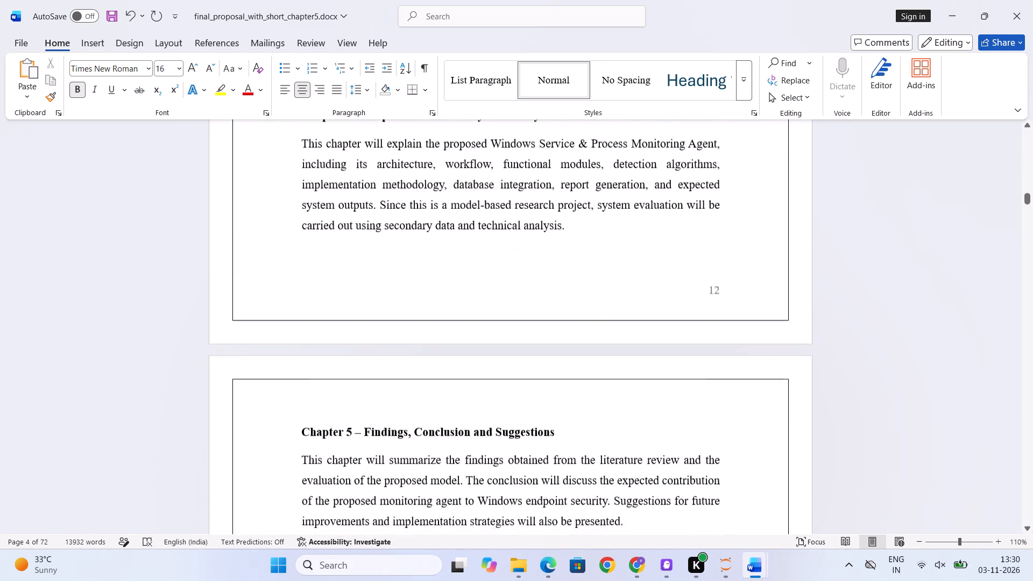
scroll(299, 375, down, 2)
scroll(299, 375, up, 2)
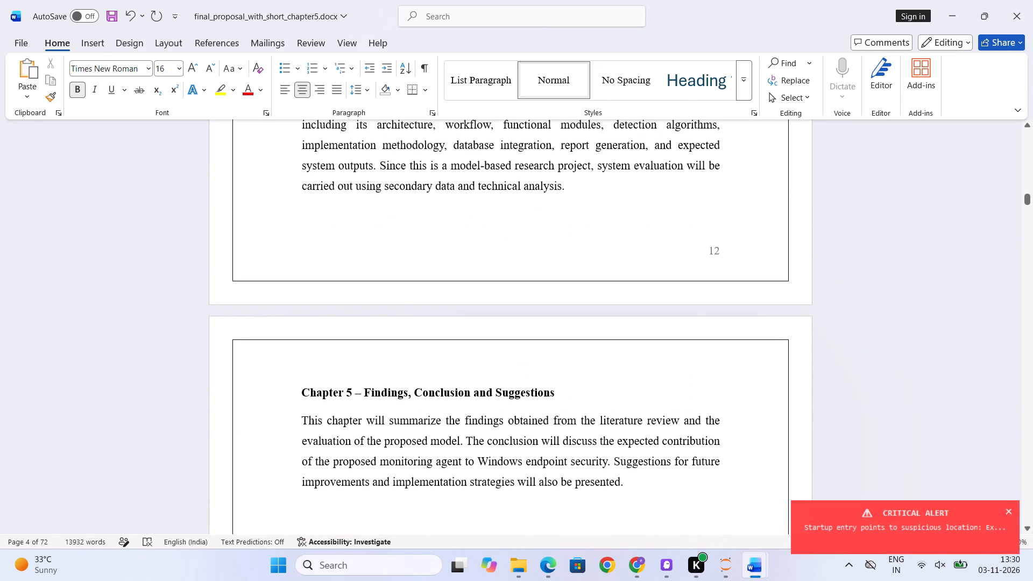
scroll(402, 383, up, 4)
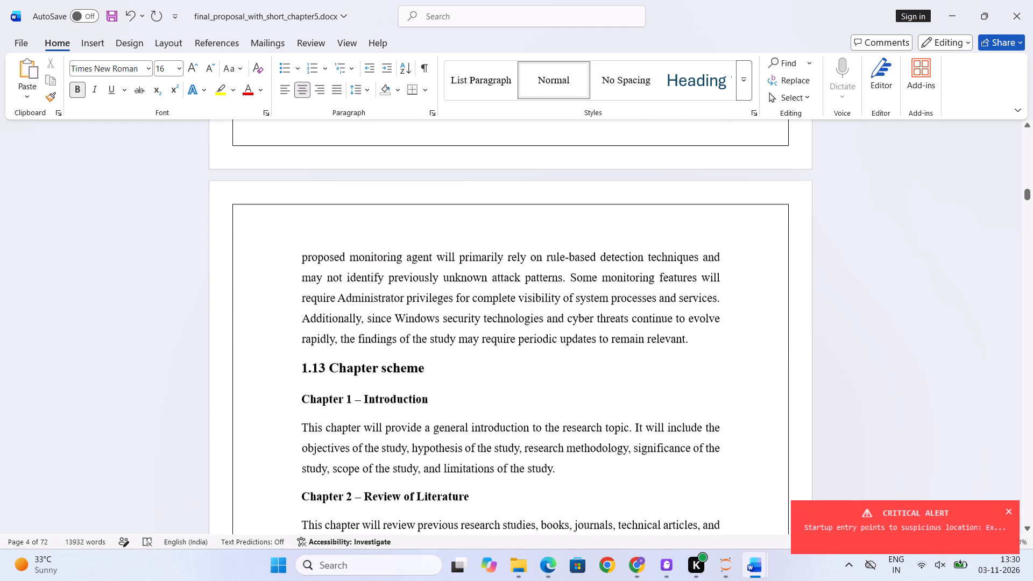
scroll(402, 383, up, 2)
scroll(447, 266, up, 7)
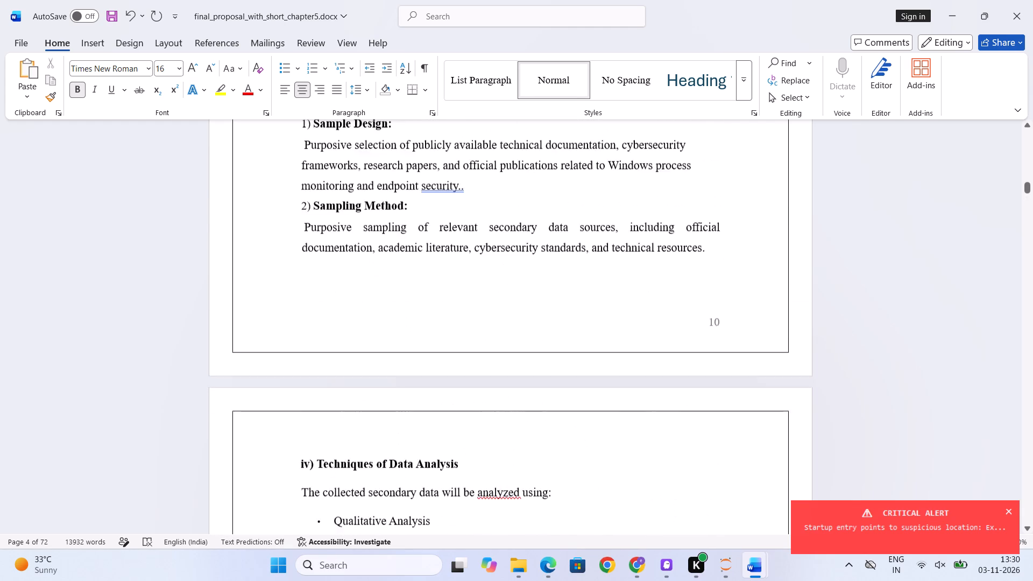
Check the page layout from section 1.9 Research Methodology through the chapter scheme and Chapter 2 into Chapter 3.
scroll(447, 266, up, 1)
scroll(447, 266, down, 2)
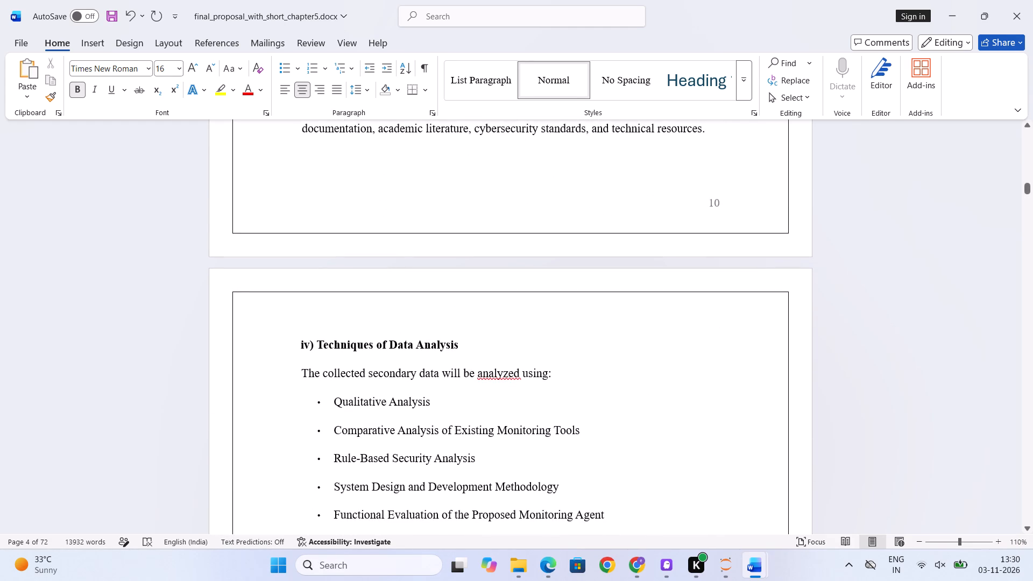
scroll(447, 266, up, 2)
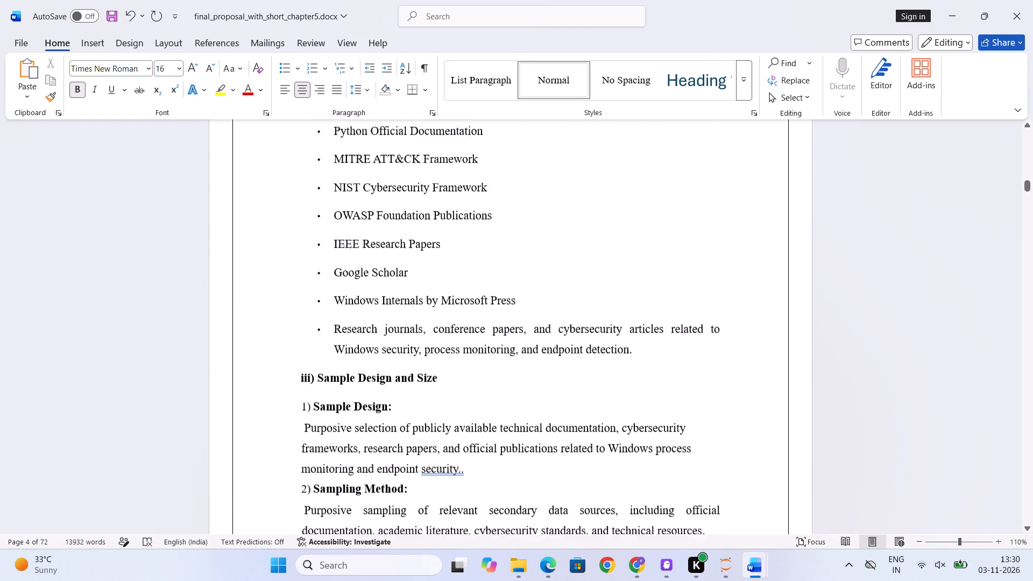
scroll(447, 266, up, 1)
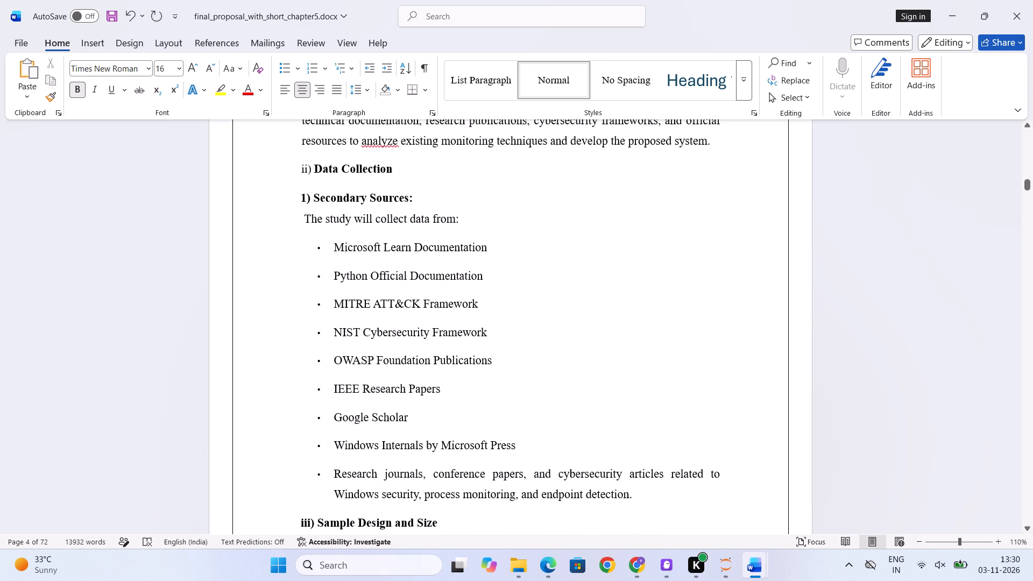
scroll(455, 414, up, 4)
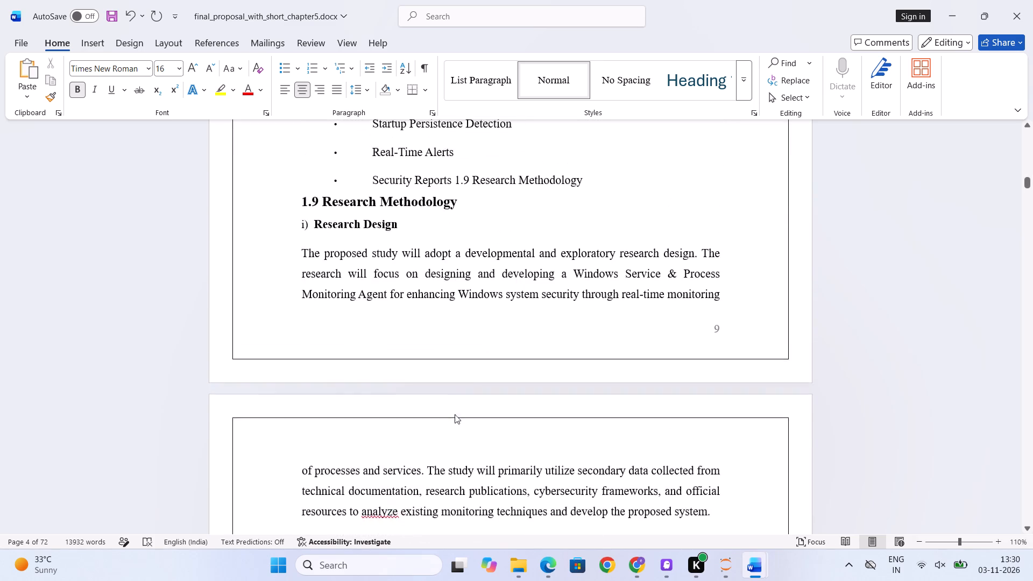
scroll(455, 414, up, 1)
scroll(455, 414, down, 16)
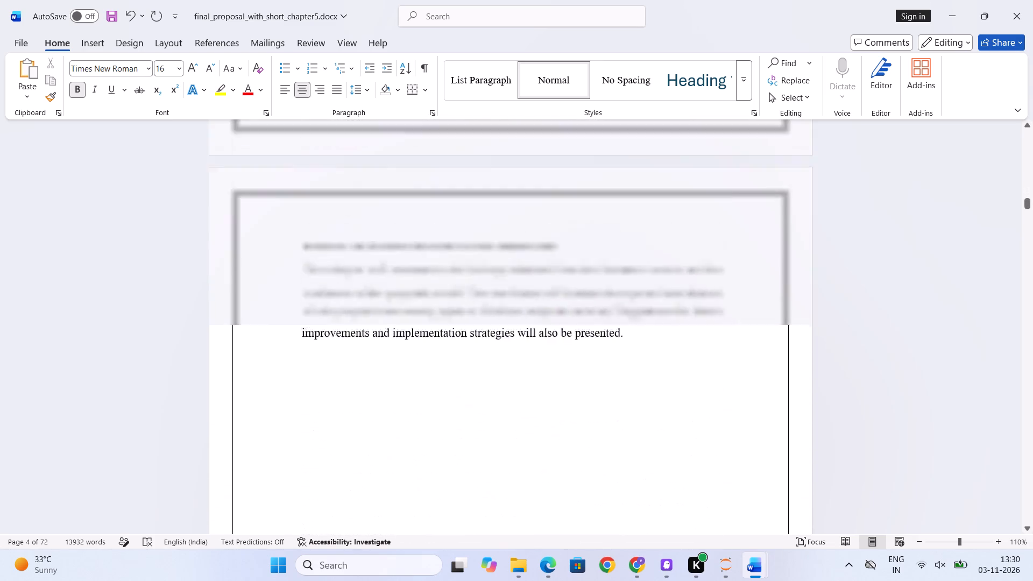
scroll(455, 414, down, 1)
scroll(455, 414, up, 1)
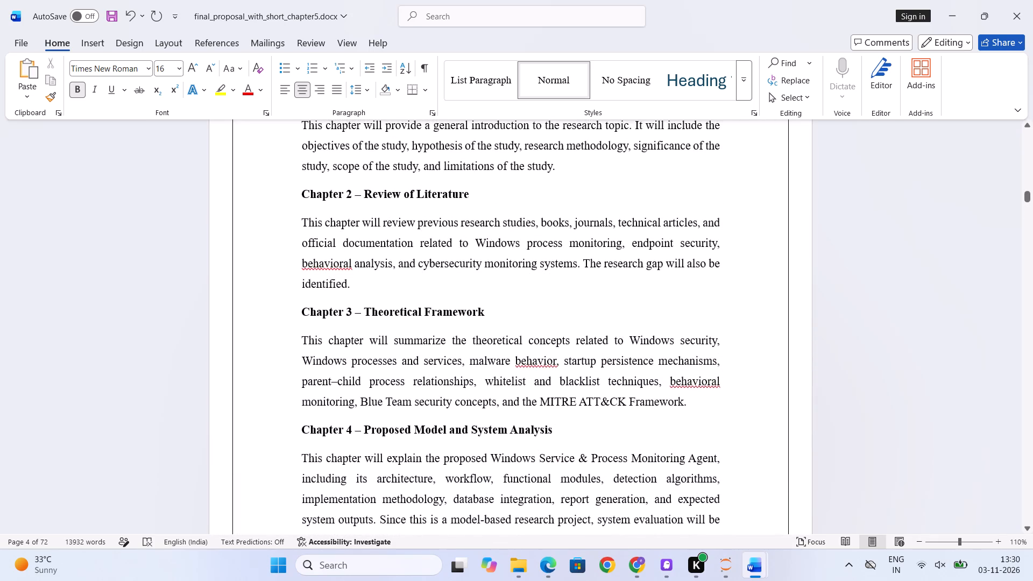
scroll(430, 341, down, 3)
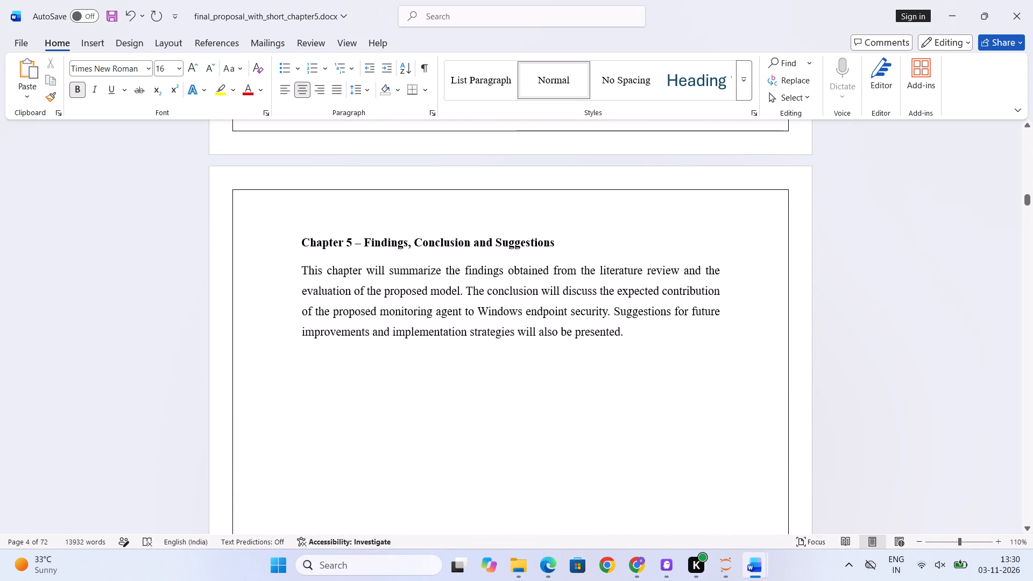
scroll(508, 384, down, 16)
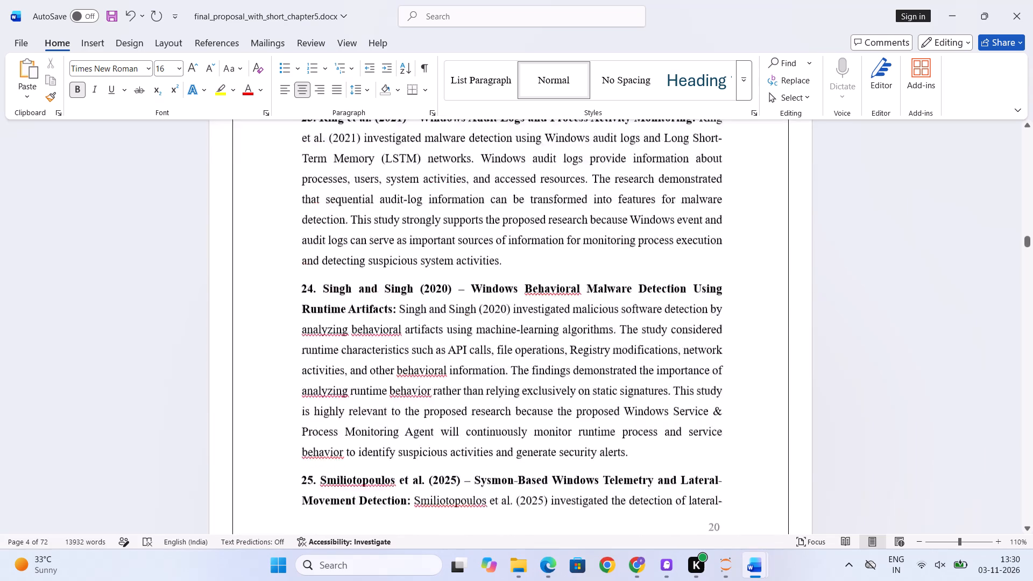
scroll(508, 384, down, 5)
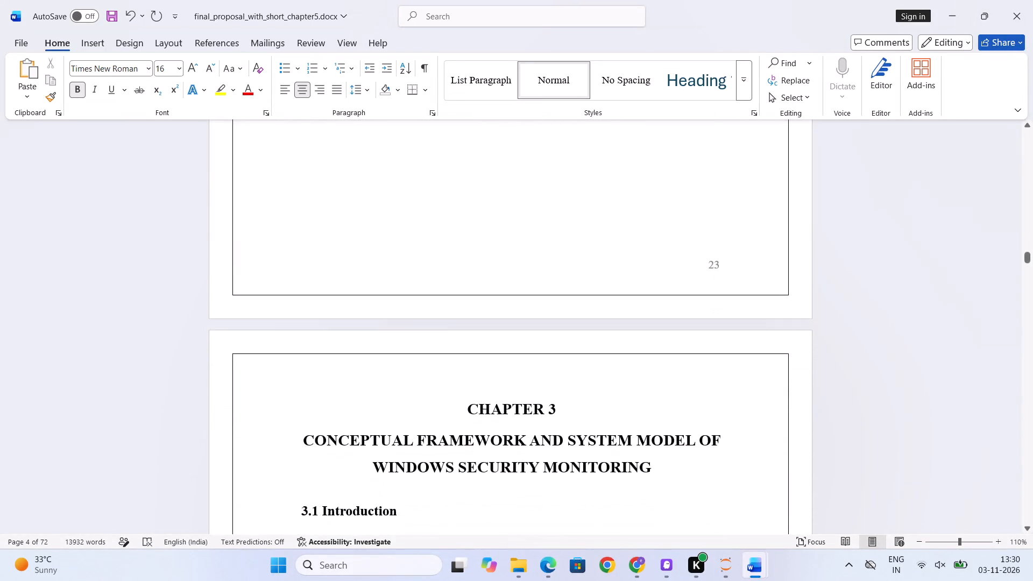
scroll(508, 384, down, 6)
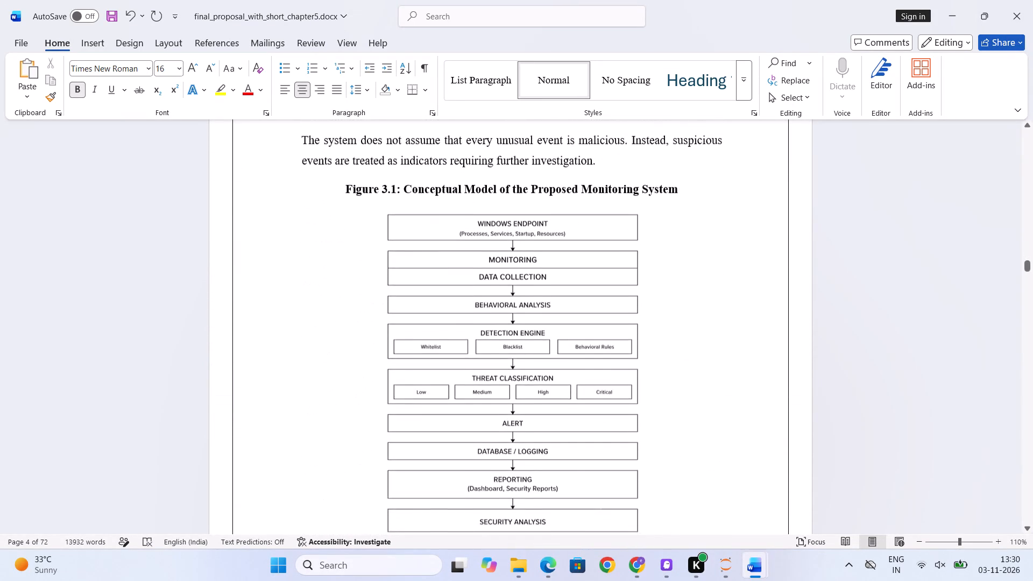
Add a thin black border around the Figure 3.1 Conceptual Model of the Proposed Monitoring System picture.
scroll(508, 384, down, 3)
scroll(464, 302, up, 1)
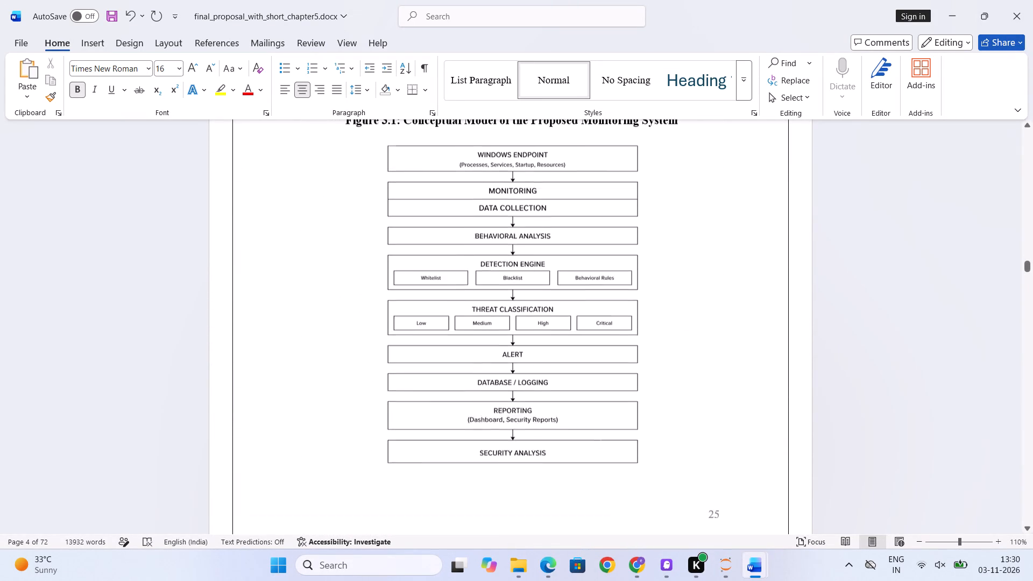
scroll(464, 302, up, 1)
click(473, 357)
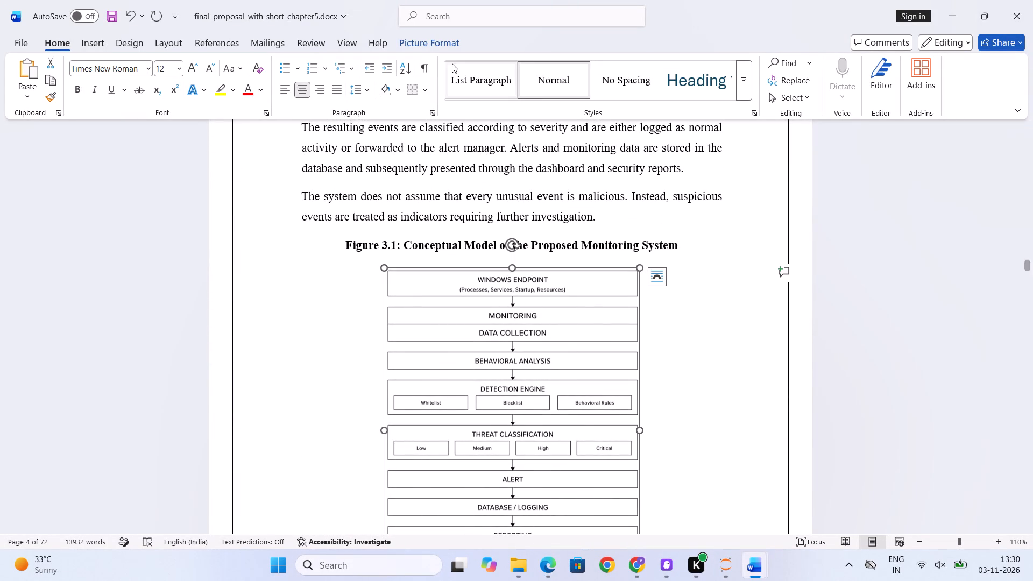
click(433, 46)
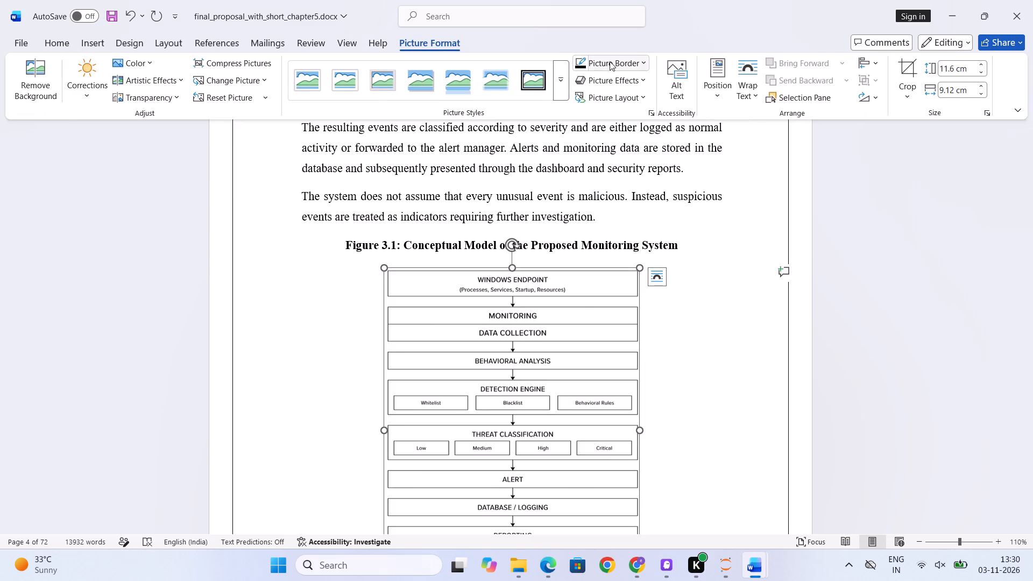
click(610, 61)
click(602, 127)
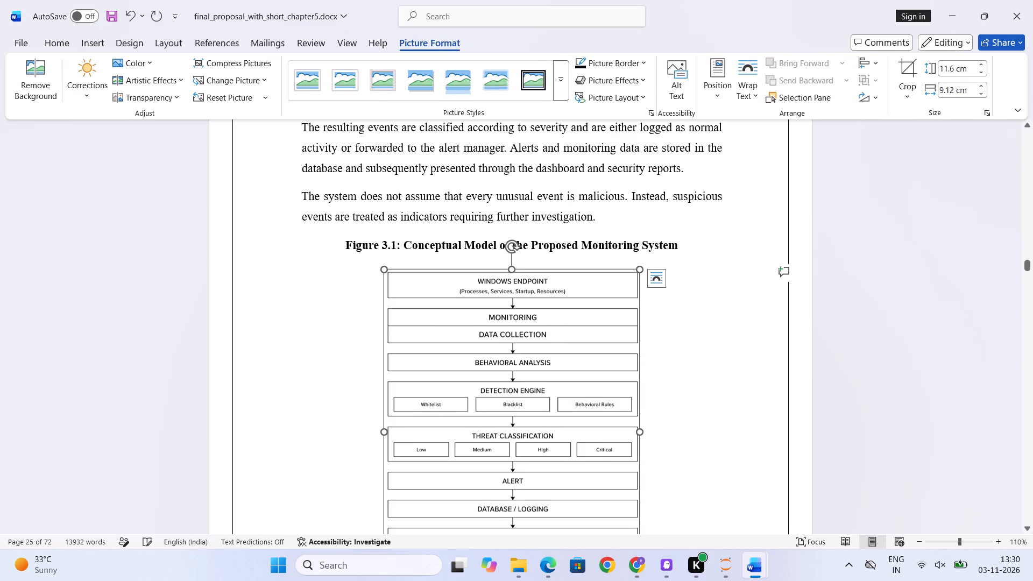
click(662, 249)
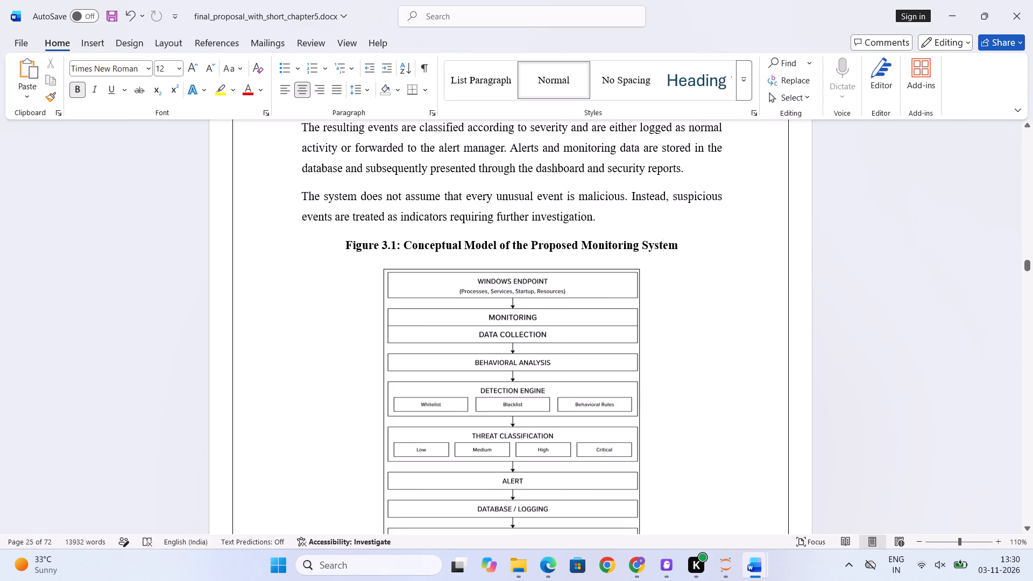
Join the "For example: explorer.exe → chrome.exe → application.exe" line in section 3.3 to the end of the preceding paragraph, separated by a space.
scroll(516, 364, down, 3)
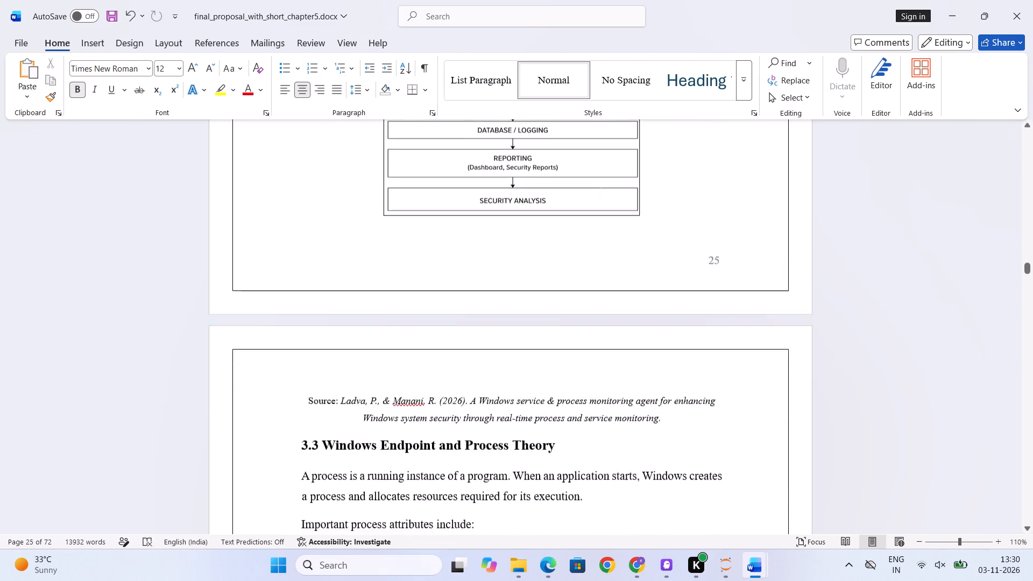
scroll(516, 364, down, 4)
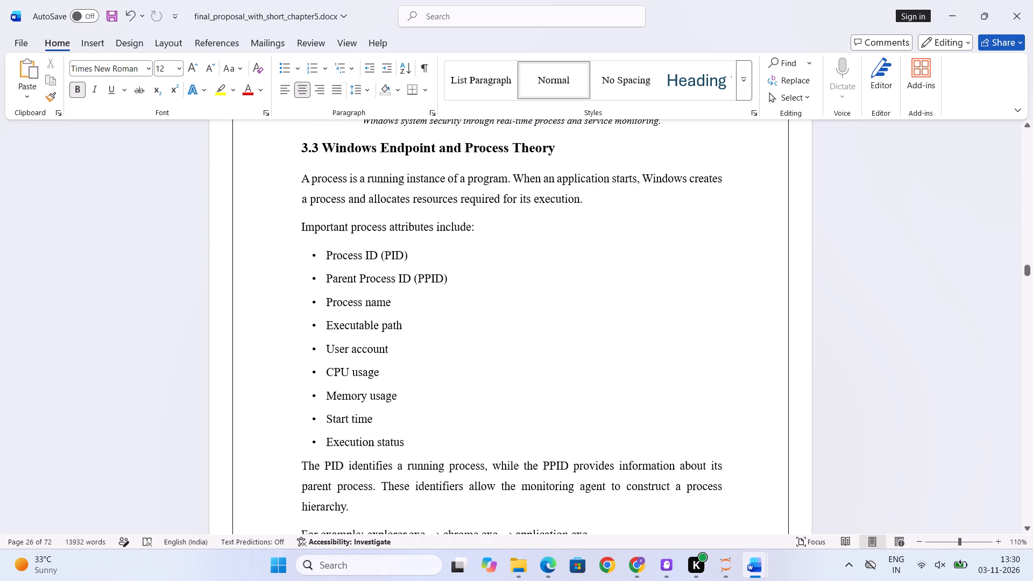
scroll(516, 364, down, 1)
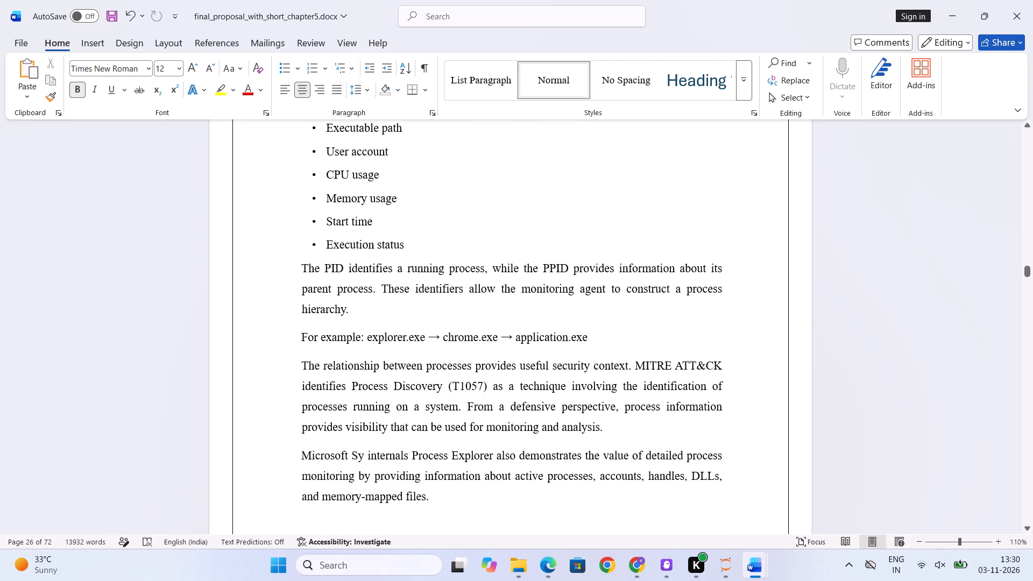
click(299, 342)
key(BackSpace)
key(BackSpace)
key(space)
Replace the empty line before the 3.4 Parent-Child Process Analysis heading with two line breaks so the heading starts on the next page.
scroll(304, 373, down, 1)
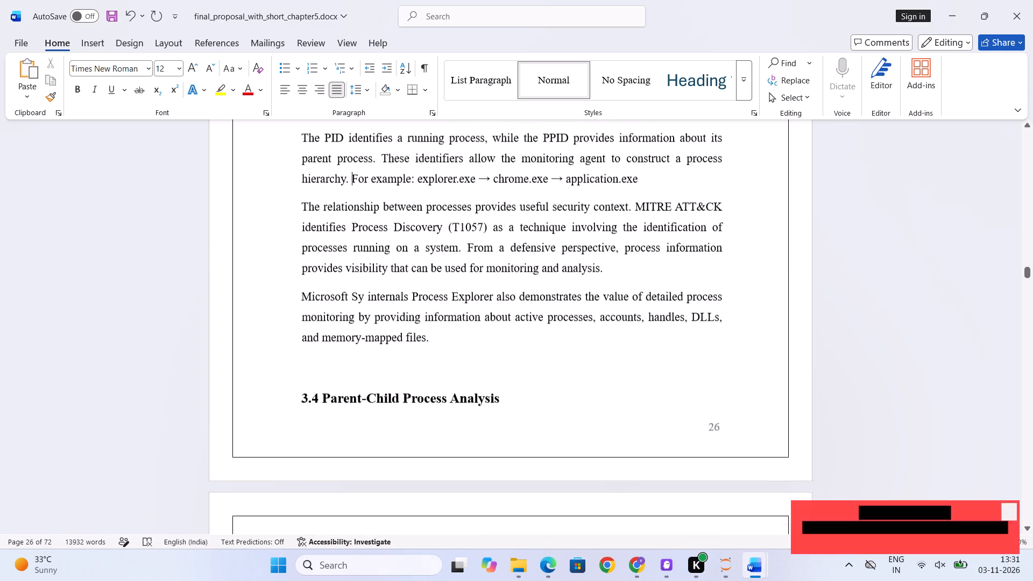
click(314, 369)
key(BackSpace)
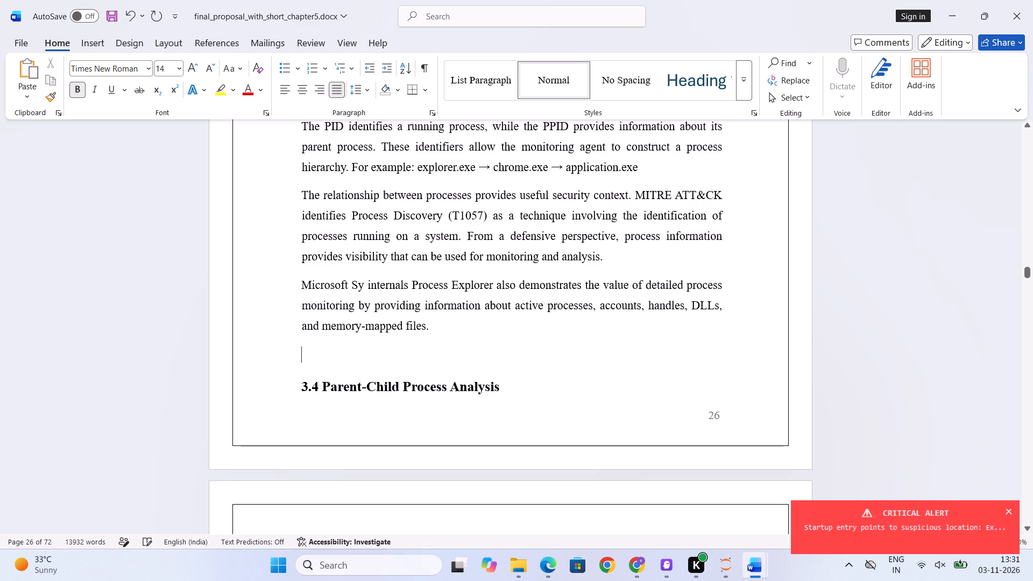
key(BackSpace)
scroll(335, 374, down, 1)
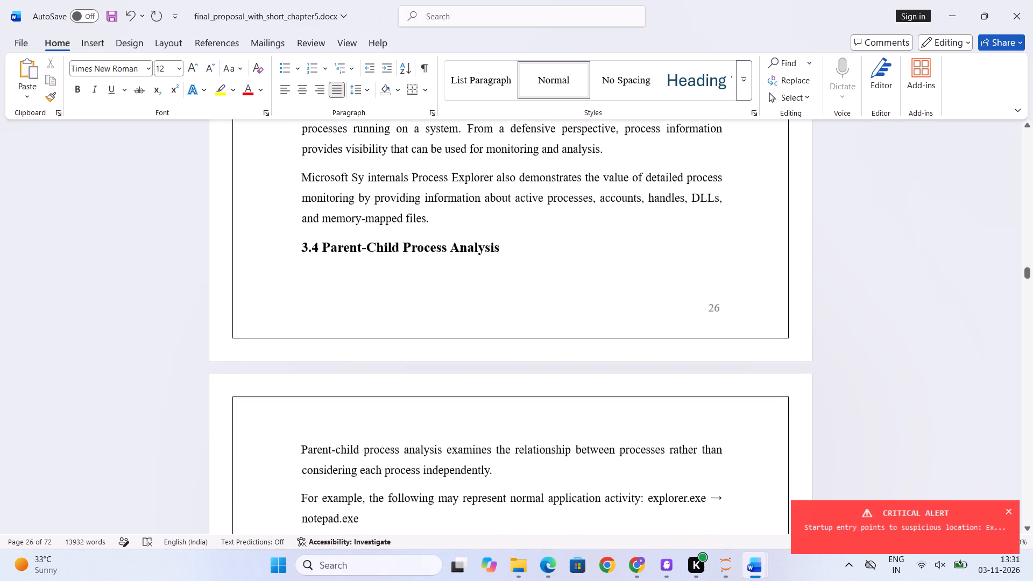
key(Return)
key(Return)
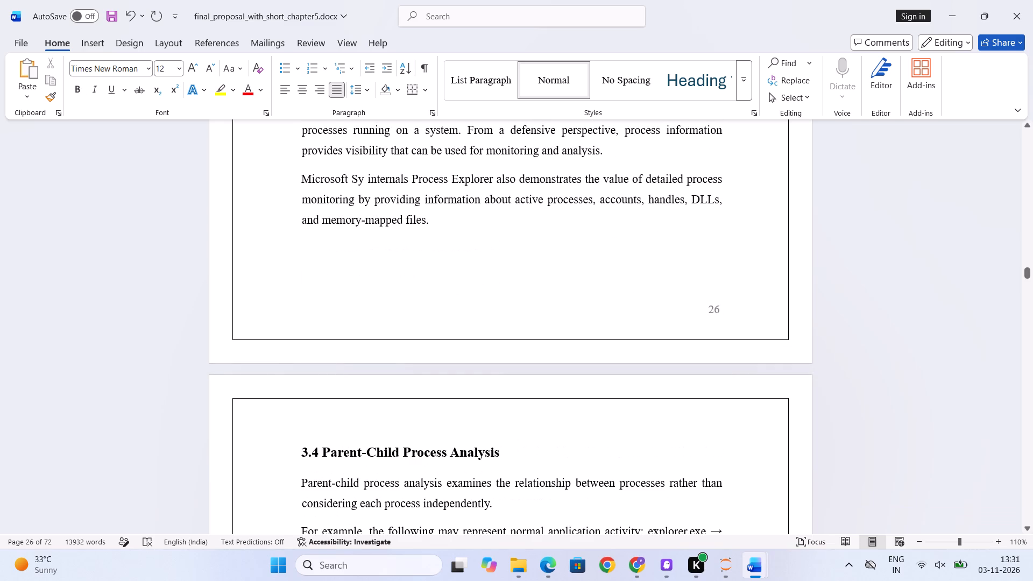
Check the page flow from section 3.4 into 3.5 Windows Service Monitoring and inspect the font formatting of 3.5's body text and heading.
scroll(377, 450, down, 3)
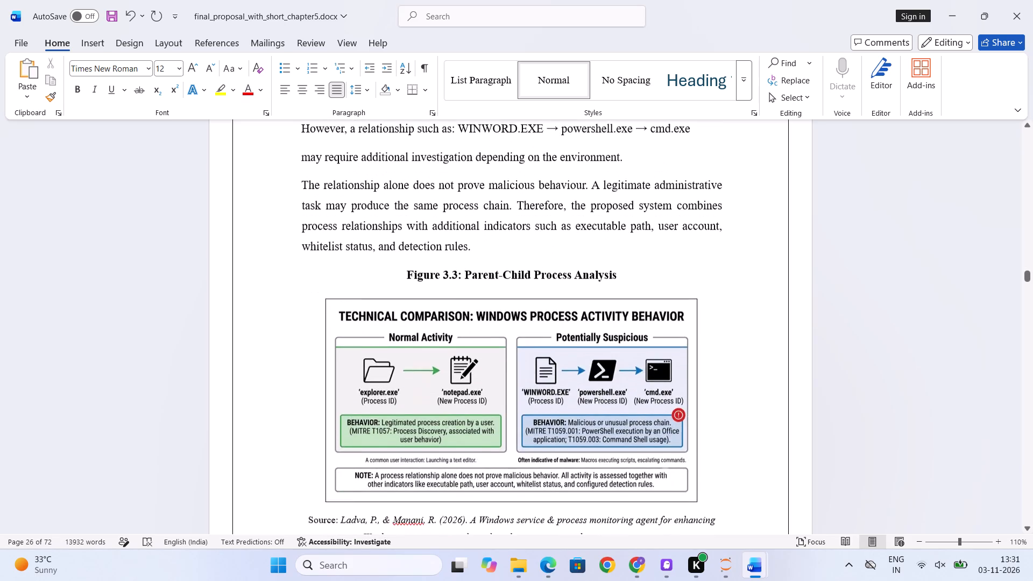
scroll(377, 450, down, 3)
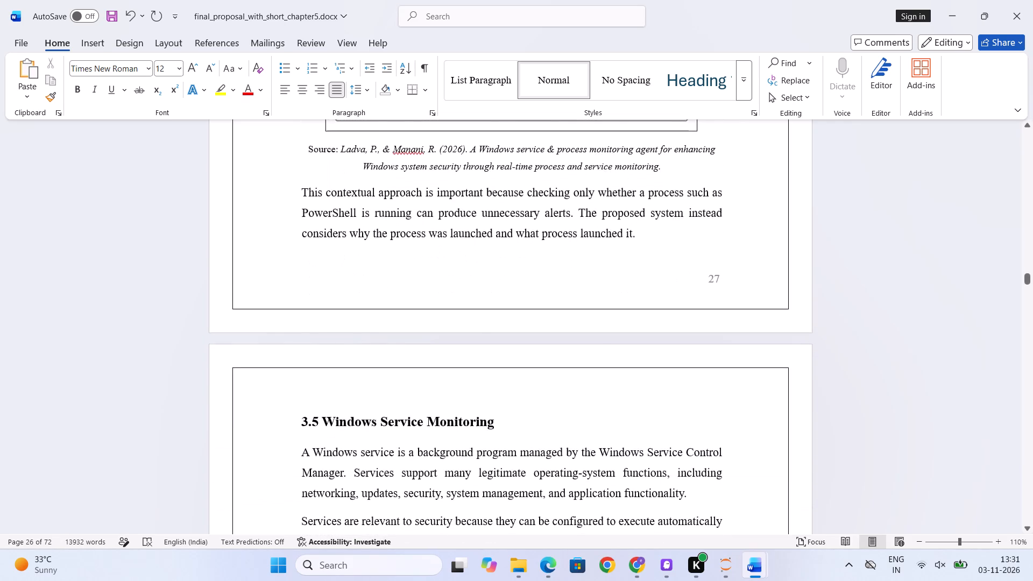
scroll(377, 450, down, 1)
click(331, 314)
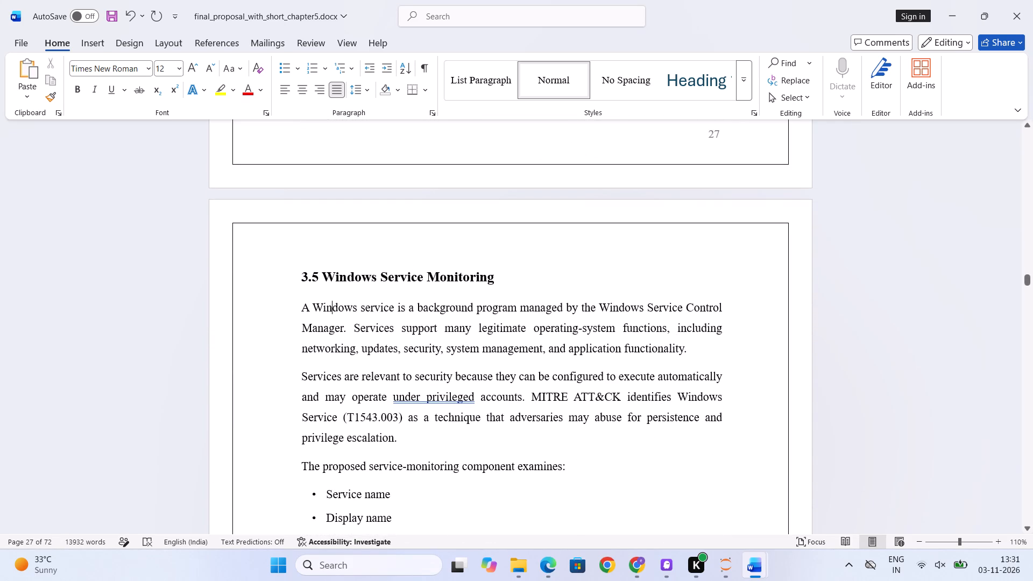
double_click(331, 314)
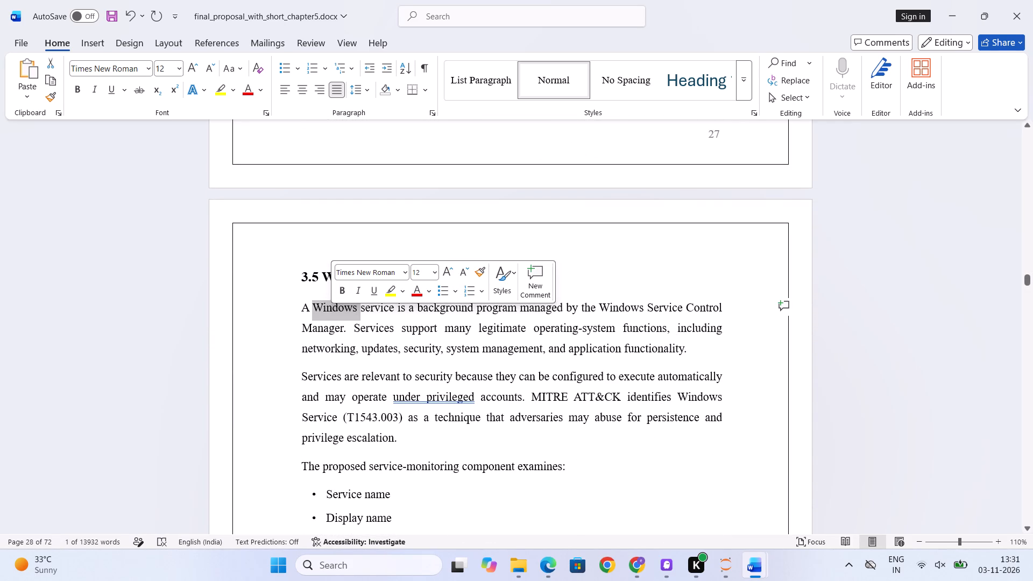
double_click(316, 274)
Review the layout of the text, figures and detection rules table from section 3.5 through section 3.8.
scroll(402, 329, down, 1)
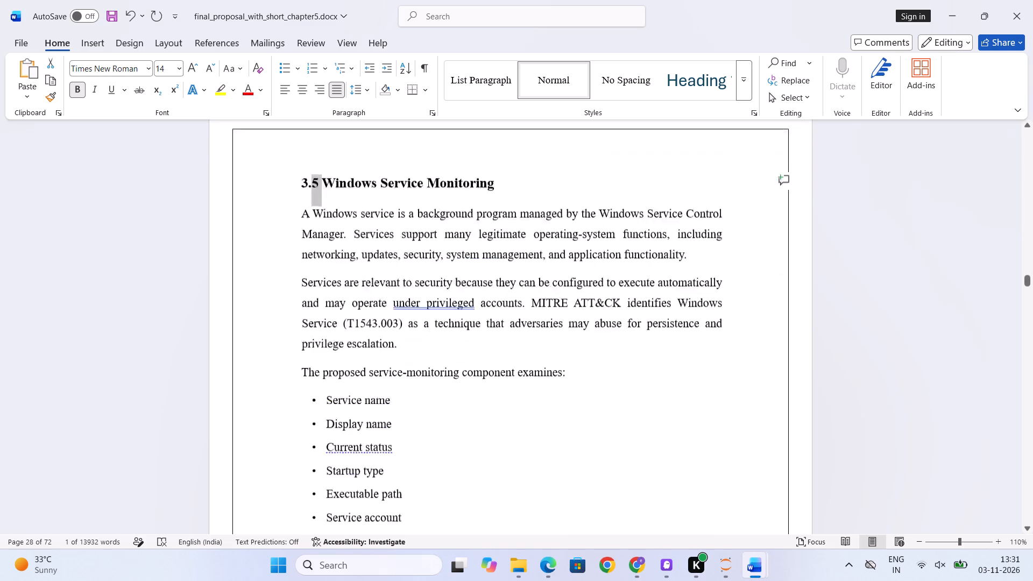
scroll(402, 329, down, 3)
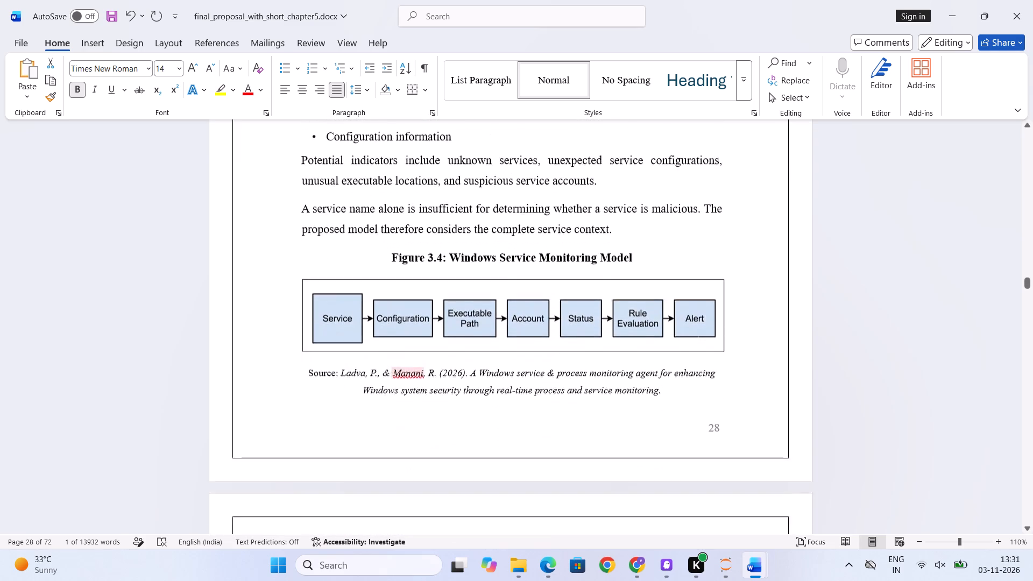
scroll(402, 329, down, 2)
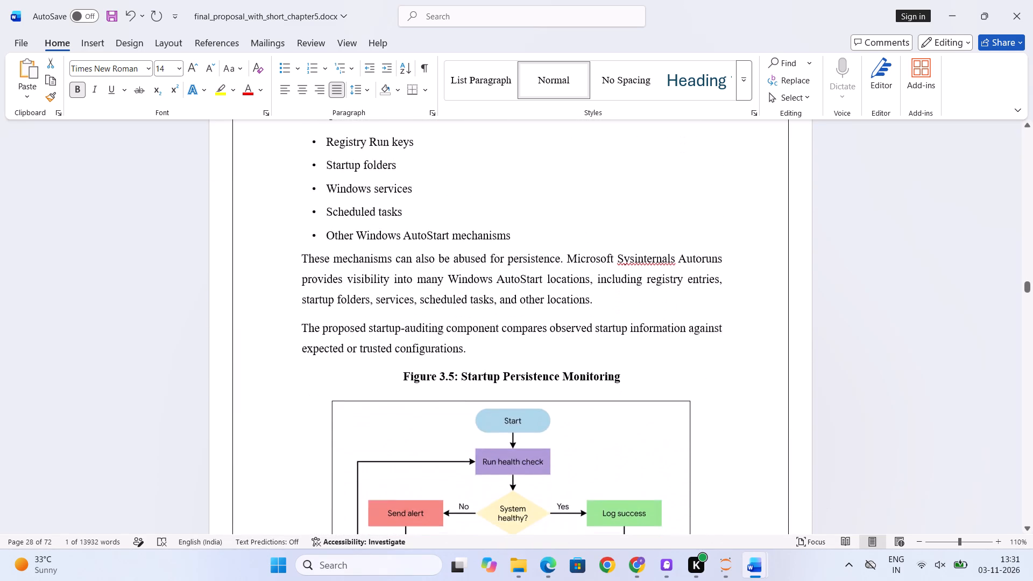
scroll(402, 329, down, 5)
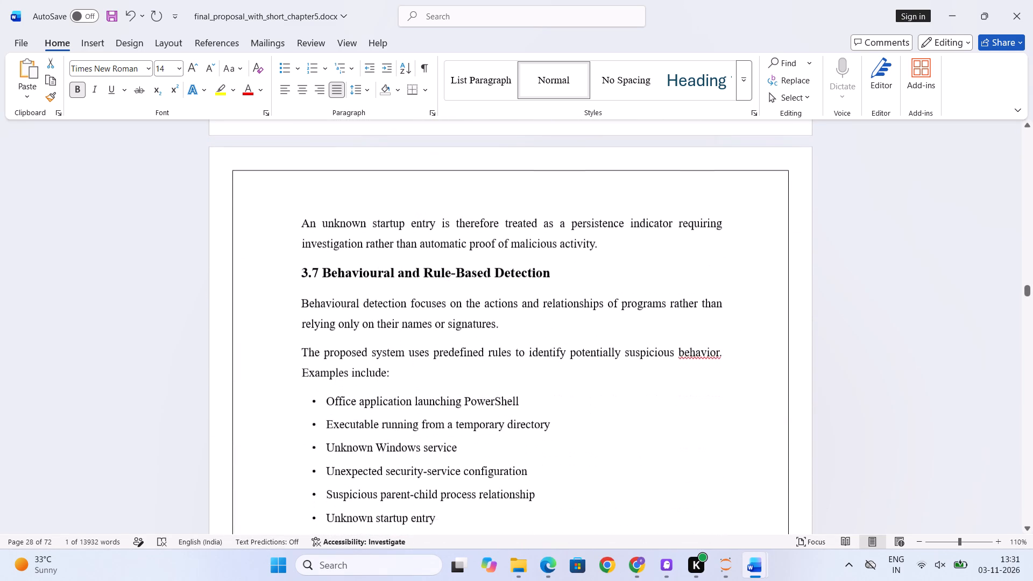
scroll(402, 329, down, 4)
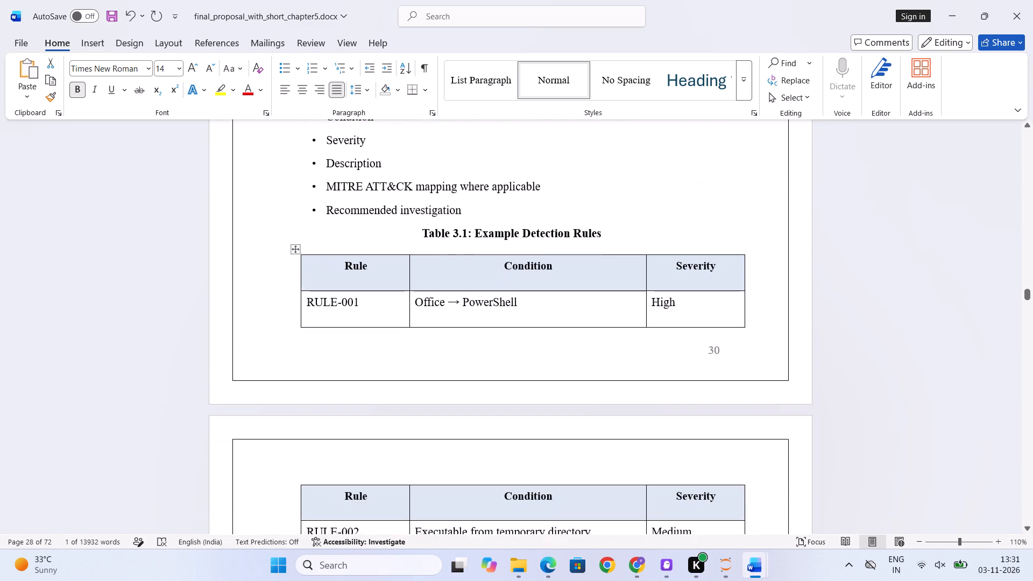
scroll(402, 329, down, 2)
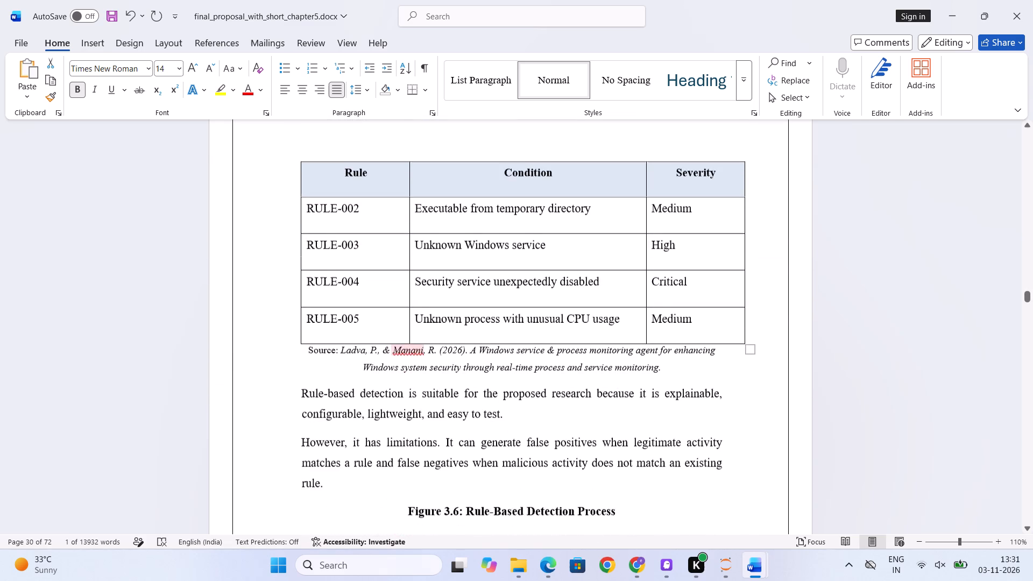
scroll(402, 329, down, 3)
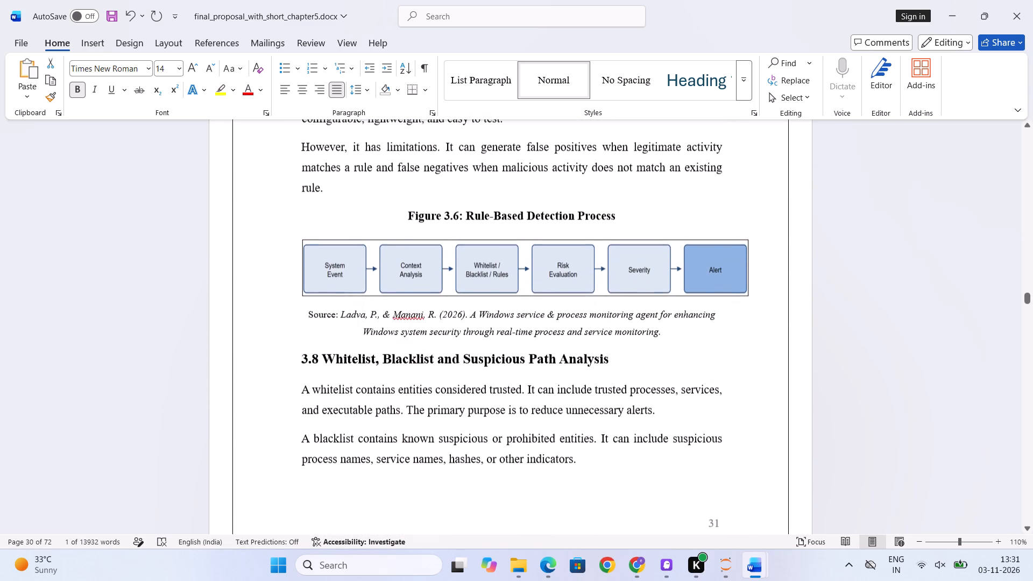
Resize the Figure 3.6 Rule-Based Detection Process image slightly narrower, closer to the text margin, and slightly taller.
scroll(402, 329, down, 1)
click(397, 268)
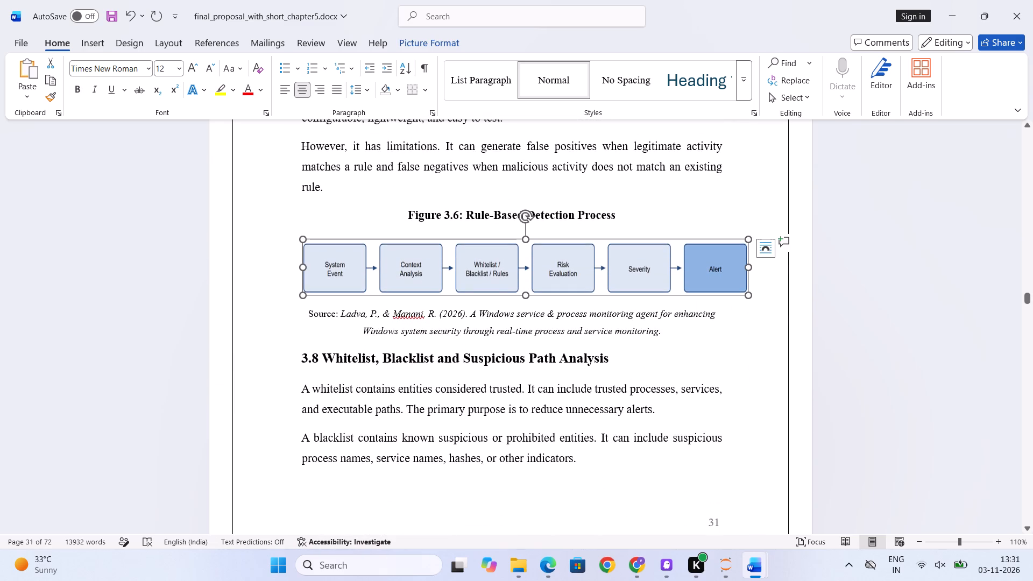
drag(745, 267, 735, 268)
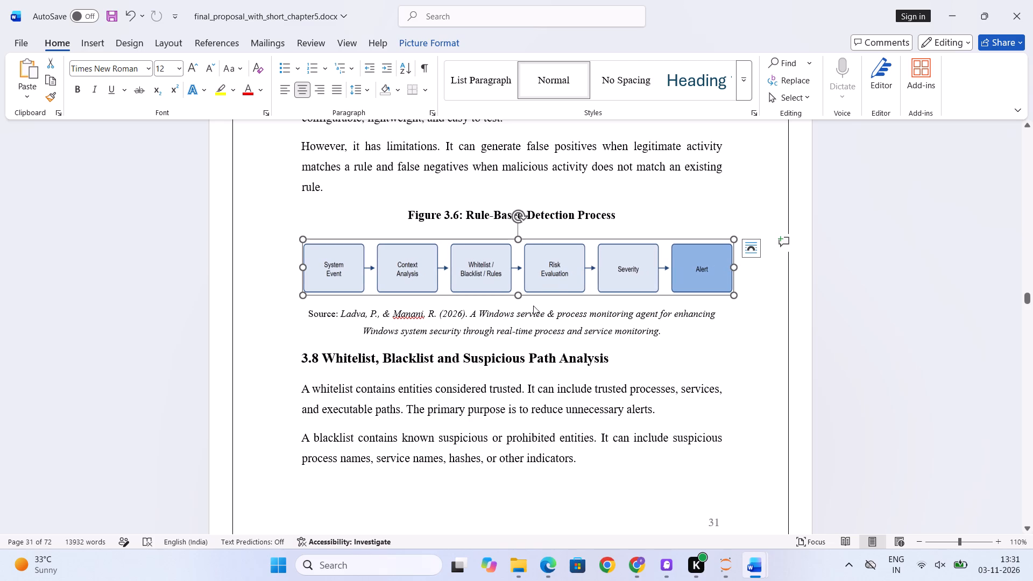
drag(518, 294, 514, 309)
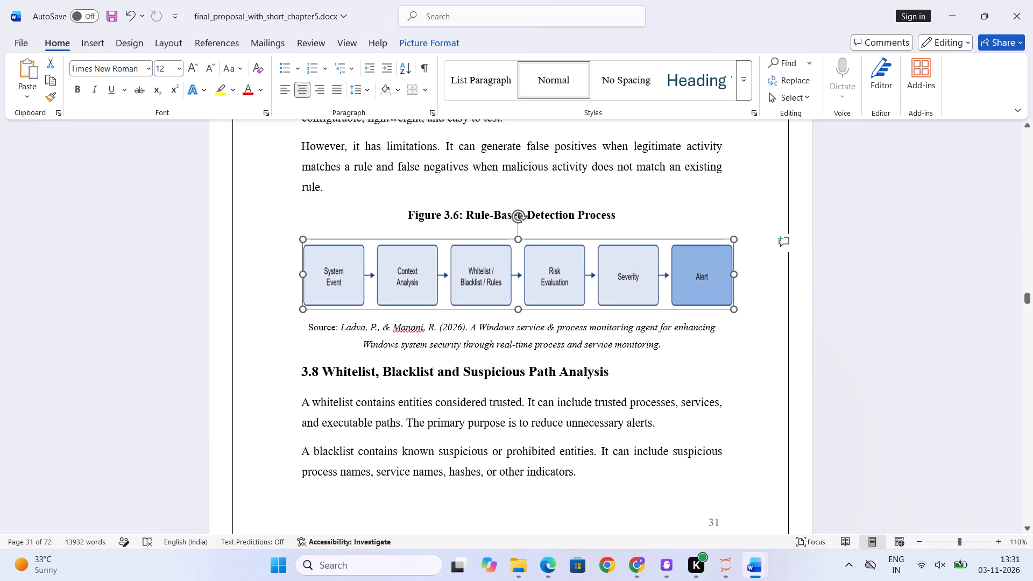
drag(514, 309, 513, 300)
Join the "Examples include:" line in section 3.10.1 MITRE ATT&CK to the end of the preceding paragraph, separated by a space.
scroll(486, 327, down, 1)
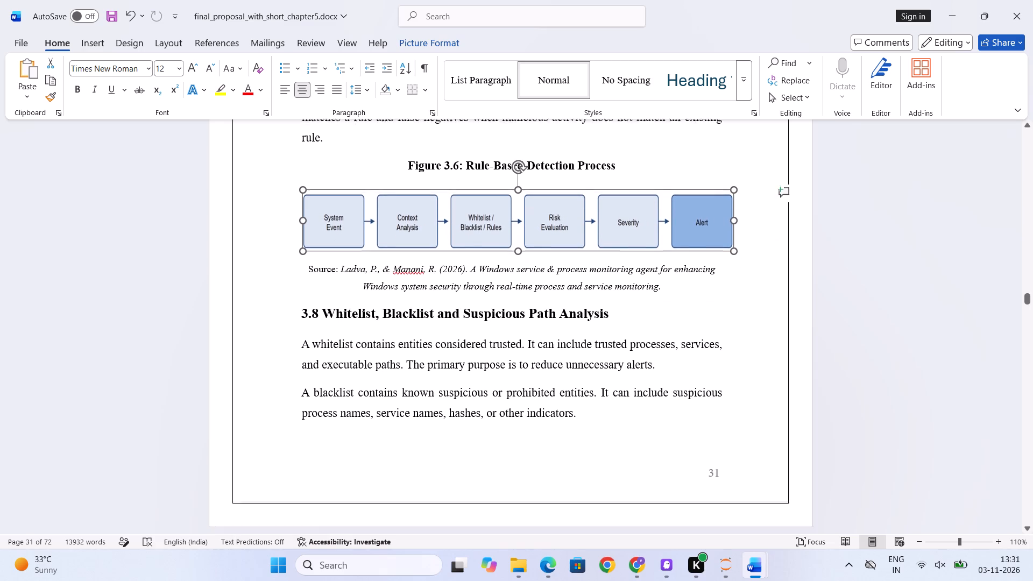
scroll(486, 327, down, 4)
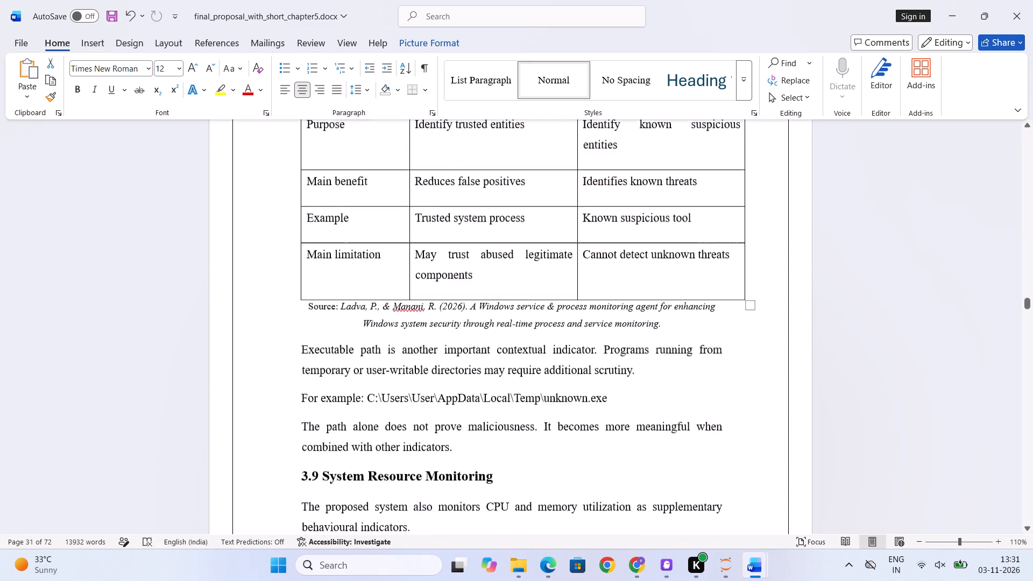
scroll(486, 327, down, 4)
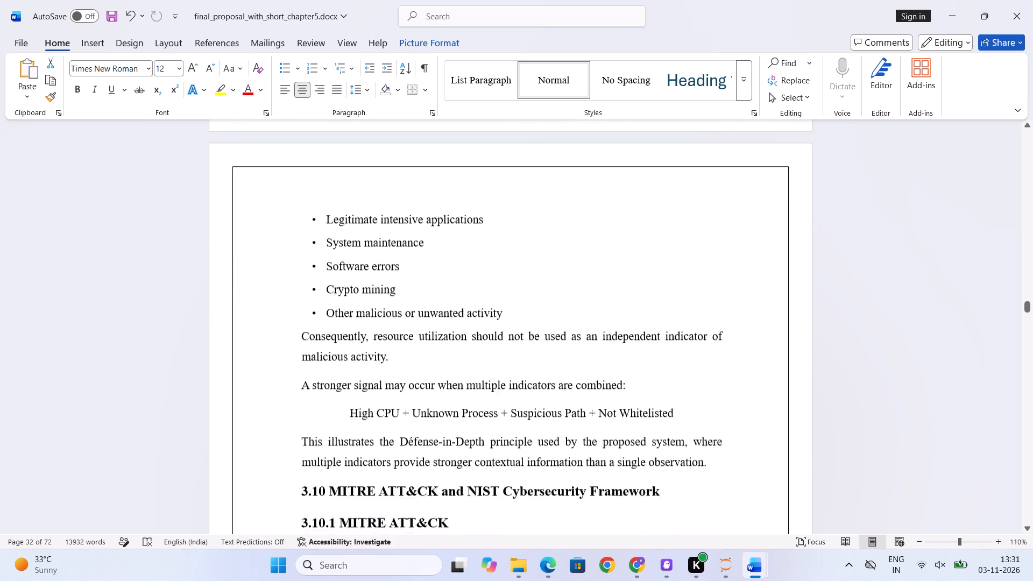
scroll(486, 327, down, 1)
scroll(385, 351, down, 1)
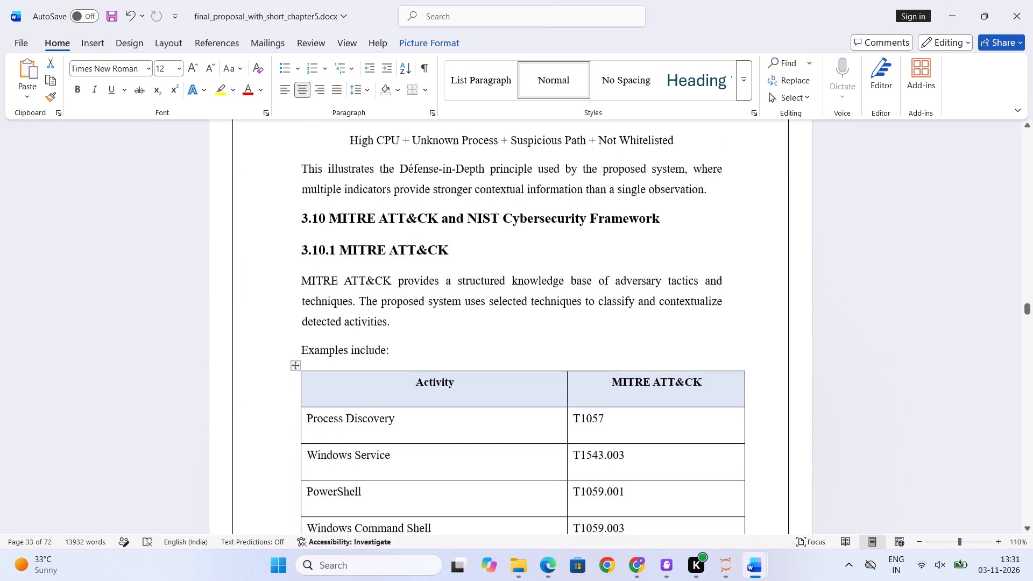
scroll(385, 351, down, 1)
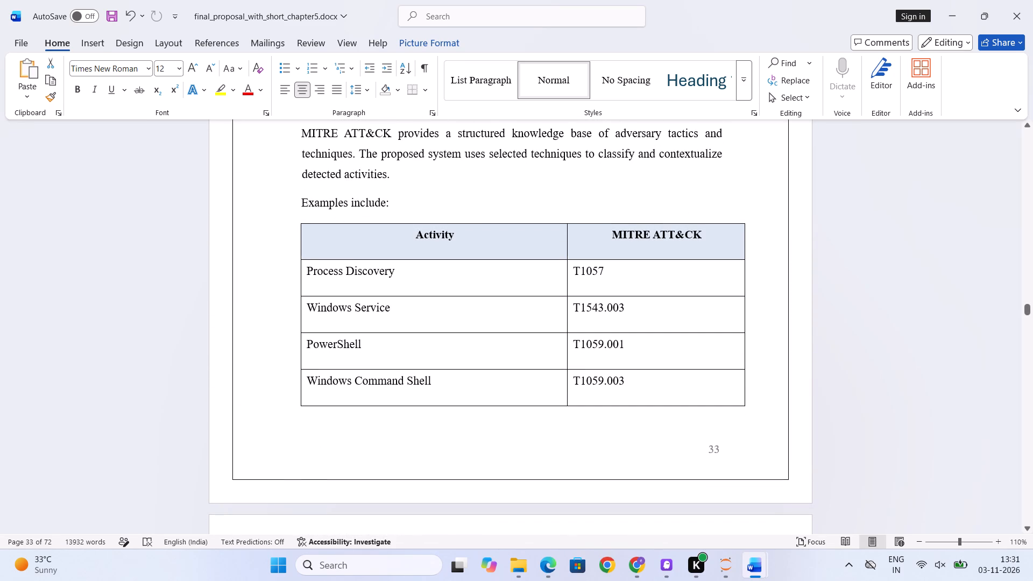
click(298, 199)
scroll(298, 199, up, 2)
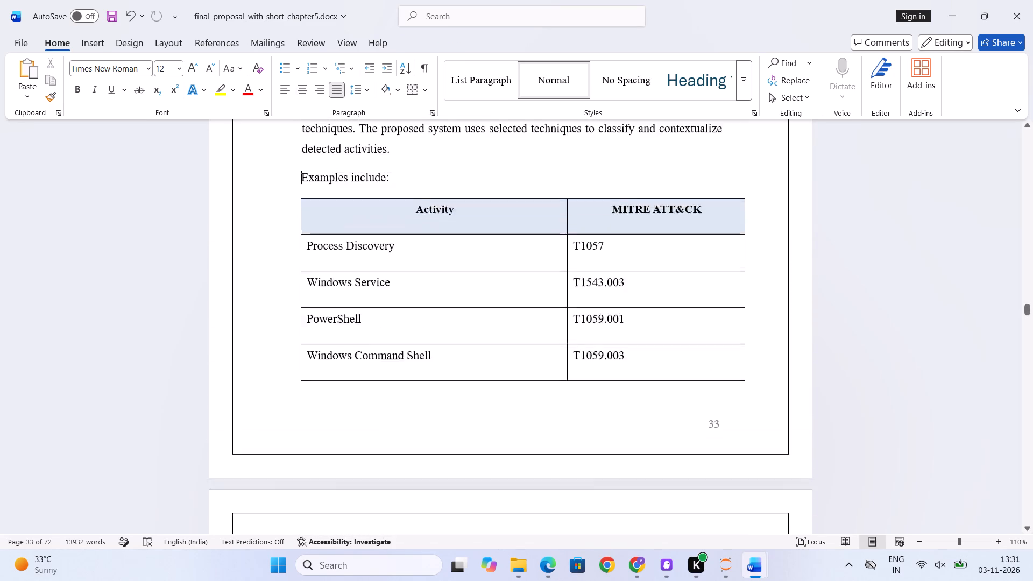
scroll(298, 199, up, 1)
key(BackSpace)
key(BackSpace)
key(space)
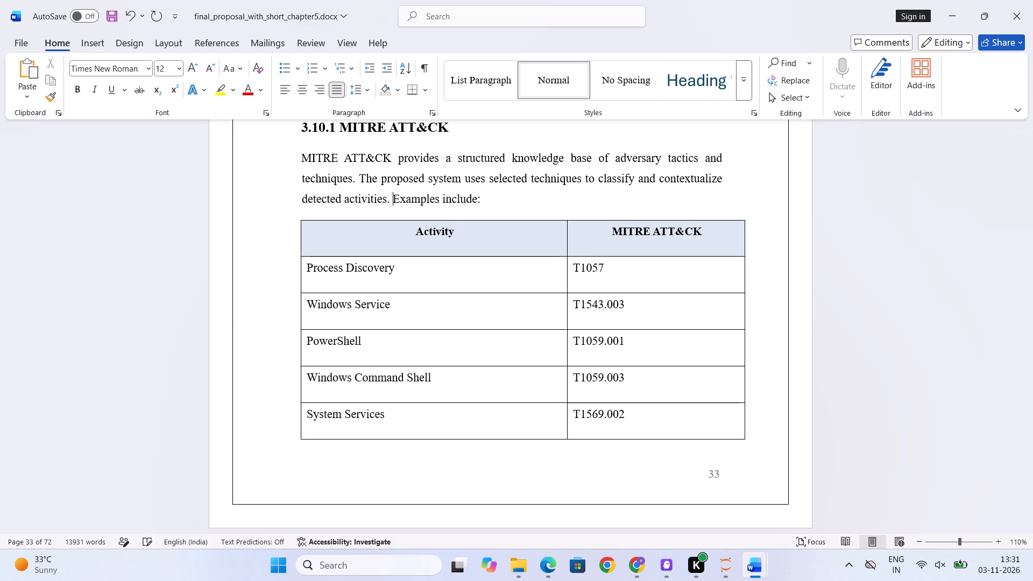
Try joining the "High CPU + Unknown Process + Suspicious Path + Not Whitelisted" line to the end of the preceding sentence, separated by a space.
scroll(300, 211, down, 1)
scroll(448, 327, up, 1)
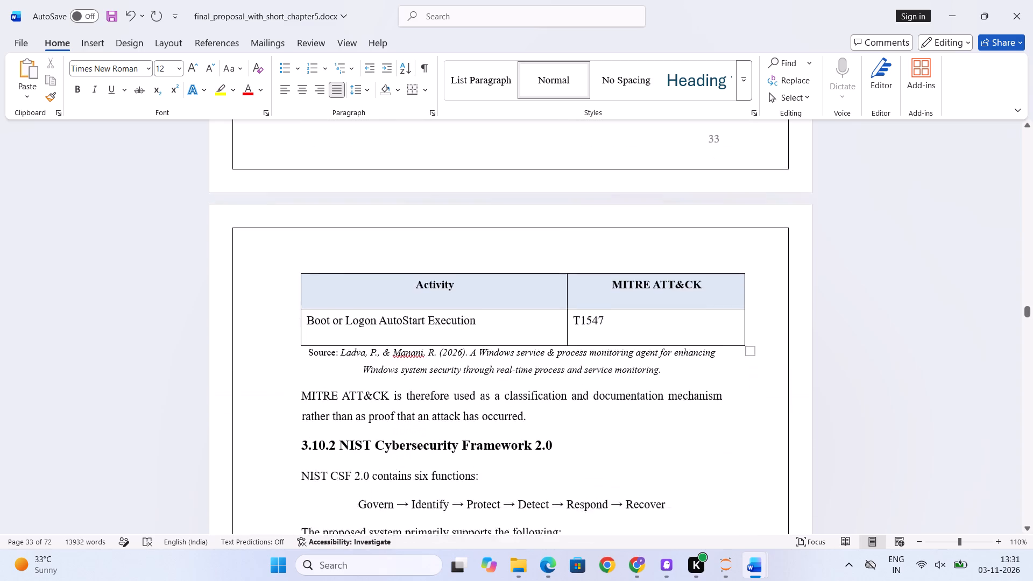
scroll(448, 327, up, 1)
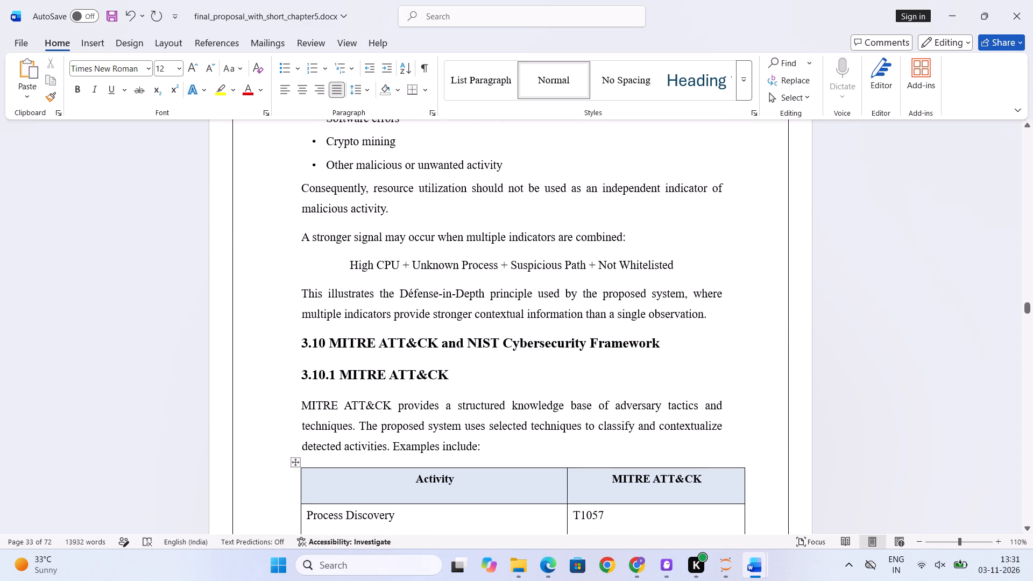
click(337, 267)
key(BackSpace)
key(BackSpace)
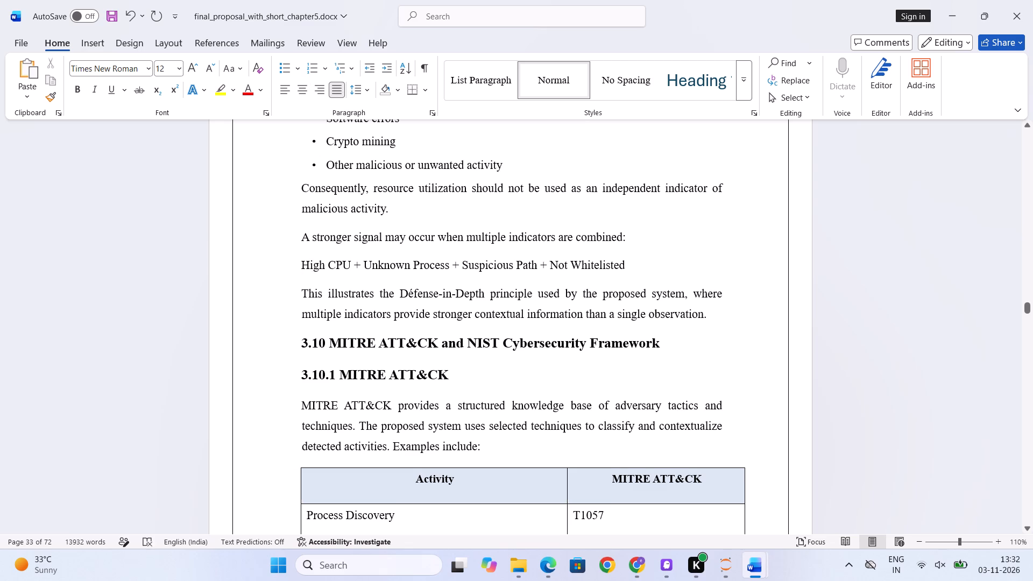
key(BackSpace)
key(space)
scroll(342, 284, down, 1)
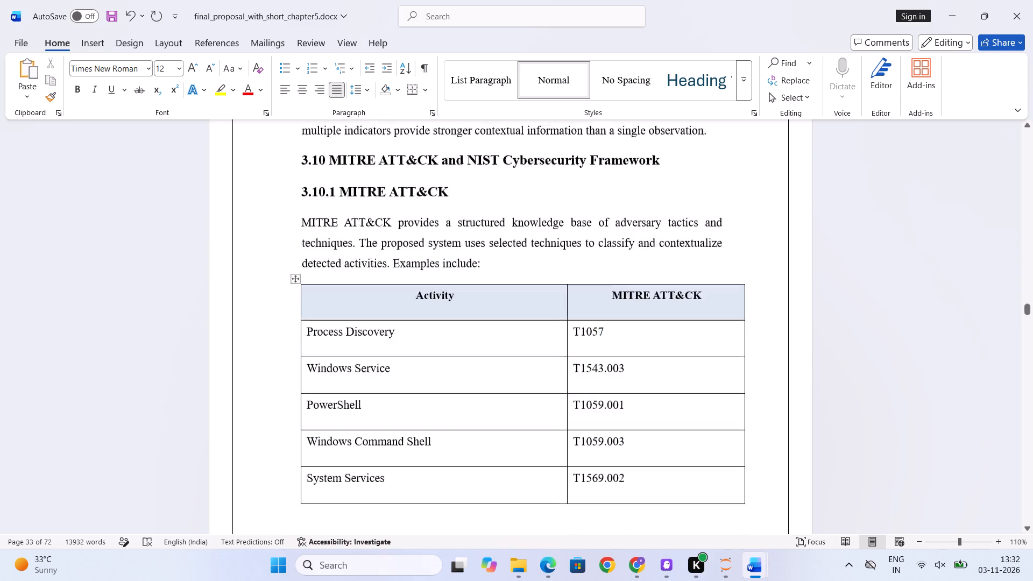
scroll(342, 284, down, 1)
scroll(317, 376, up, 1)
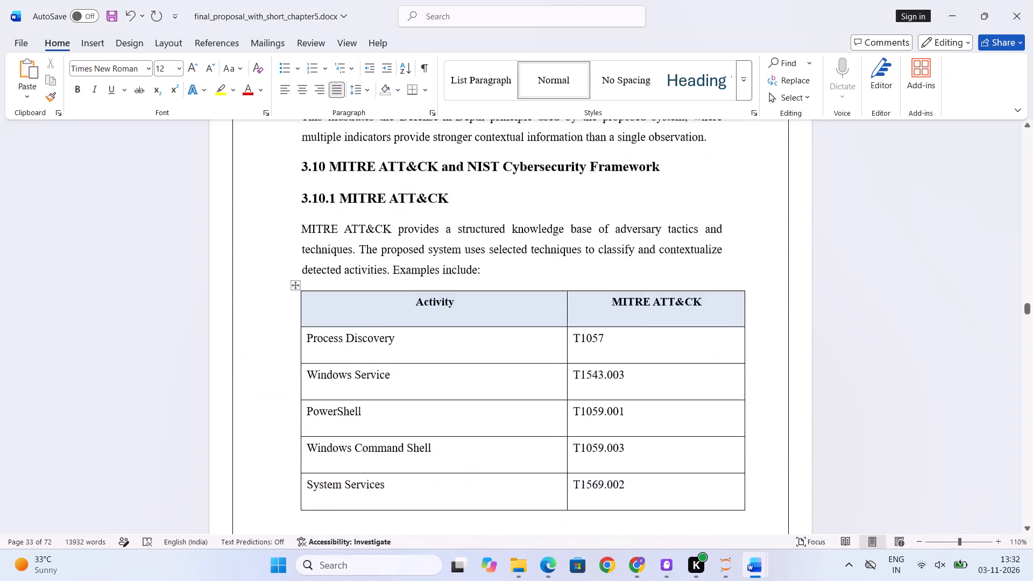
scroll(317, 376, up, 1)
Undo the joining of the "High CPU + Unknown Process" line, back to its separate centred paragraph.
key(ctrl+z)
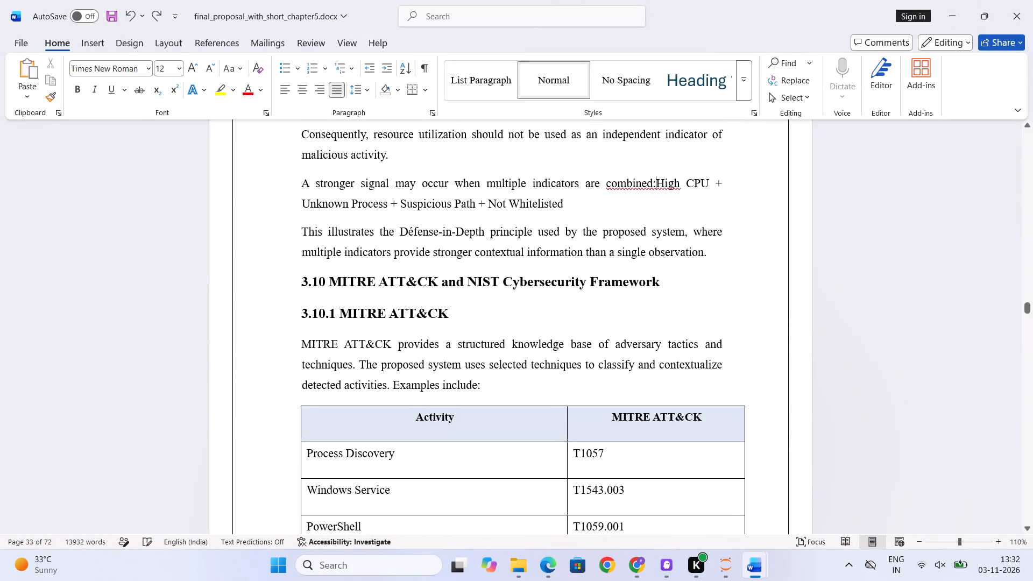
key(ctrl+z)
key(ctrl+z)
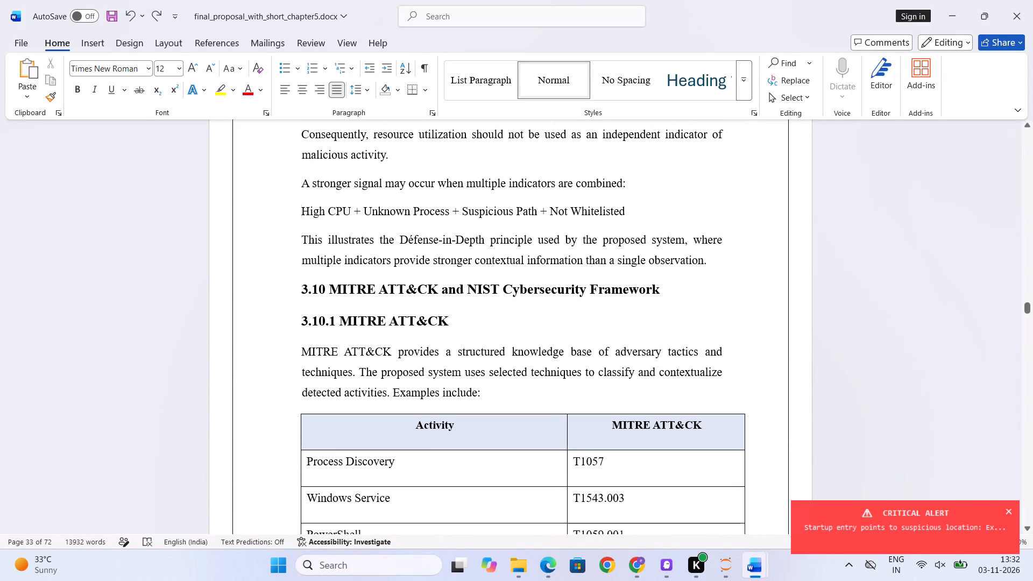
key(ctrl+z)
Save the document.
scroll(518, 375, down, 2)
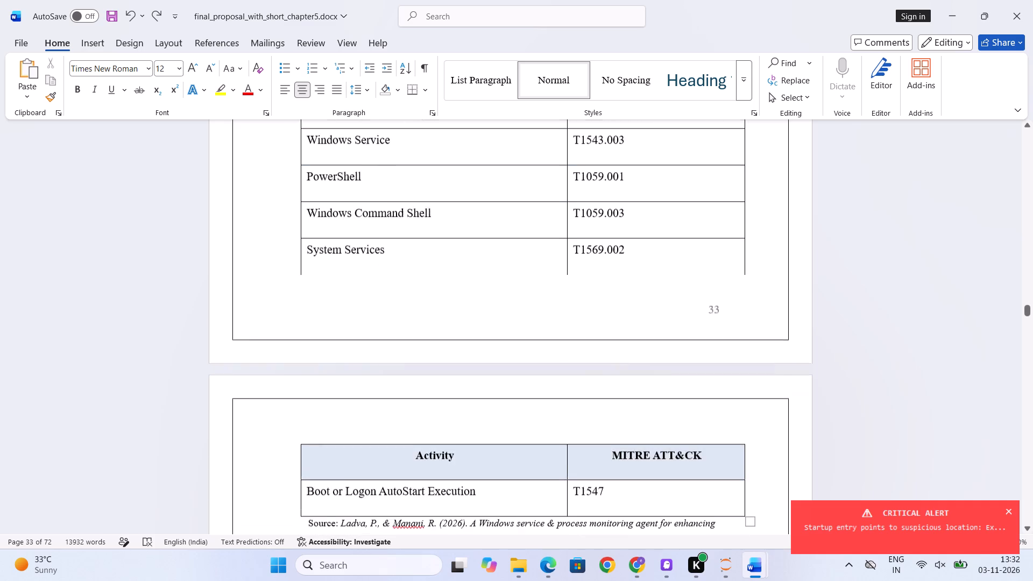
scroll(518, 375, down, 1)
key(ctrl+s)
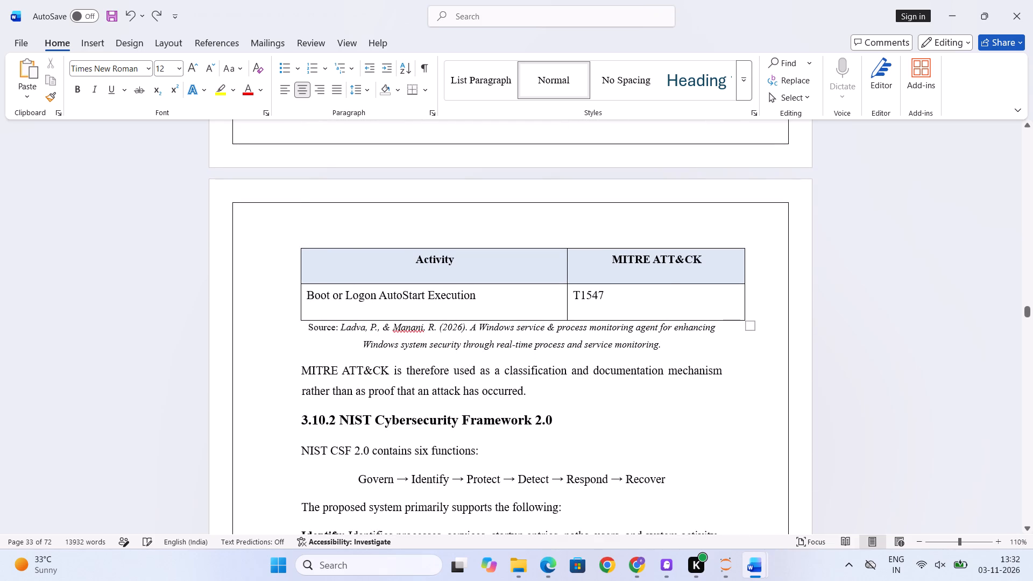
Delete the empty lines between the last paragraph of section 3.10.2 and the Figure 3.7 caption.
scroll(518, 375, down, 2)
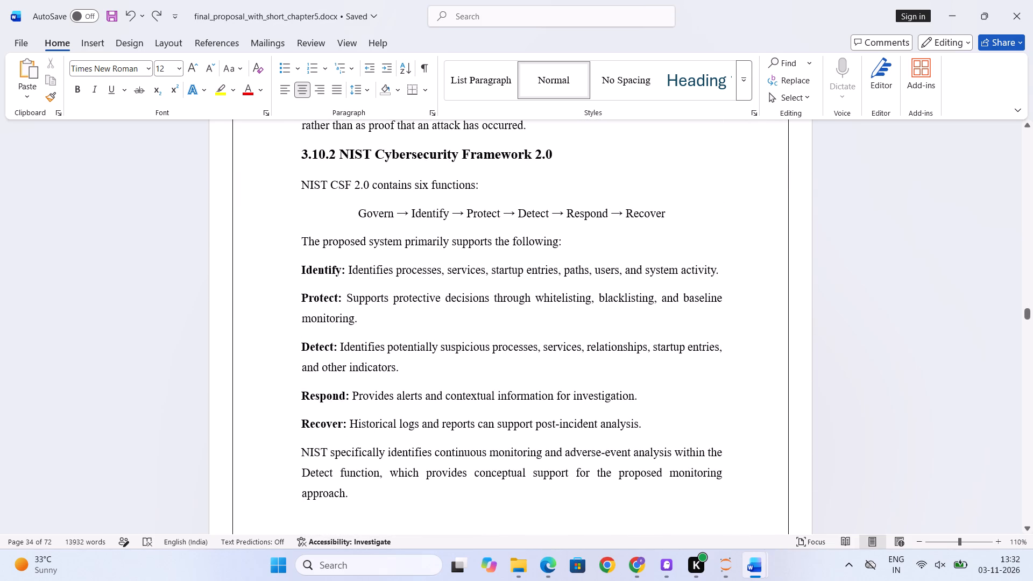
scroll(435, 279, down, 3)
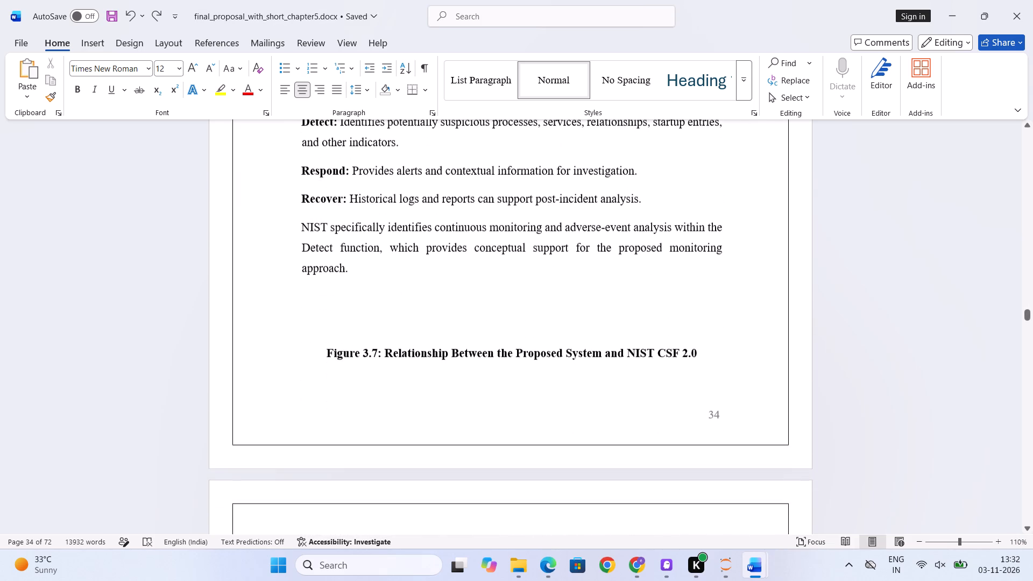
click(367, 325)
key(BackSpace)
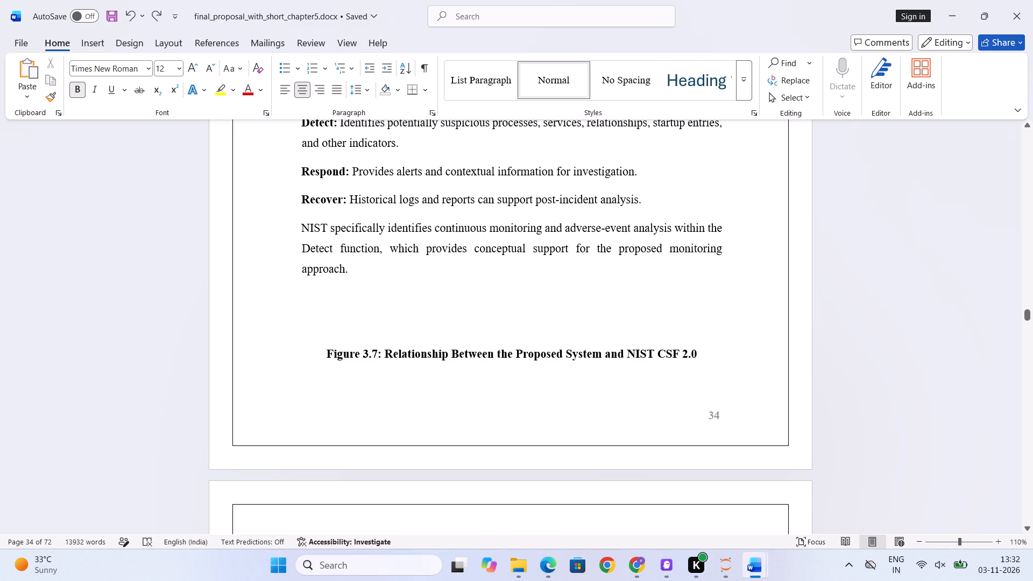
key(BackSpace)
key(BackSpace)
key(BackSpace)
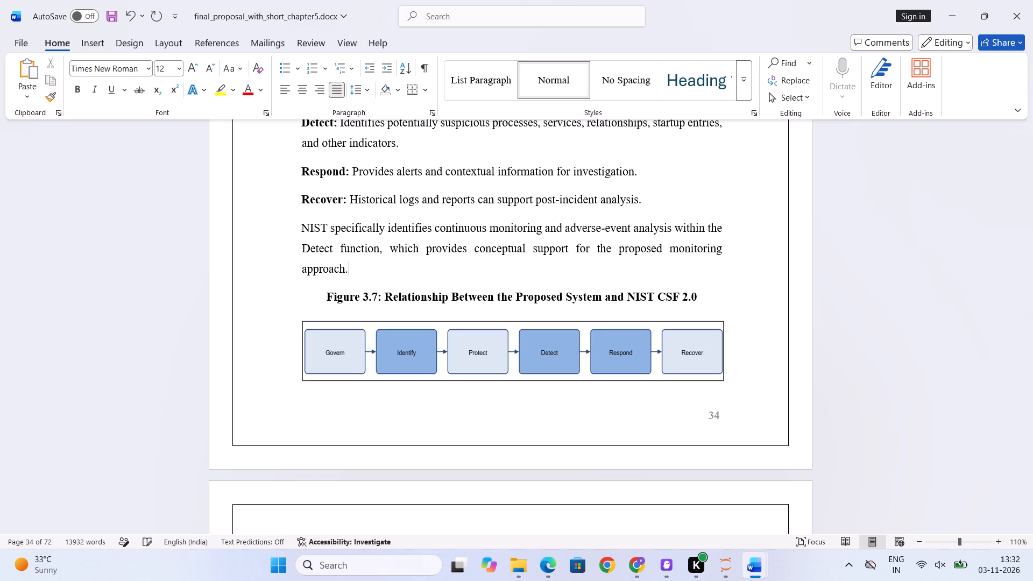
In section 3.11, join the Stage 1: Collection description onto its heading line, separated by " - ".
scroll(470, 370, down, 1)
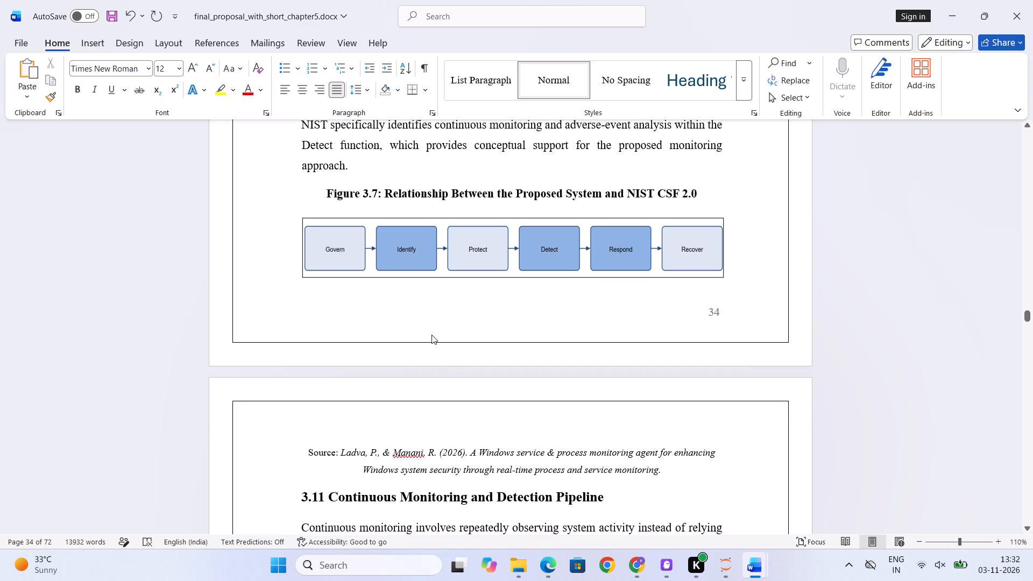
scroll(431, 335, down, 2)
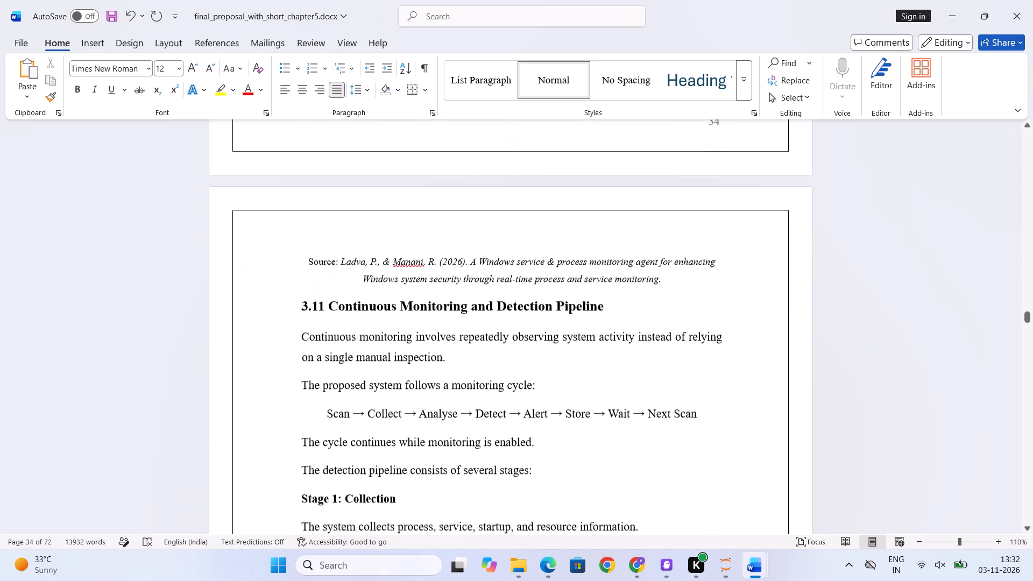
scroll(431, 335, down, 2)
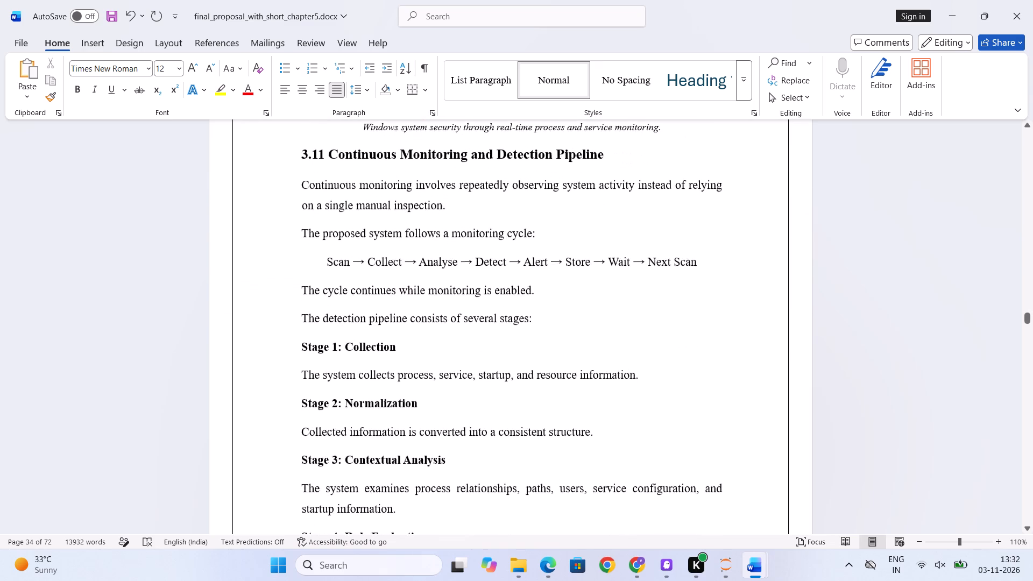
scroll(431, 335, down, 1)
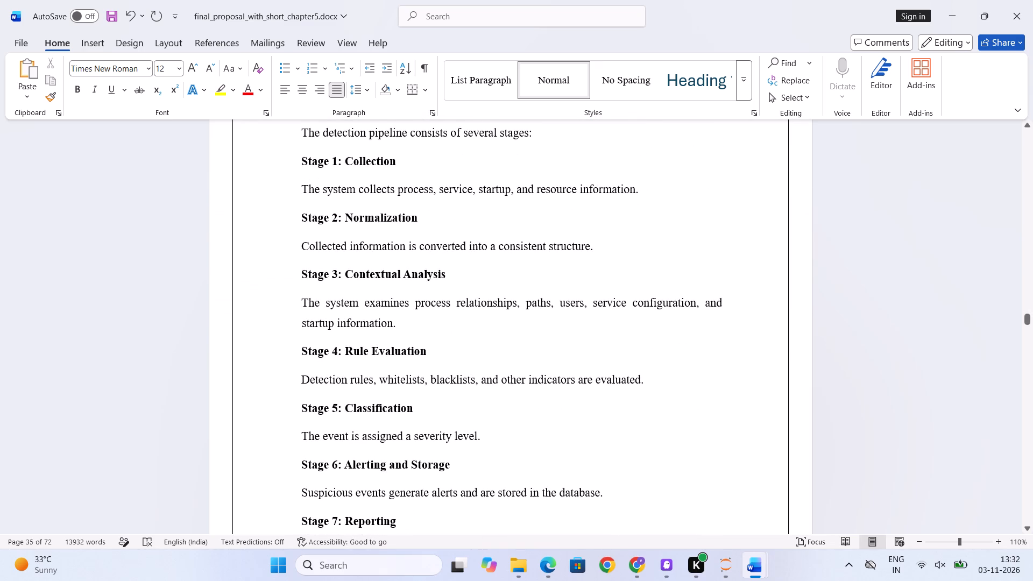
scroll(311, 237, down, 2)
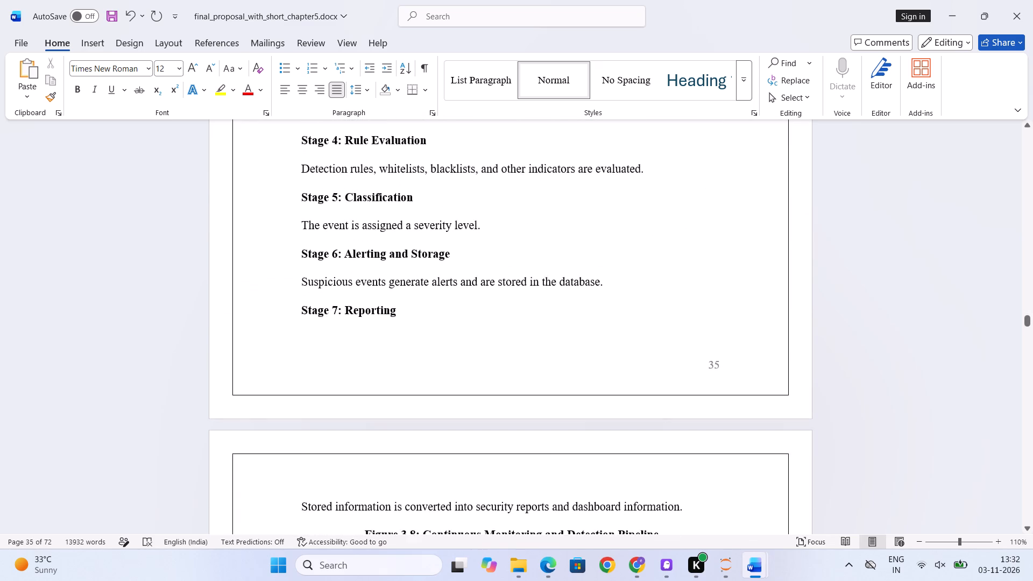
scroll(311, 237, up, 1)
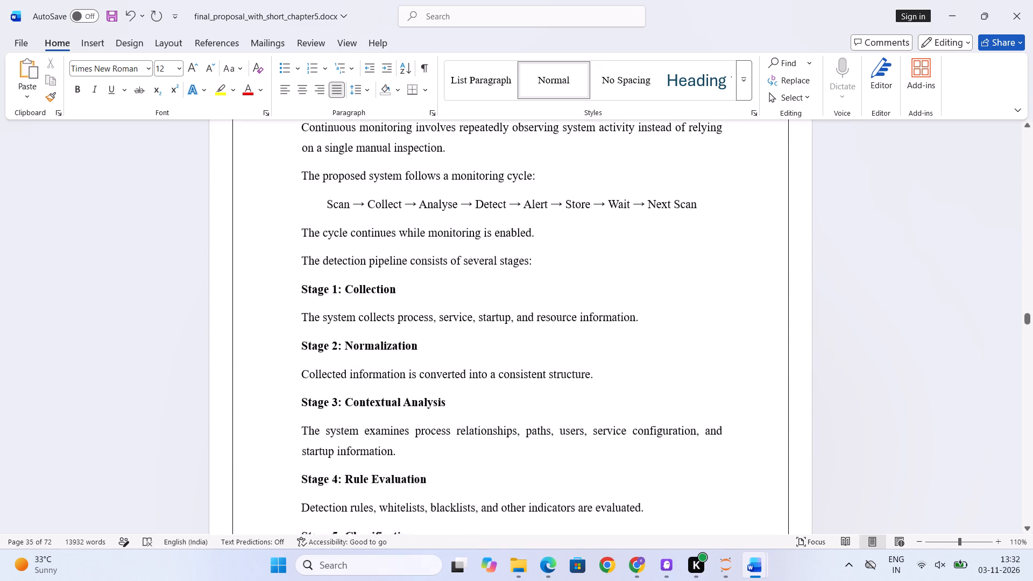
scroll(311, 237, up, 1)
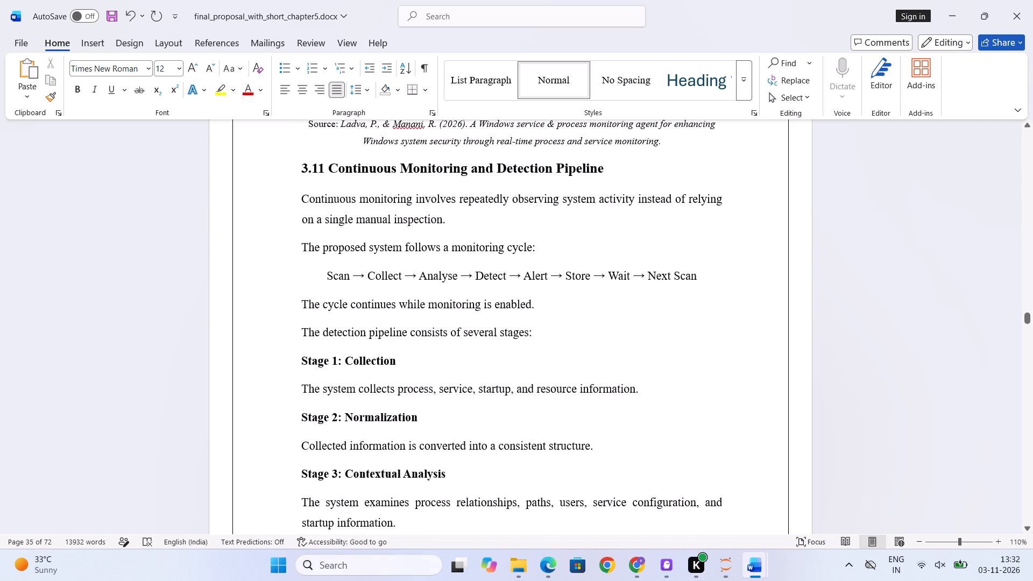
scroll(303, 391, down, 1)
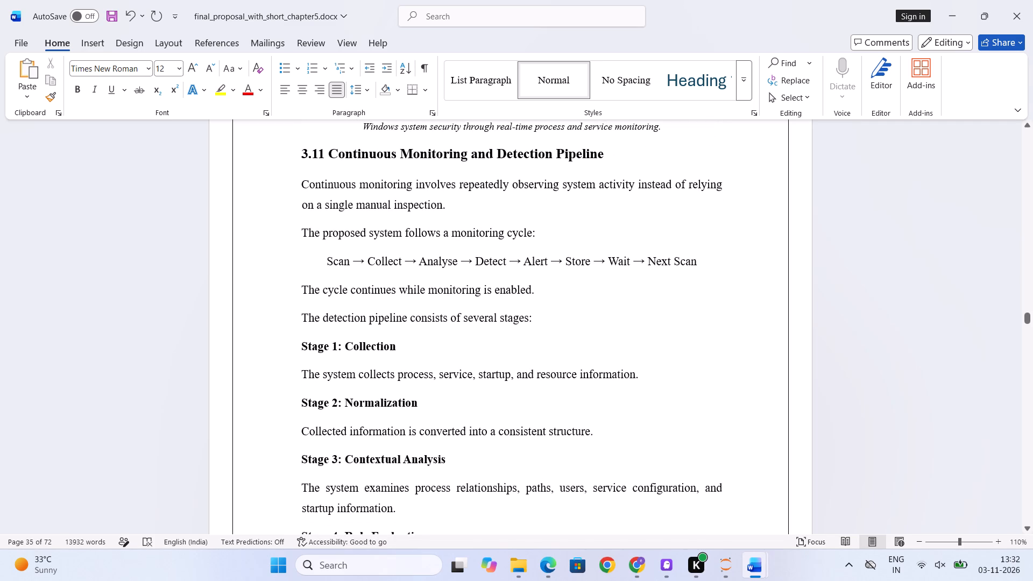
click(299, 380)
key(BackSpace)
key(BackSpace)
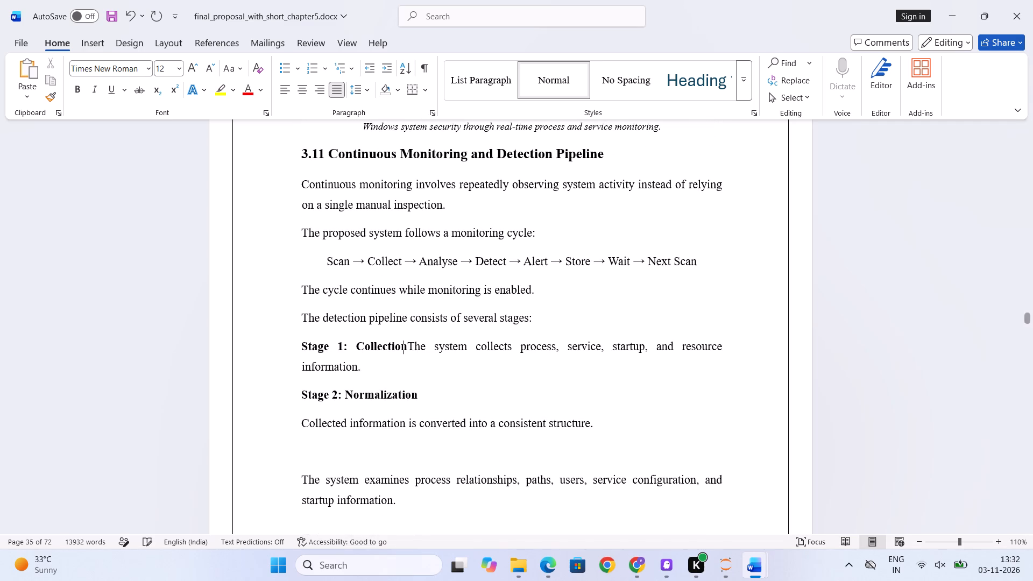
key(space)
key(BackSpace)
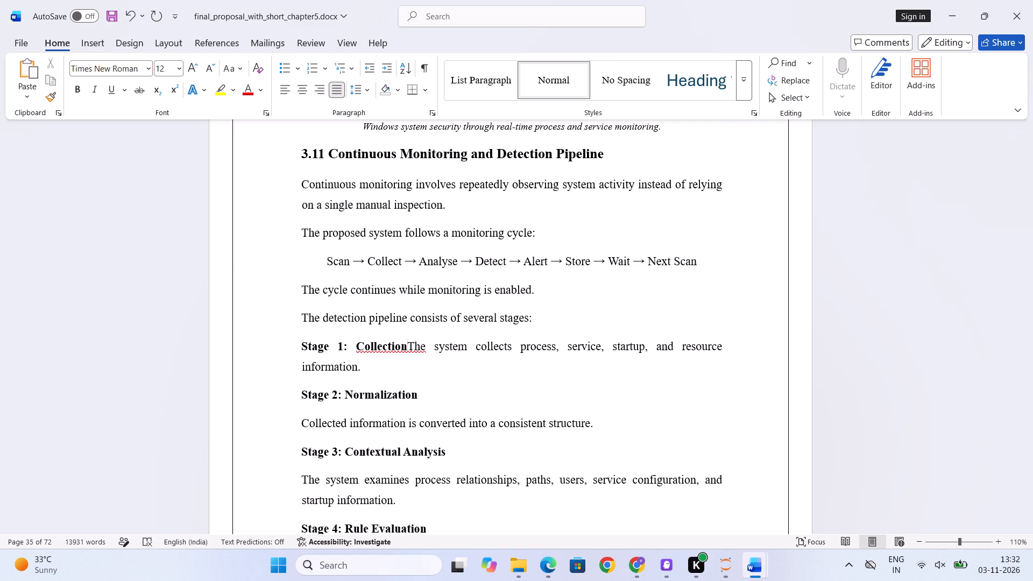
key(space)
text(-)
key(space)
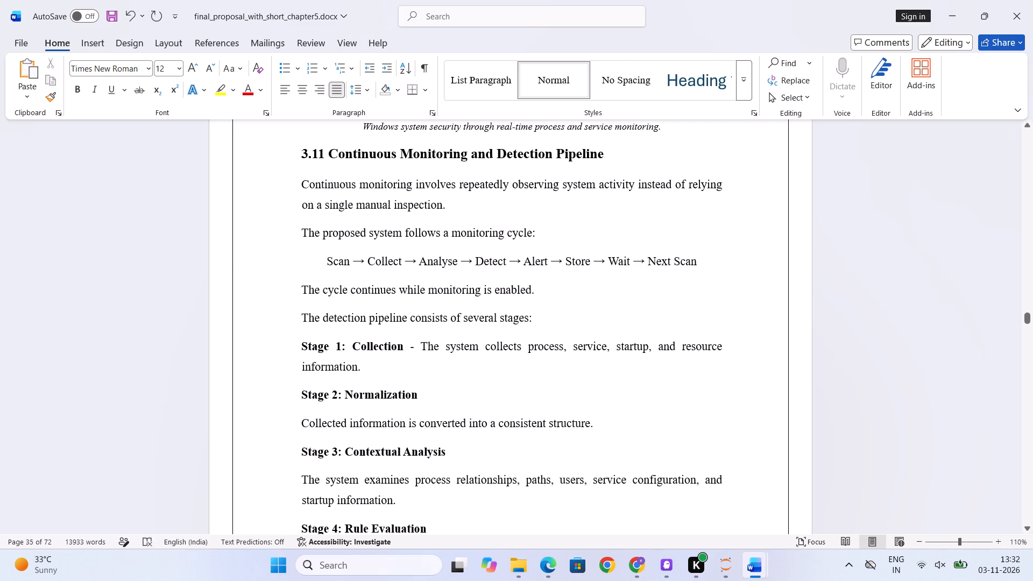
In section 3.11, join the Stage 2: Normalization description onto its heading line, separated by "- ".
click(303, 426)
key(BackSpace)
key(BackSpace)
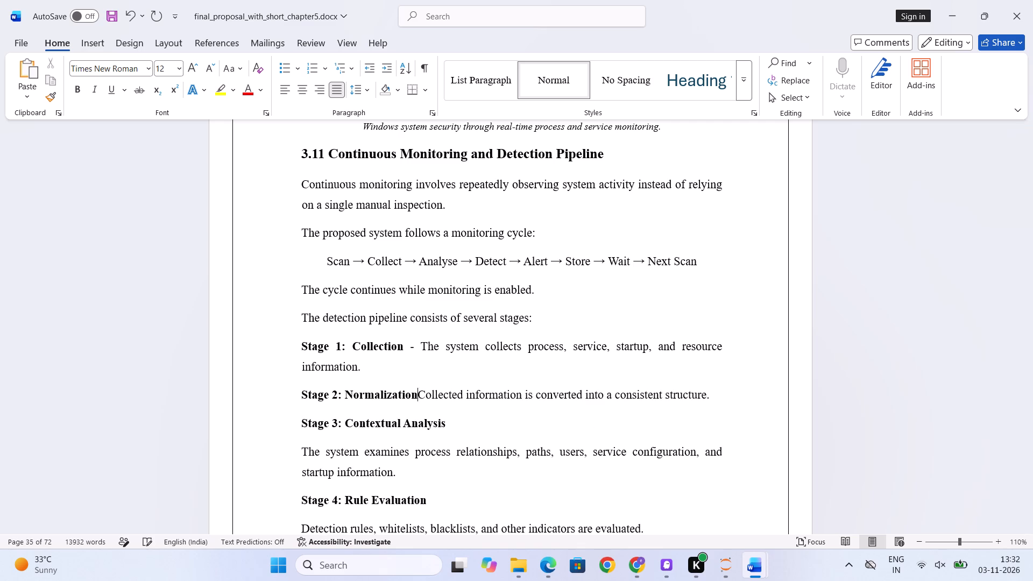
text(-)
key(space)
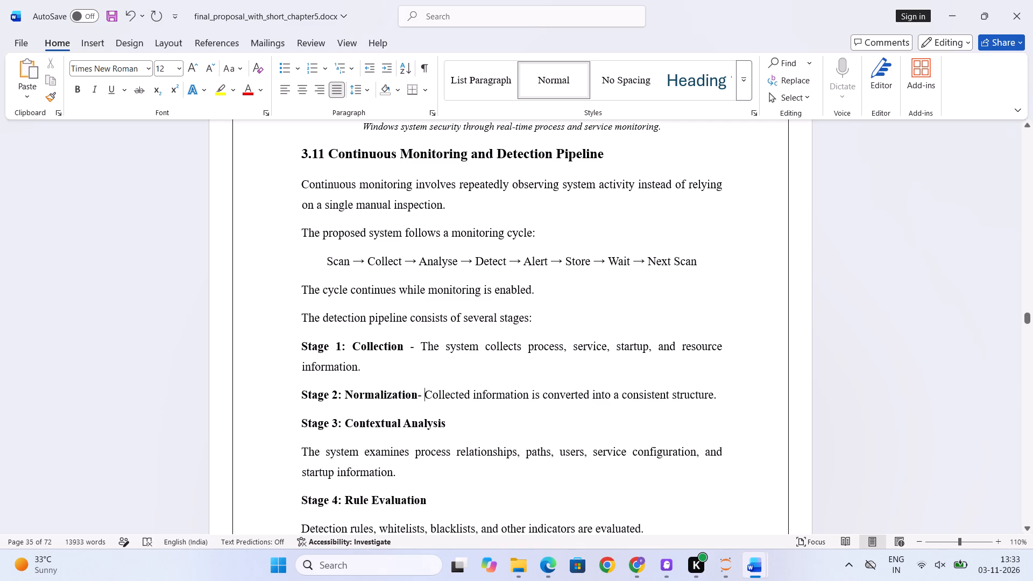
Delete the space before the hyphen in the Stage 1: Collection line.
click(411, 352)
key(BackSpace)
Join the Stage 3: Contextual Analysis description onto its heading line, separated by "- ".
scroll(343, 415, down, 1)
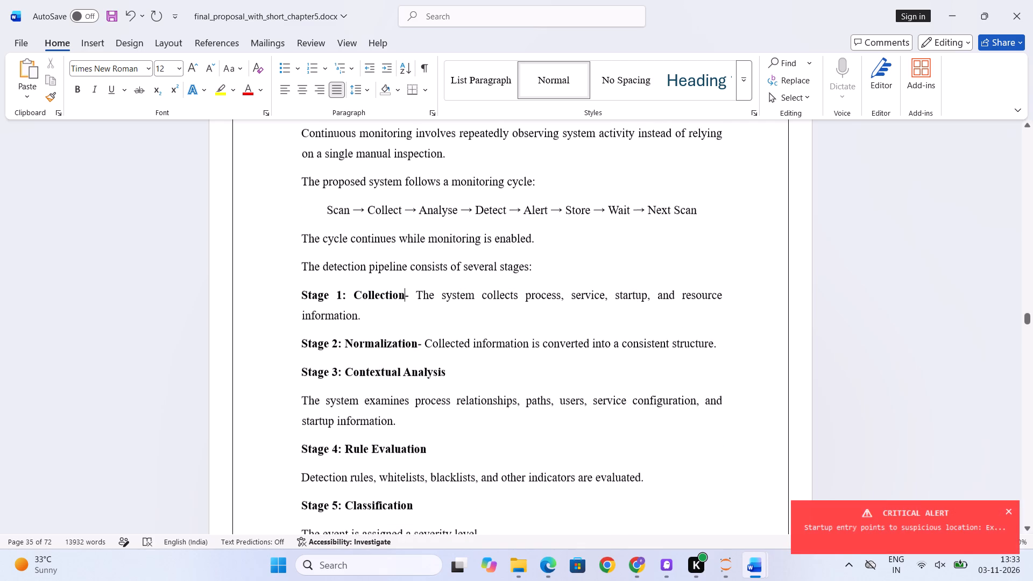
click(301, 398)
key(BackSpace)
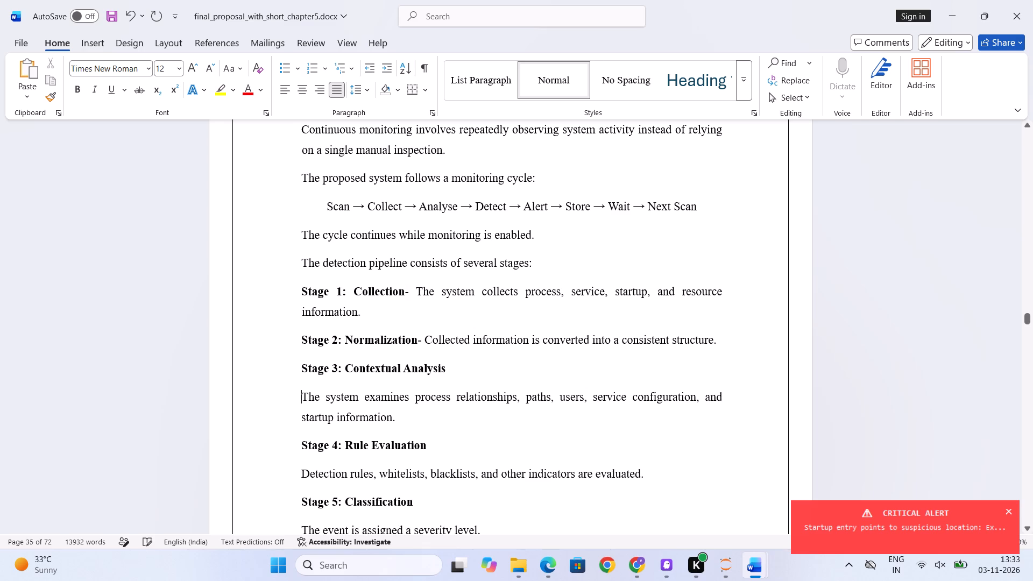
key(BackSpace)
text(-)
key(space)
Join the Stage 4: Rule Evaluation description onto its heading line, separated by "- ".
scroll(301, 398, down, 1)
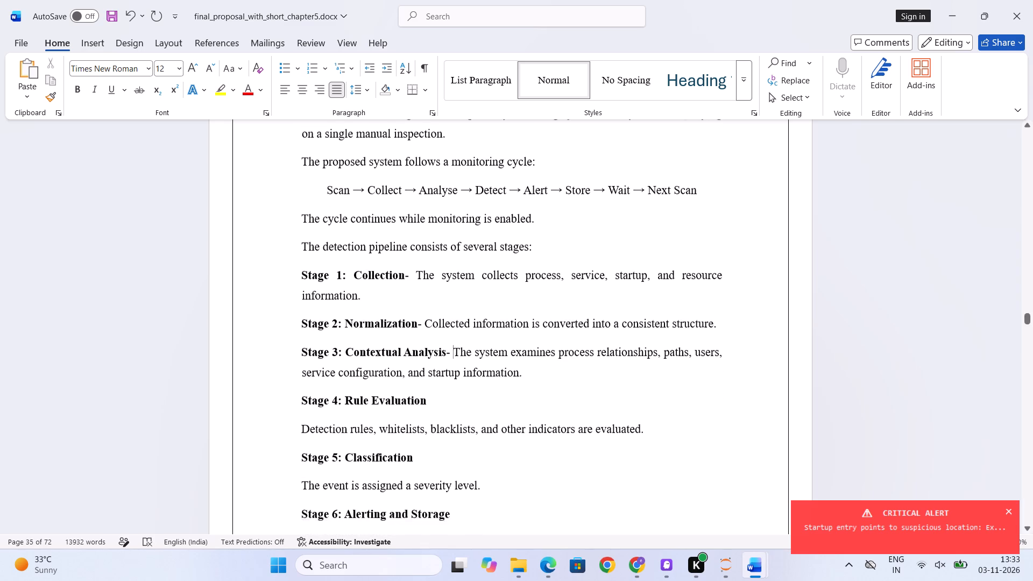
scroll(301, 398, down, 1)
click(296, 371)
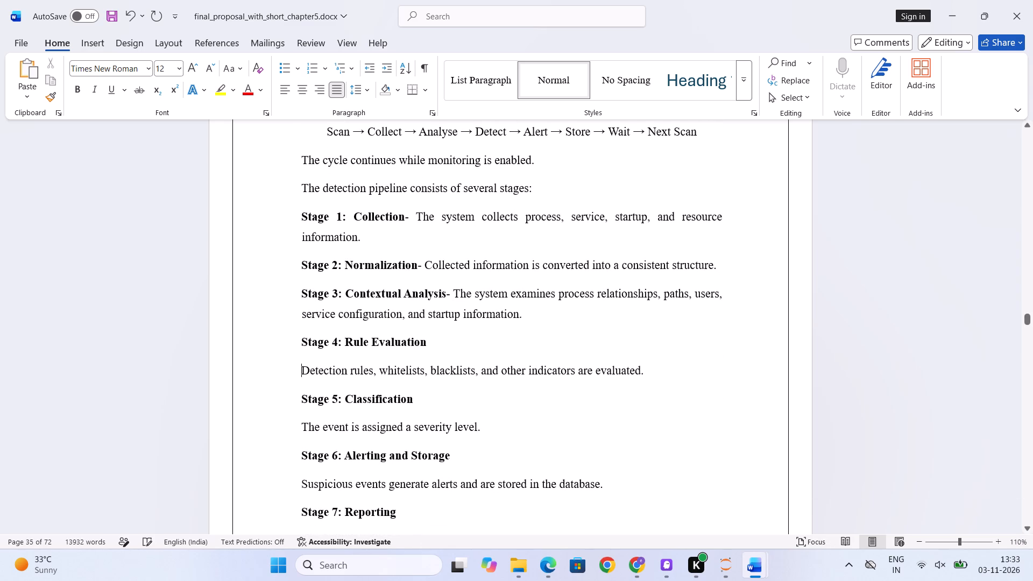
key(BackSpace)
key(BackSpace)
text(-)
key(space)
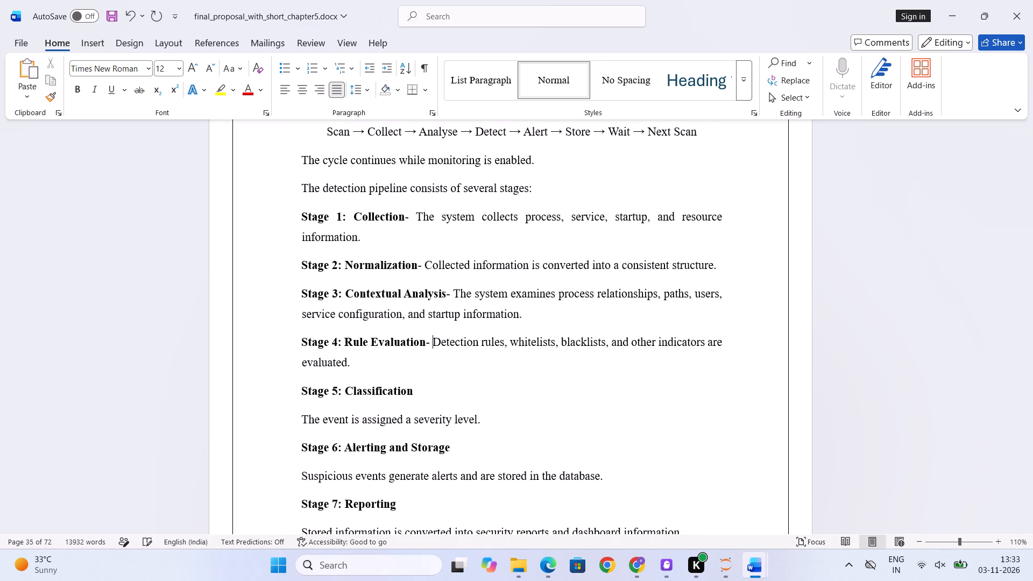
Join the Stage 5: Classification description onto its heading line, separated by "- ".
scroll(296, 371, down, 1)
click(300, 295)
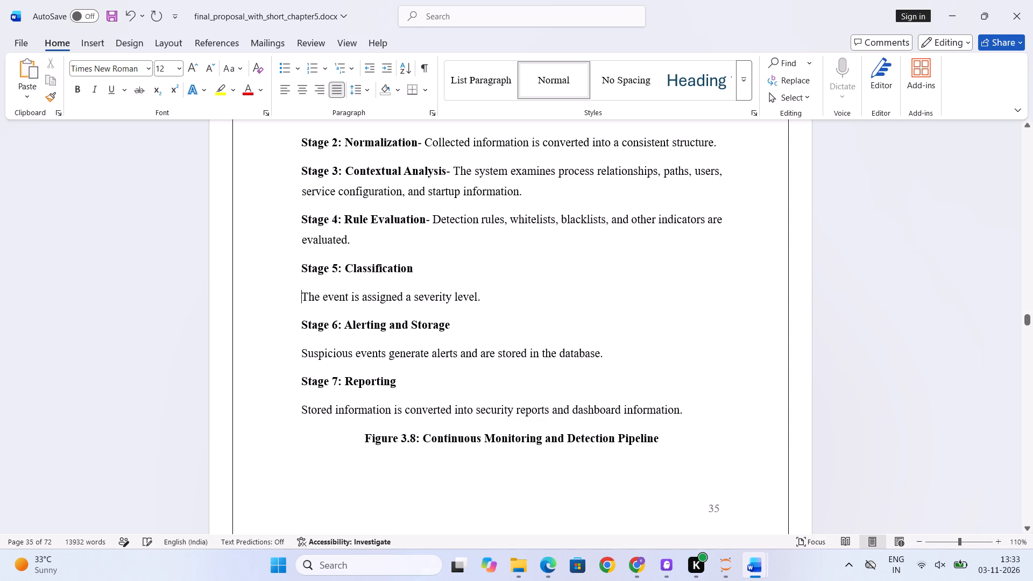
key(BackSpace)
key(BackSpace)
text(-)
key(space)
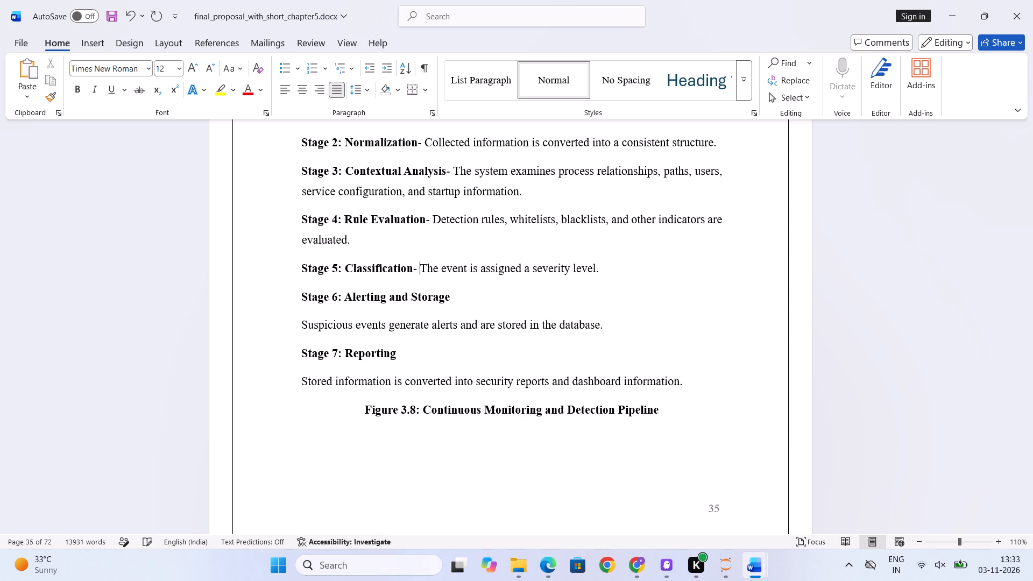
Join the Stage 6: Alerting and Storage description onto its heading line, separated by "- ".
click(302, 327)
key(BackSpace)
key(BackSpace)
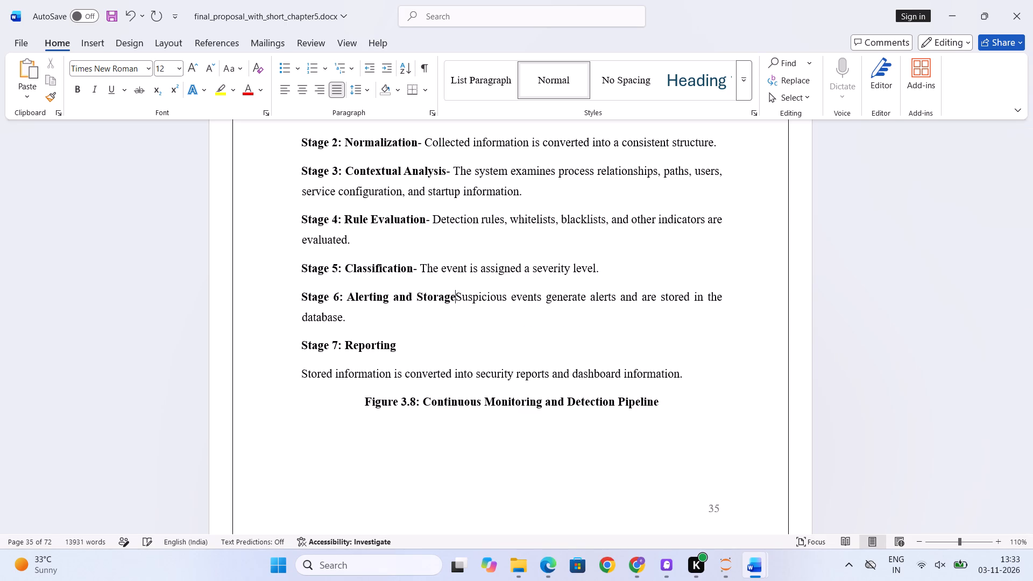
text(-)
key(space)
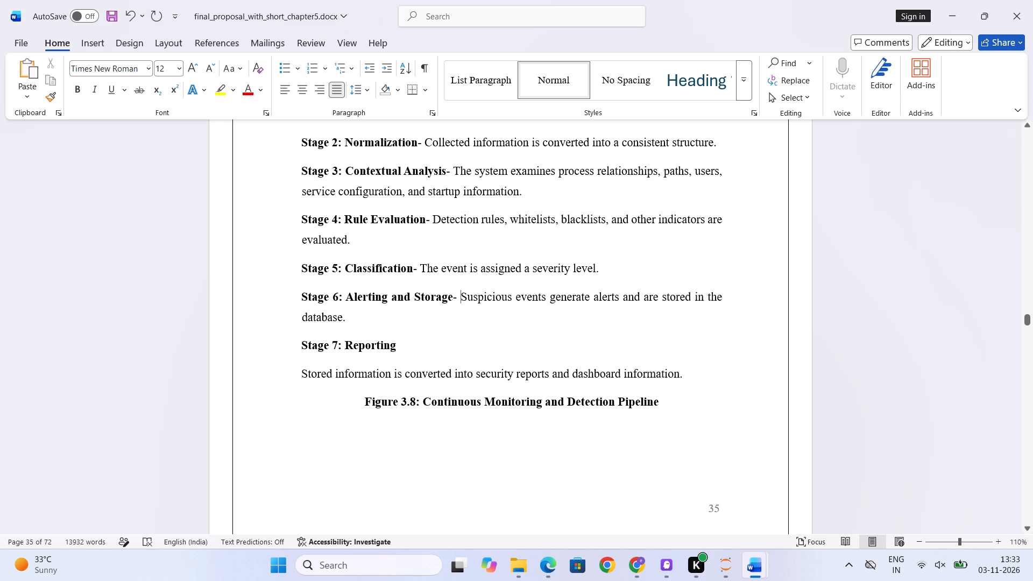
Join the Stage 7: Reporting description onto its heading line, separated by "- ".
click(300, 374)
key(BackSpace)
key(BackSpace)
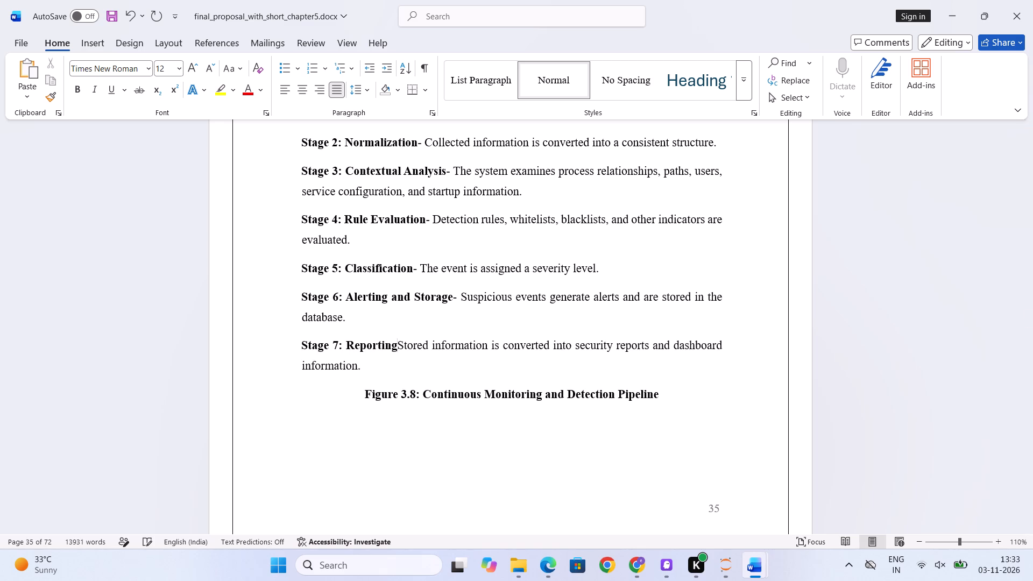
text(-)
key(space)
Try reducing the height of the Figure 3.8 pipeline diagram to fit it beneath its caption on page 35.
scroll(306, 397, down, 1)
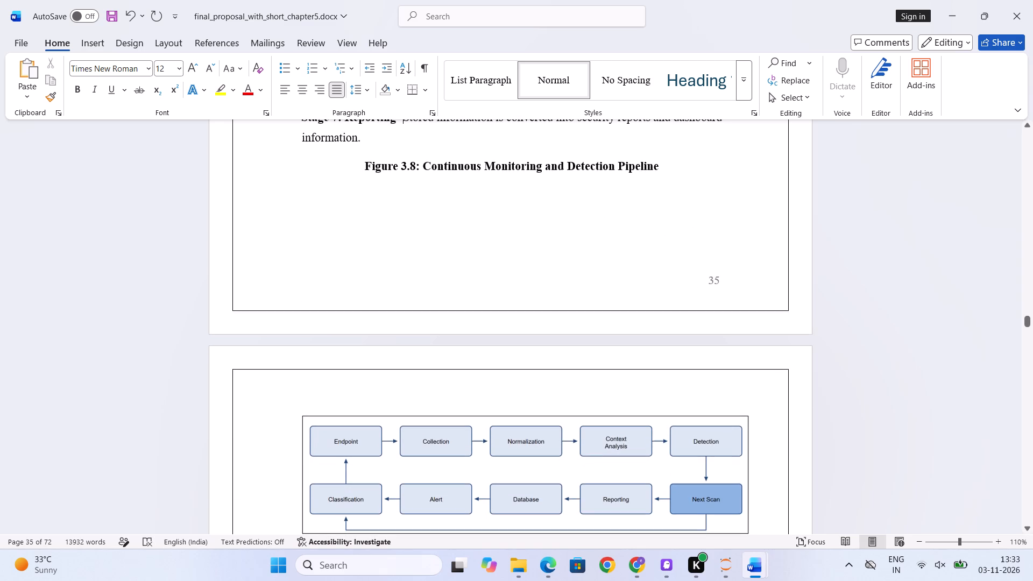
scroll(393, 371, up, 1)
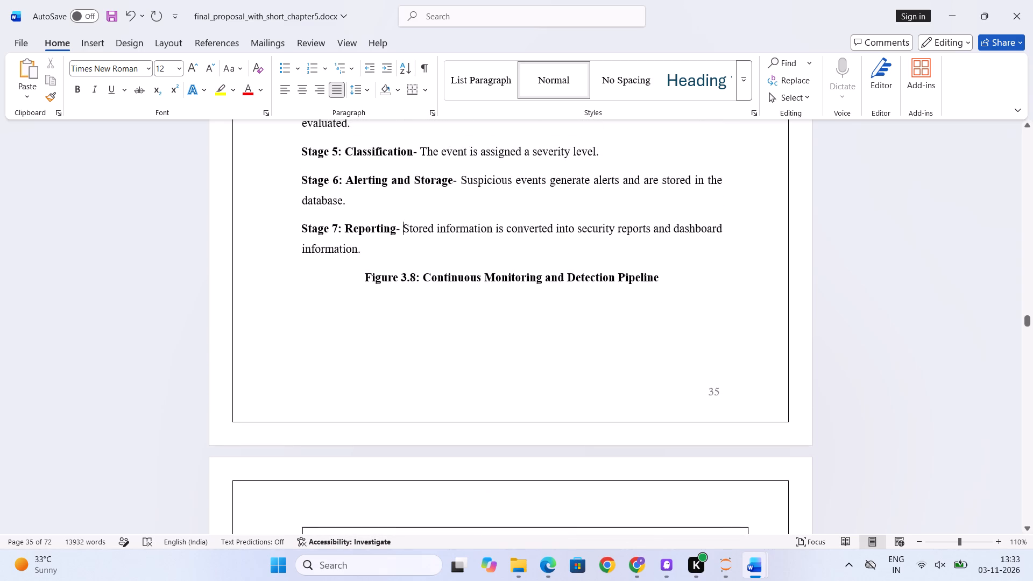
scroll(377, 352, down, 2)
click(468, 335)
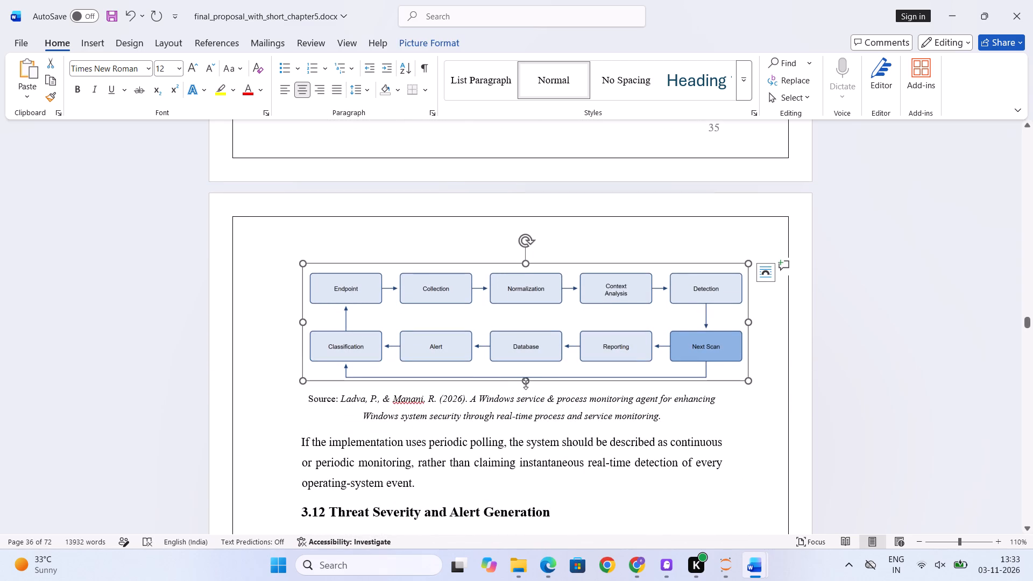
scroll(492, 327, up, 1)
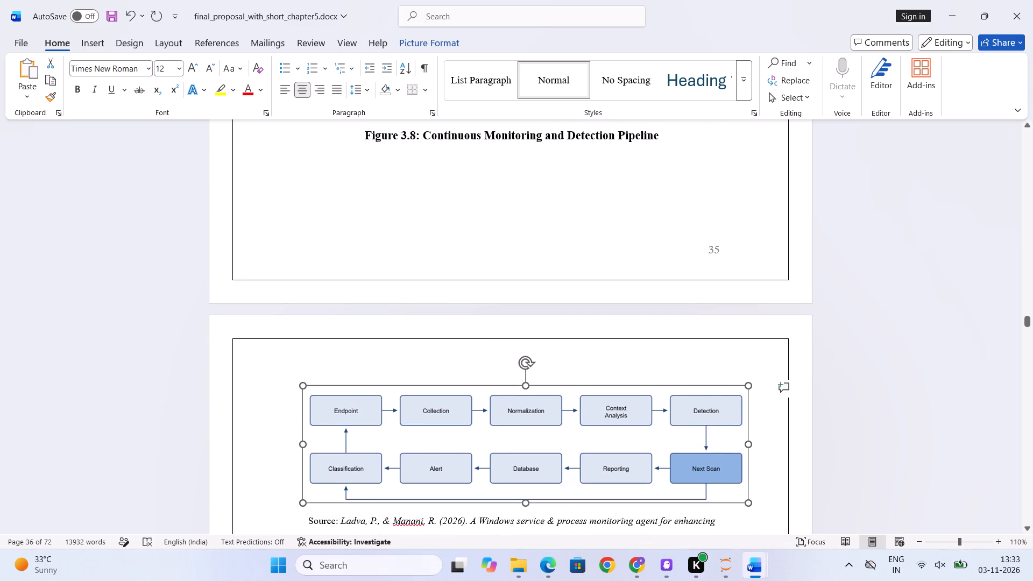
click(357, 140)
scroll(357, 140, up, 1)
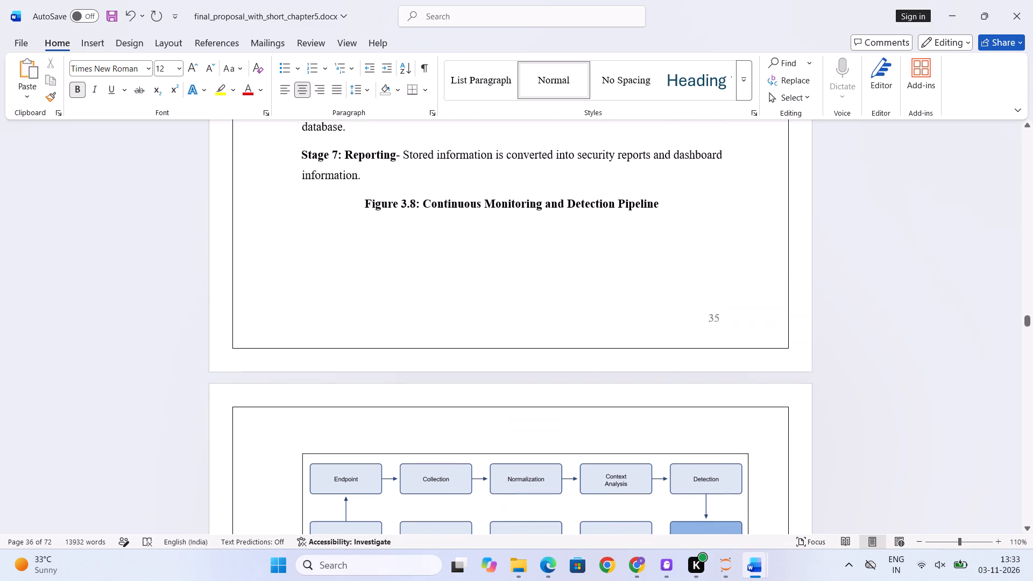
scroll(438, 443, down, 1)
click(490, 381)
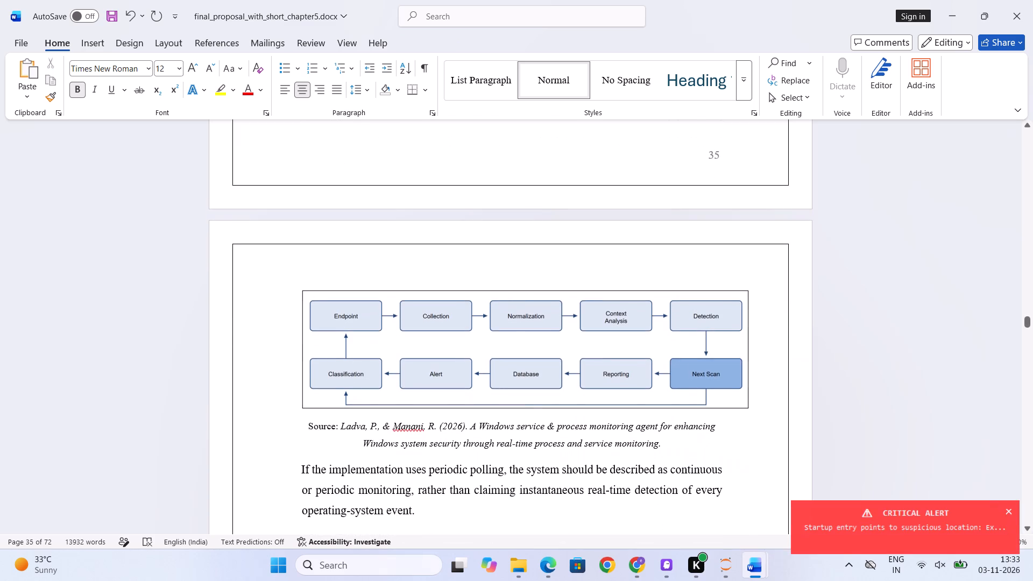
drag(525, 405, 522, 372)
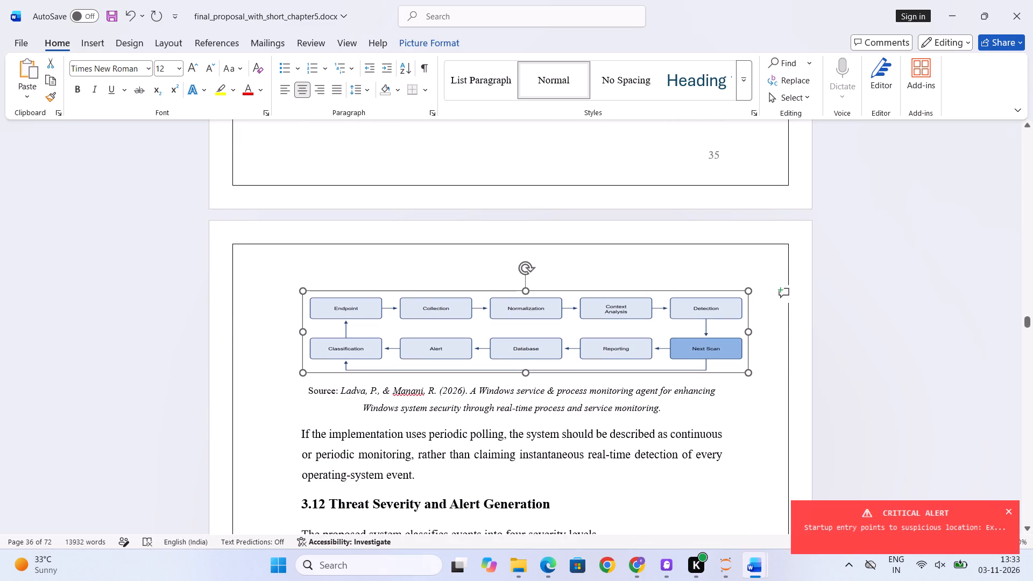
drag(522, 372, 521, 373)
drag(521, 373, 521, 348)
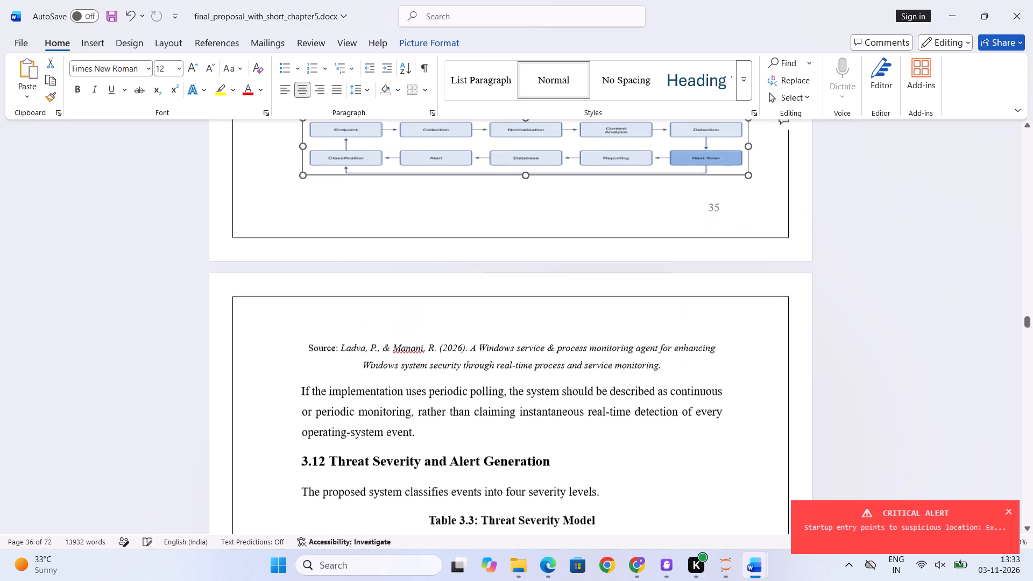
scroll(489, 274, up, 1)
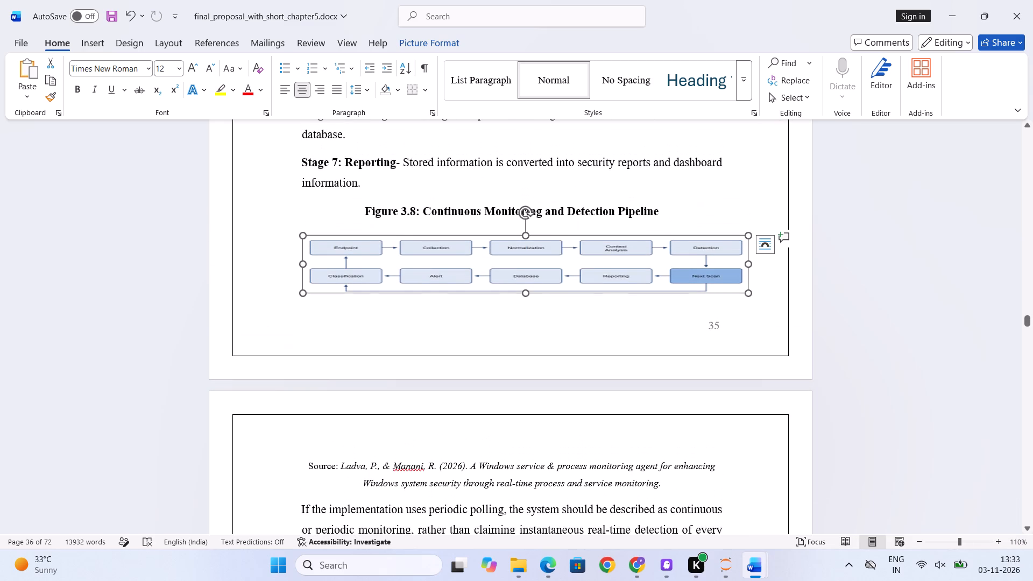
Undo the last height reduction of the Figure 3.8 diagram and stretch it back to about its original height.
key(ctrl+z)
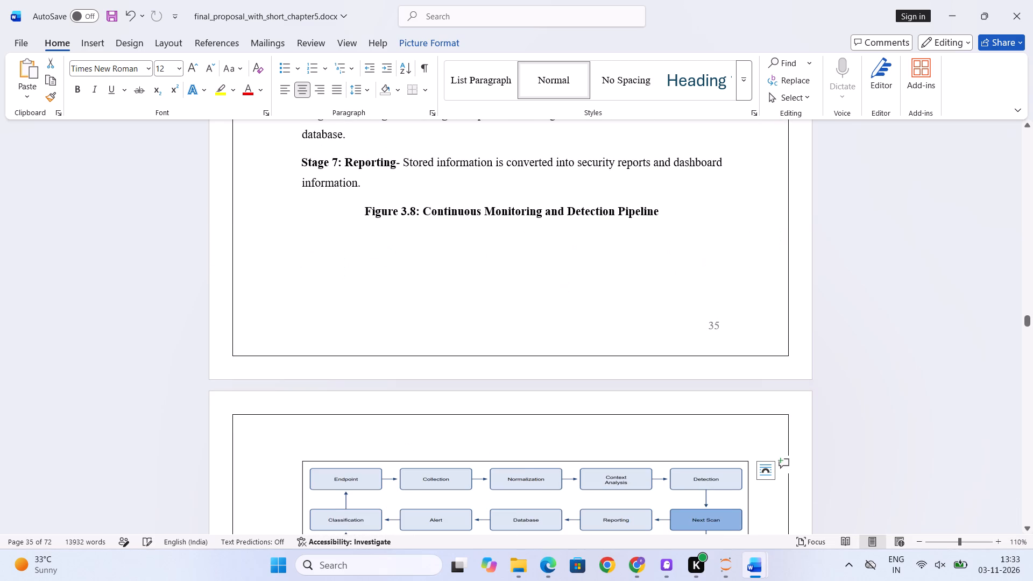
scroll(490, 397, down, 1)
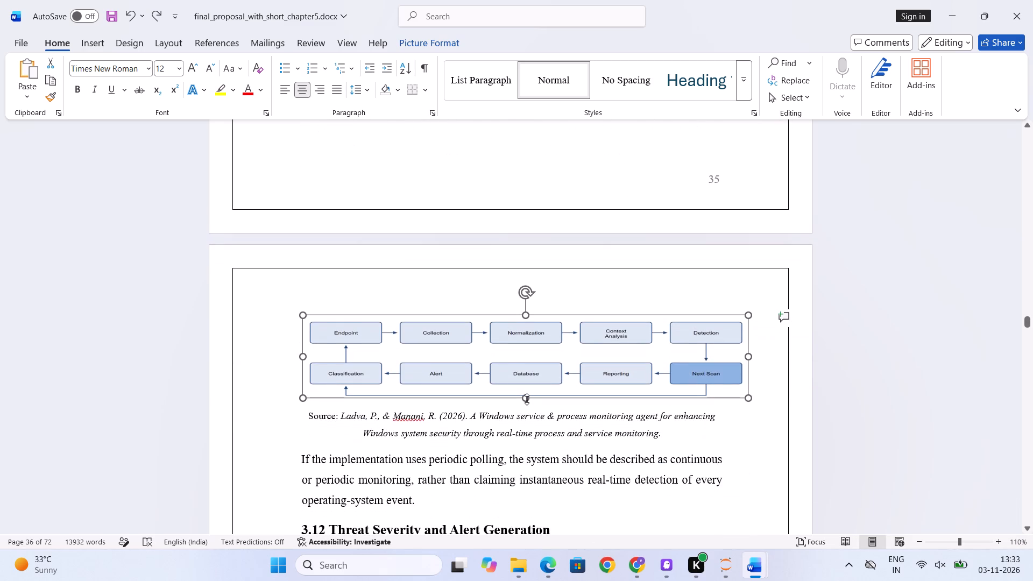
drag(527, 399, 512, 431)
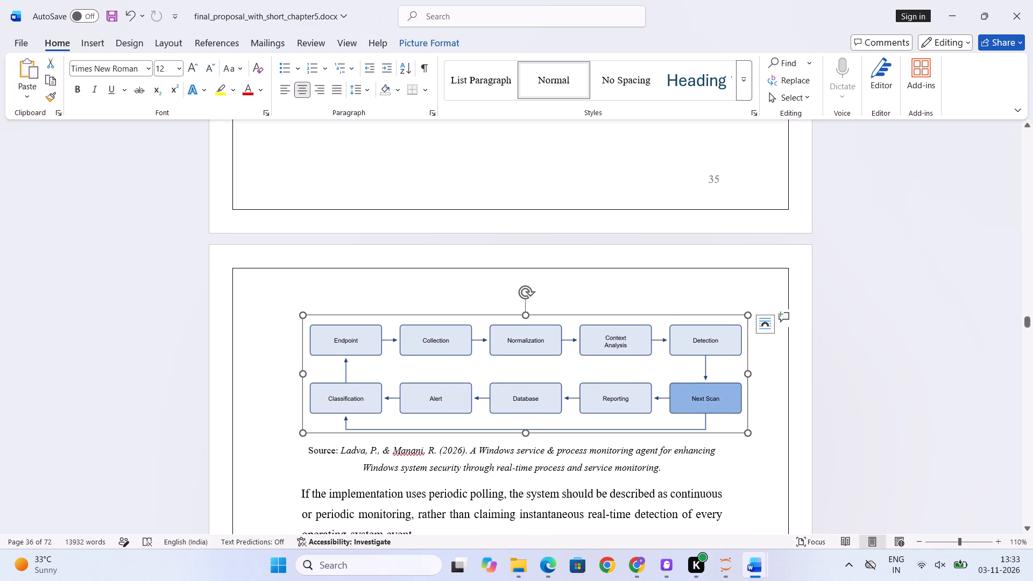
Narrow the Figure 3.8 diagram slightly so its far edge sits close to the text margin.
drag(750, 375, 729, 375)
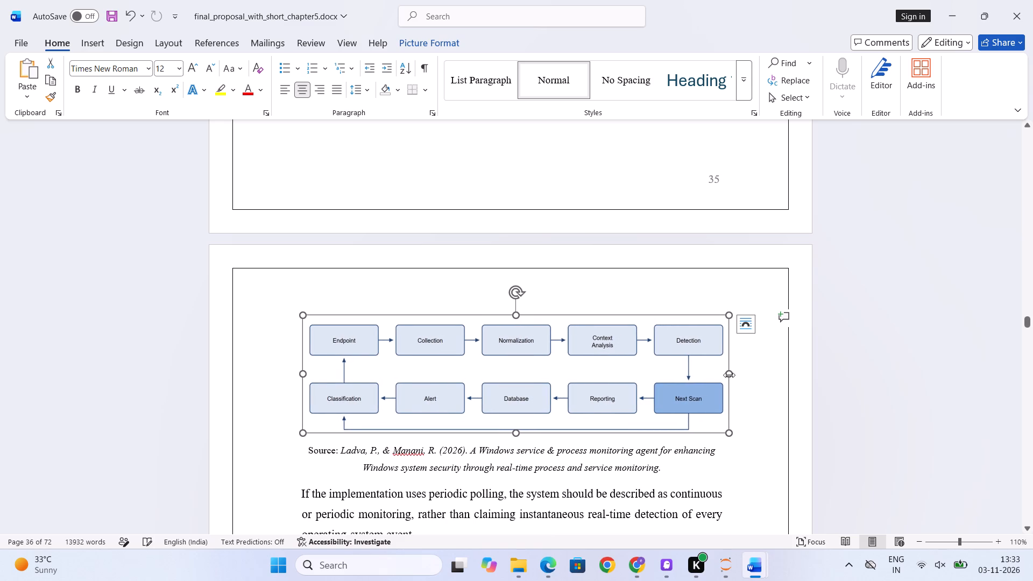
Insert four empty lines before the Figure 3.8 caption to move it onto page 36 above its diagram.
scroll(553, 419, down, 1)
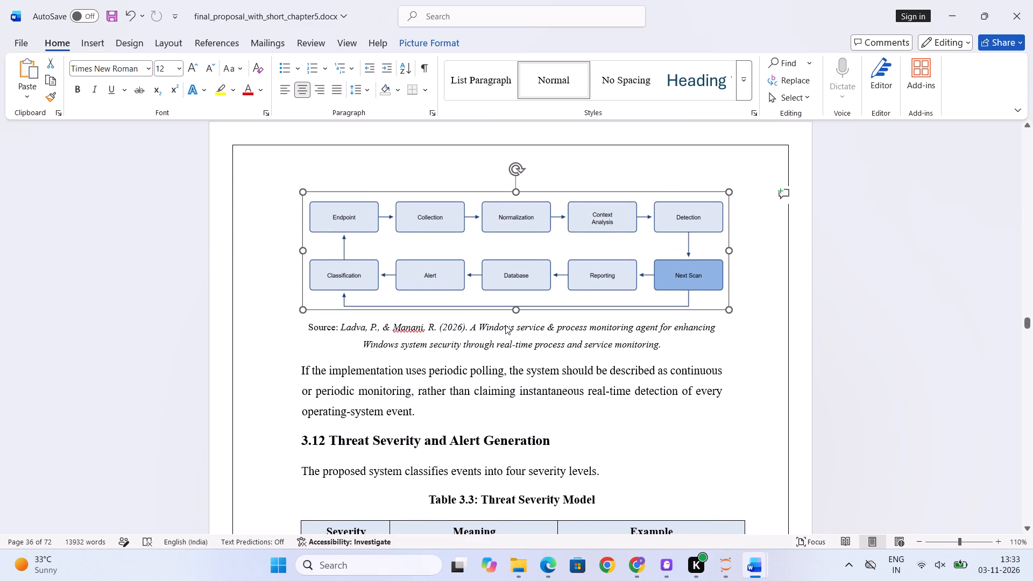
scroll(489, 370, up, 1)
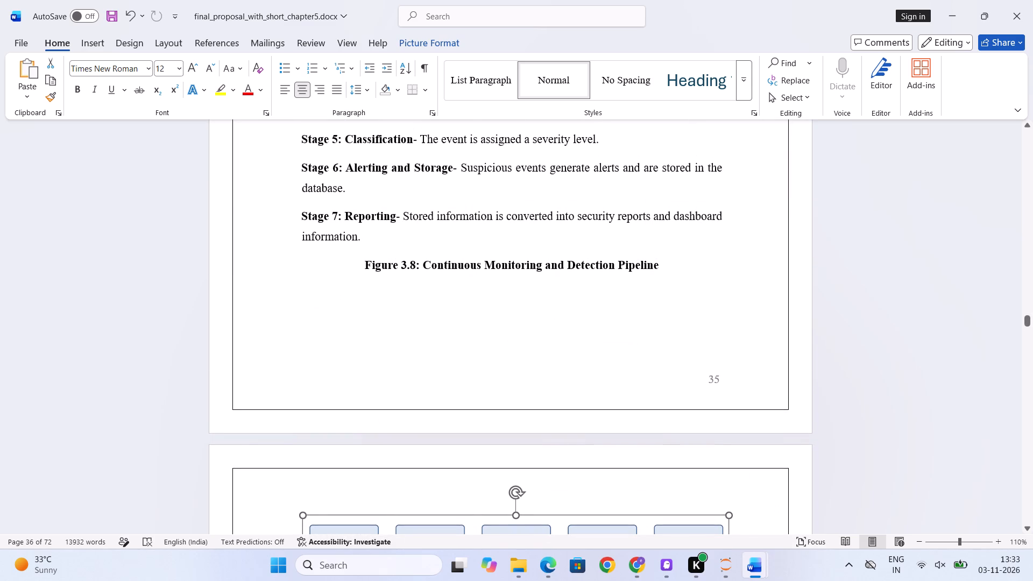
click(355, 268)
key(Return)
key(Return)
key(Return)
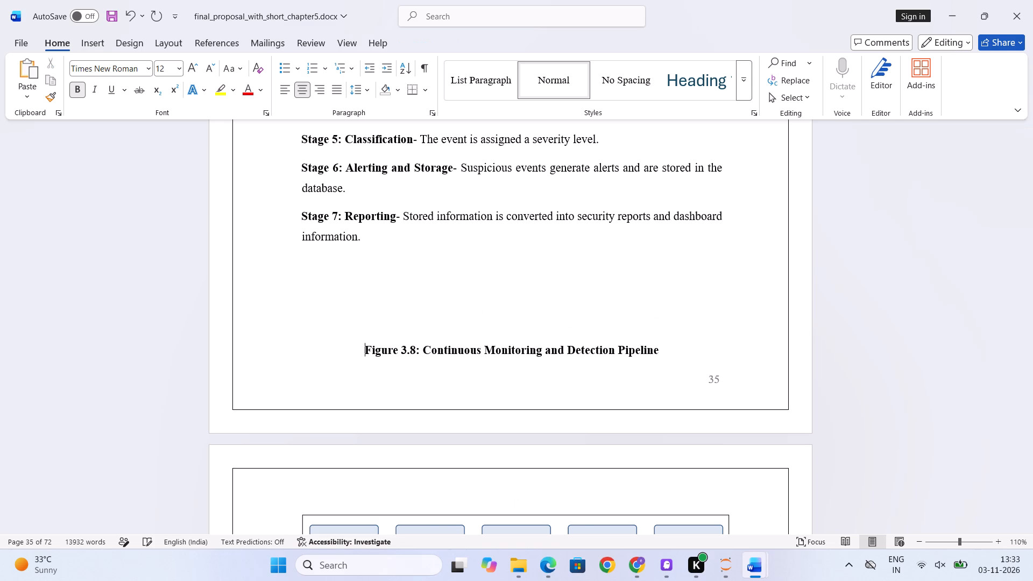
key(Return)
Review the page flow from Figure 3.8 on page 36 through sections 3.12 and 3.13 on page 37.
scroll(355, 268, down, 1)
scroll(368, 385, down, 1)
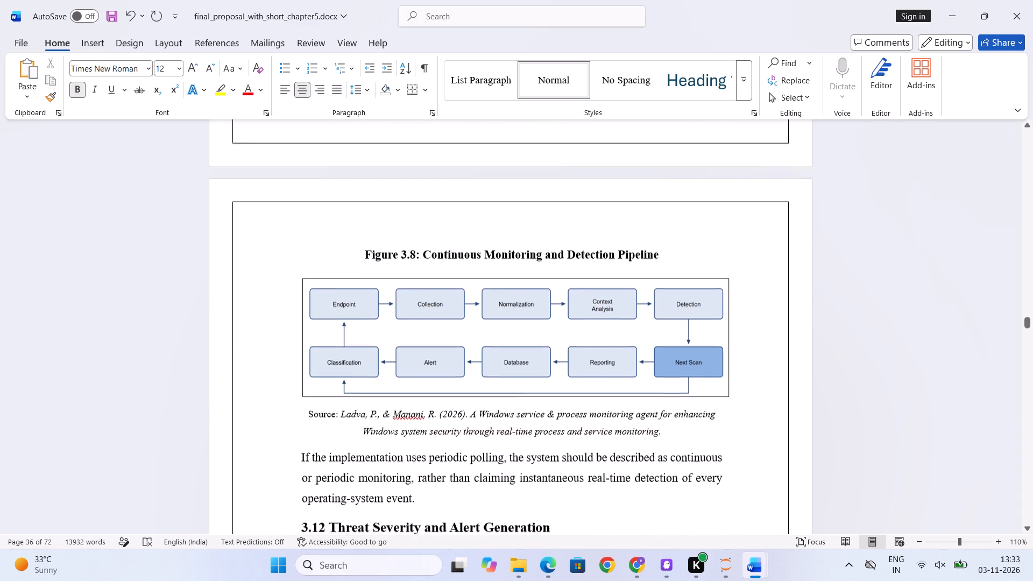
scroll(368, 385, down, 2)
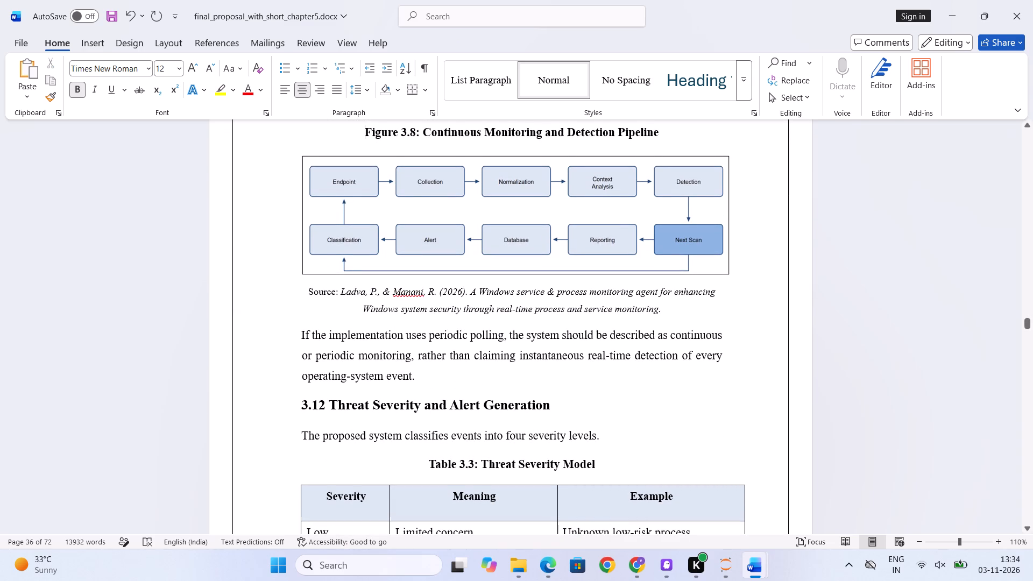
scroll(453, 310, down, 1)
scroll(420, 363, down, 1)
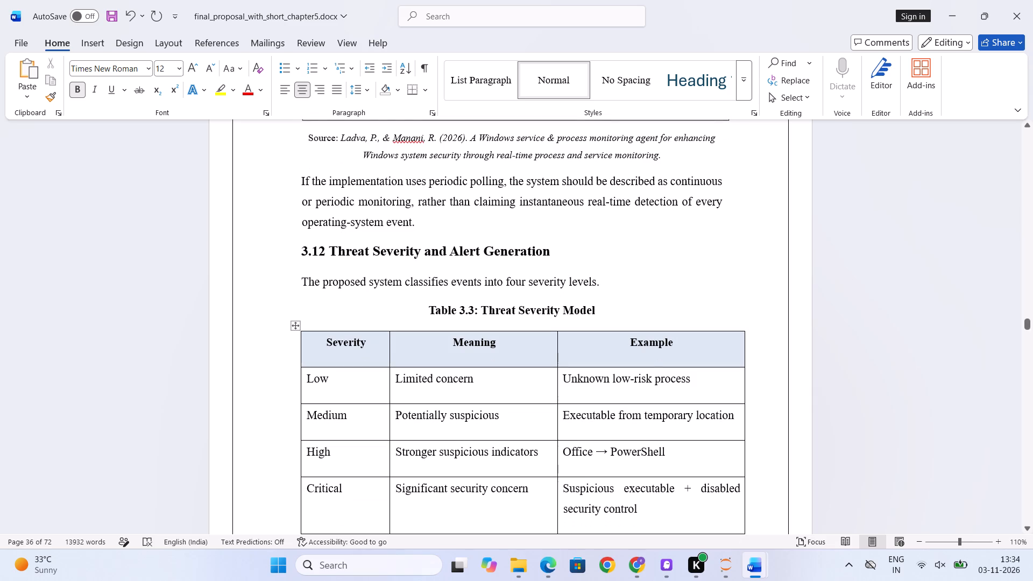
scroll(420, 363, down, 3)
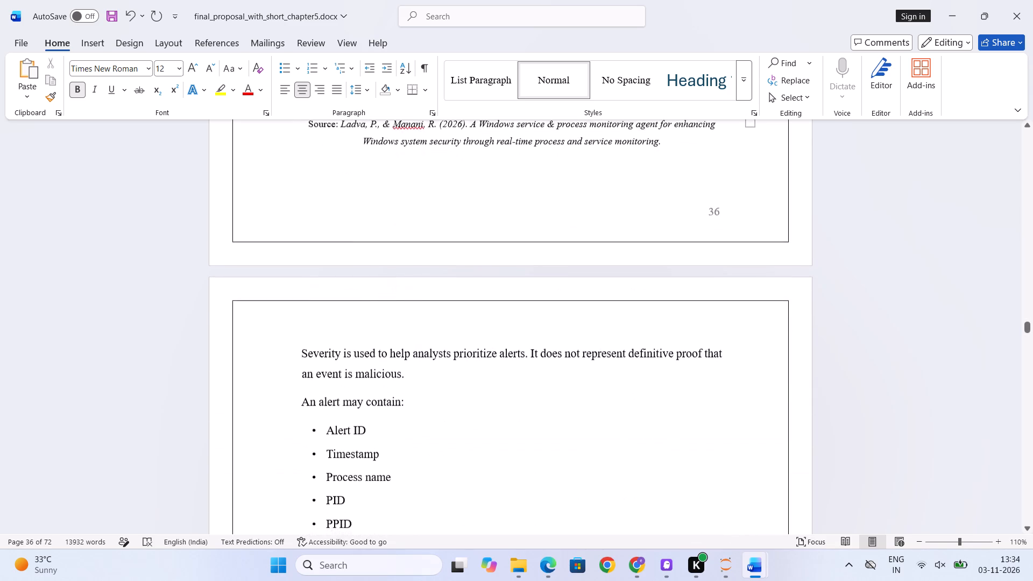
scroll(420, 363, down, 4)
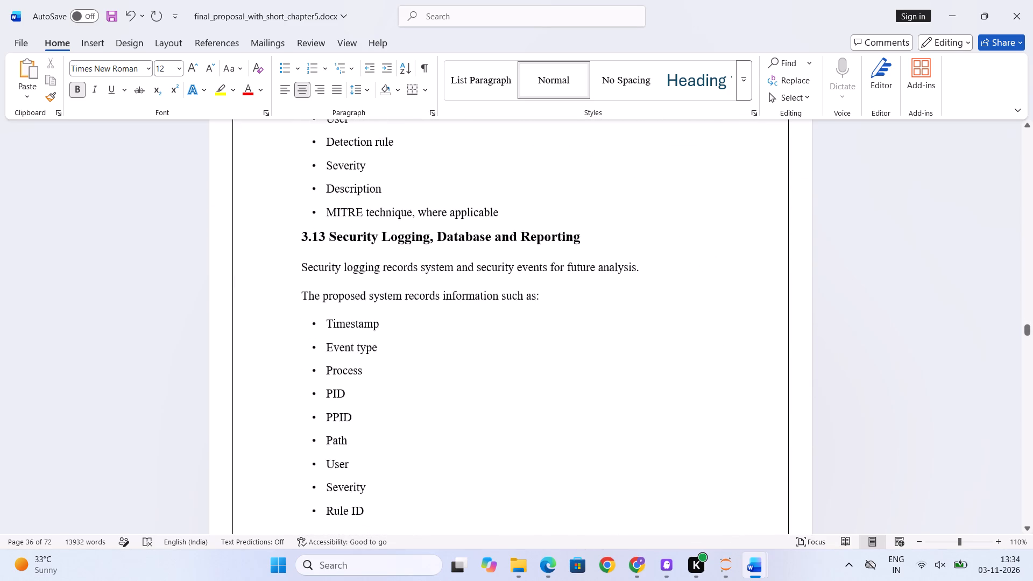
scroll(420, 363, down, 1)
scroll(420, 363, up, 2)
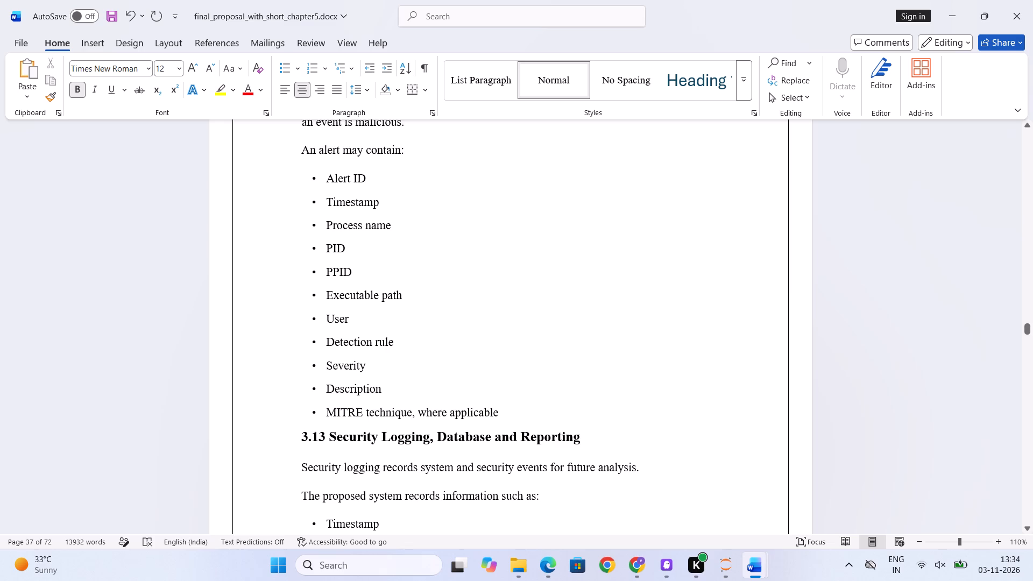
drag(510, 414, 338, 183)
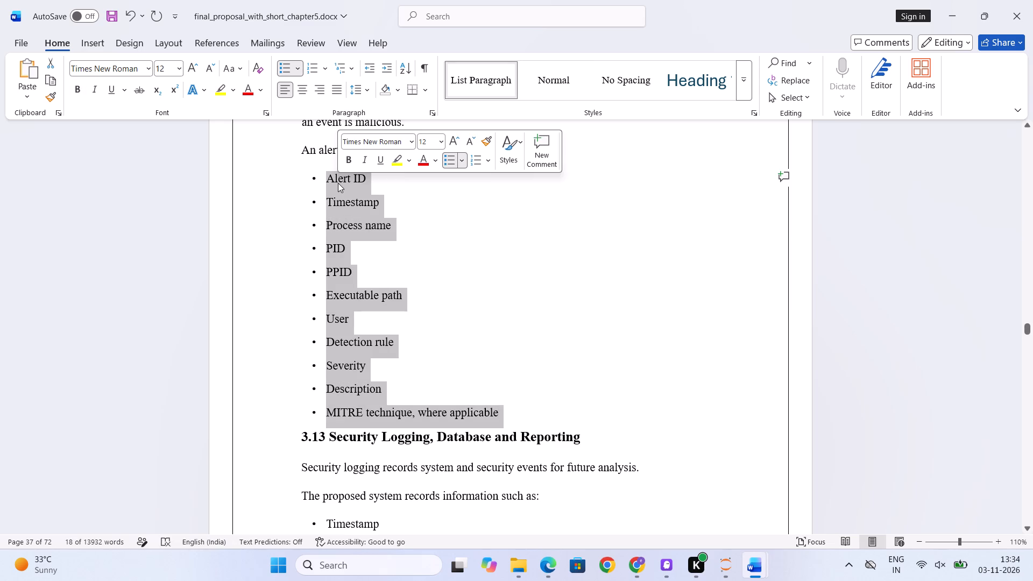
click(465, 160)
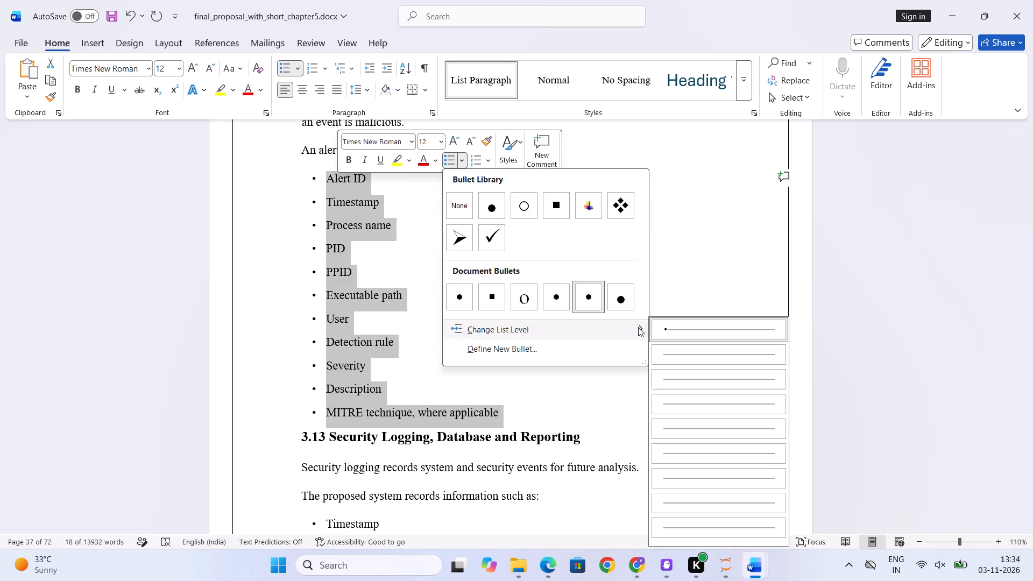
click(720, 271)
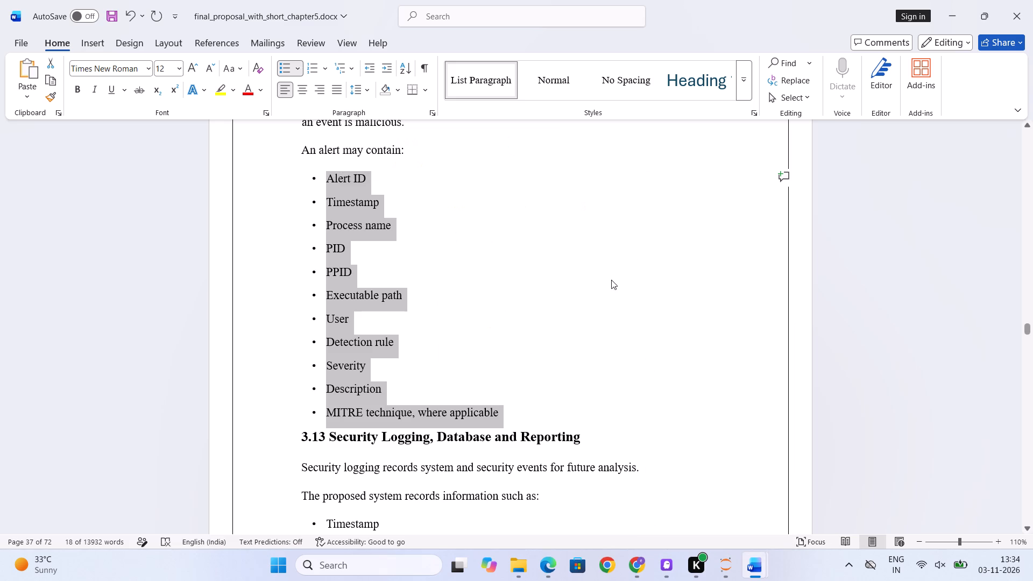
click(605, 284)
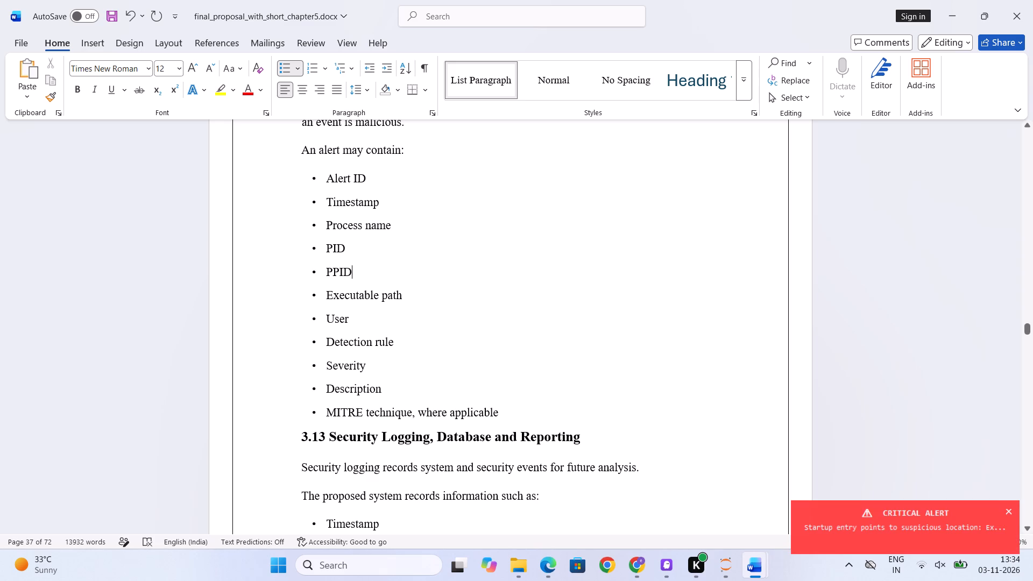
Lay out the bulleted list under "An alert may contain:" in section 3.12 in two columns.
drag(498, 413, 313, 186)
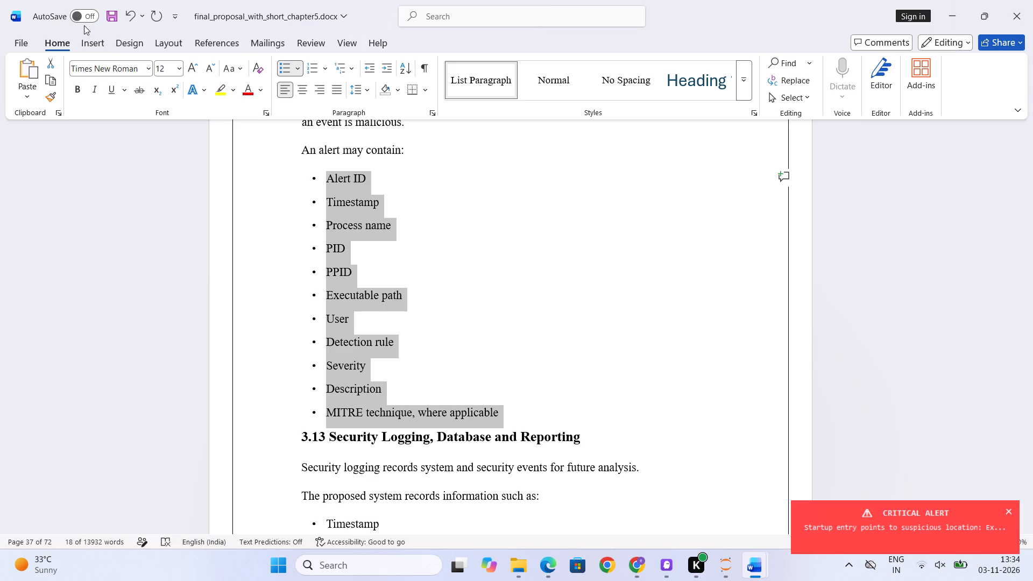
click(153, 39)
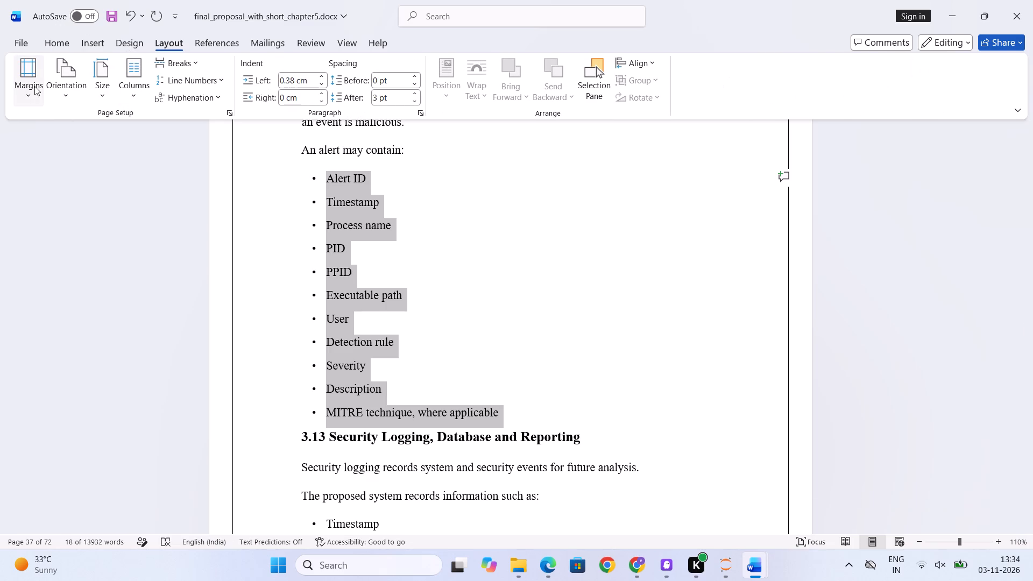
click(136, 101)
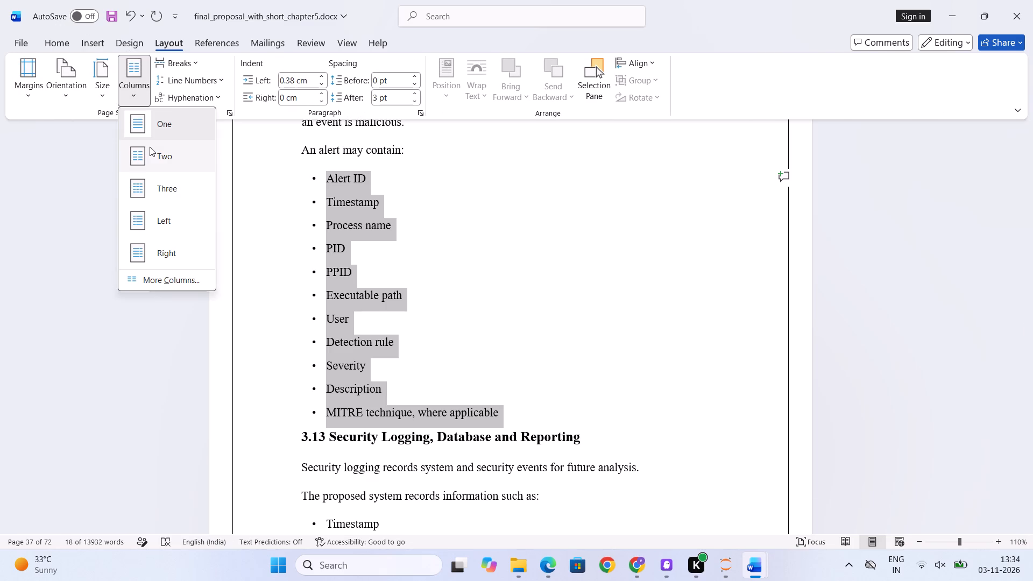
click(154, 154)
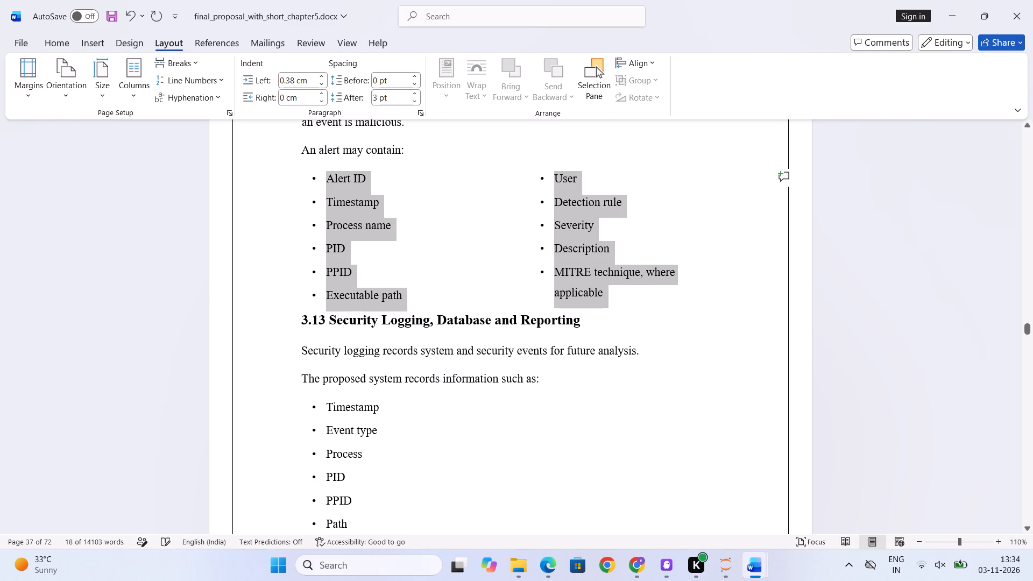
click(471, 261)
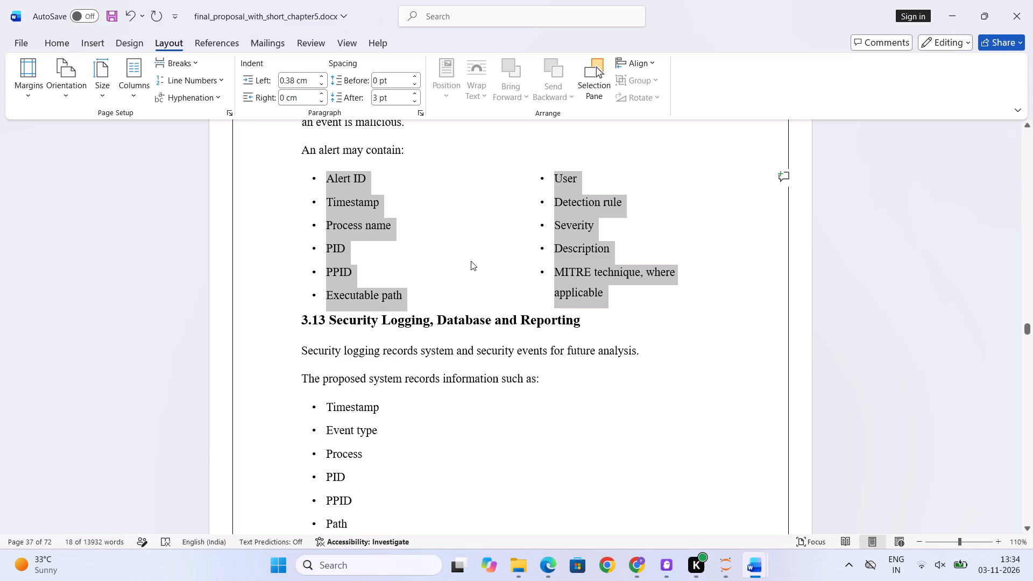
Look through the document from the title page to the service-monitoring section of Chapter 3, checking page flow and long bulleted lists.
scroll(471, 261, up, 20)
scroll(471, 261, up, 20)
scroll(471, 261, up, 13)
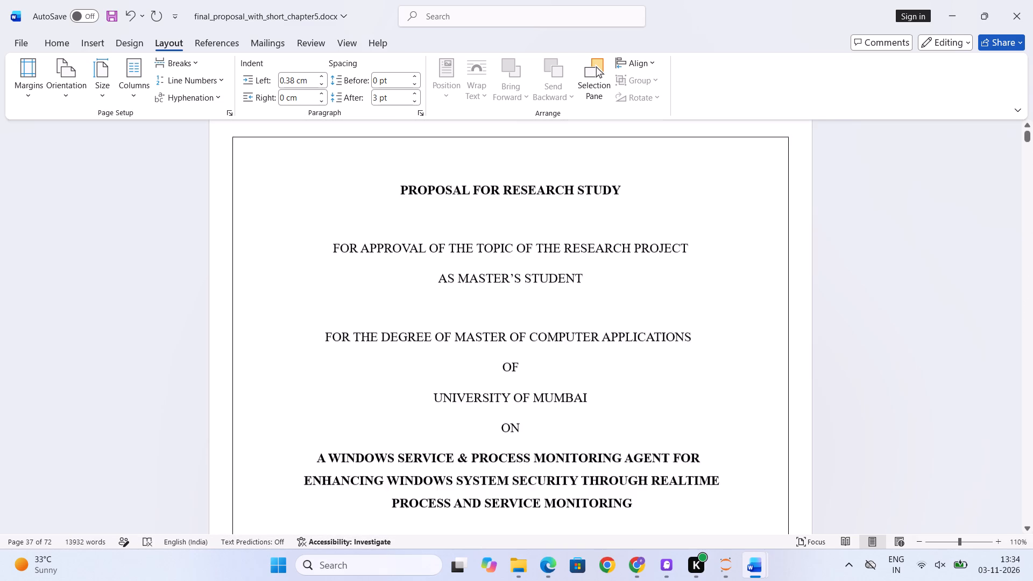
scroll(471, 261, up, 17)
scroll(535, 385, up, 20)
scroll(535, 385, up, 20)
scroll(535, 385, up, 20)
scroll(496, 390, down, 5)
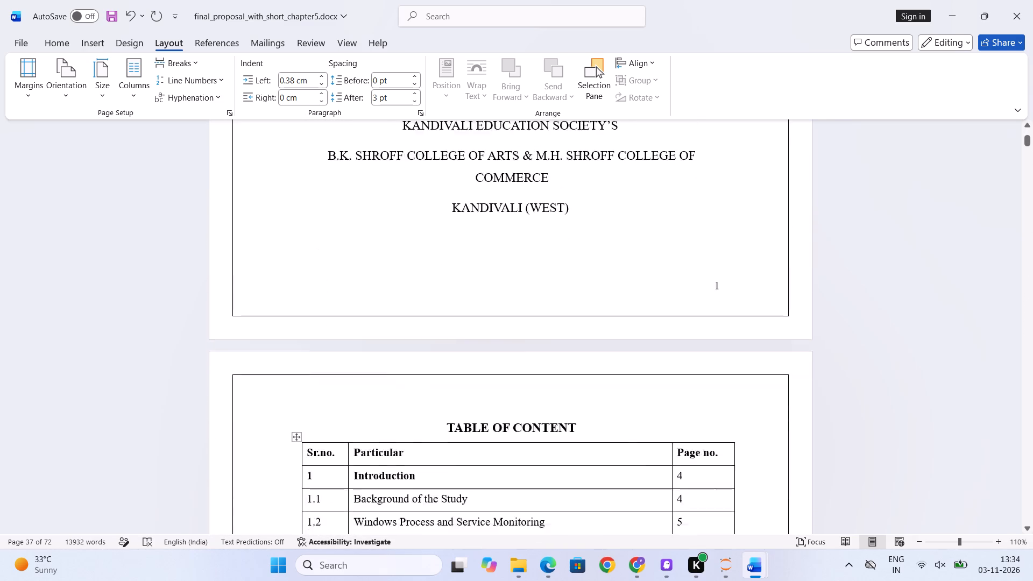
scroll(496, 390, down, 11)
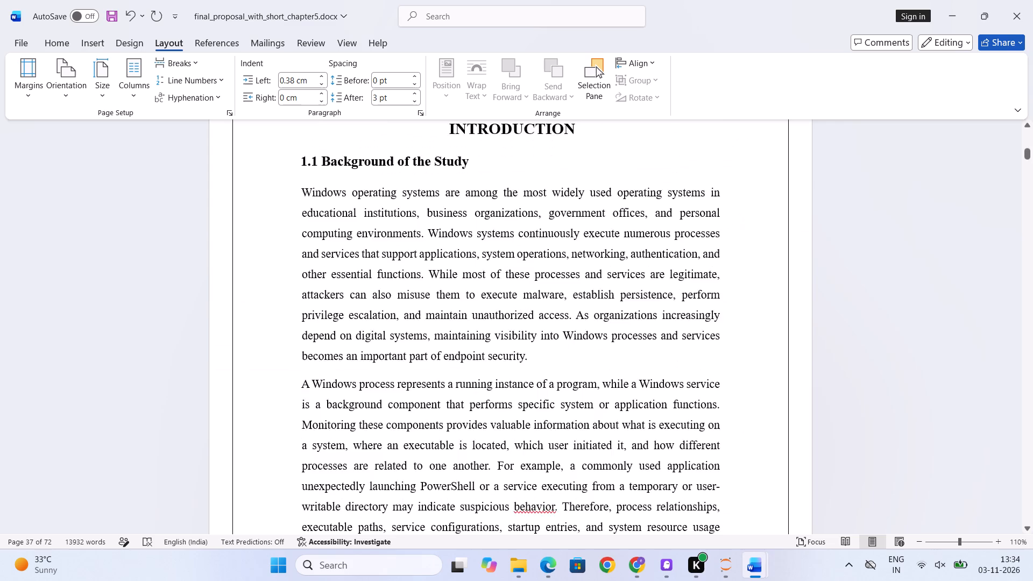
scroll(496, 390, down, 11)
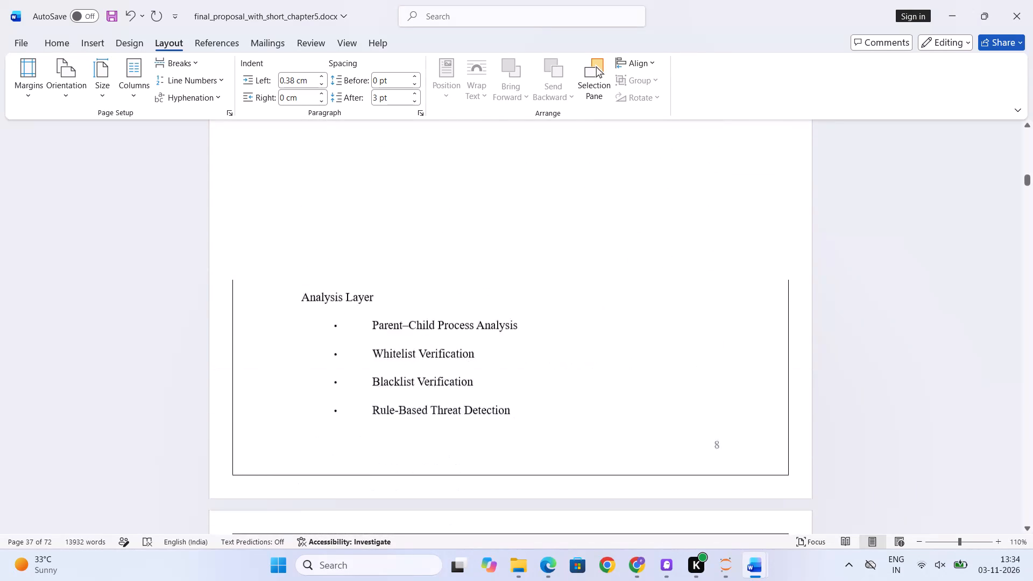
scroll(496, 390, down, 11)
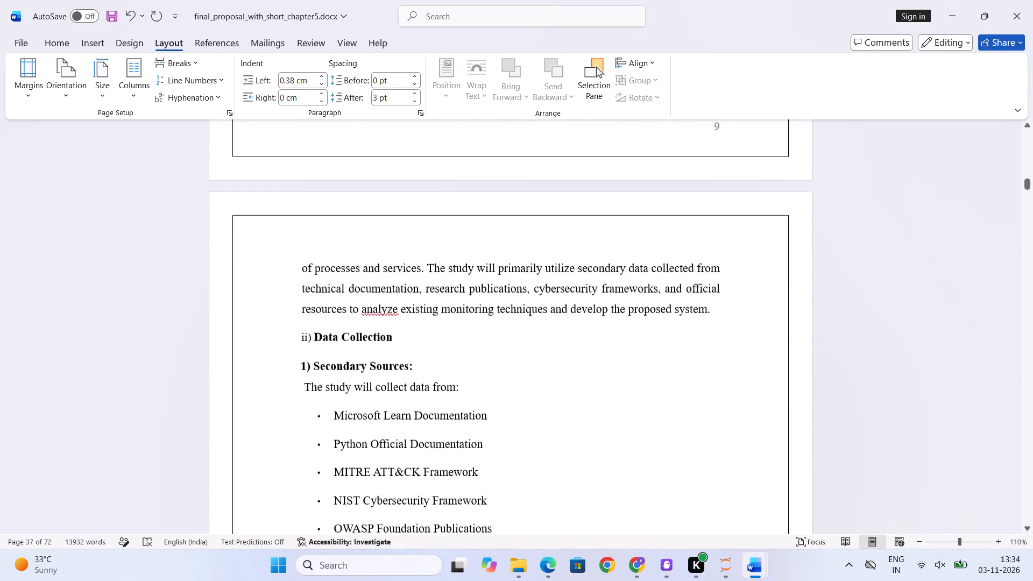
scroll(496, 390, down, 10)
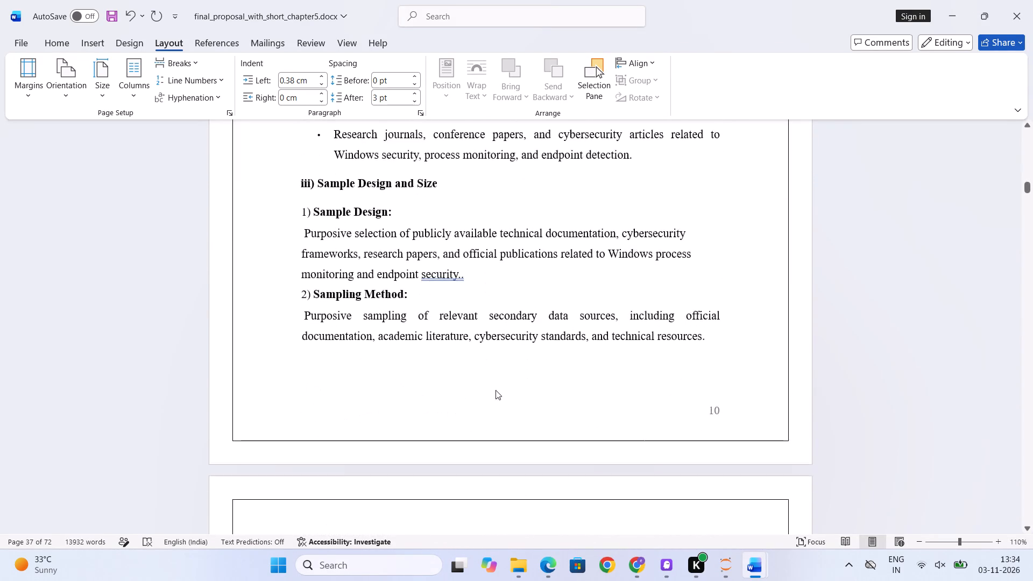
scroll(496, 390, down, 10)
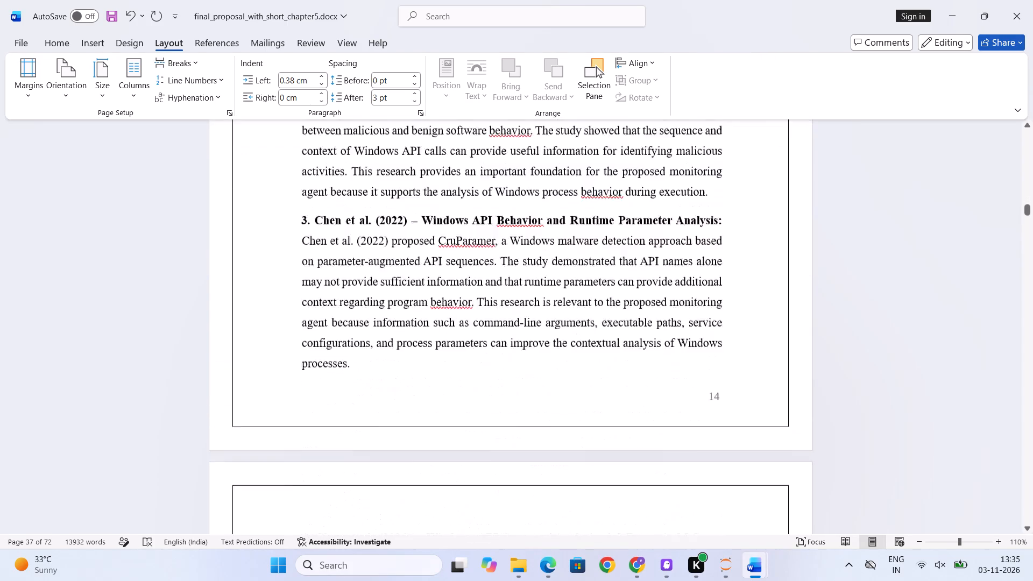
scroll(496, 390, down, 20)
scroll(496, 390, down, 13)
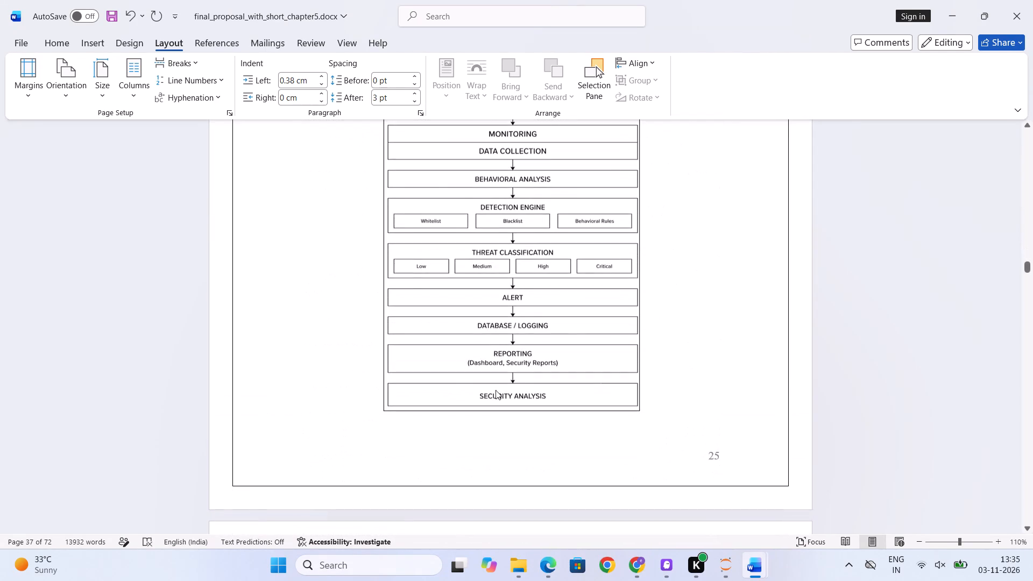
scroll(496, 390, down, 3)
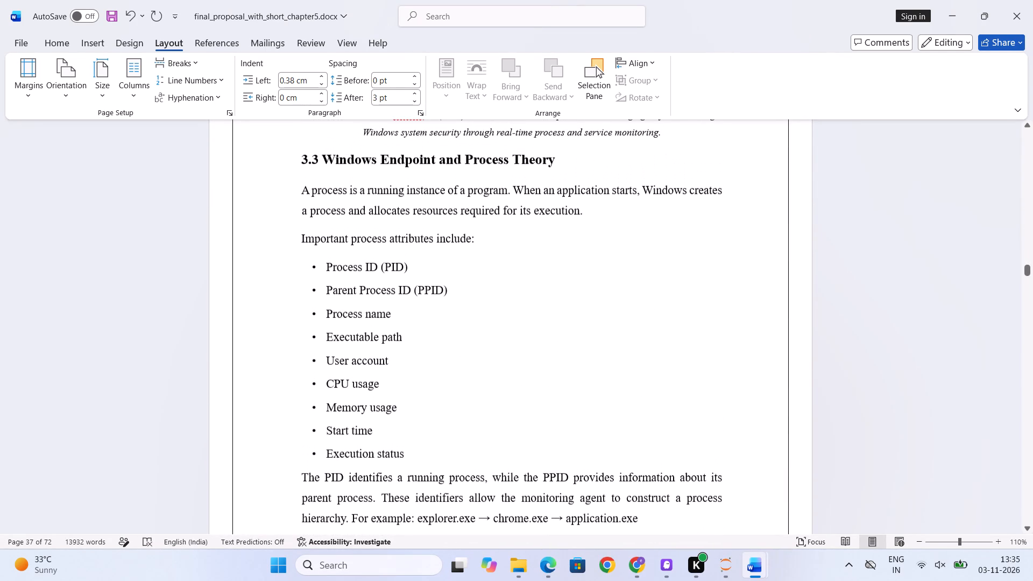
scroll(441, 384, up, 6)
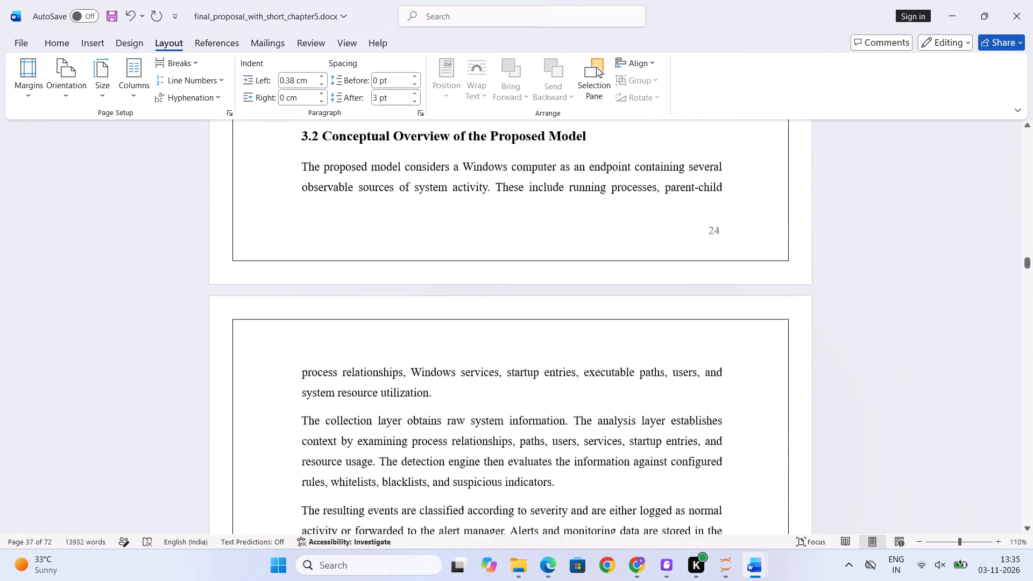
scroll(441, 384, up, 3)
scroll(441, 384, down, 4)
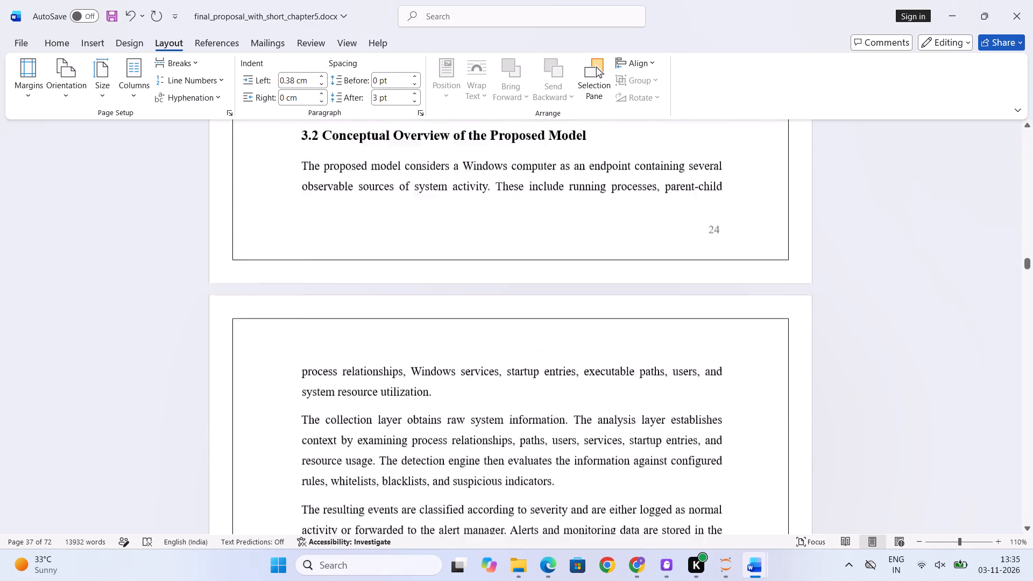
scroll(441, 384, down, 6)
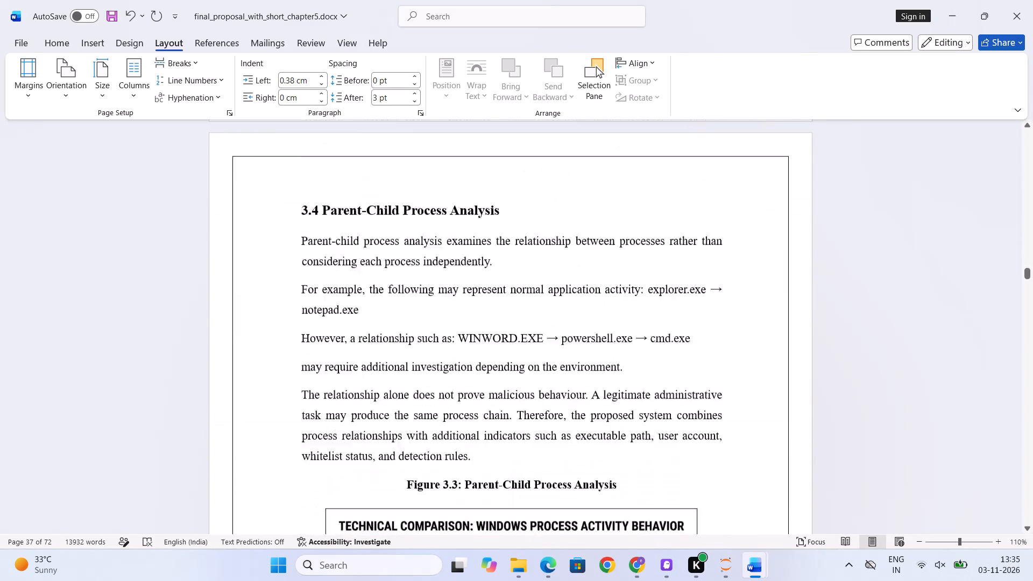
scroll(441, 384, down, 4)
scroll(441, 384, up, 1)
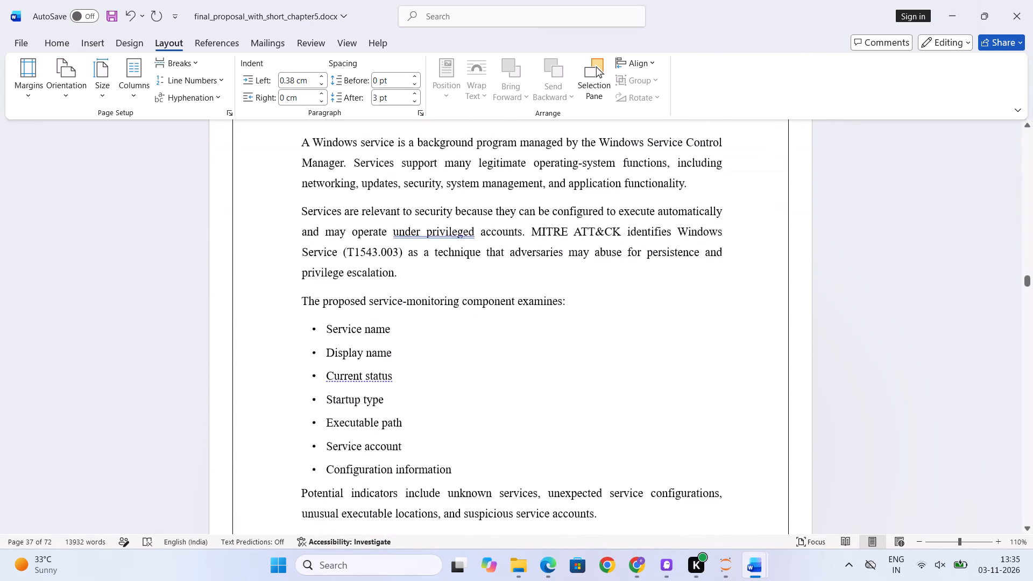
Lay out the section 3.3 bulleted list of process attributes, from Process ID (PID) to Execution status, in two columns.
scroll(441, 384, up, 4)
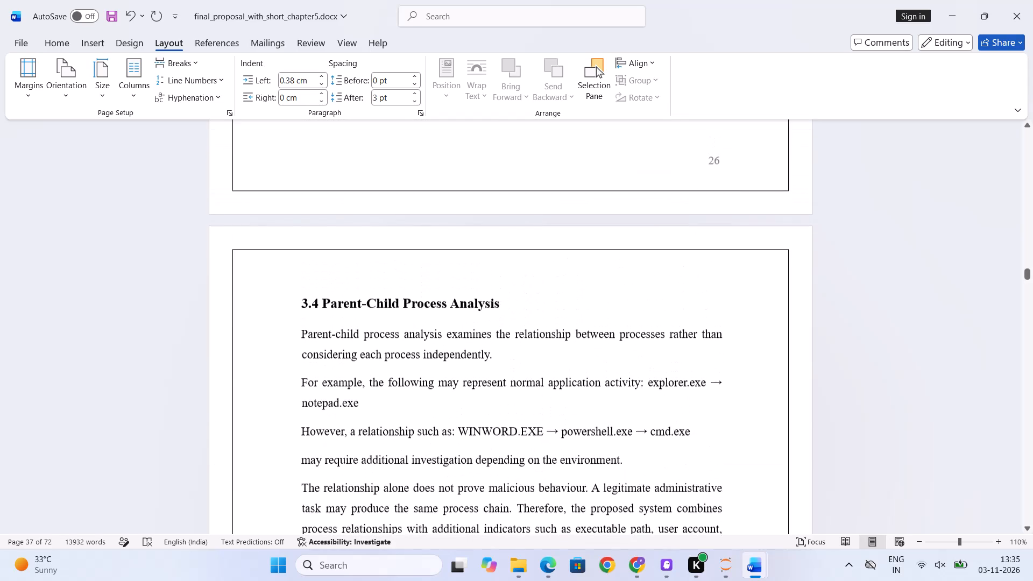
scroll(441, 384, up, 4)
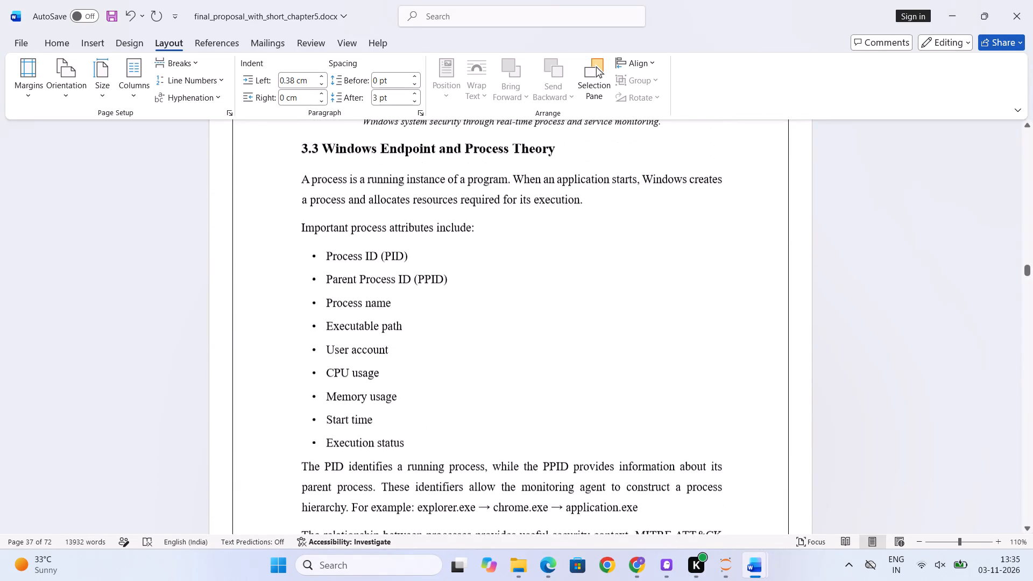
scroll(441, 384, up, 1)
drag(408, 467, 334, 352)
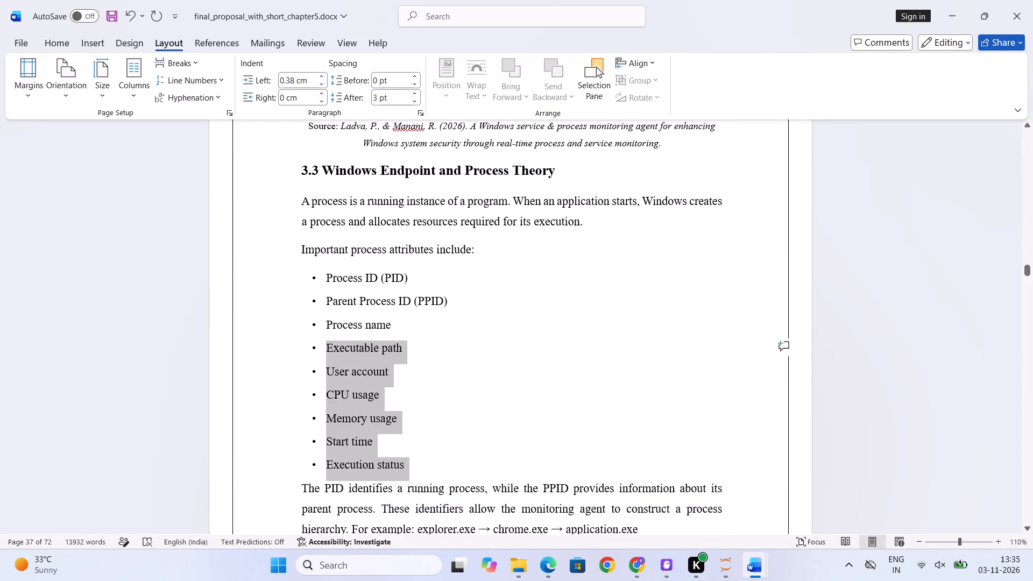
drag(334, 352, 320, 289)
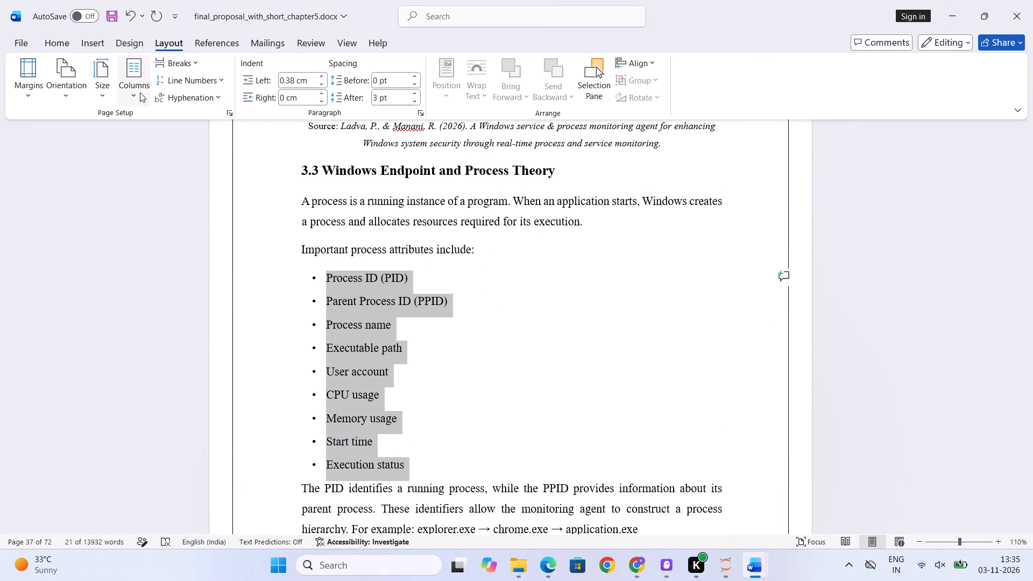
click(132, 97)
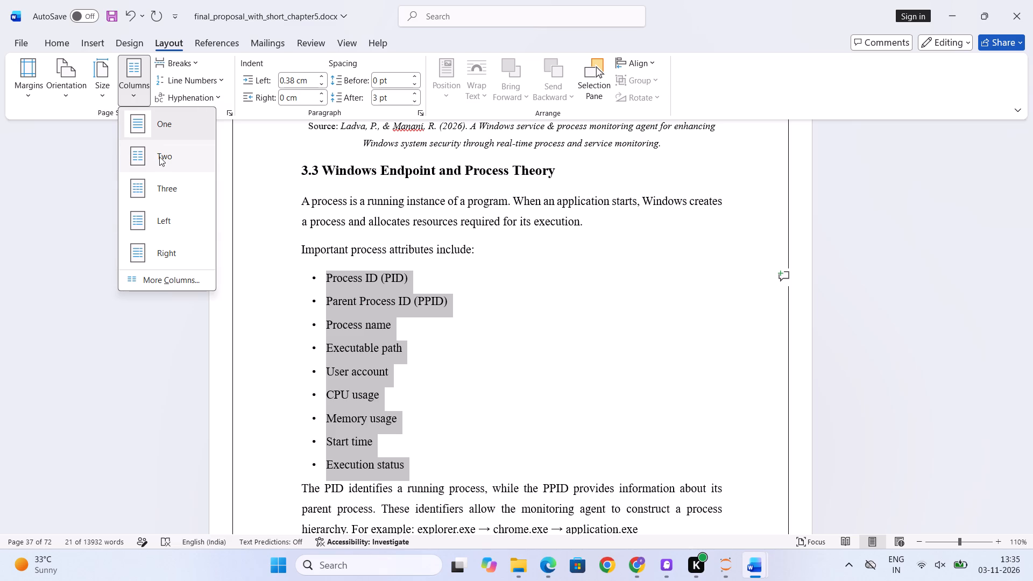
click(159, 157)
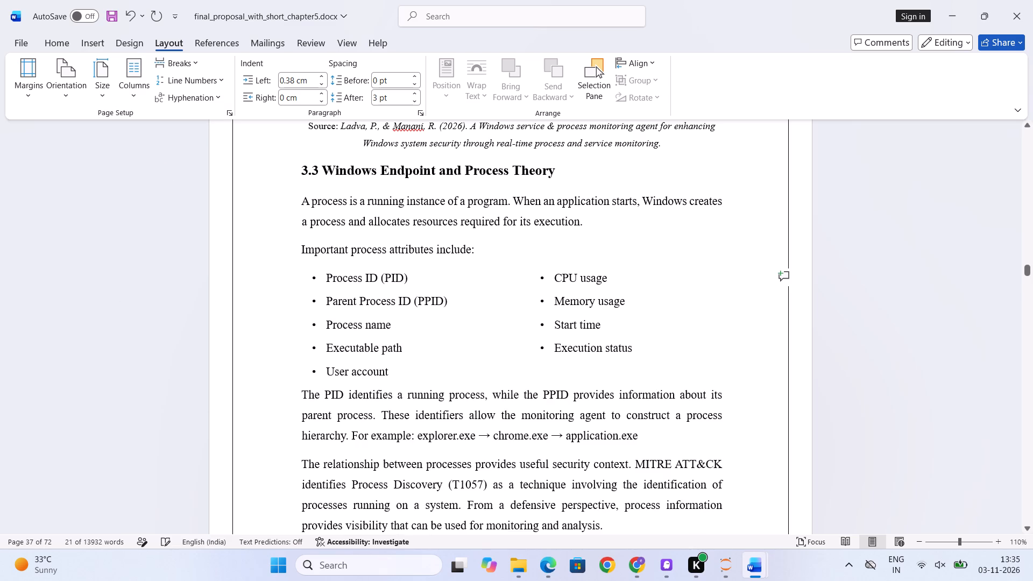
click(487, 337)
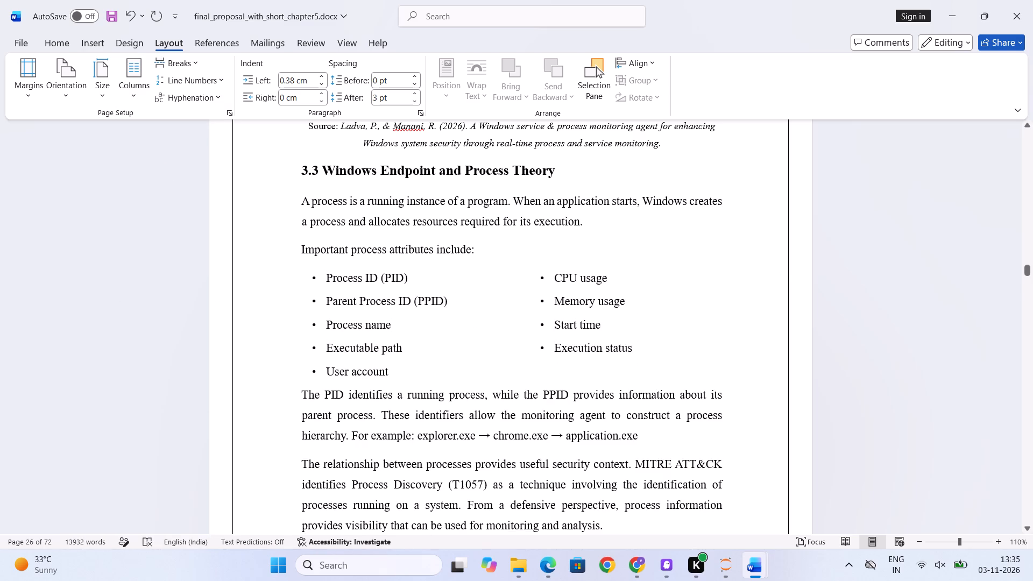
Remove the empty lines above the heading "3.4 Parent-Child Process Analysis" on page 26.
scroll(437, 359, down, 2)
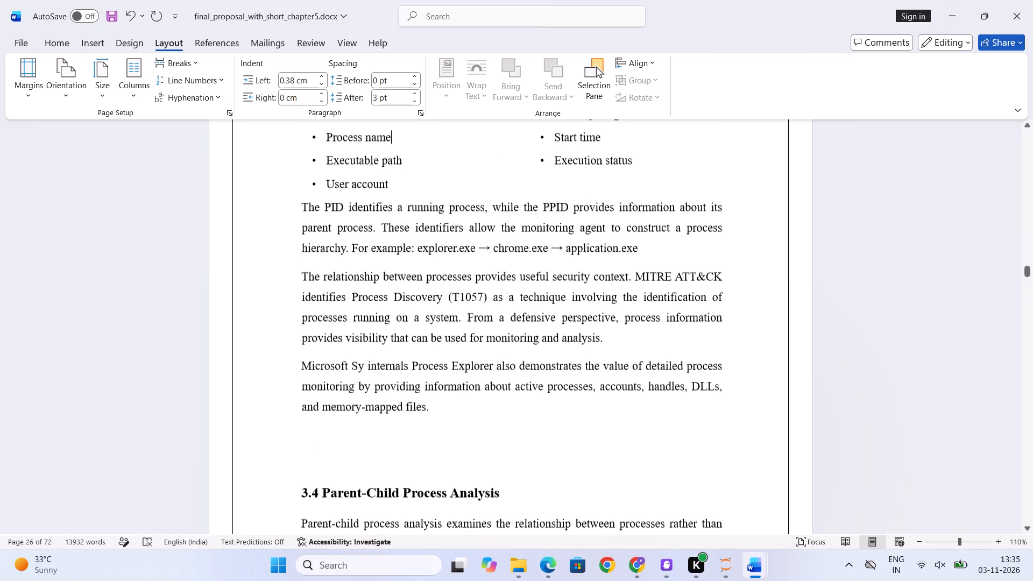
scroll(409, 374, down, 1)
click(321, 340)
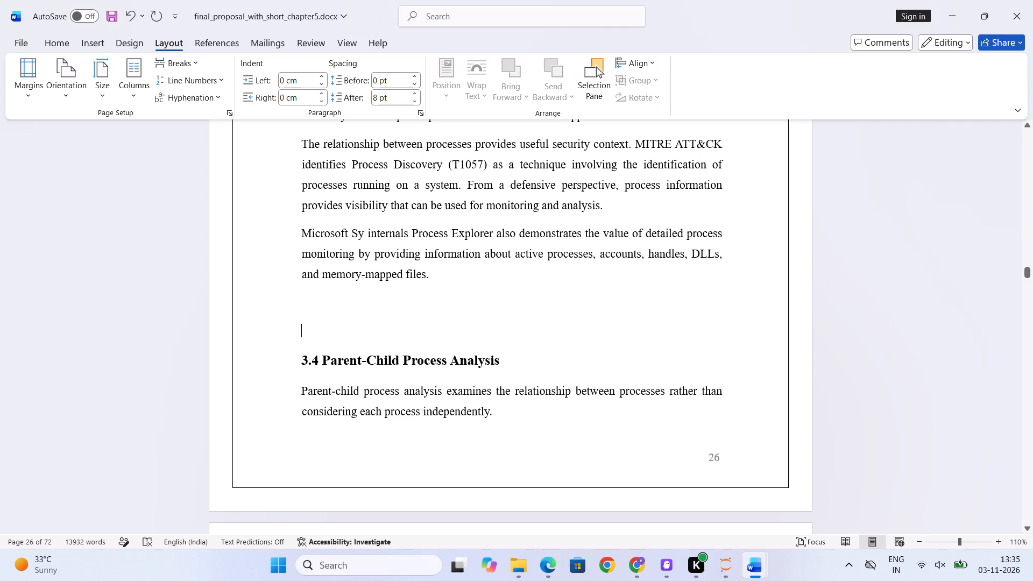
key(BackSpace)
key(BackSpace)
key(BackSpace)
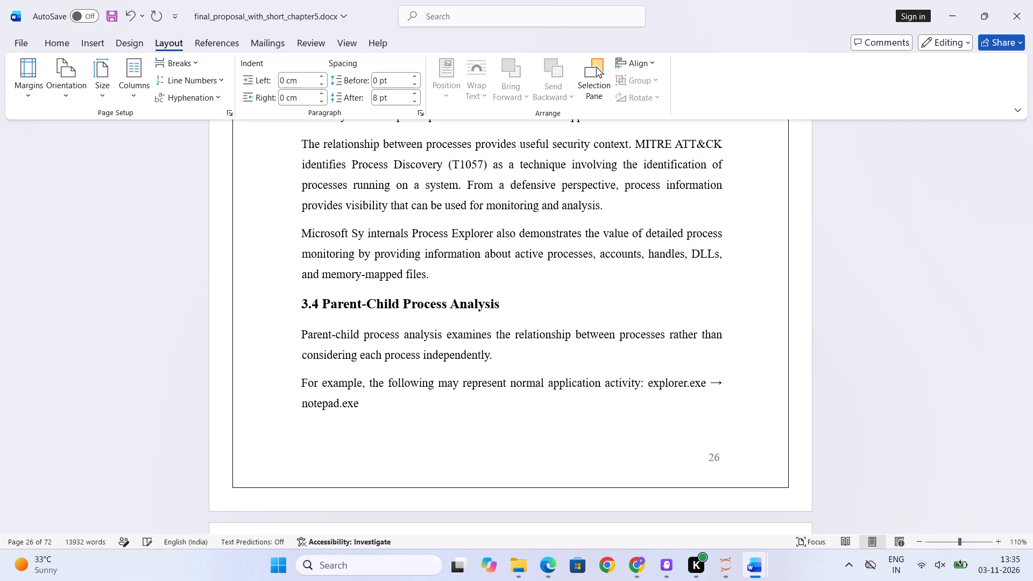
Lay out the bulleted list under "The proposed service-monitoring component examines:", from Service name to Configuration information, in two columns.
scroll(373, 409, down, 2)
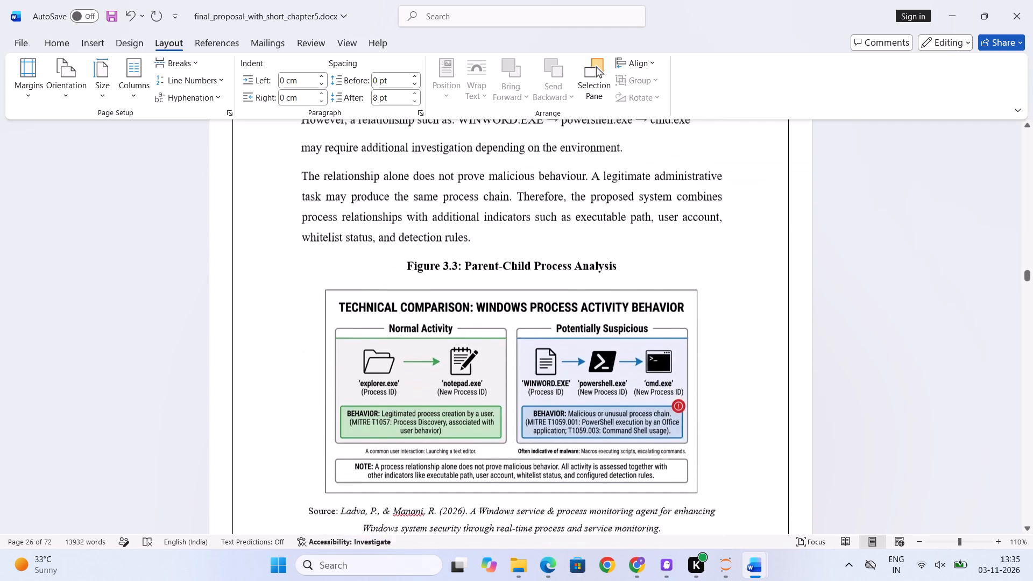
scroll(373, 409, down, 3)
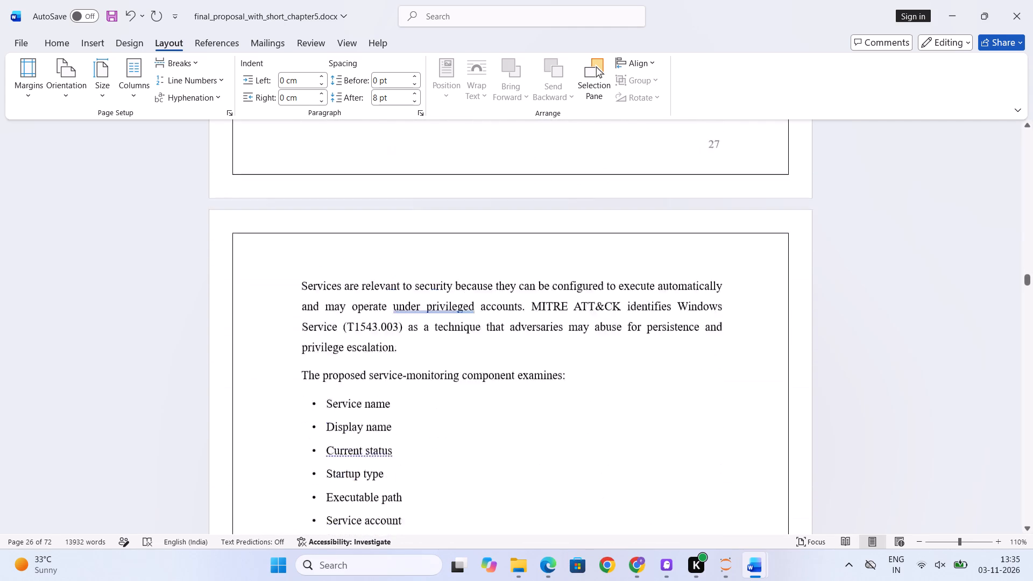
scroll(373, 409, down, 2)
drag(466, 407, 330, 268)
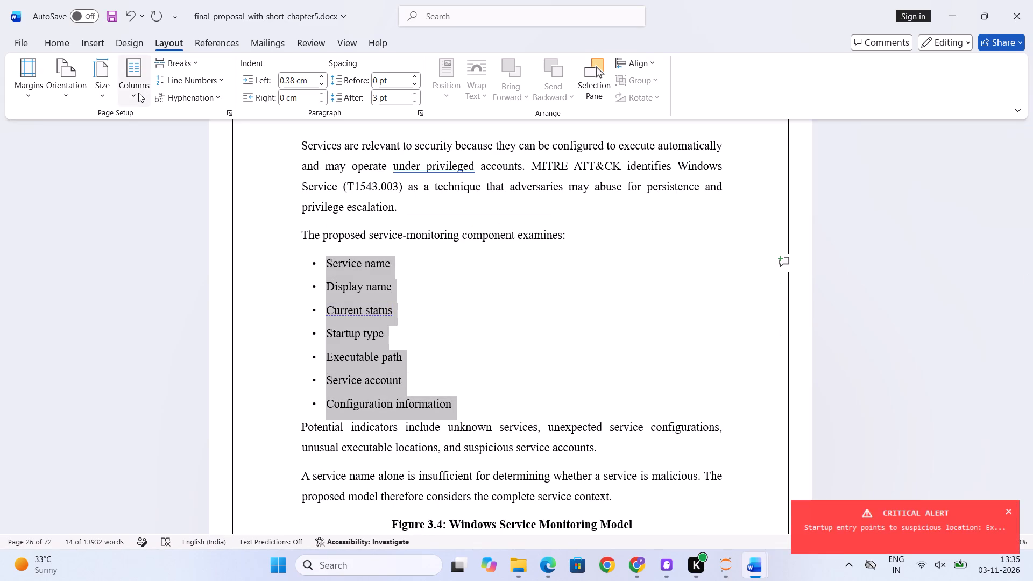
click(138, 93)
click(163, 157)
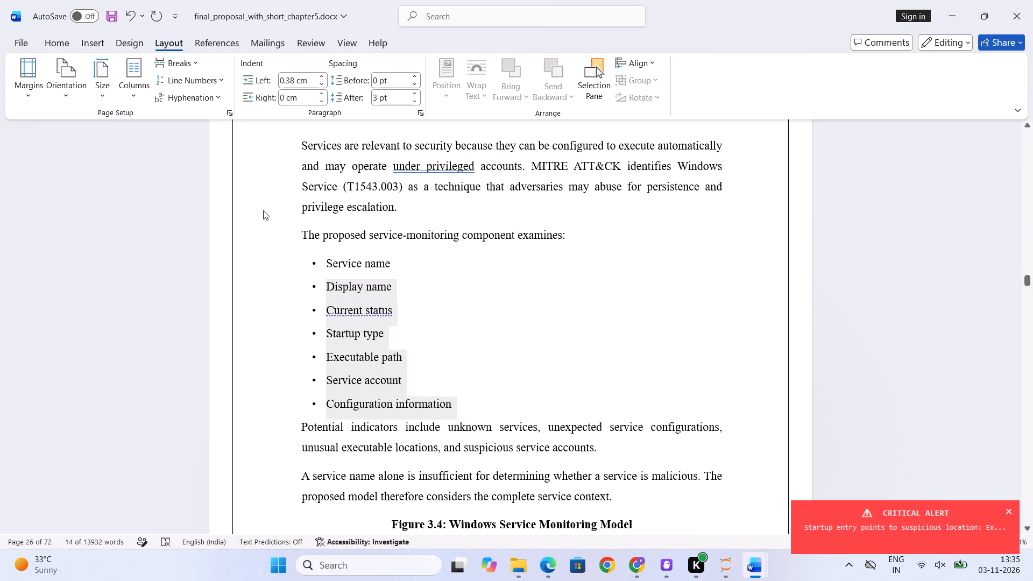
click(451, 302)
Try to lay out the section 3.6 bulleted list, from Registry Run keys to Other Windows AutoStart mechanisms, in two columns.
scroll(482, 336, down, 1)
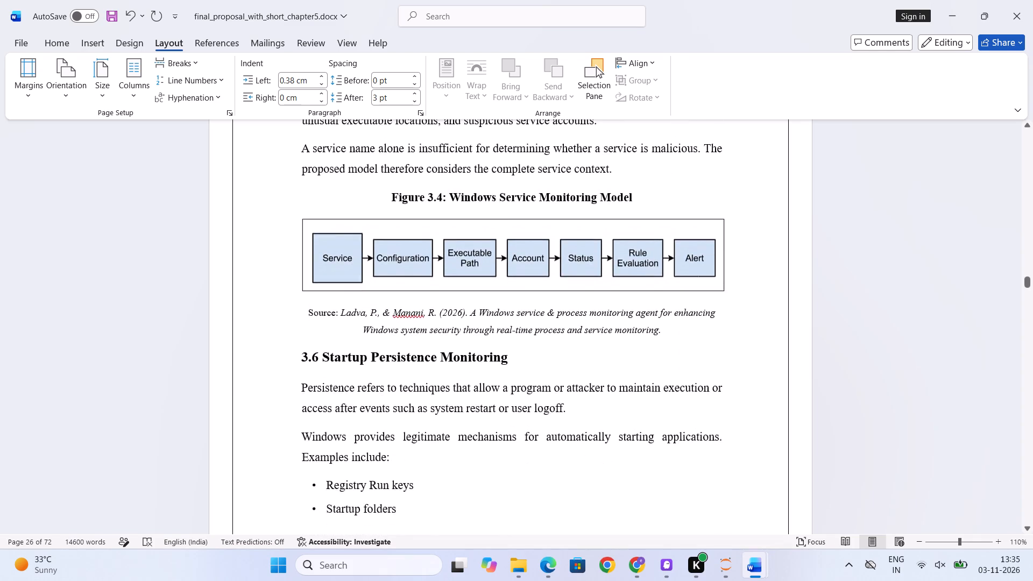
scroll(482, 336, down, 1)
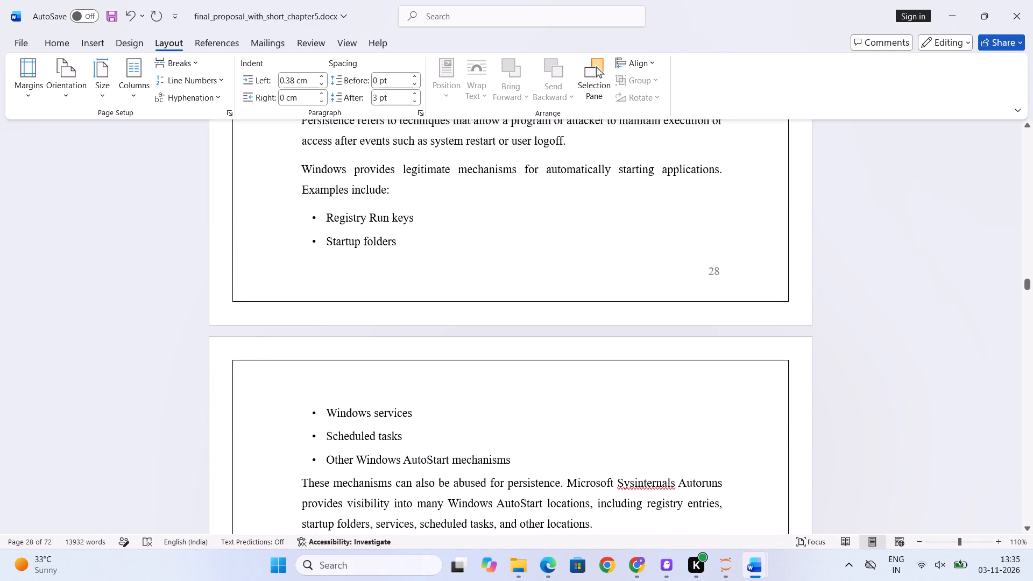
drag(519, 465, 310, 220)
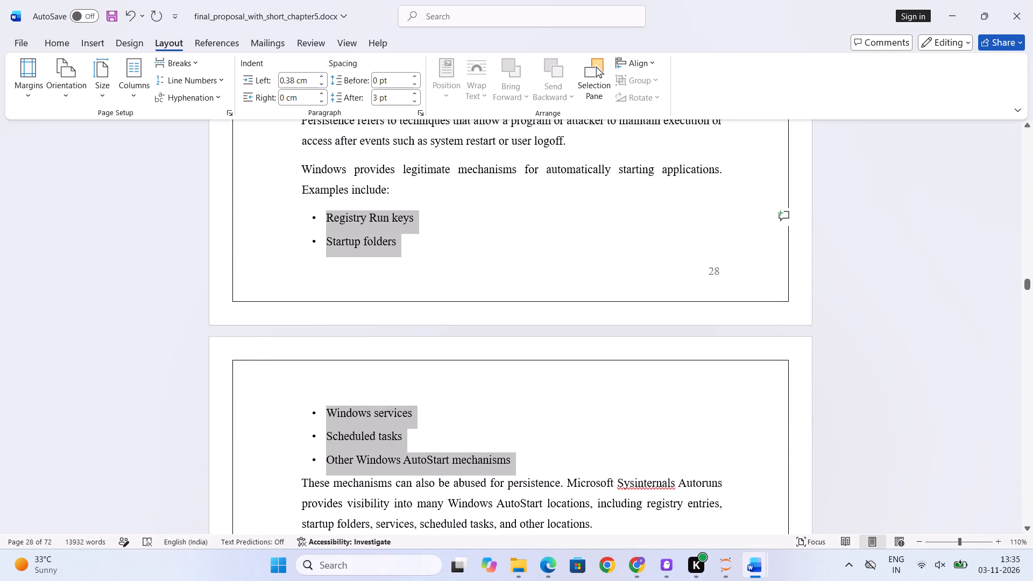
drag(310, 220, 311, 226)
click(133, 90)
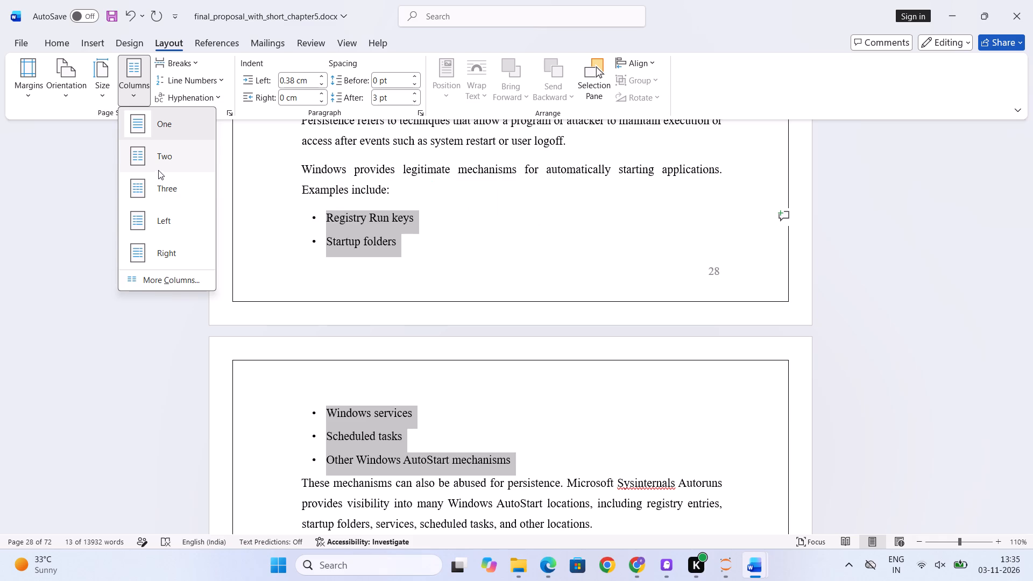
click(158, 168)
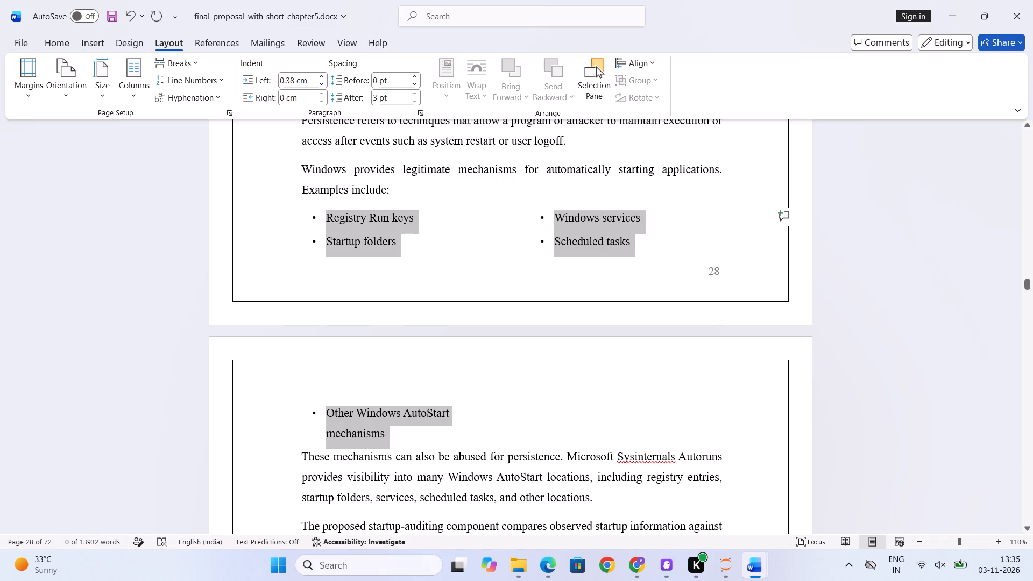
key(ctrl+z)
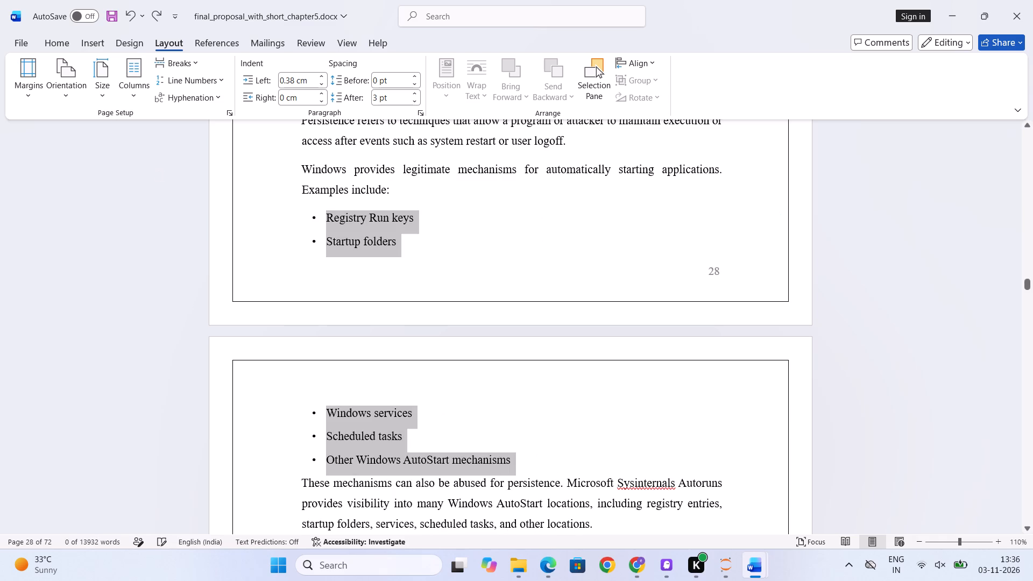
Review the page flow, figures, tables and bulleted lists from section 3.6 through the detection pipeline stages in section 3.11.
scroll(185, 357, down, 2)
scroll(402, 367, down, 1)
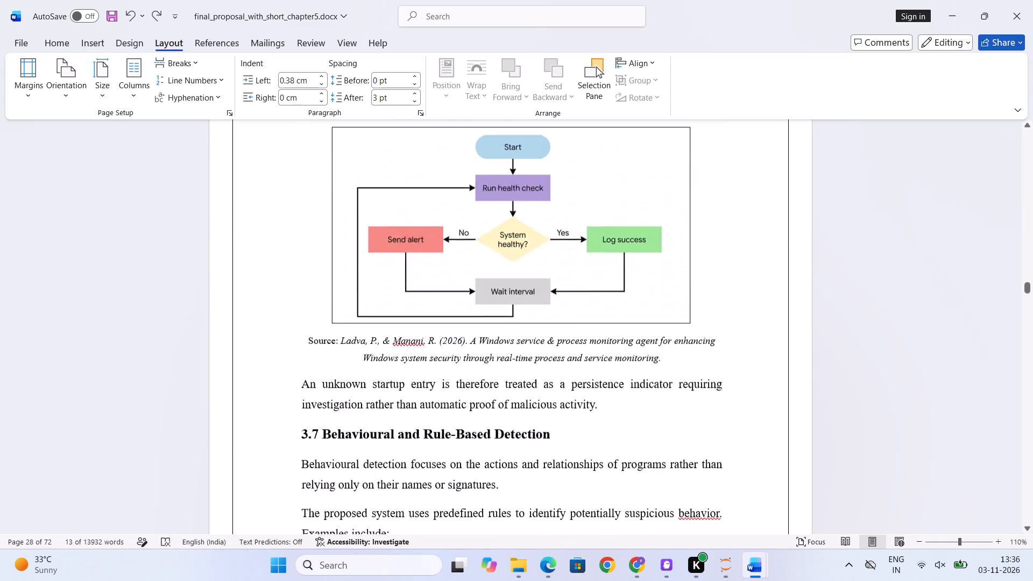
scroll(402, 367, down, 4)
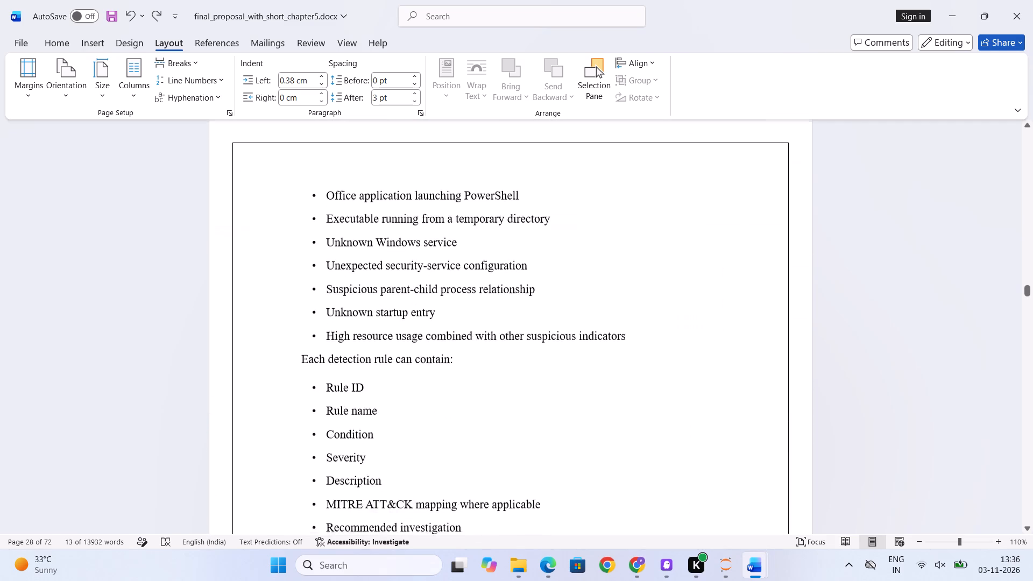
scroll(402, 367, down, 3)
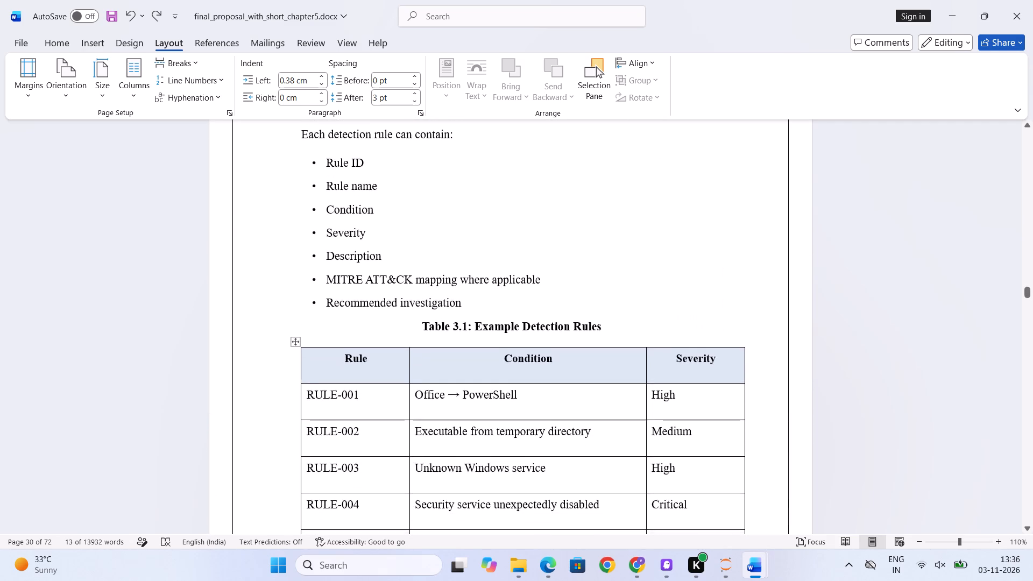
scroll(433, 367, down, 5)
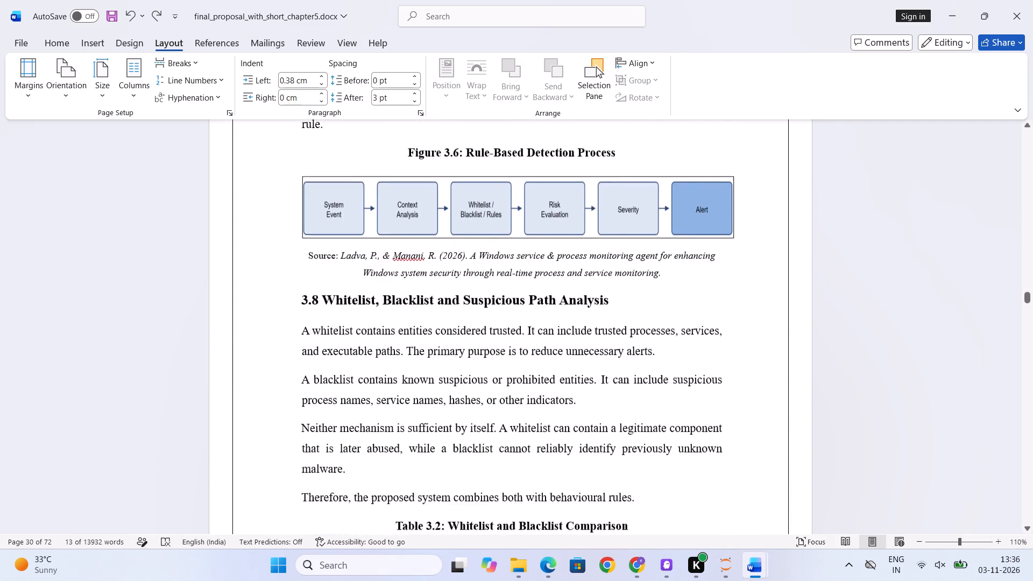
scroll(433, 367, down, 4)
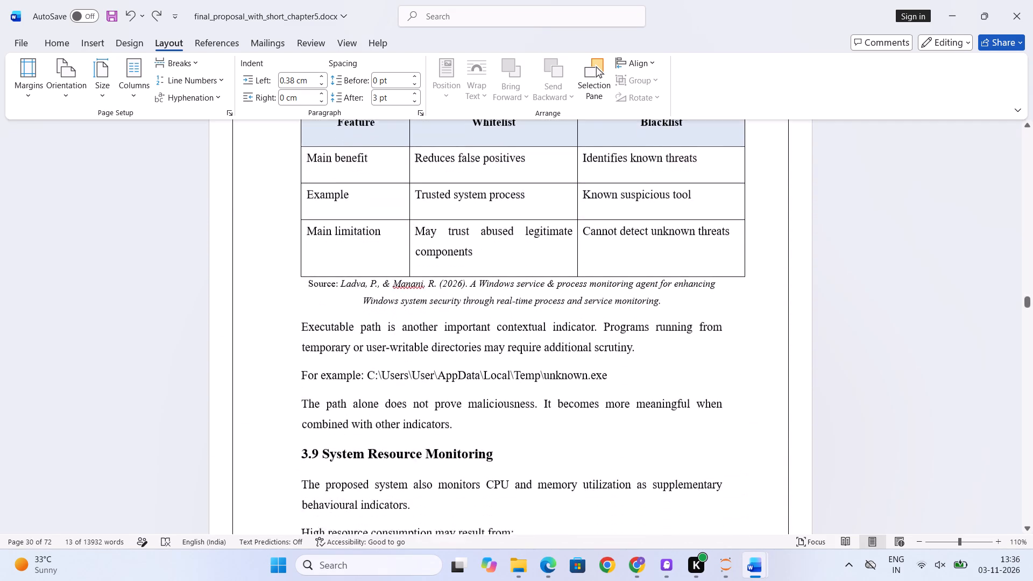
scroll(433, 367, down, 1)
ctrl+scroll(433, 367, up, 1)
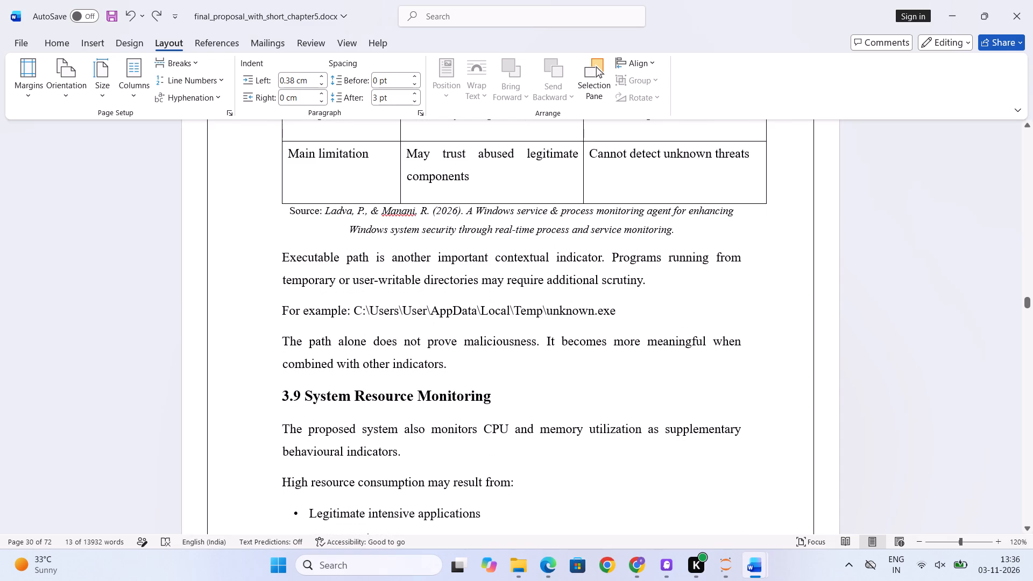
ctrl+scroll(433, 367, down, 1)
scroll(444, 322, down, 2)
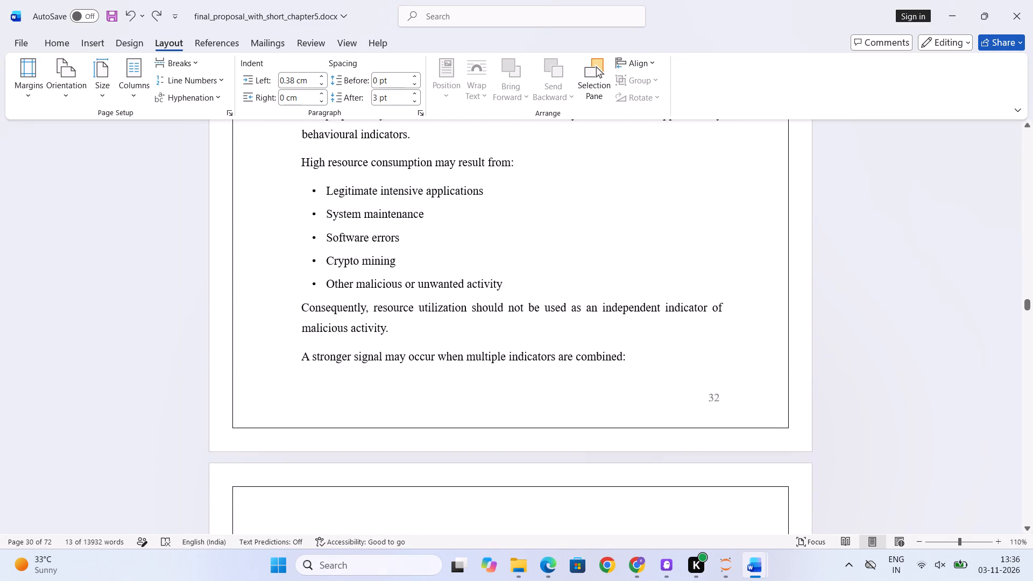
scroll(444, 322, down, 3)
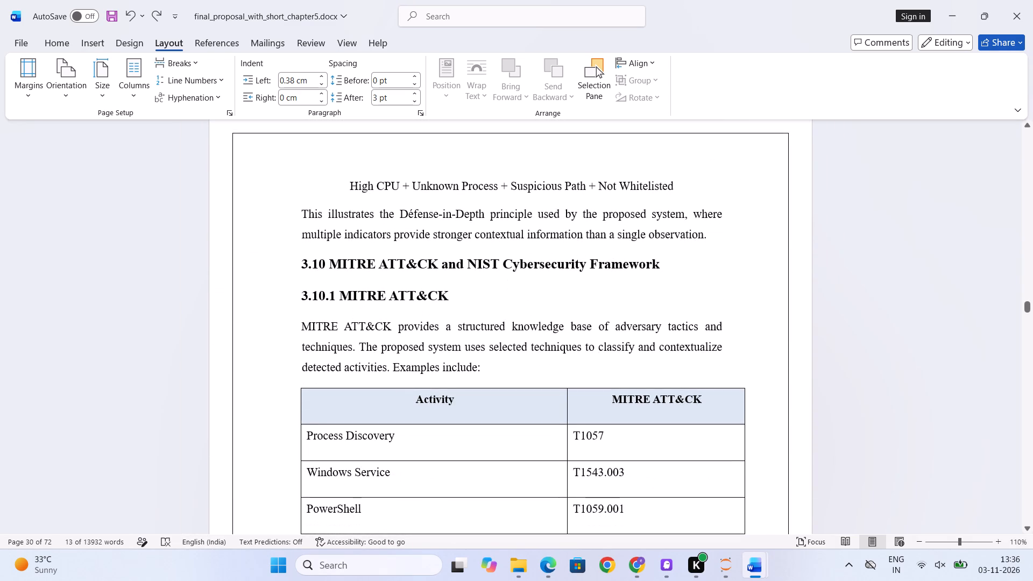
scroll(444, 322, down, 4)
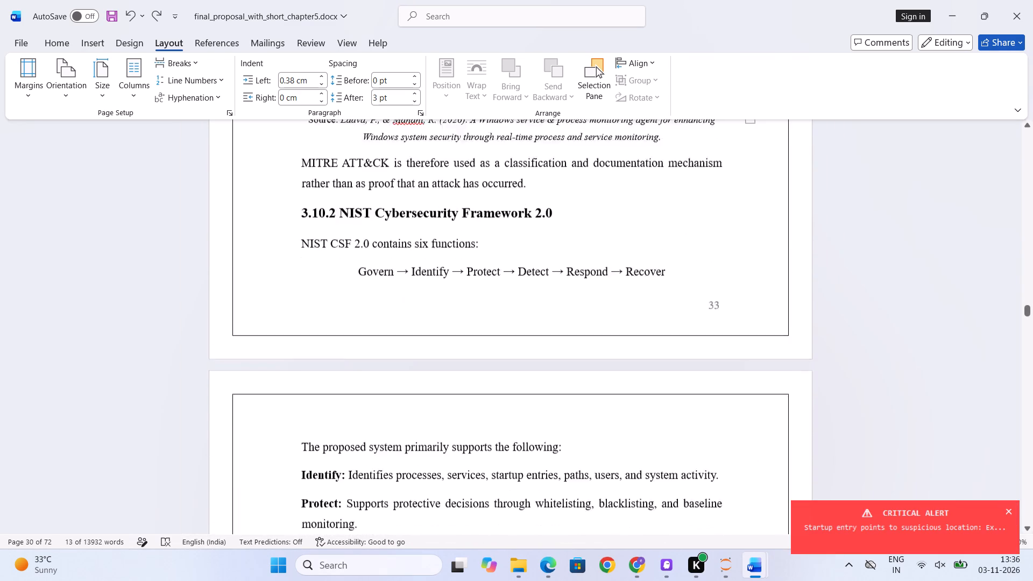
scroll(444, 322, down, 4)
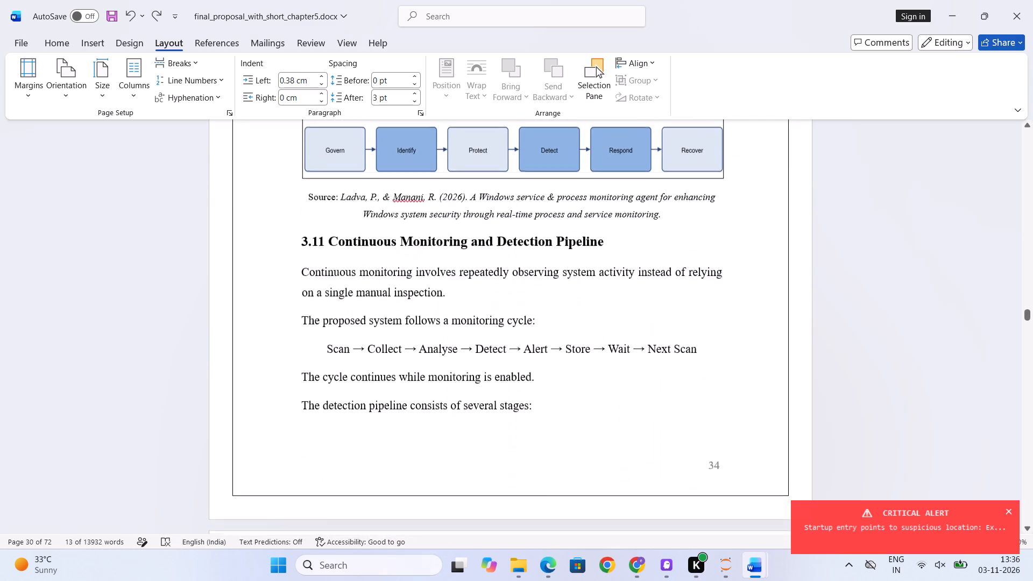
scroll(444, 322, down, 3)
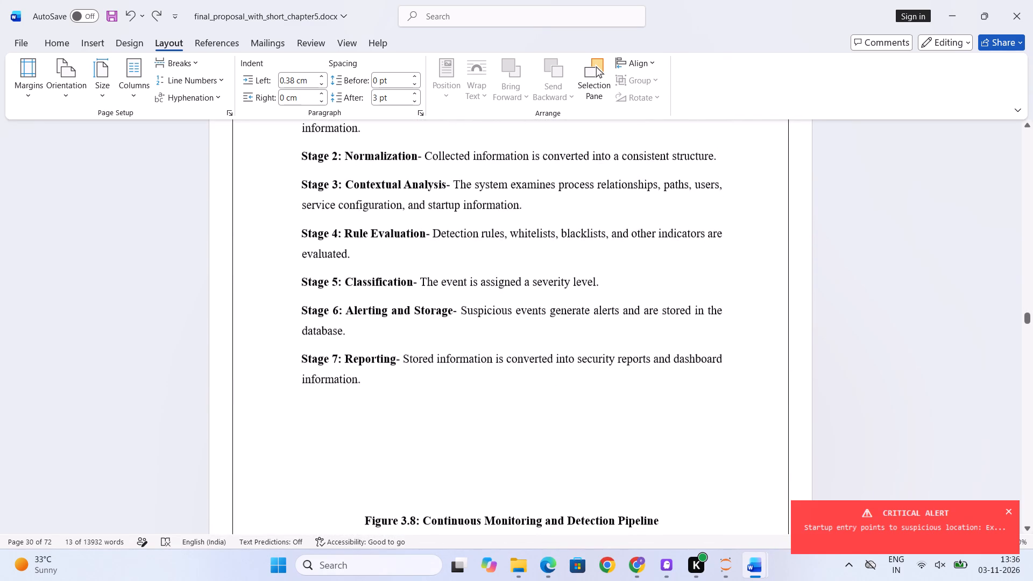
Remove the empty lines between the Stage 7: Reporting paragraph and the Figure 3.8 caption in section 3.11.
scroll(444, 322, down, 1)
click(388, 393)
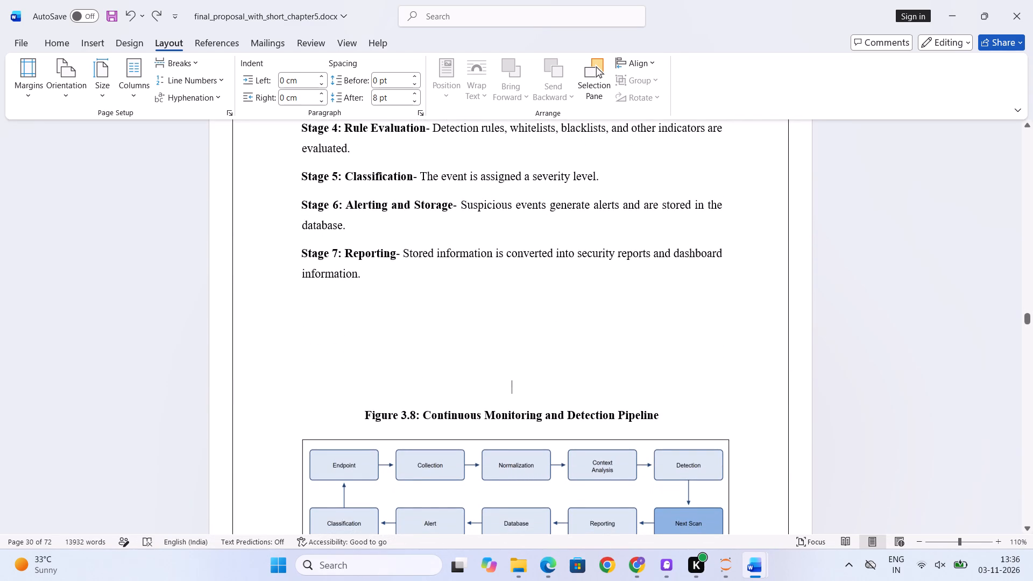
key(BackSpace)
key(BackSpace)
key(BackSpace)
key(BackSpace)
key(BackSpace)
key(BackSpace)
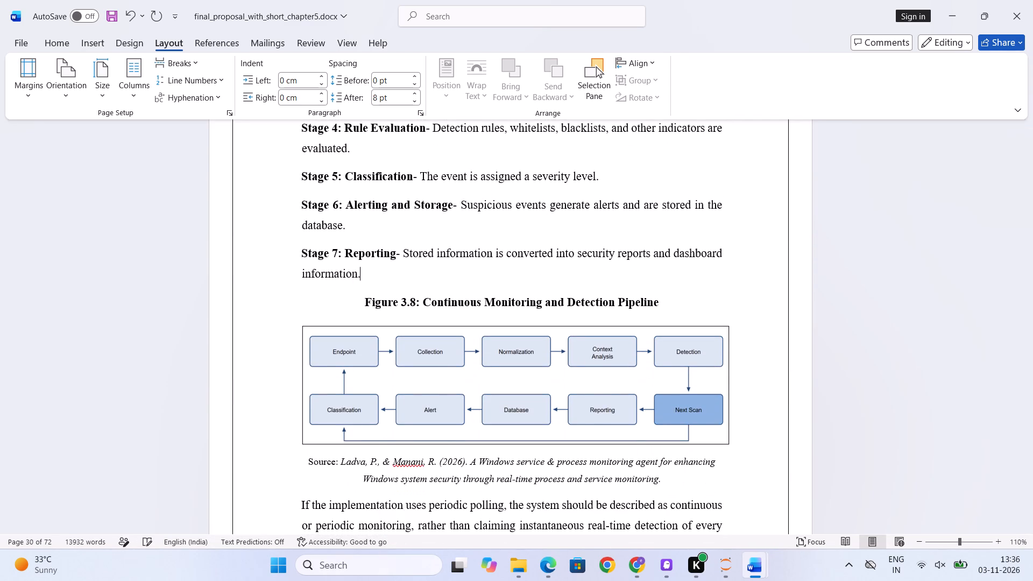
Insert two empty paragraphs before the heading "3.12 Threat Severity and Alert Generation" to push it onto page 36.
scroll(459, 463, down, 2)
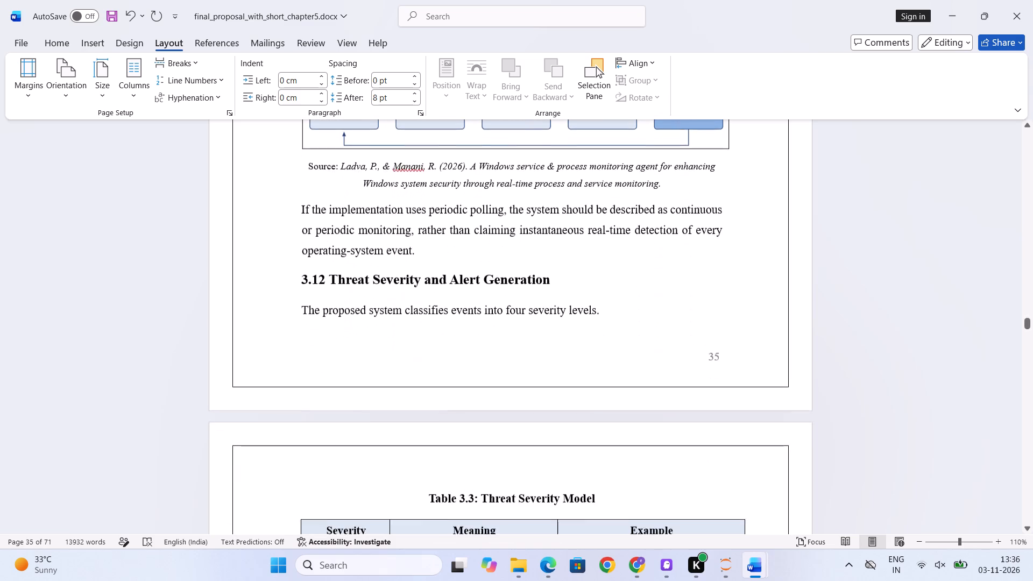
scroll(459, 463, down, 1)
scroll(459, 463, up, 1)
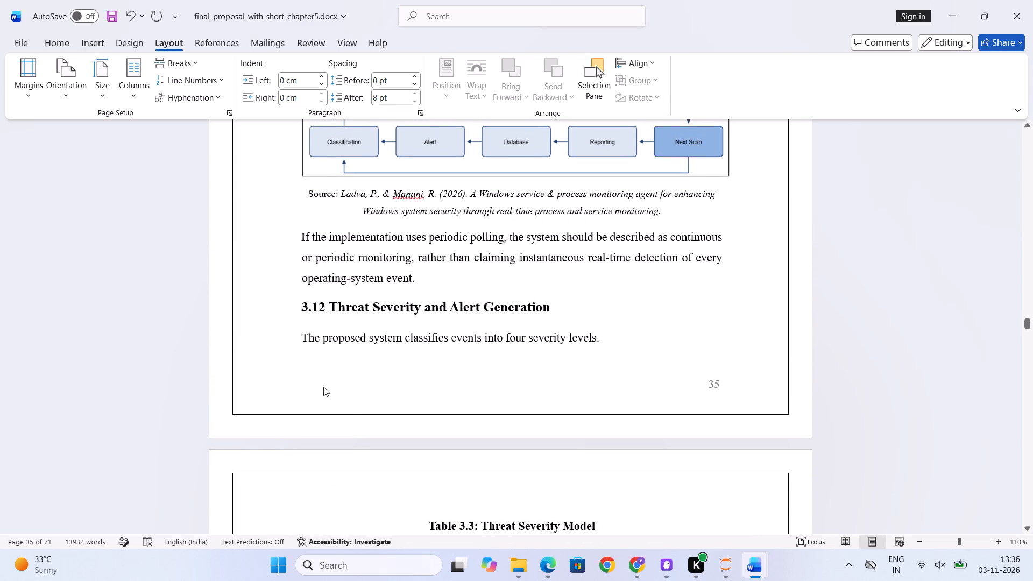
click(295, 315)
key(Return)
key(Return)
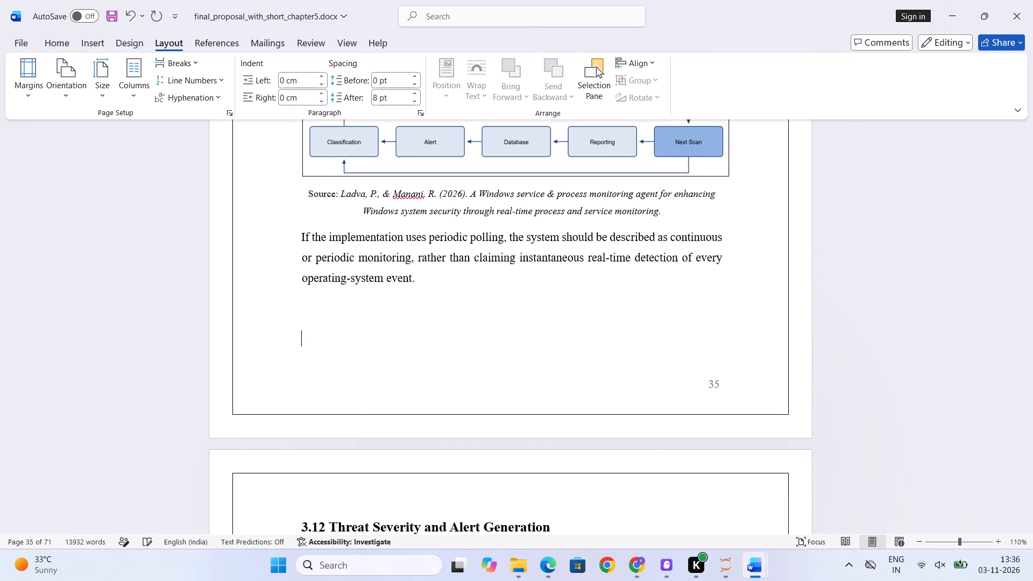
Lay out the bulleted list under "The proposed system records information such as:", from Timestamp to MITRE mapping, in two columns.
scroll(295, 315, down, 1)
scroll(344, 294, down, 1)
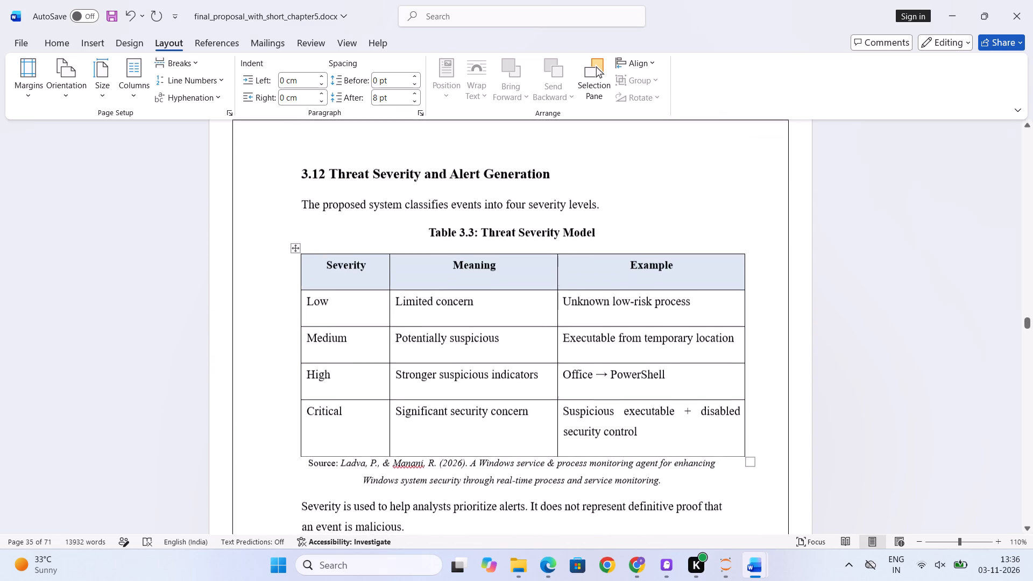
scroll(344, 294, down, 3)
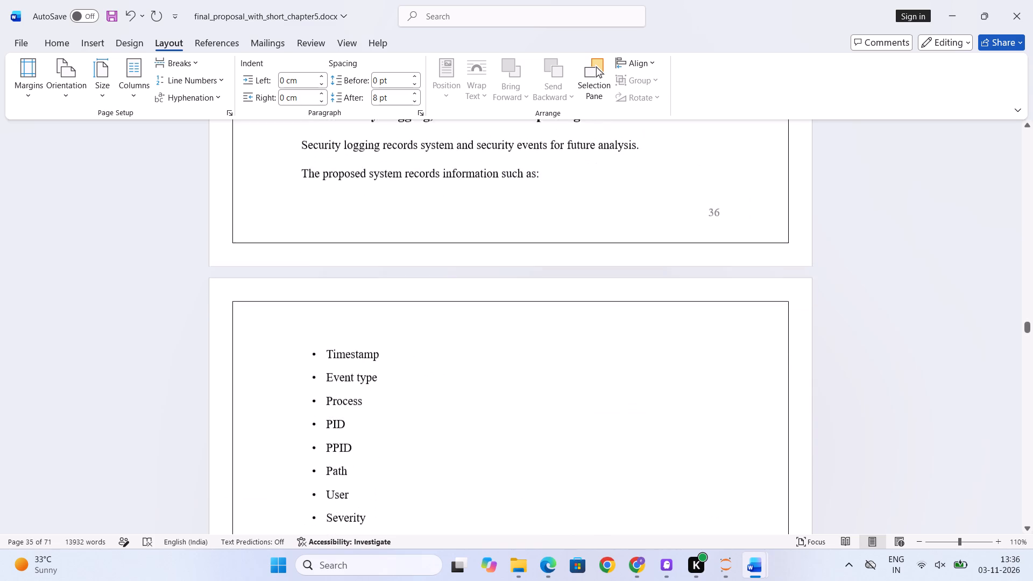
scroll(344, 294, down, 2)
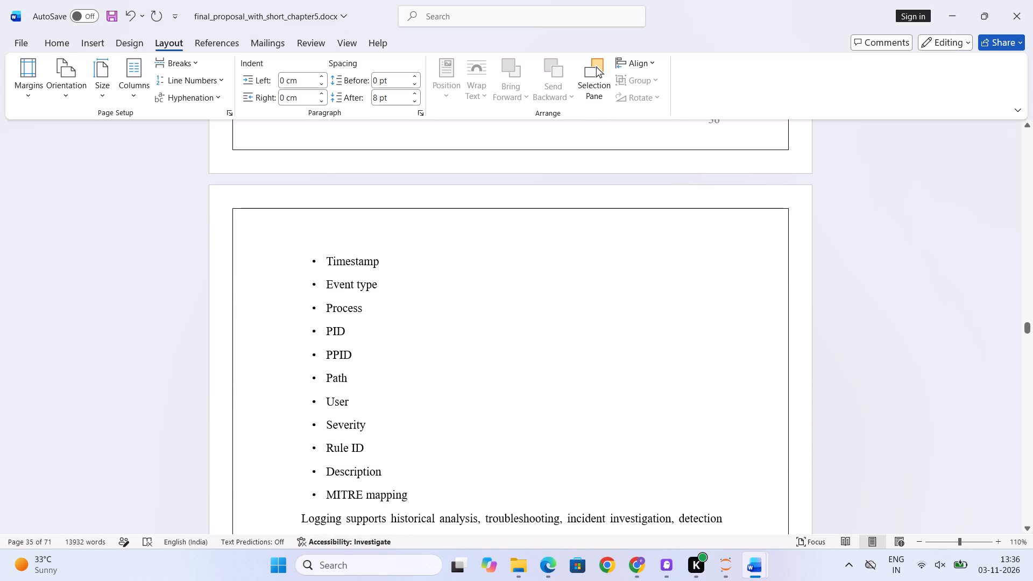
drag(410, 500, 315, 272)
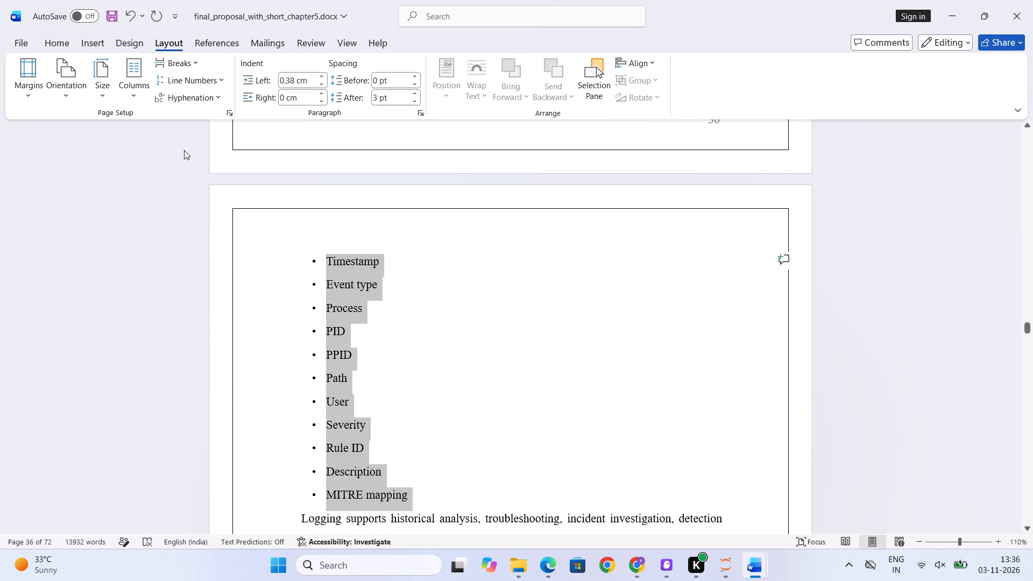
click(145, 94)
click(156, 158)
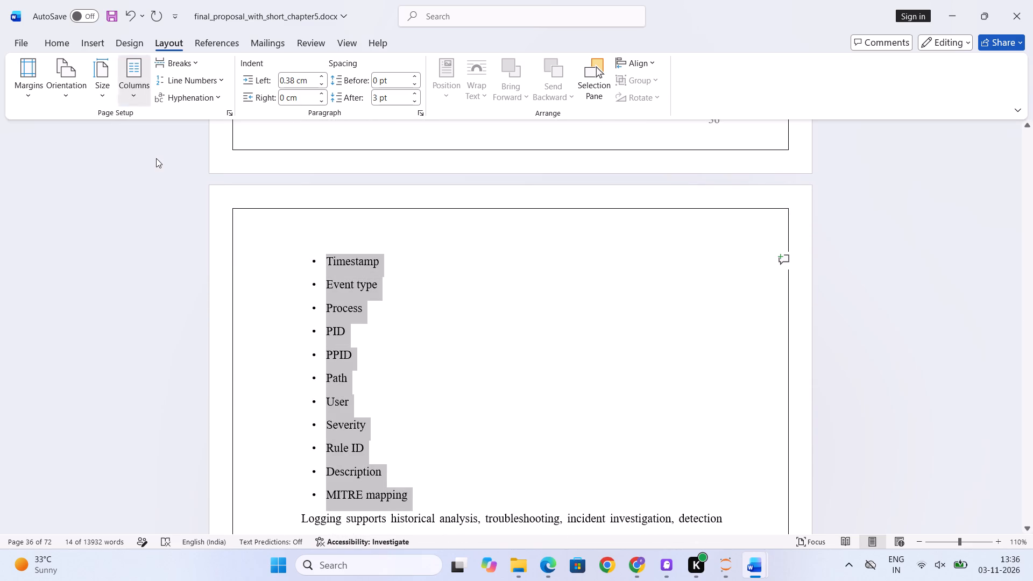
click(275, 330)
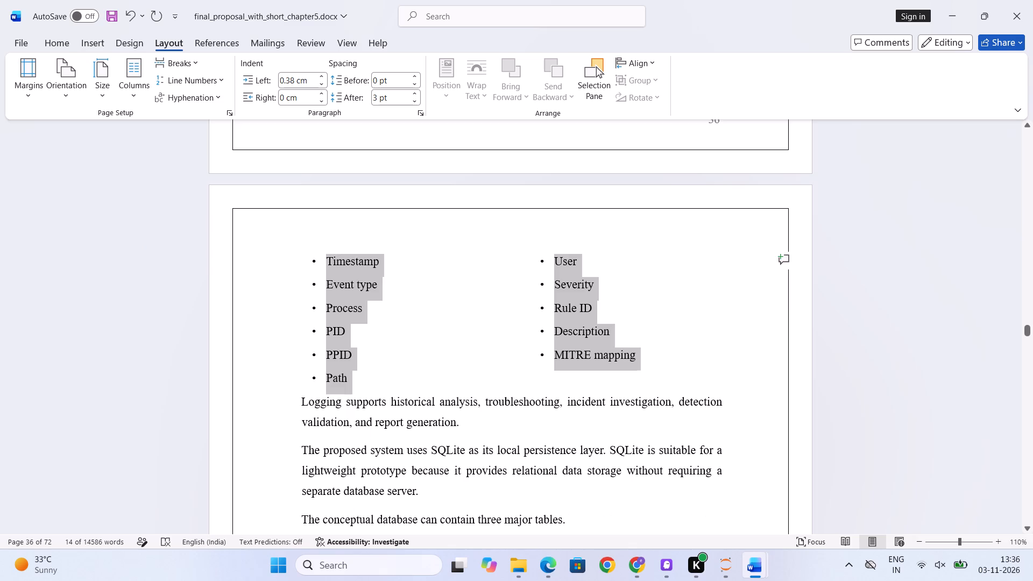
Select the whole numbered list under "A report may contain:", from System information to Recommendations.
scroll(275, 330, down, 3)
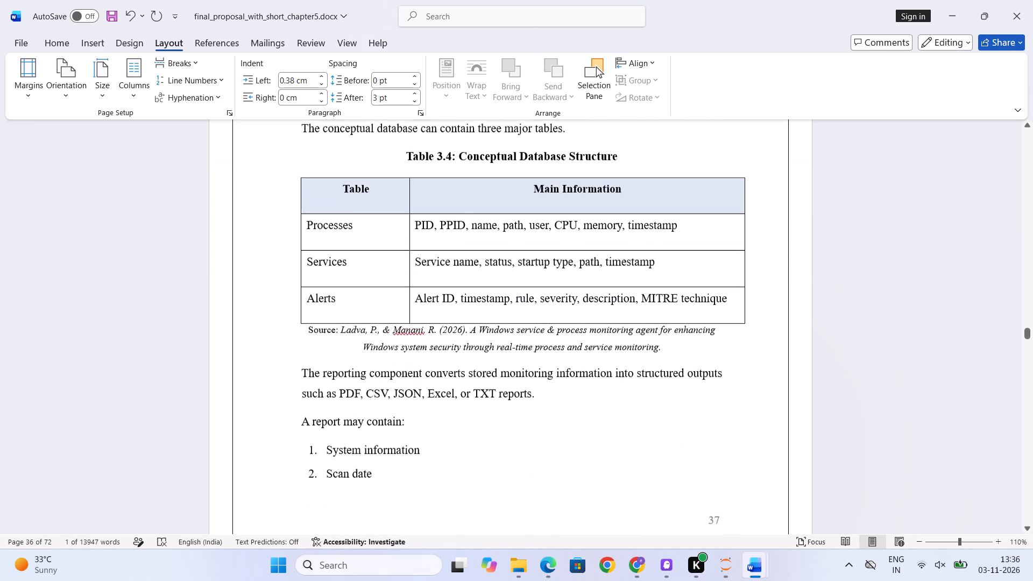
scroll(275, 330, down, 2)
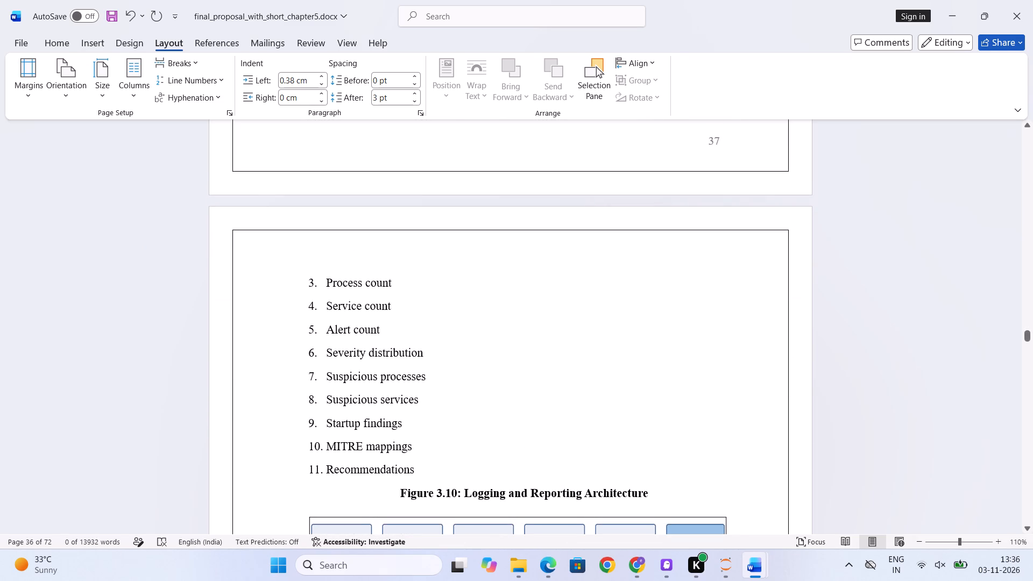
drag(421, 473, 299, 185)
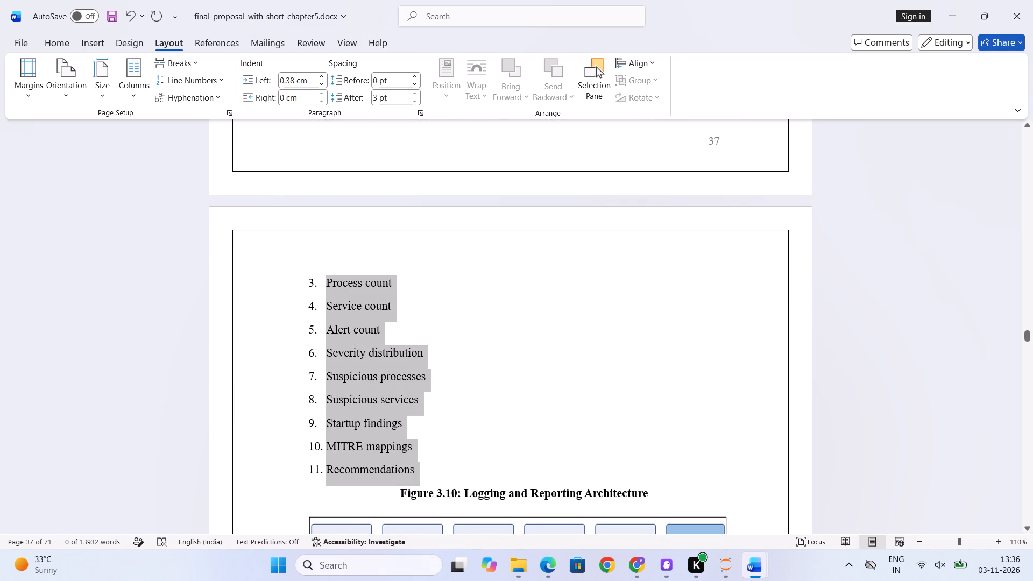
drag(299, 185, 320, 177)
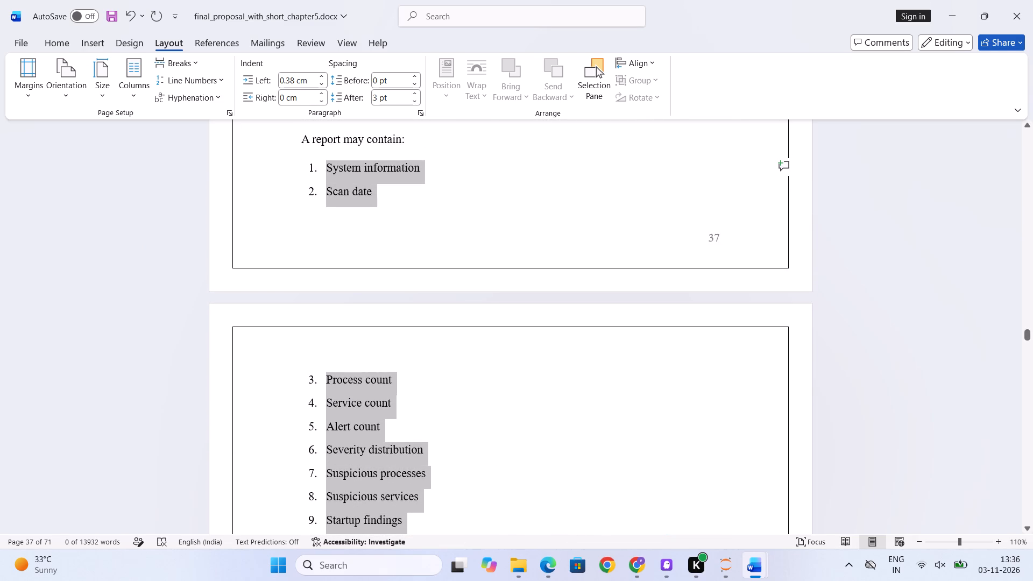
Lay out the selected numbered list under "A report may contain:", from System information to Recommendations, in two columns.
click(133, 93)
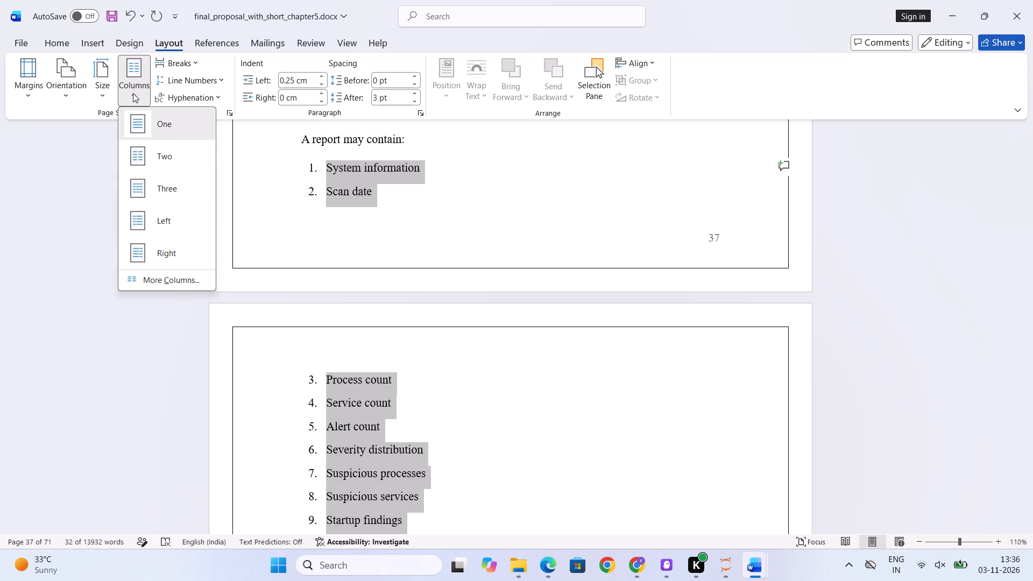
click(169, 166)
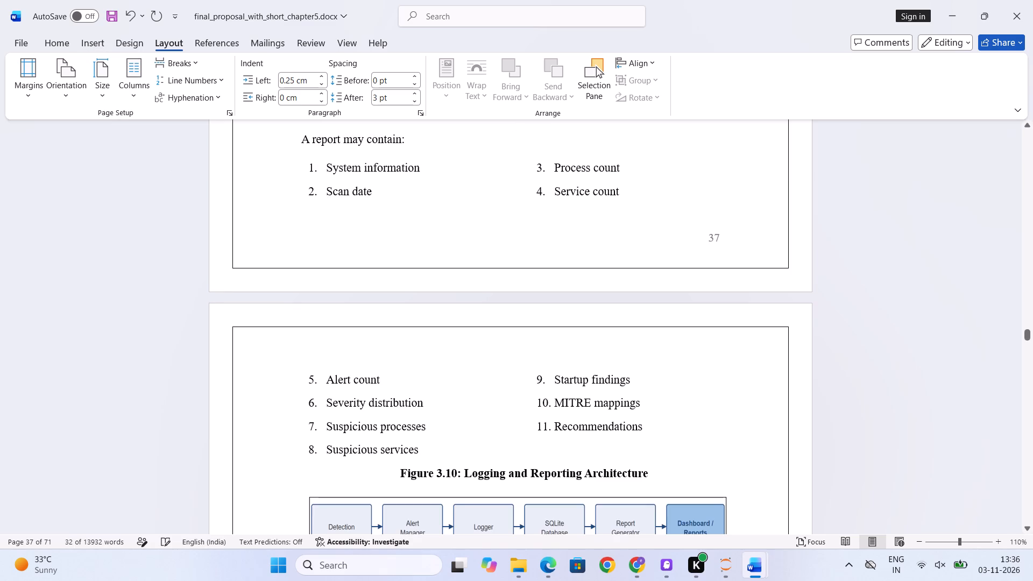
click(158, 308)
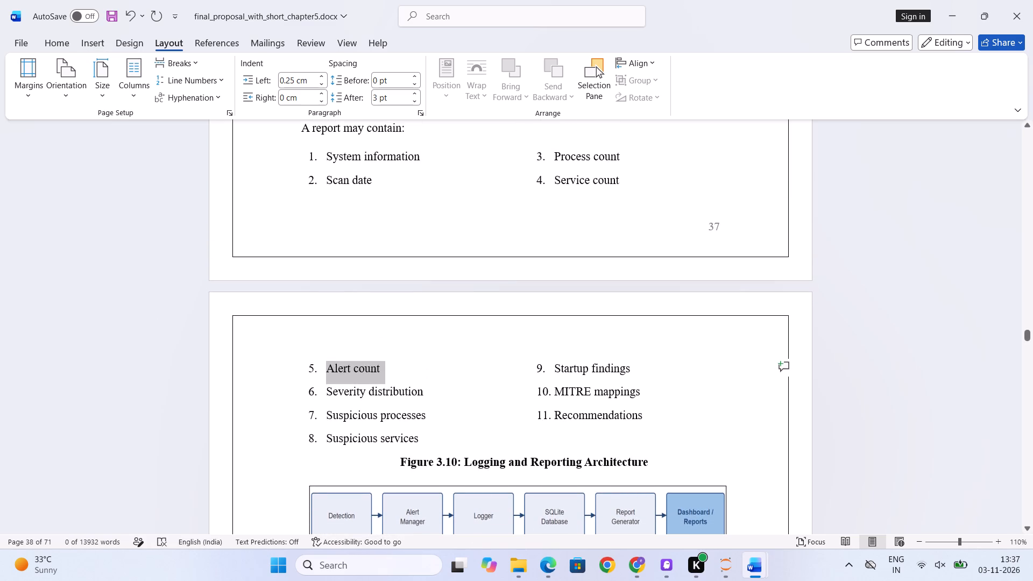
scroll(415, 433, down, 1)
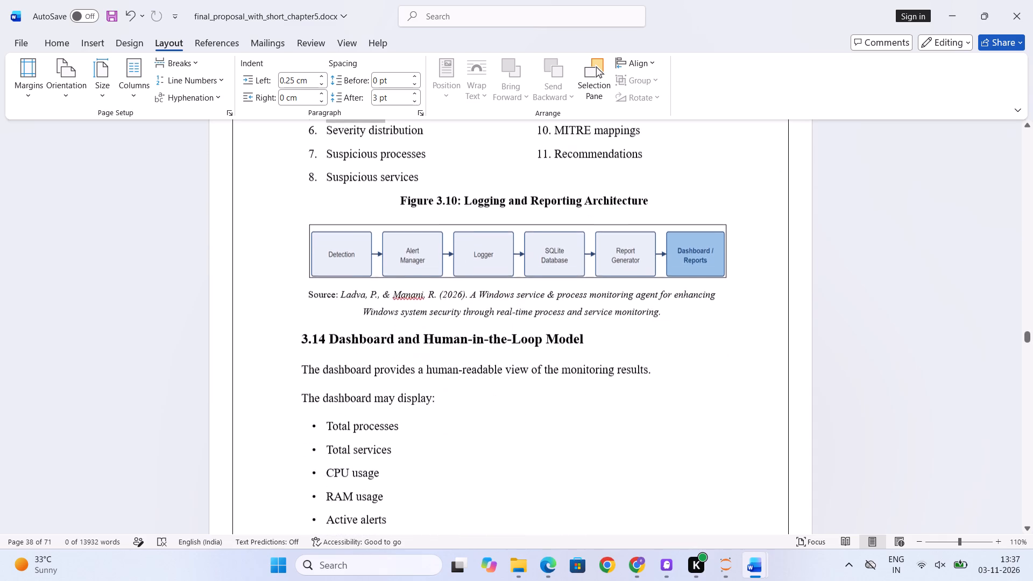
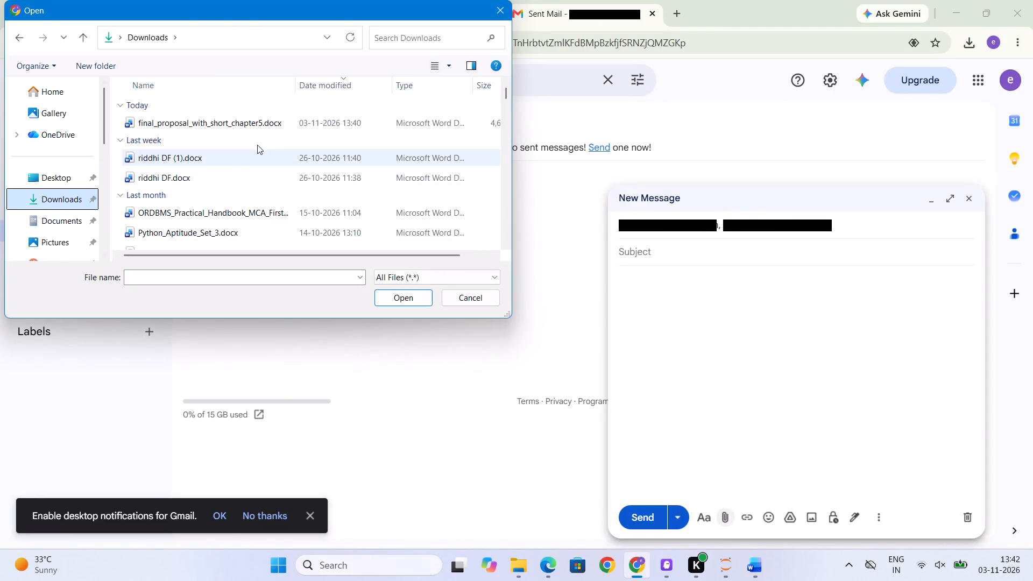
Select final_proposal_with_short_chapter5.docx in Downloads as the file to attach to the new email message.
click(270, 119)
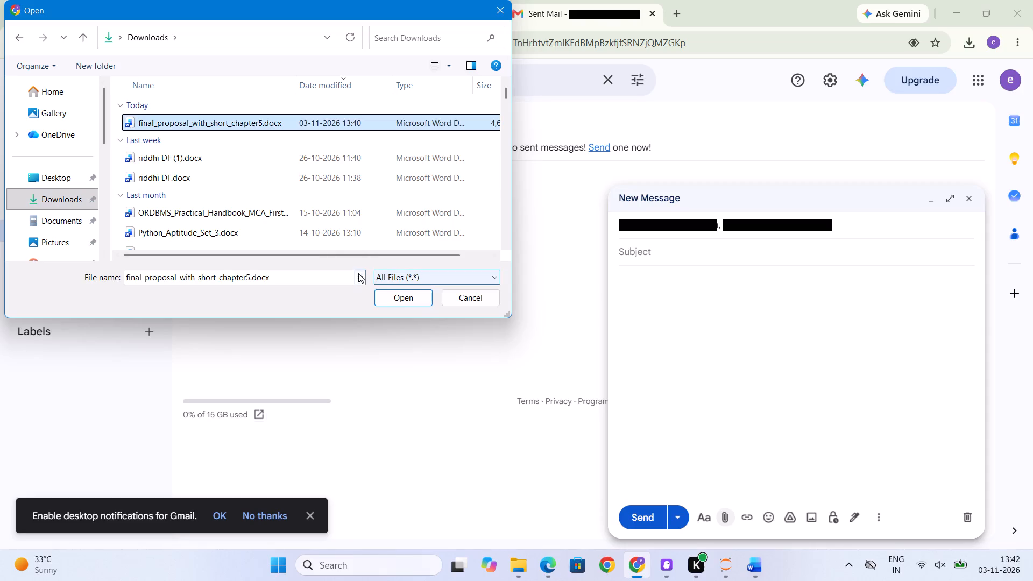
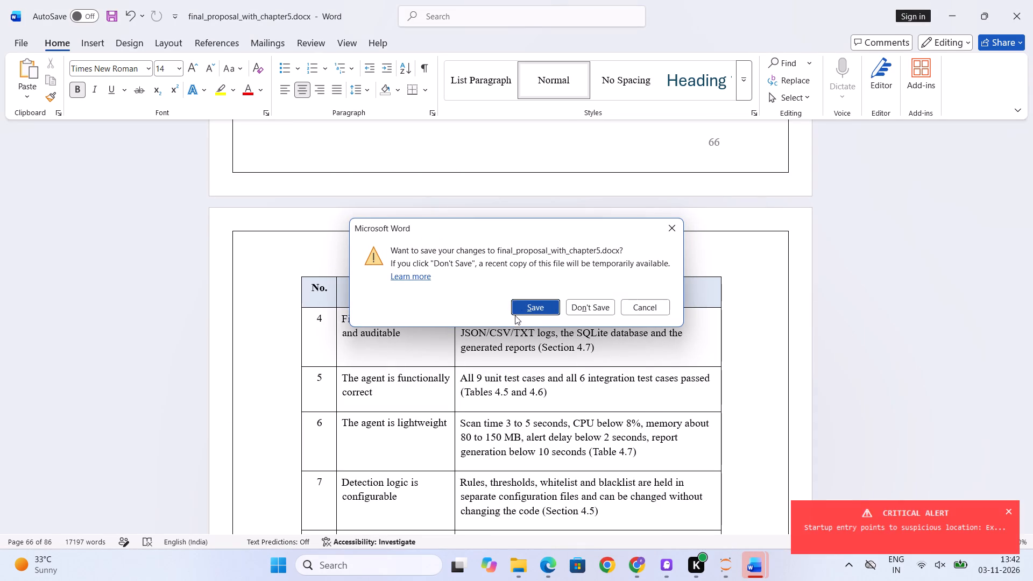
Close final_proposal_with_chapter5.docx without saving its changes and return to final_proposal_with_short_chapter5.docx.
click(583, 307)
scroll(655, 433, up, 2)
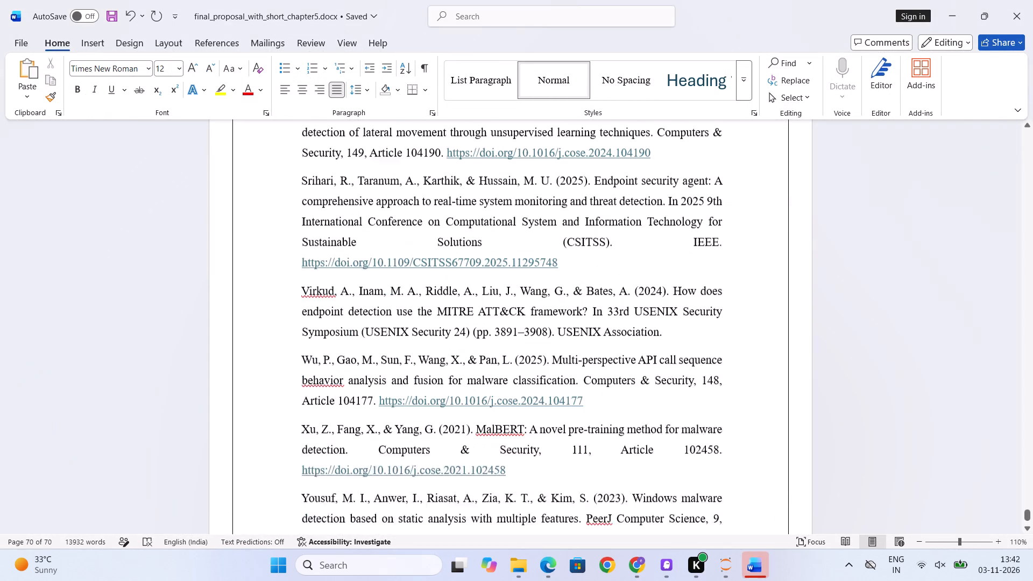
Delete the "4.10 Summary" row from the table of contents on page 3.
scroll(655, 433, up, 20)
scroll(655, 433, up, 20)
scroll(655, 433, up, 9)
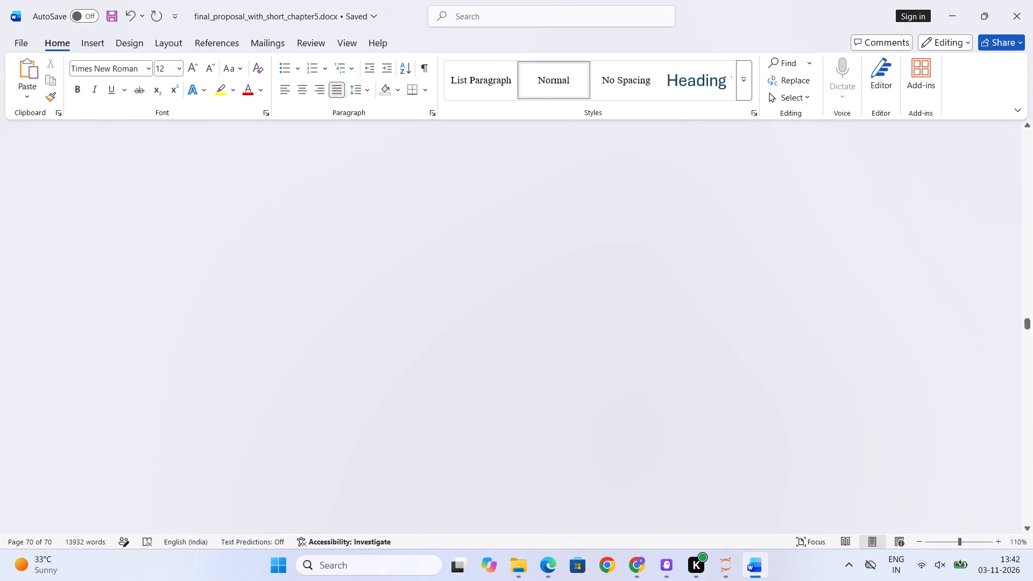
scroll(655, 433, up, 13)
scroll(572, 296, up, 6)
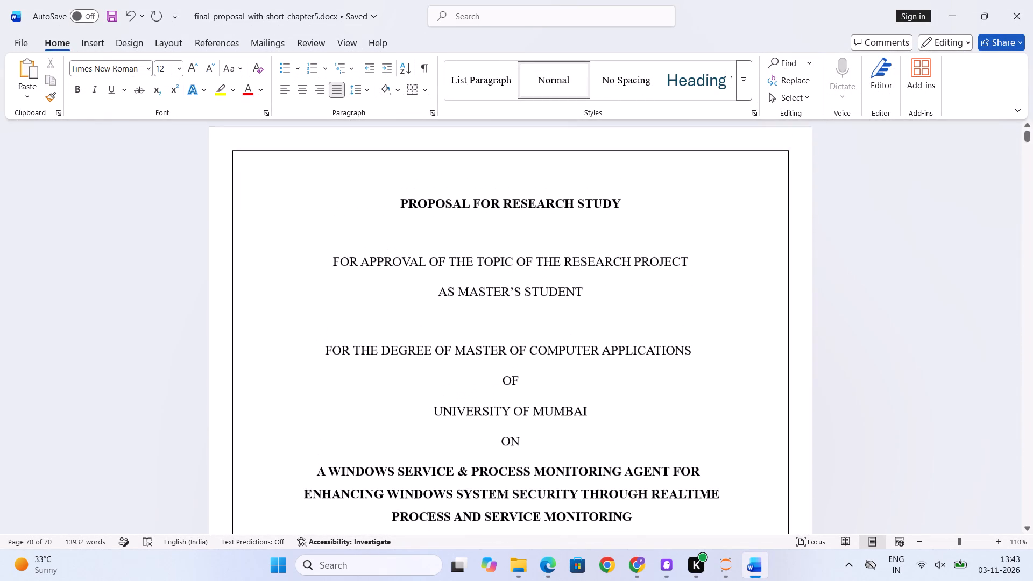
scroll(664, 323, down, 5)
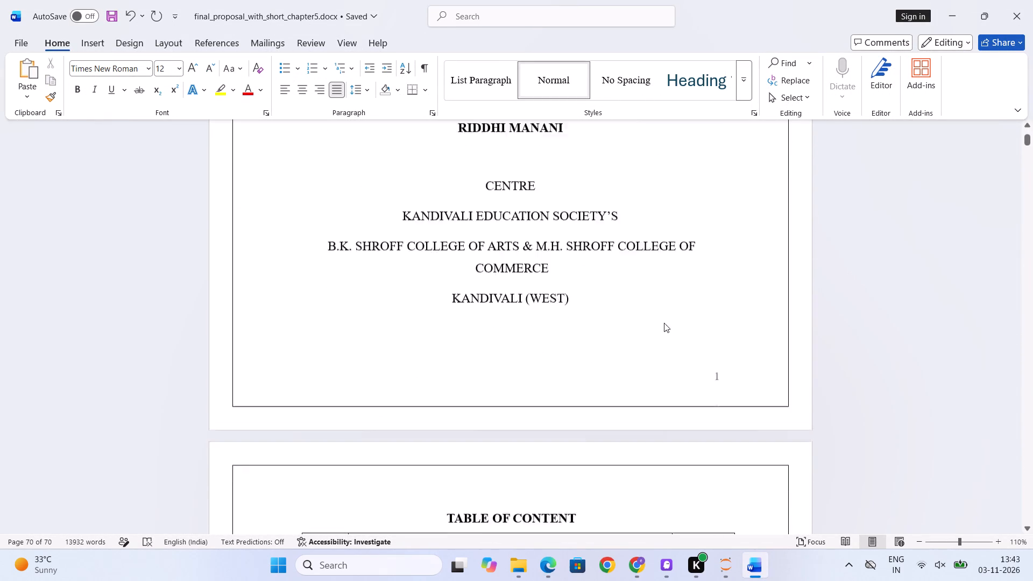
scroll(664, 323, down, 3)
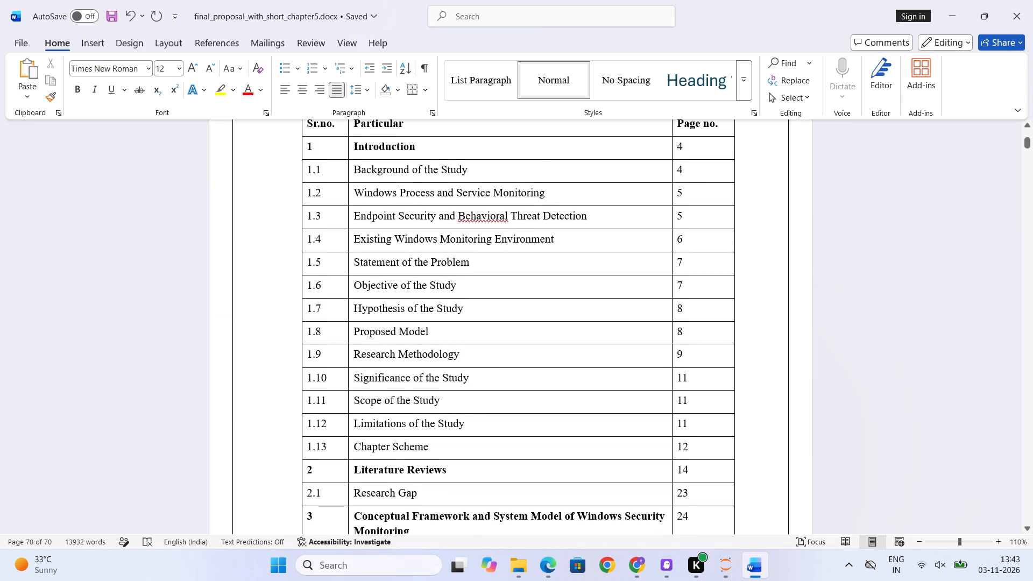
scroll(478, 394, down, 4)
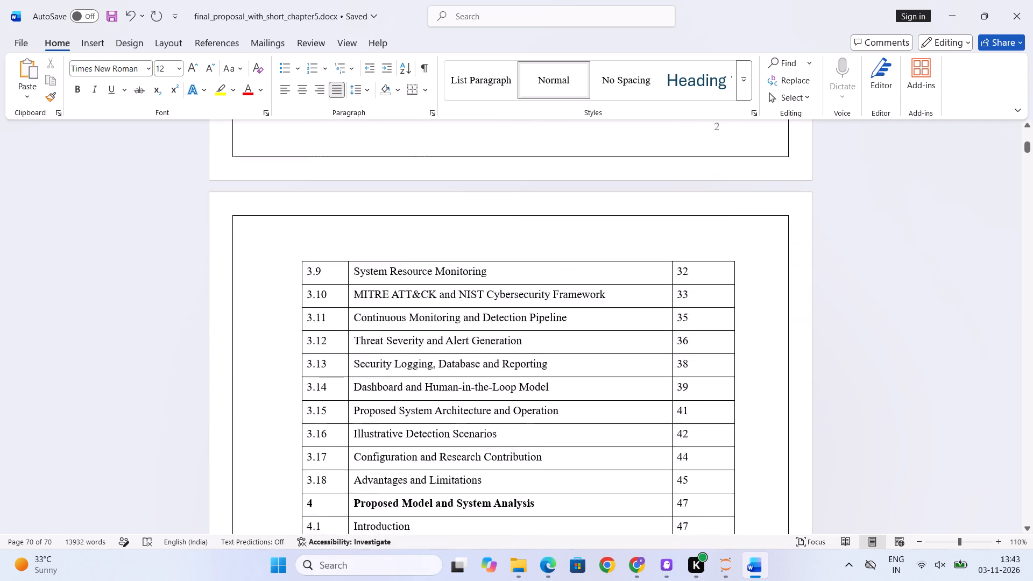
scroll(478, 394, down, 3)
scroll(408, 292, down, 1)
scroll(390, 297, up, 1)
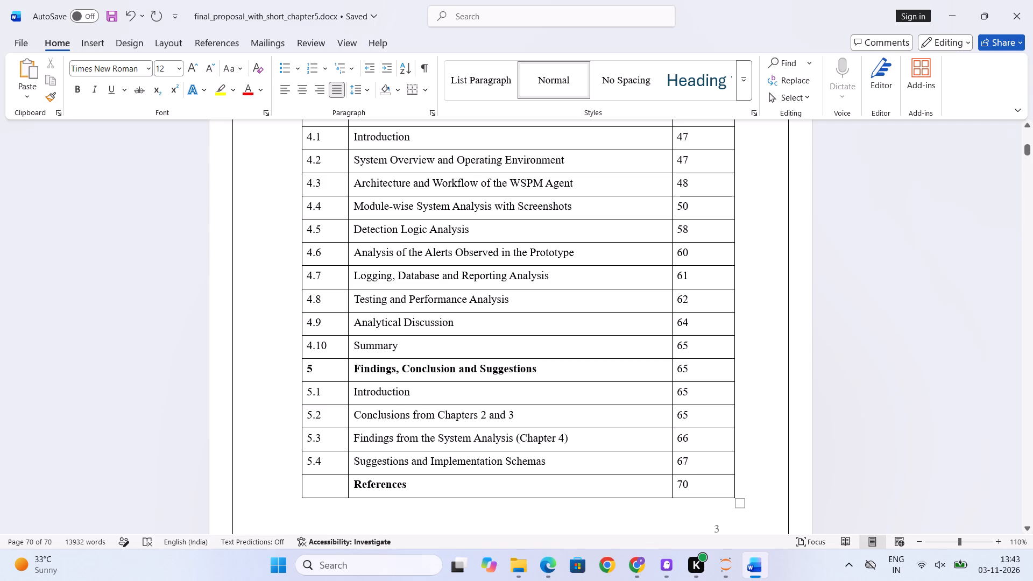
drag(308, 344, 688, 347)
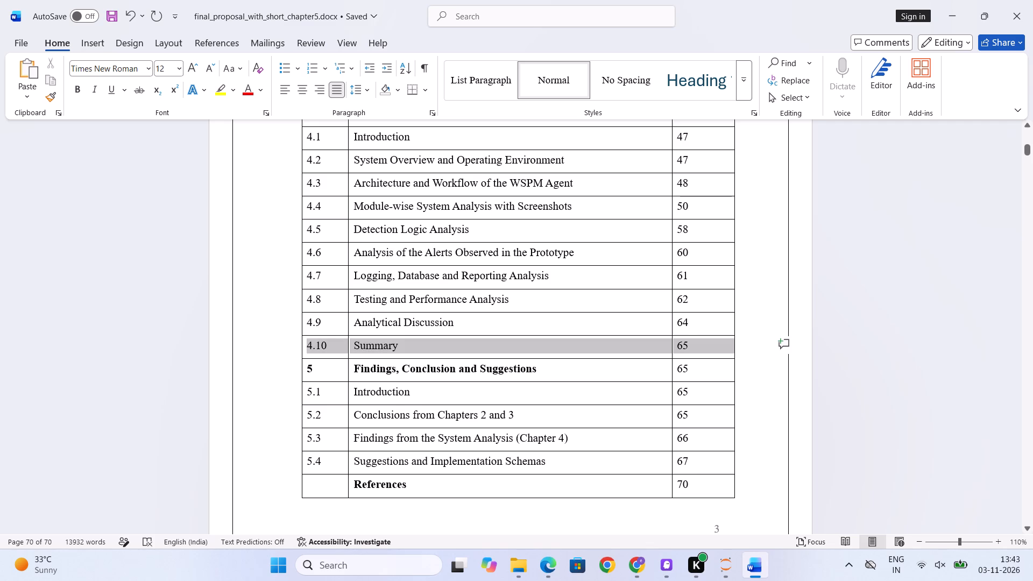
drag(688, 347, 687, 344)
click(898, 318)
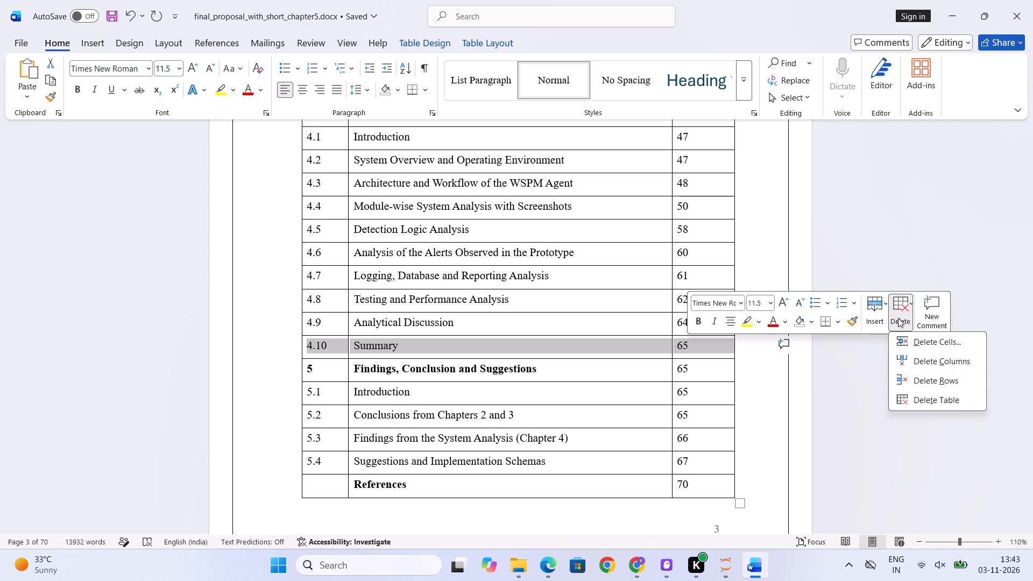
click(924, 385)
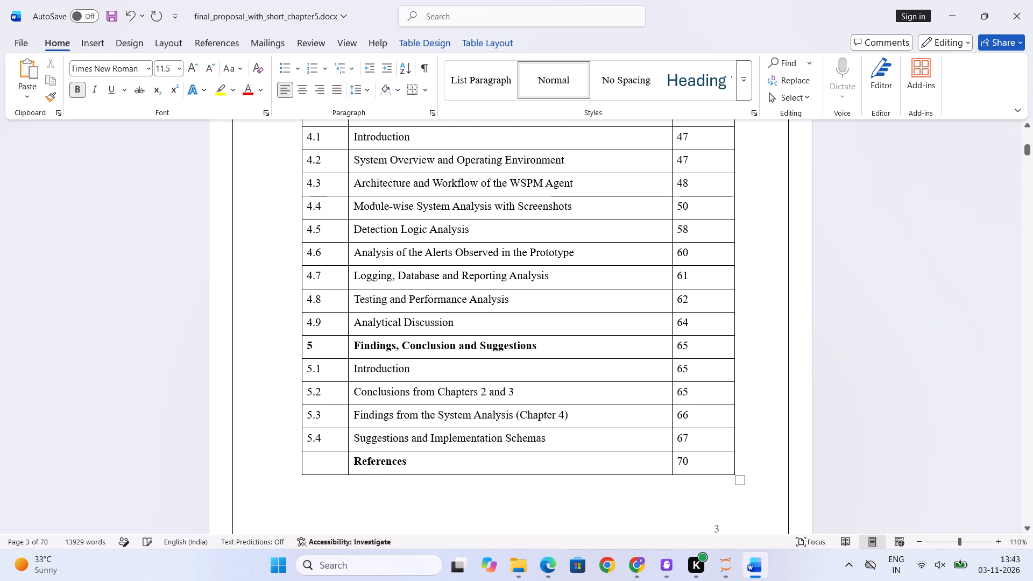
Check the remaining table of contents entries and save the document.
scroll(610, 364, up, 2)
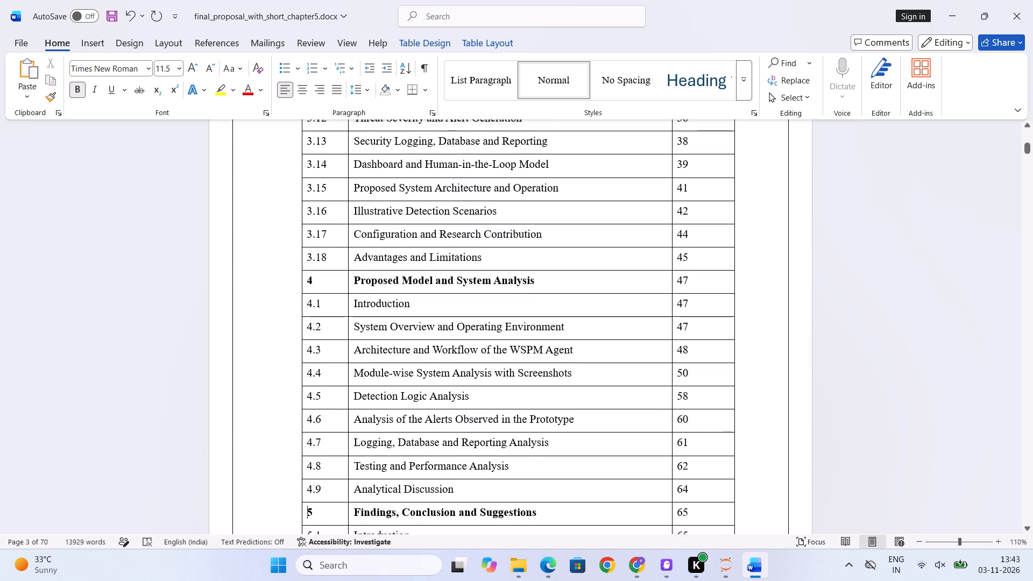
scroll(610, 364, up, 2)
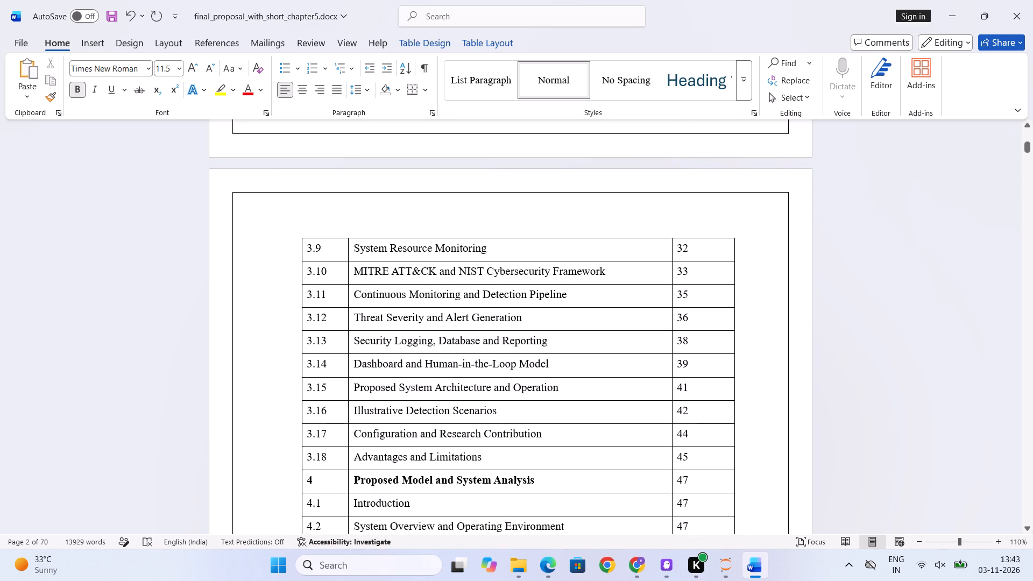
scroll(549, 292, up, 1)
scroll(549, 292, down, 2)
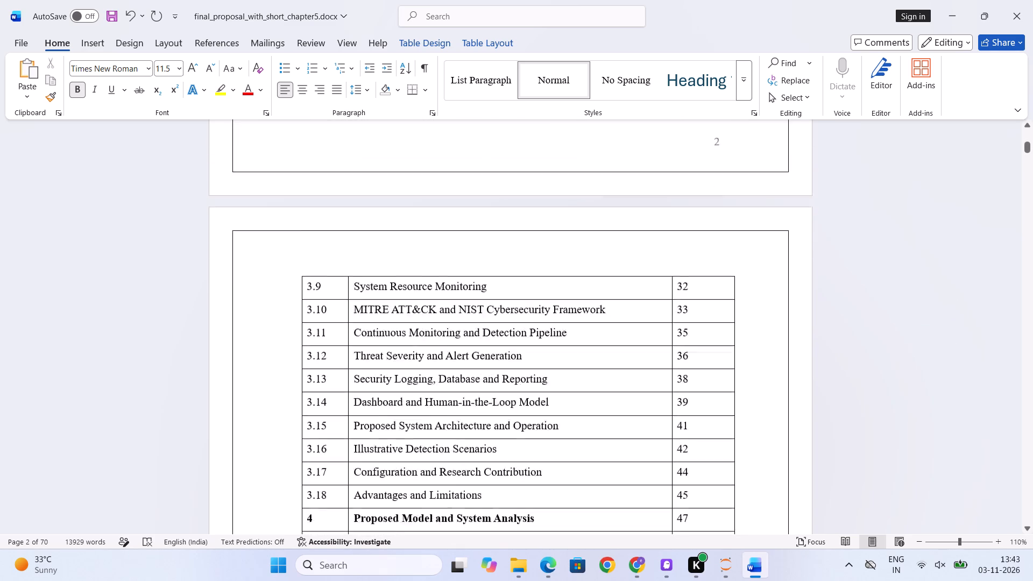
scroll(549, 292, down, 3)
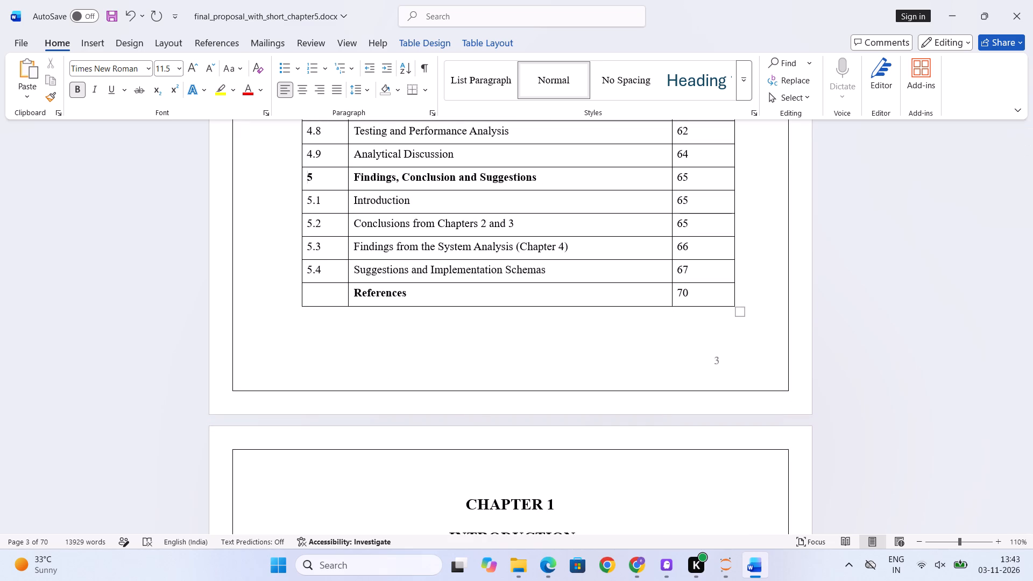
key(ctrl+s)
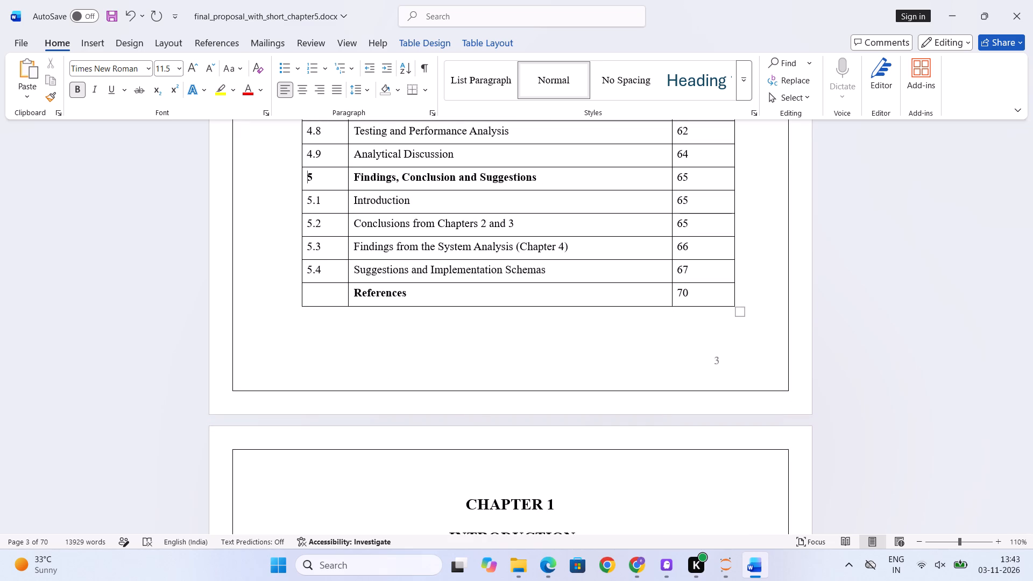
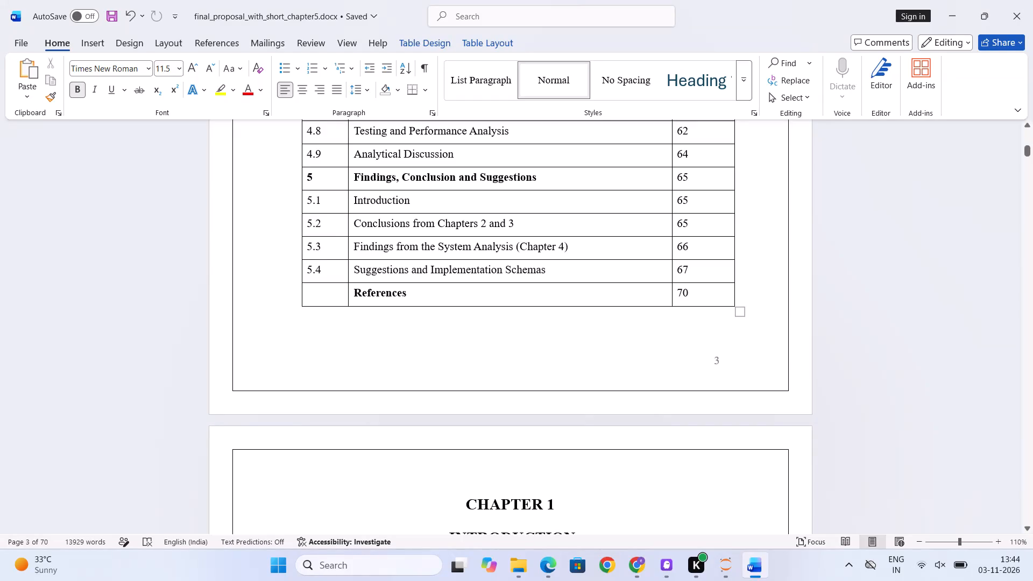
Shorten the 5.2 entry in the table of contents to "Conclusions".
click(523, 227)
key(BackSpace)
key(BackSpace)
key(BackSpace)
key(BackSpace)
key(BackSpace)
key(BackSpace)
key(BackSpace)
key(BackSpace)
key(BackSpace)
key(BackSpace)
key(BackSpace)
key(BackSpace)
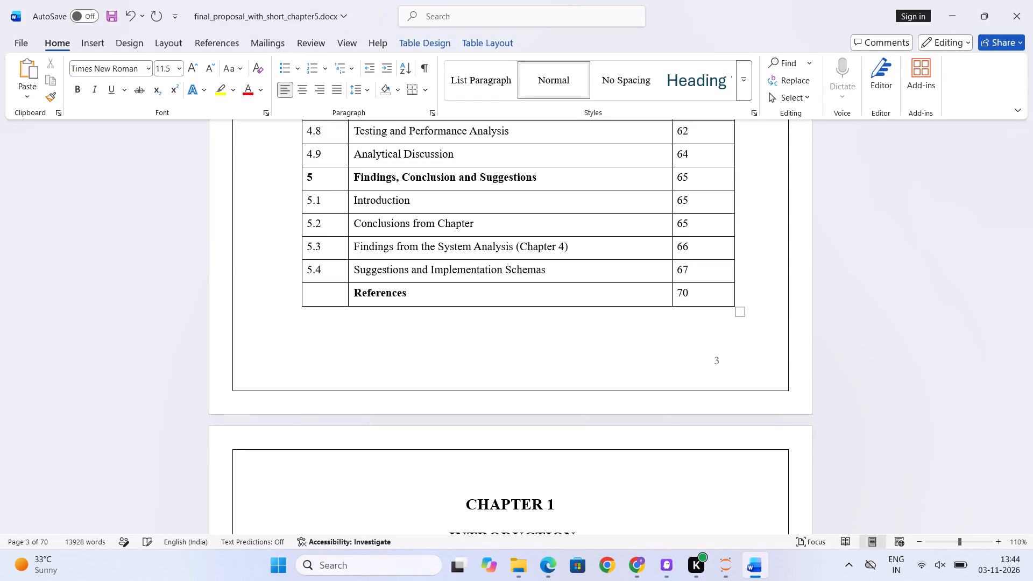
key(BackSpace)
key(BackSpace)
key(BackSpace)
key(BackSpace)
key(BackSpace)
key(BackSpace)
key(BackSpace)
key(BackSpace)
key(BackSpace)
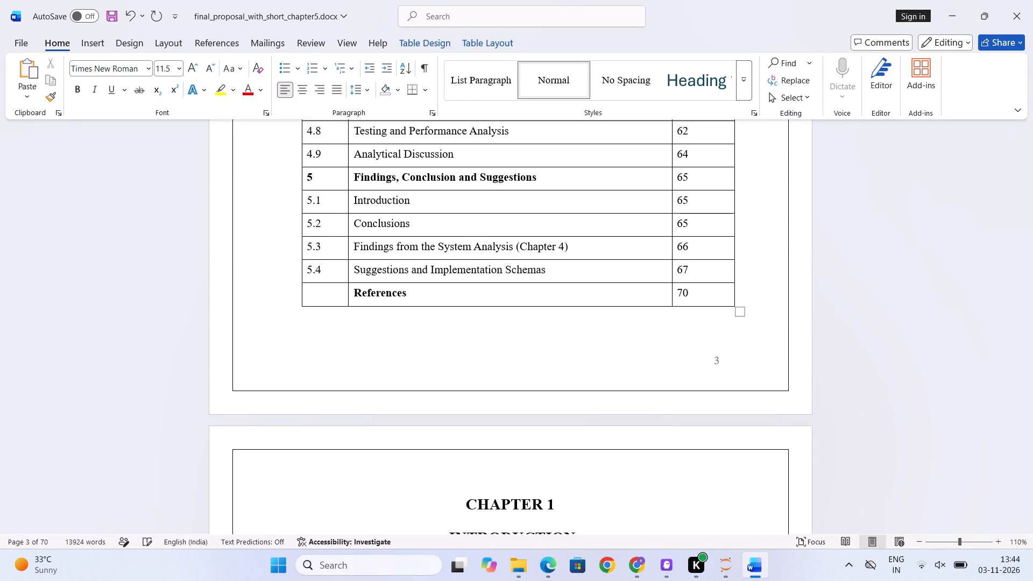
Shorten the 5.3 entry in the table of contents to "Findings".
drag(570, 246, 429, 233)
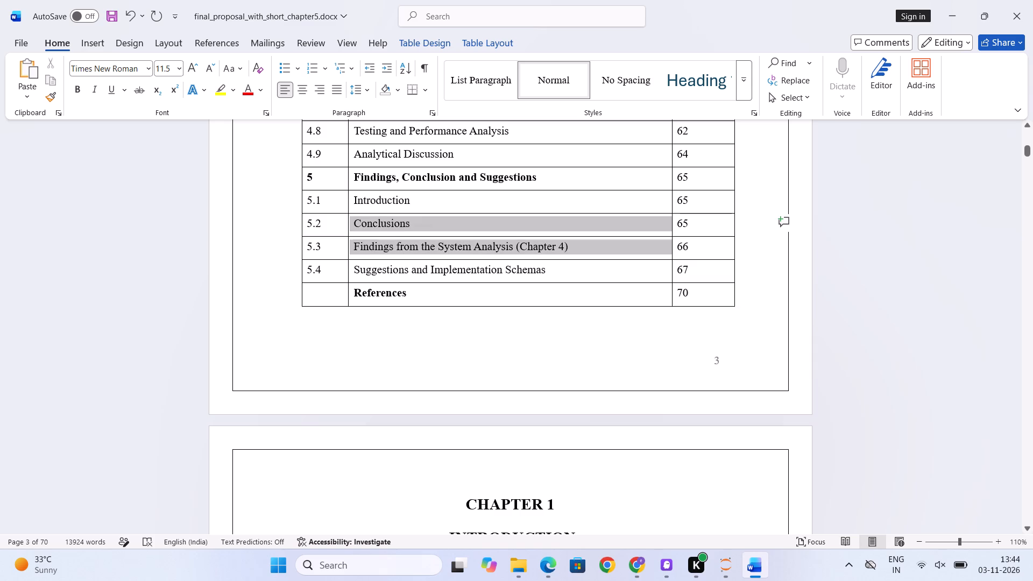
drag(429, 233, 405, 250)
click(405, 250)
drag(398, 247, 568, 250)
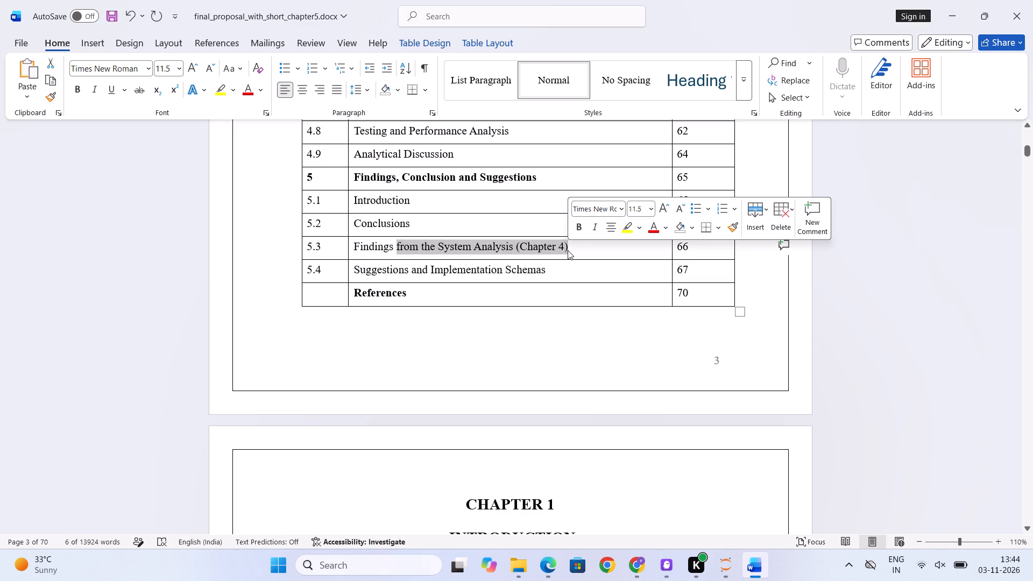
key(BackSpace)
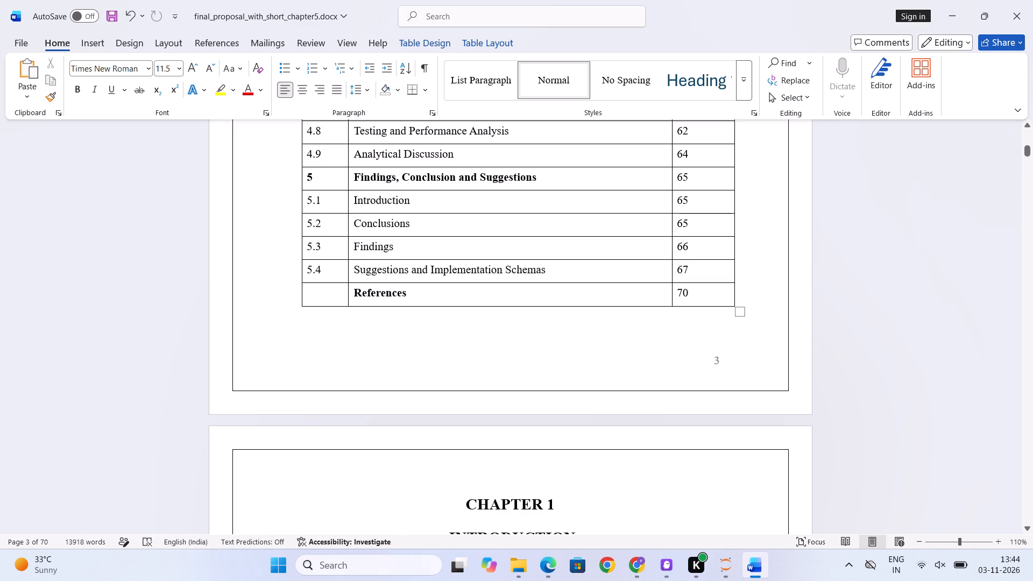
Check the table of contents entries from Chapter 5 back to Chapter 1 and save the document.
scroll(479, 338, up, 1)
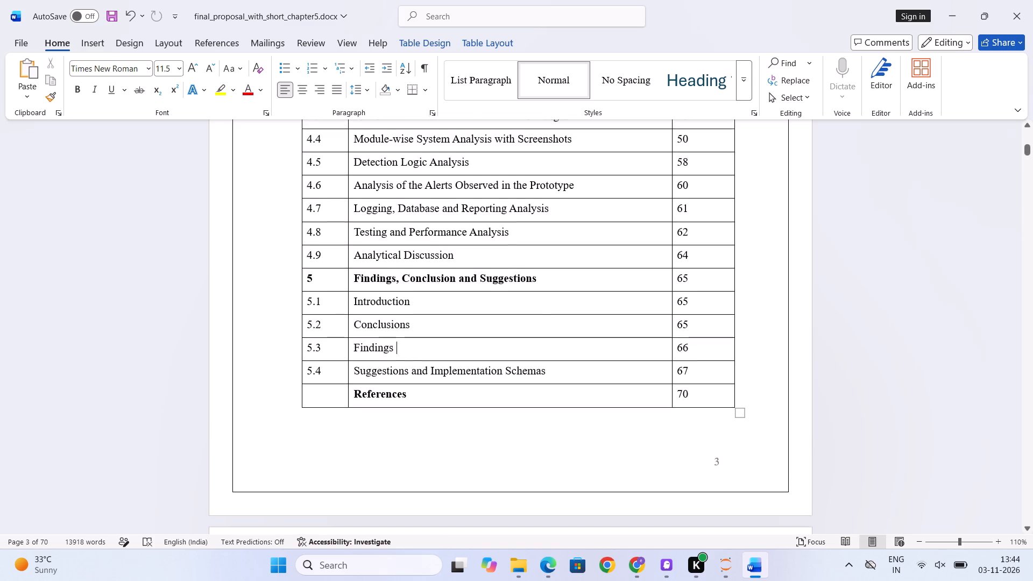
scroll(479, 338, up, 1)
scroll(419, 307, up, 1)
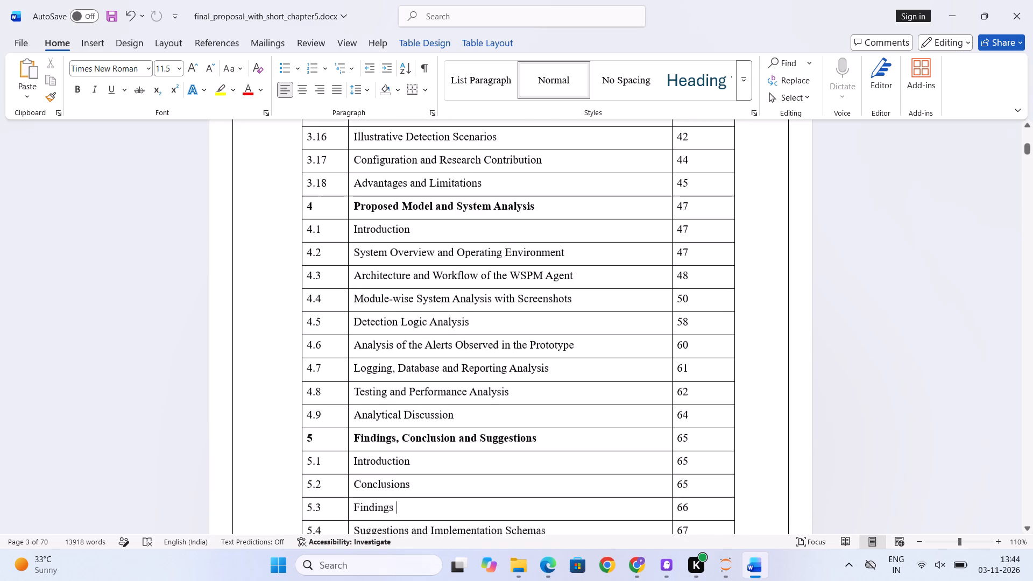
scroll(419, 307, up, 2)
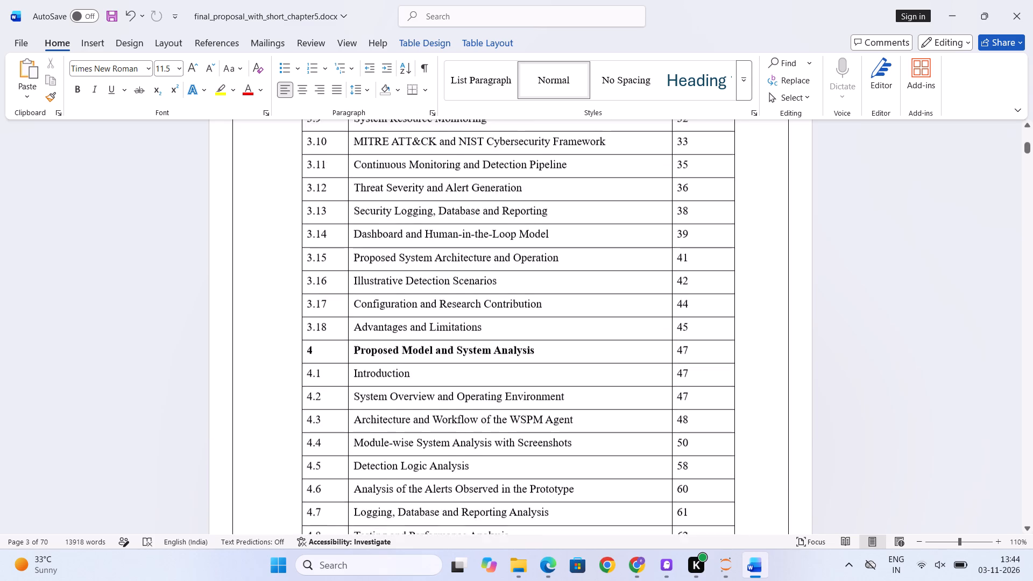
scroll(419, 307, up, 4)
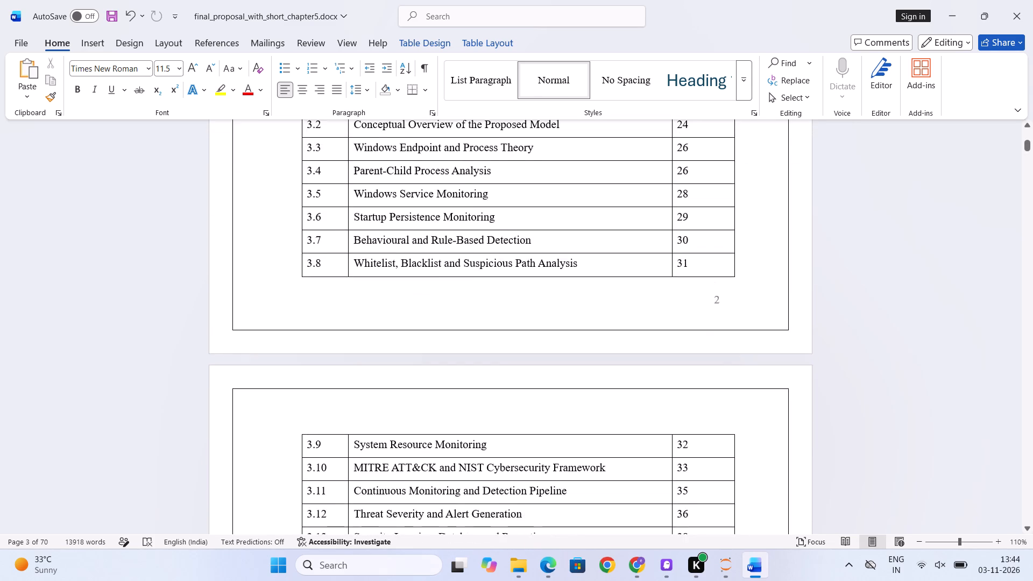
scroll(419, 307, up, 2)
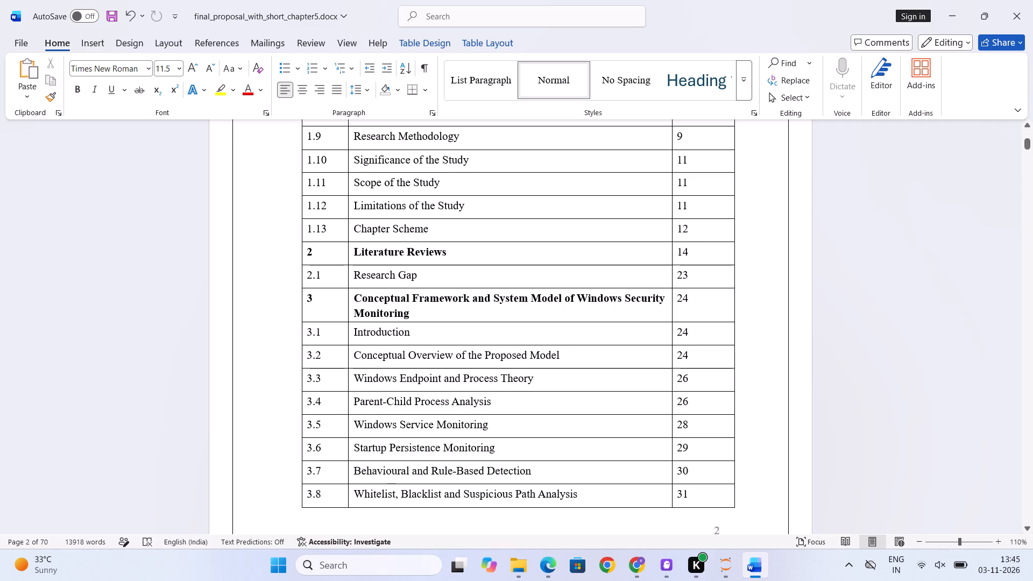
key(ctrl+s)
Correct the flagged spelling in table of contents entry 1.3 to "Behavioural".
scroll(419, 307, up, 2)
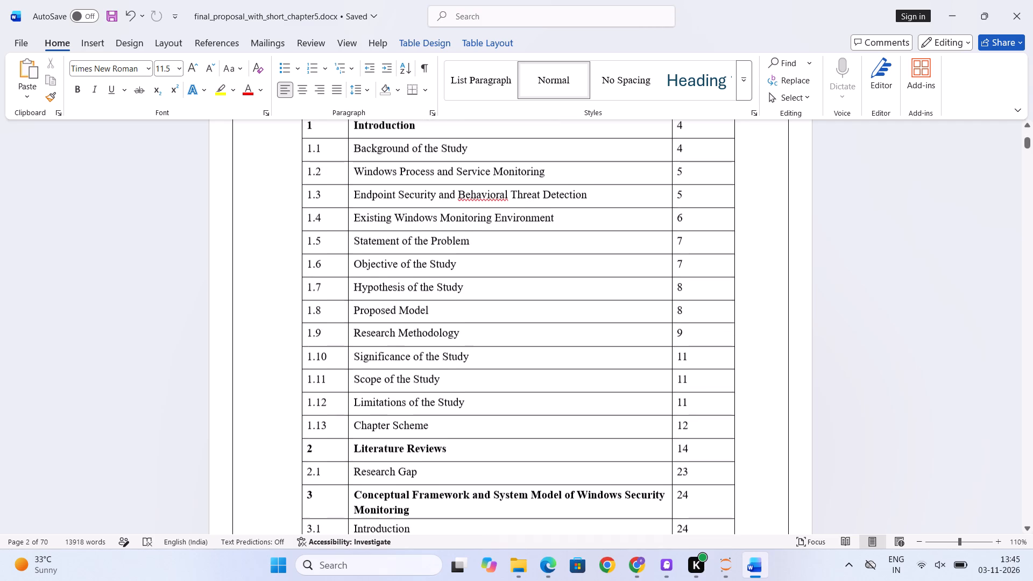
scroll(419, 307, up, 1)
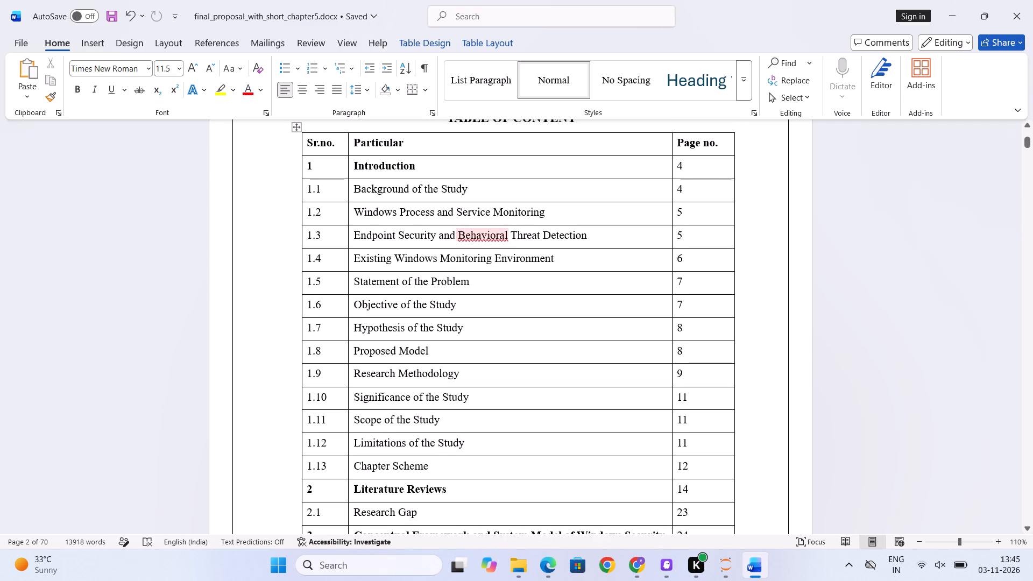
click(477, 240)
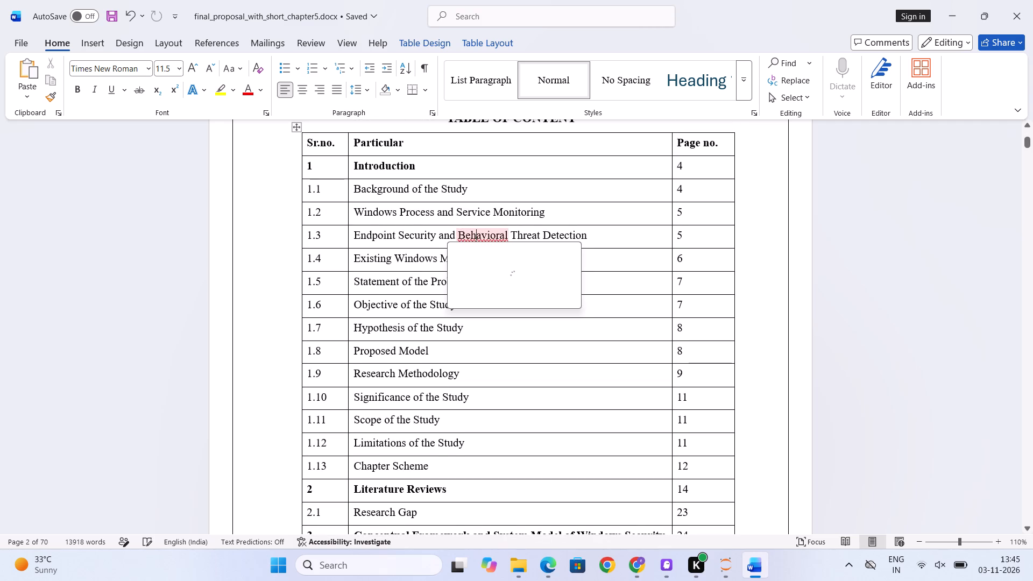
click(476, 278)
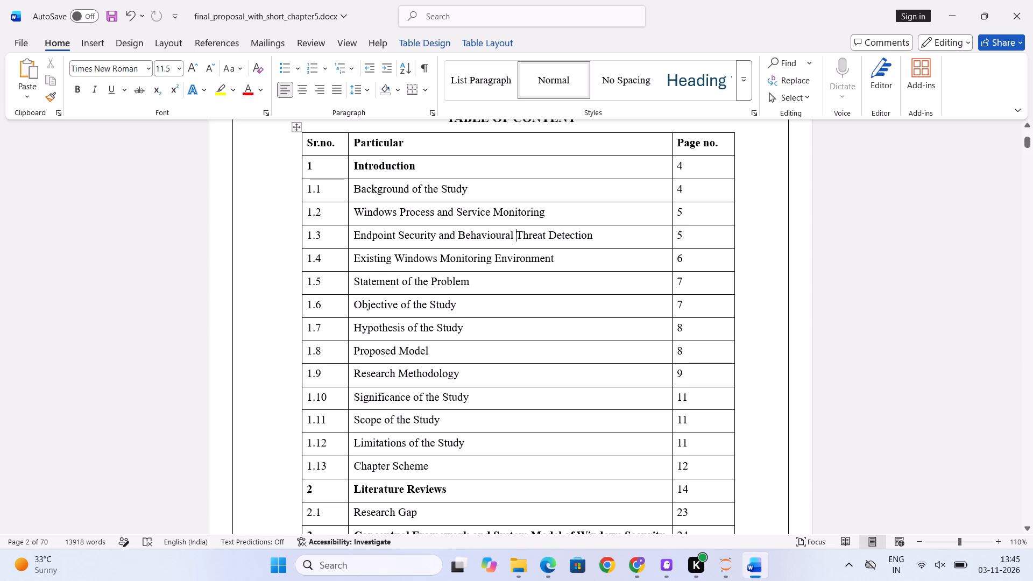
Increase the font size of the table of contents header row (Sr.no., Particular, Page no.) to 12 pt.
scroll(468, 282, down, 5)
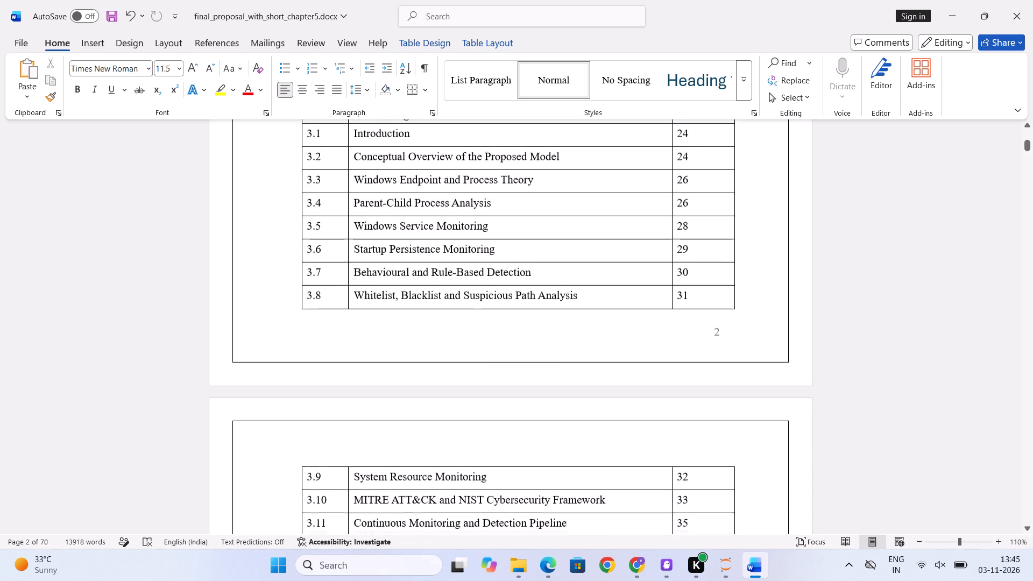
scroll(468, 282, down, 2)
scroll(386, 195, up, 2)
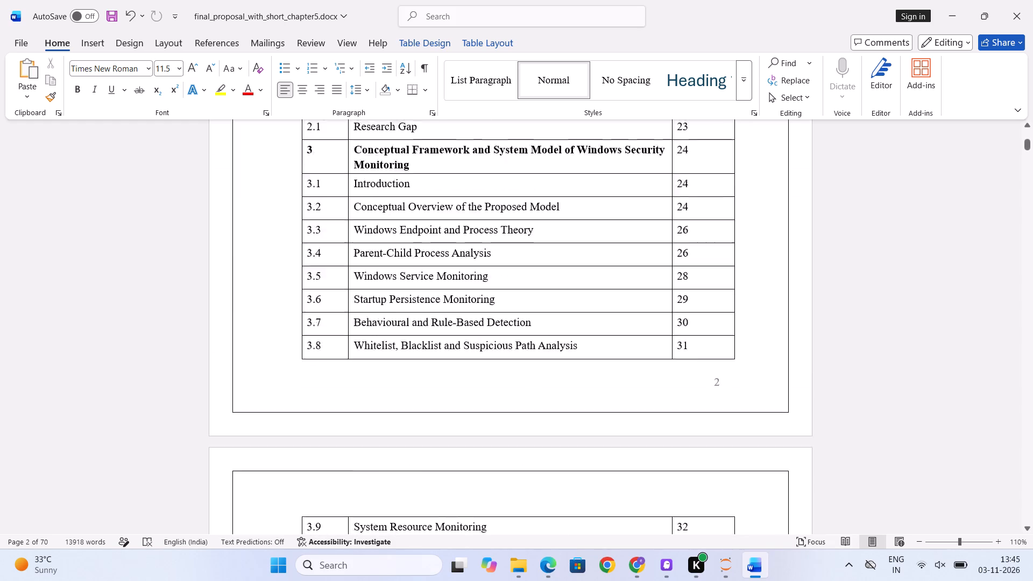
scroll(386, 195, up, 1)
double_click(374, 208)
scroll(374, 208, up, 2)
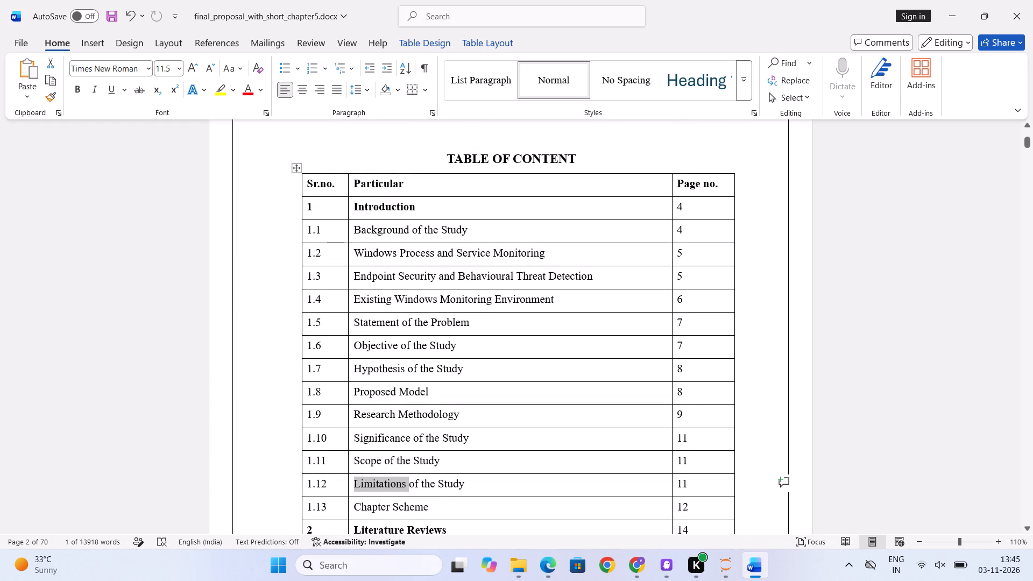
drag(309, 183, 698, 185)
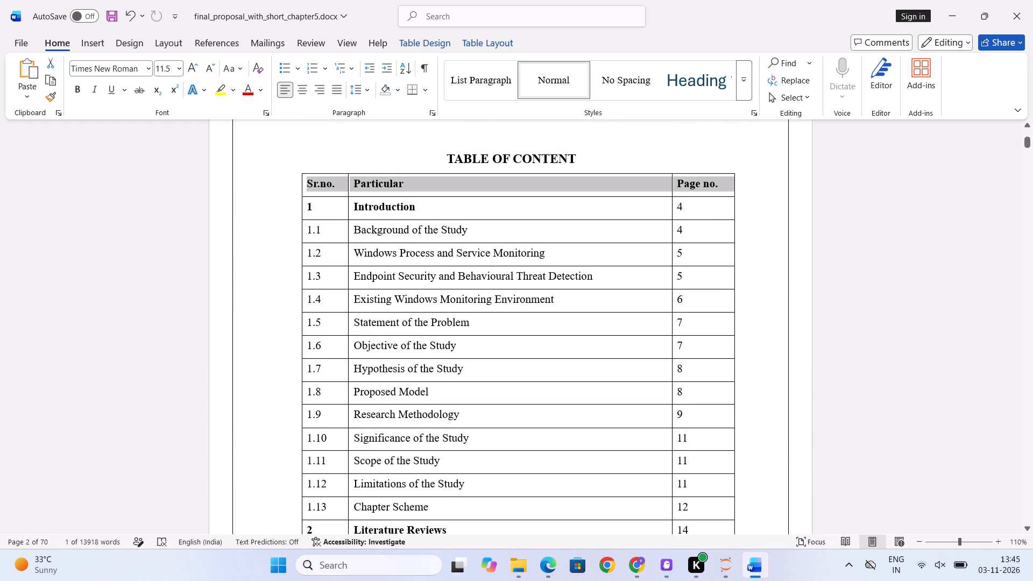
drag(698, 185, 698, 186)
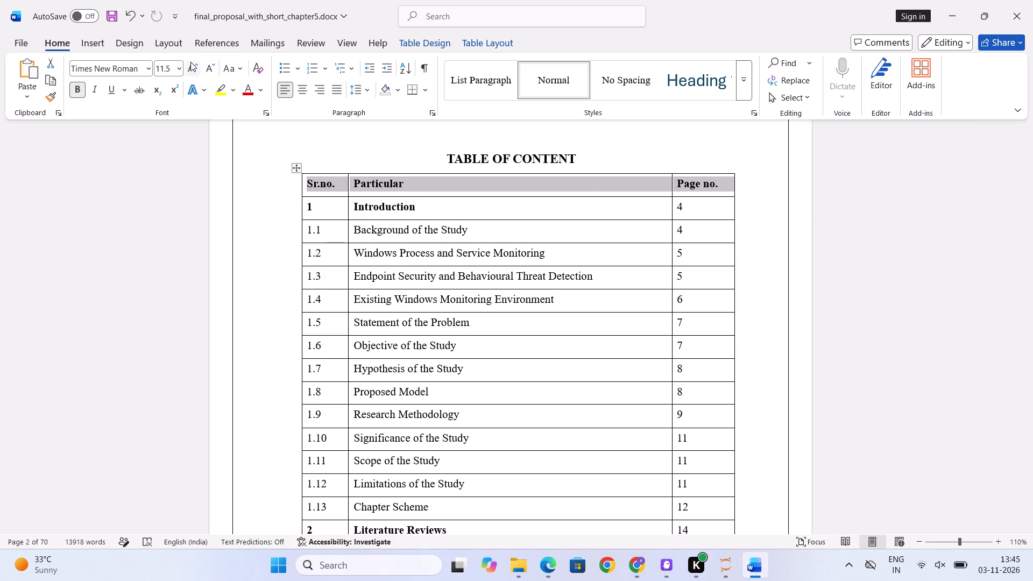
click(190, 62)
Set the font size of all table of contents rows below the header, from Introduction through References, to 12 pt.
scroll(285, 181, down, 1)
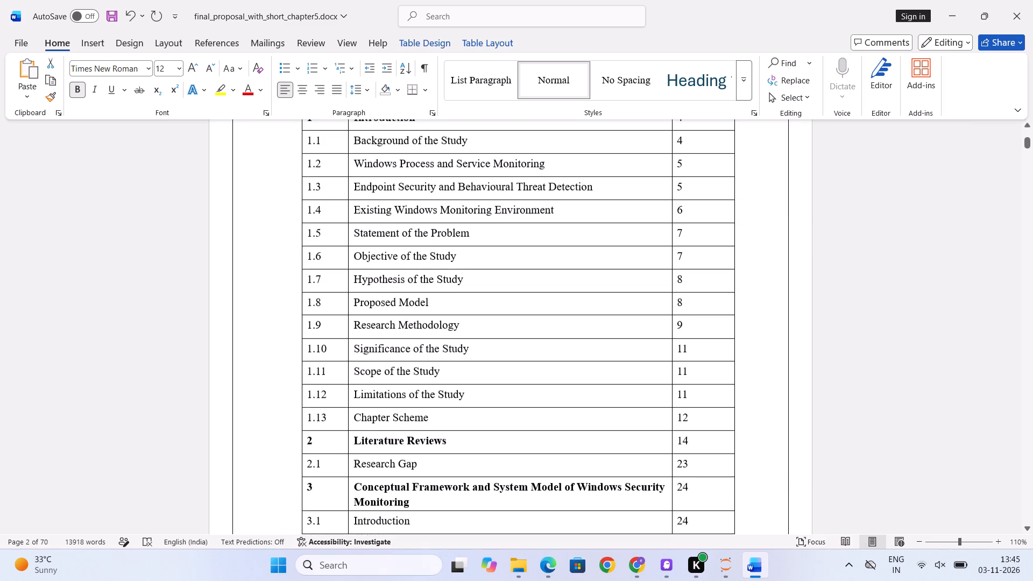
scroll(285, 181, down, 1)
scroll(328, 154, up, 1)
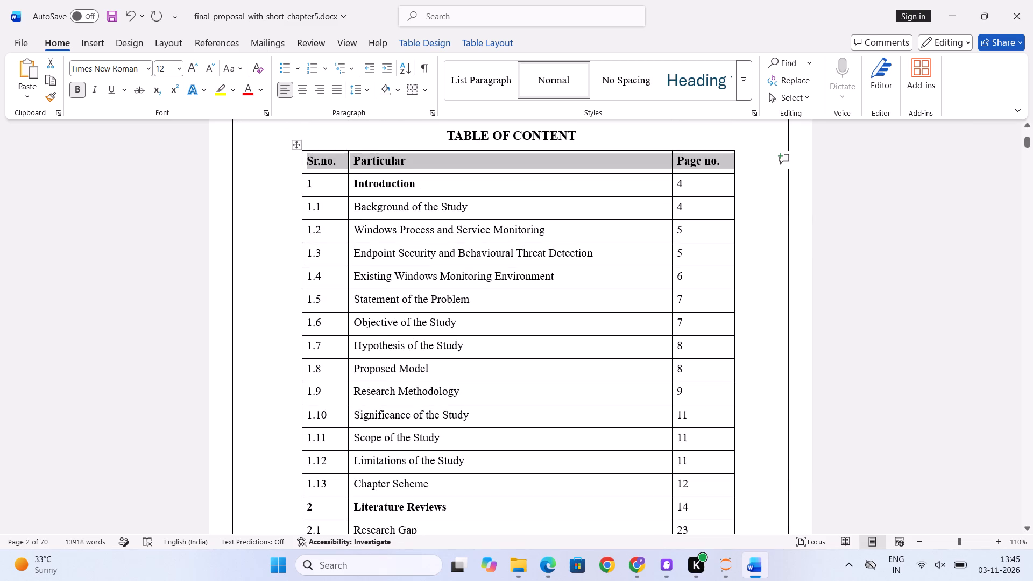
drag(307, 182, 443, 436)
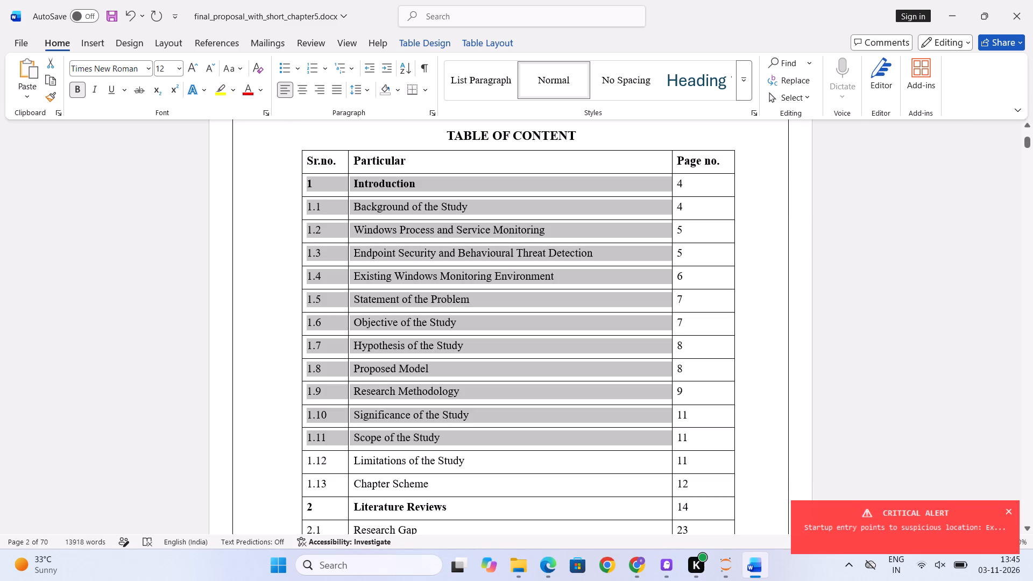
drag(443, 436, 673, 488)
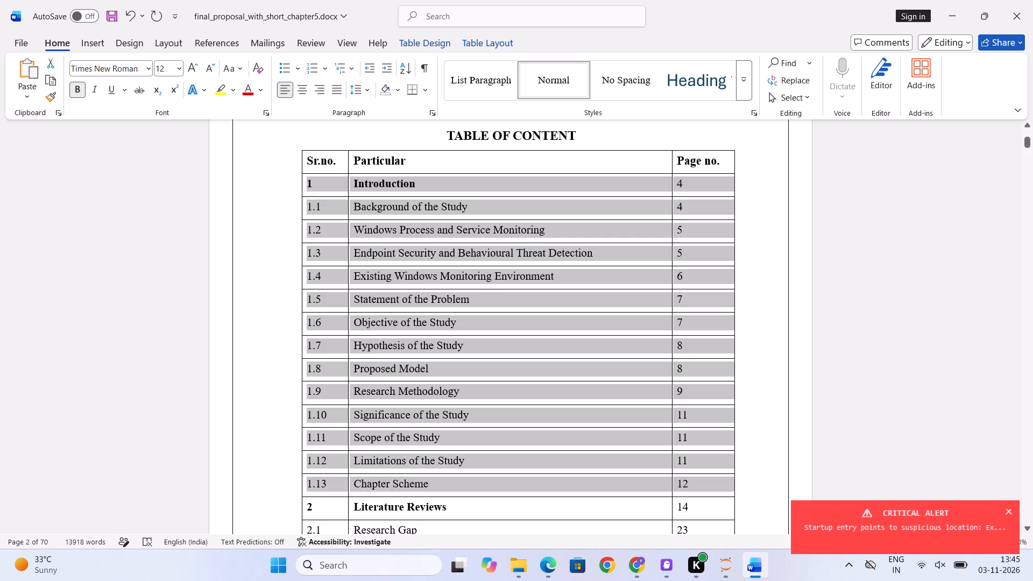
drag(673, 488, 617, 576)
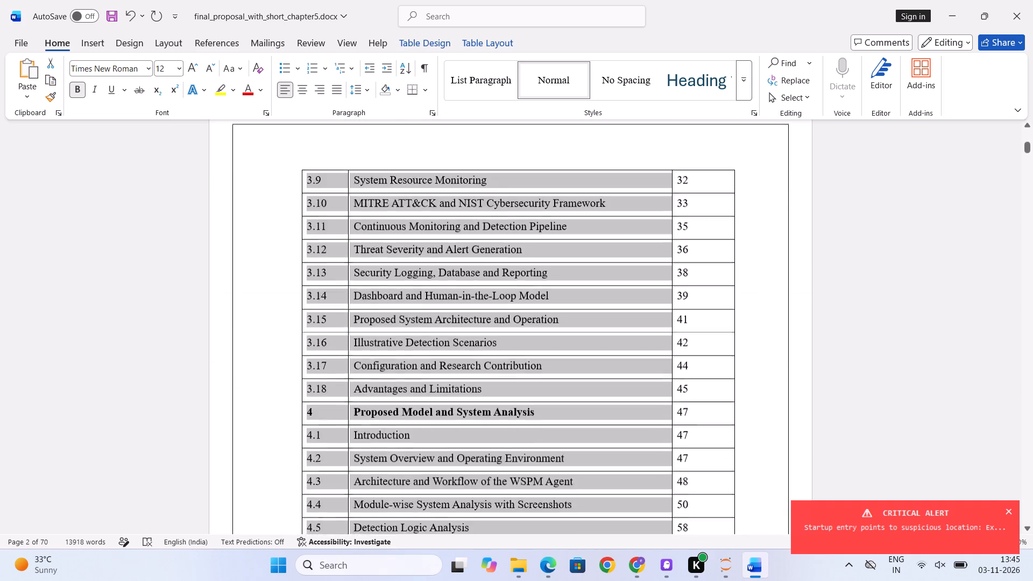
drag(617, 576, 687, 318)
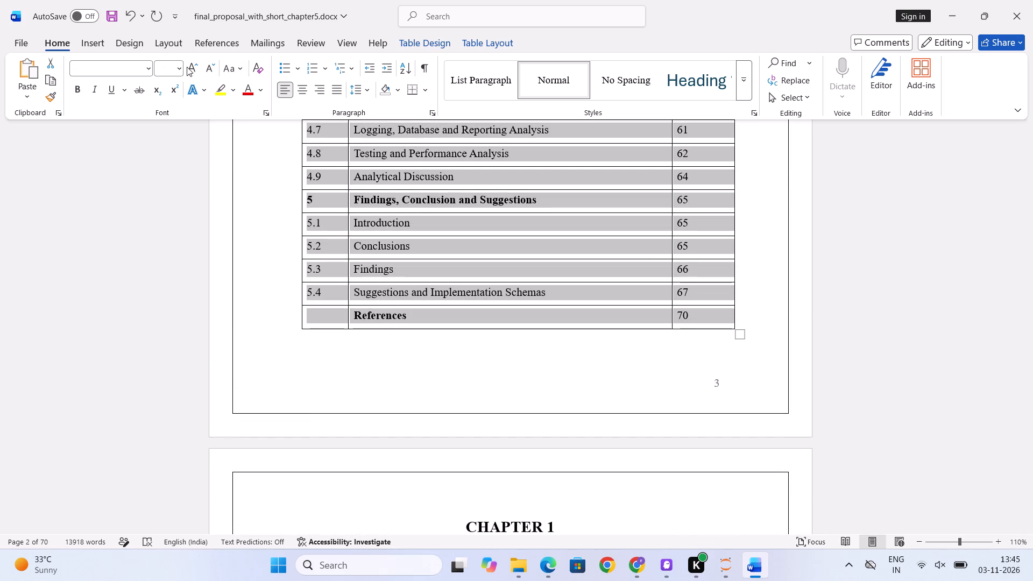
click(180, 68)
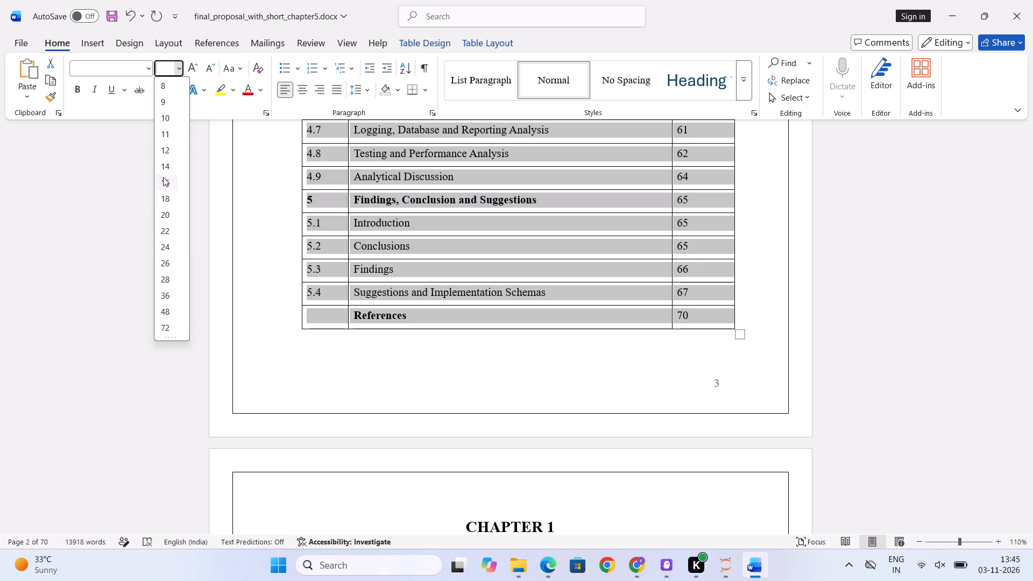
click(168, 121)
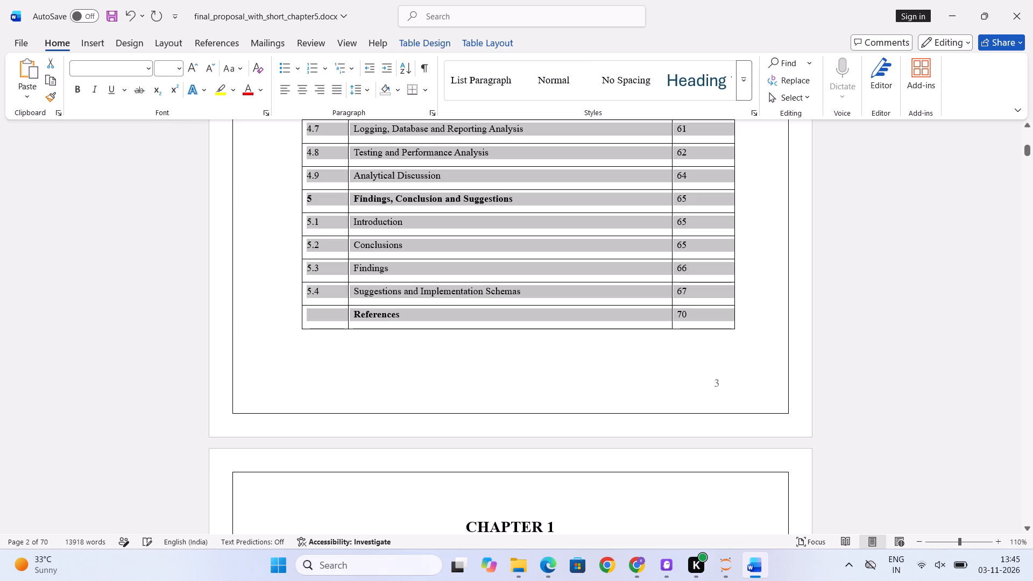
click(178, 67)
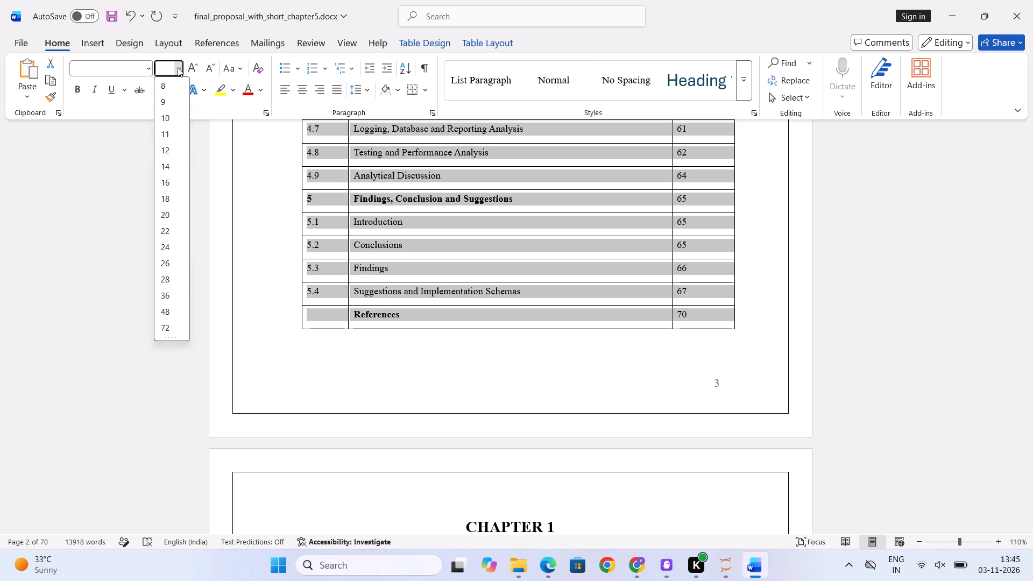
click(163, 151)
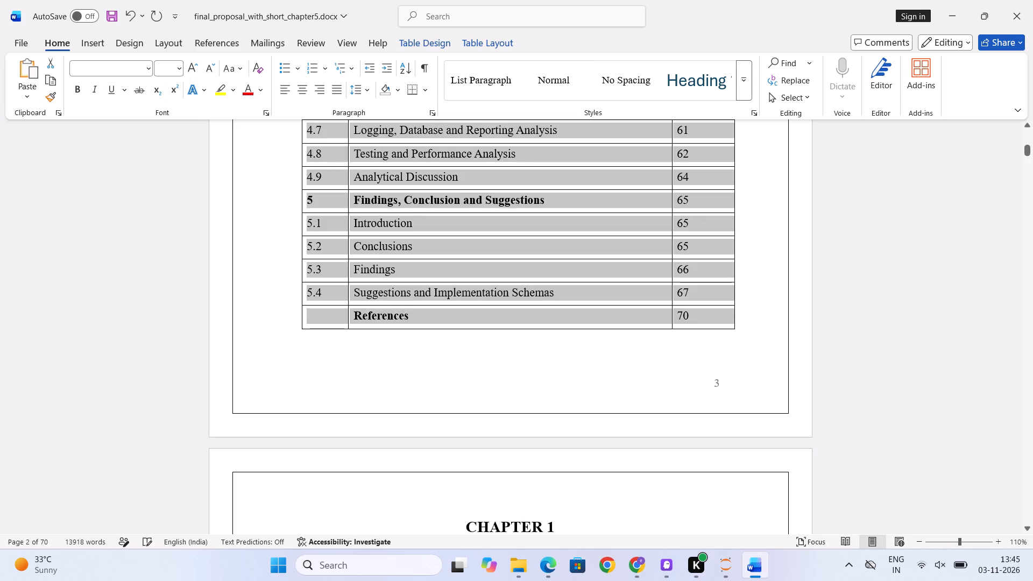
scroll(319, 233, up, 7)
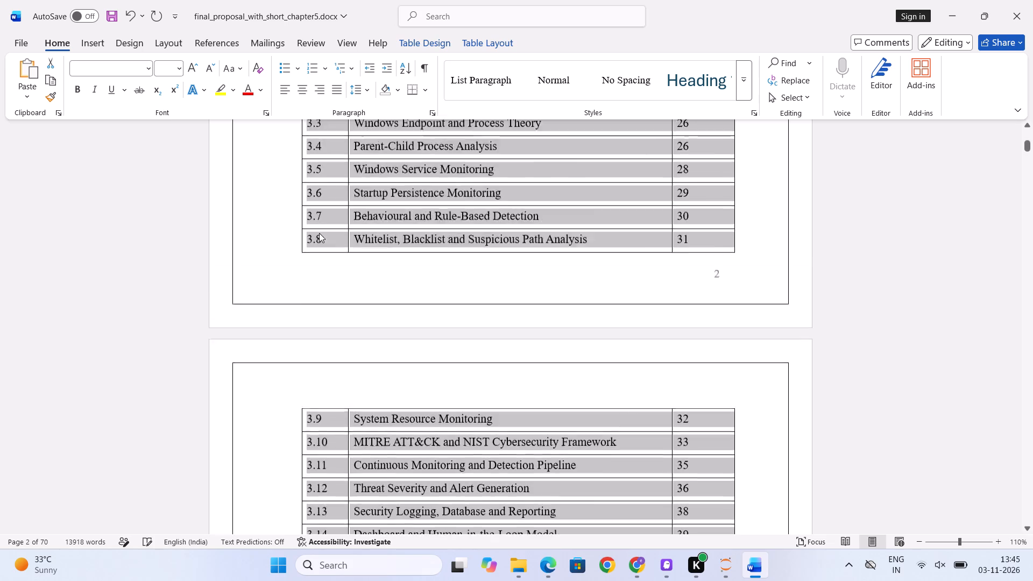
scroll(319, 233, up, 7)
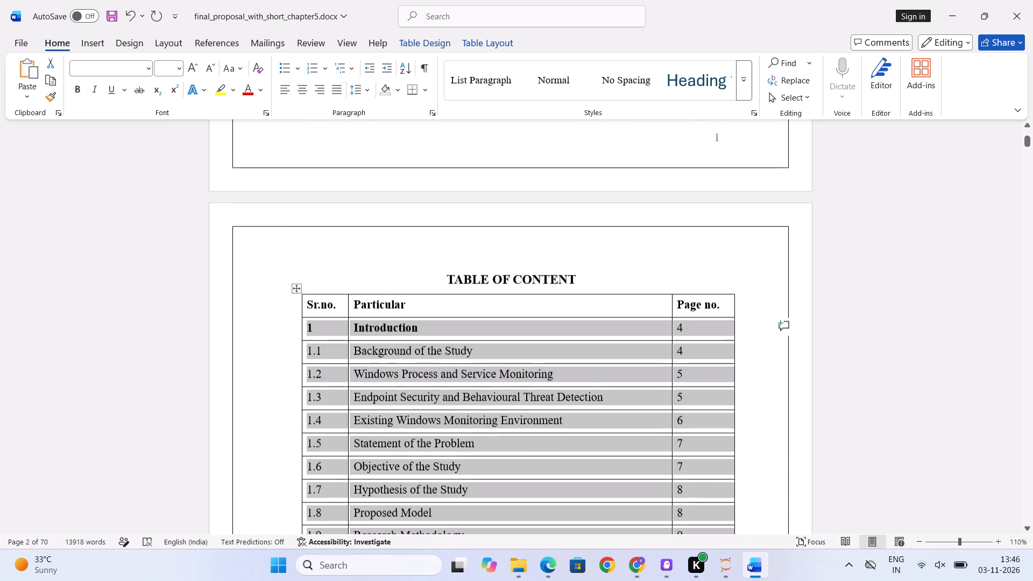
click(178, 71)
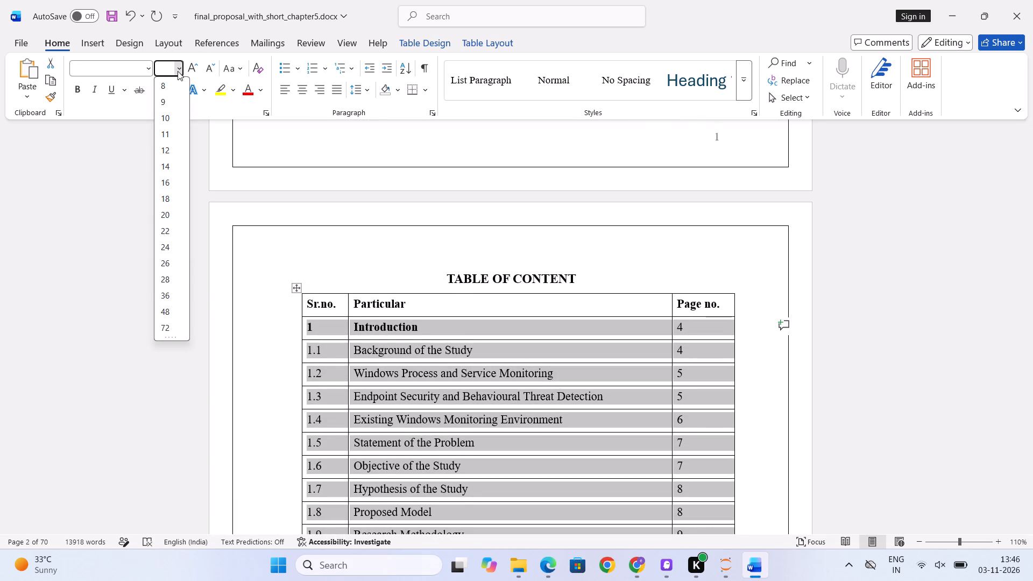
click(388, 271)
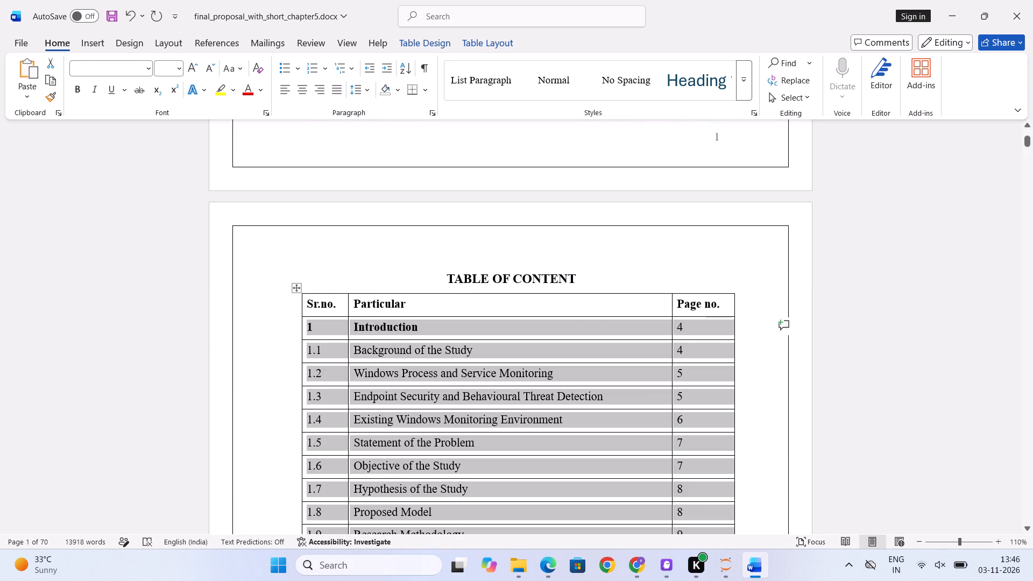
Center the text of the table of contents header row (Sr.no., Particular, Page no.).
click(620, 273)
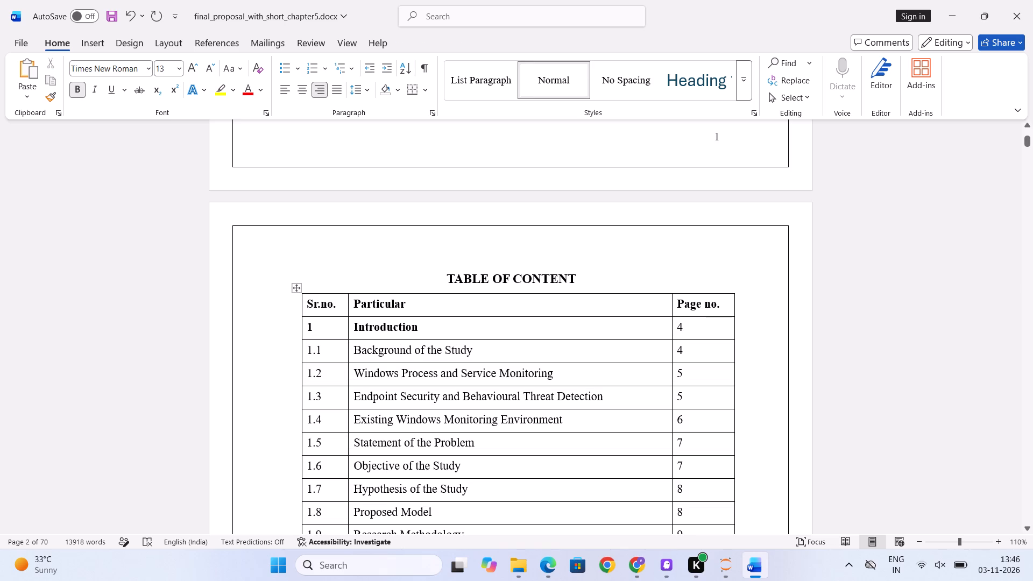
scroll(533, 337, down, 1)
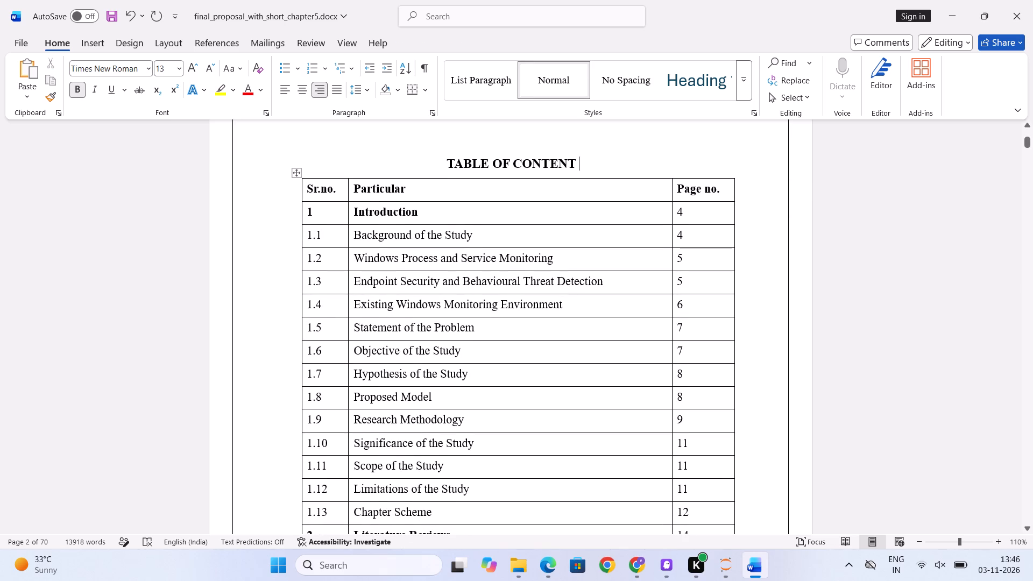
drag(307, 188, 321, 189)
drag(321, 189, 726, 188)
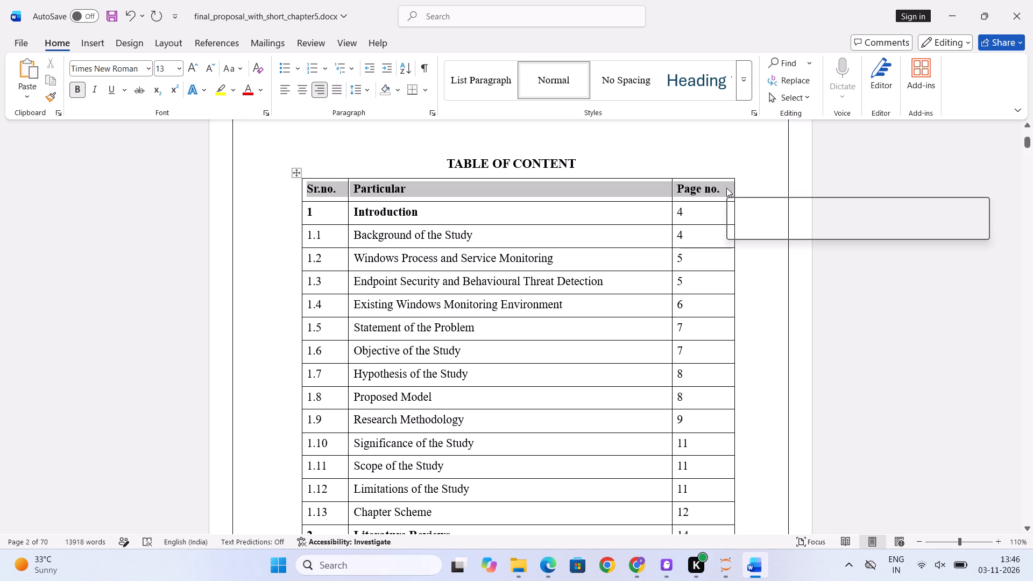
click(299, 90)
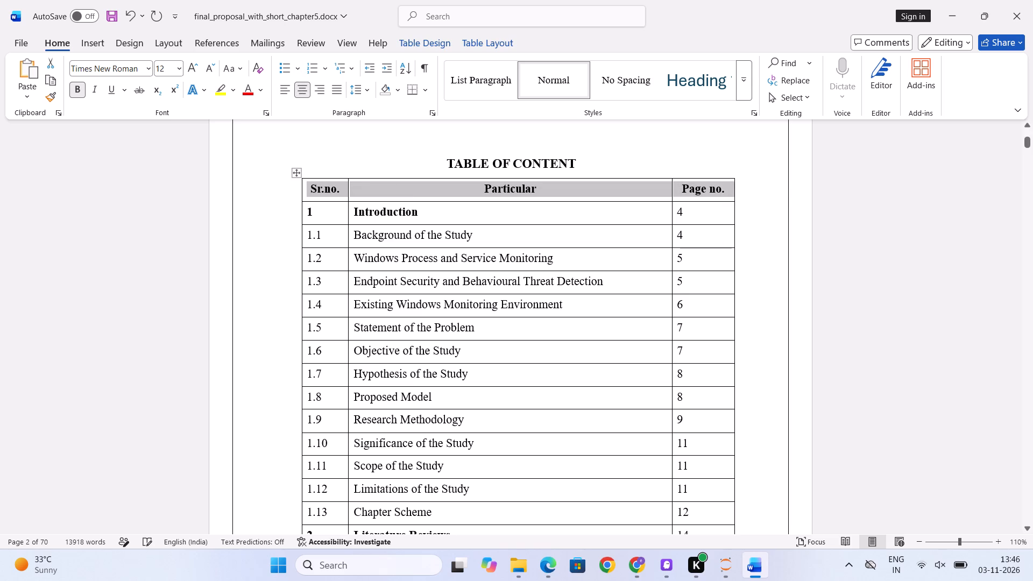
click(258, 207)
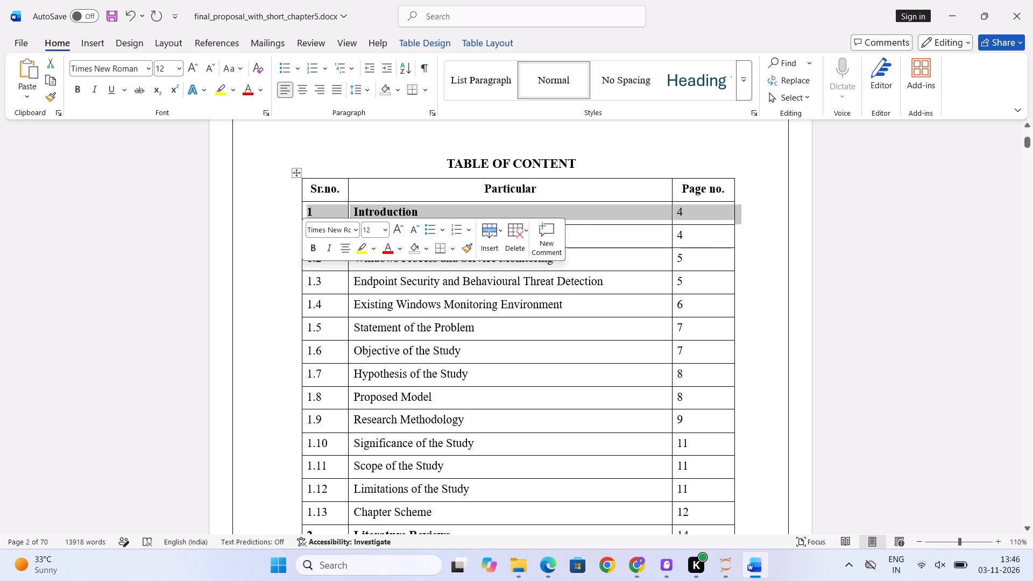
click(468, 301)
Increase the font size of the TABLE OF CONTENT title to 14 pt and save the document.
scroll(468, 301, down, 1)
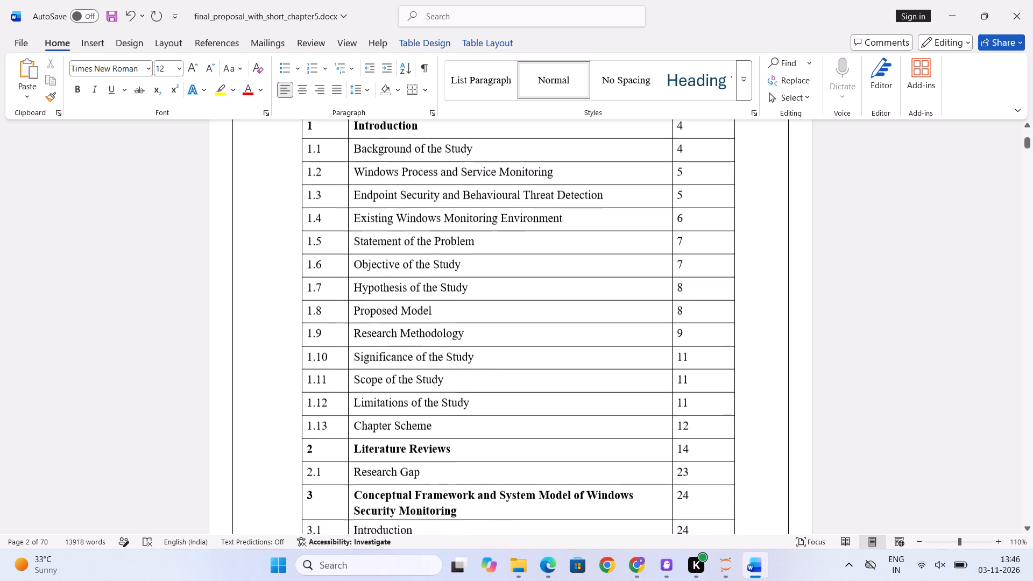
scroll(468, 301, down, 1)
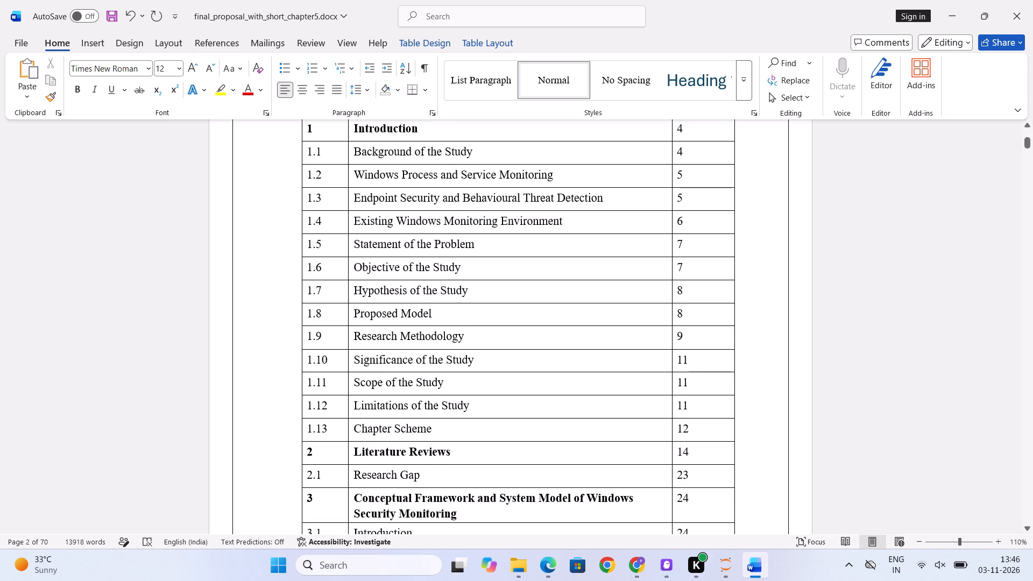
scroll(452, 348, up, 1)
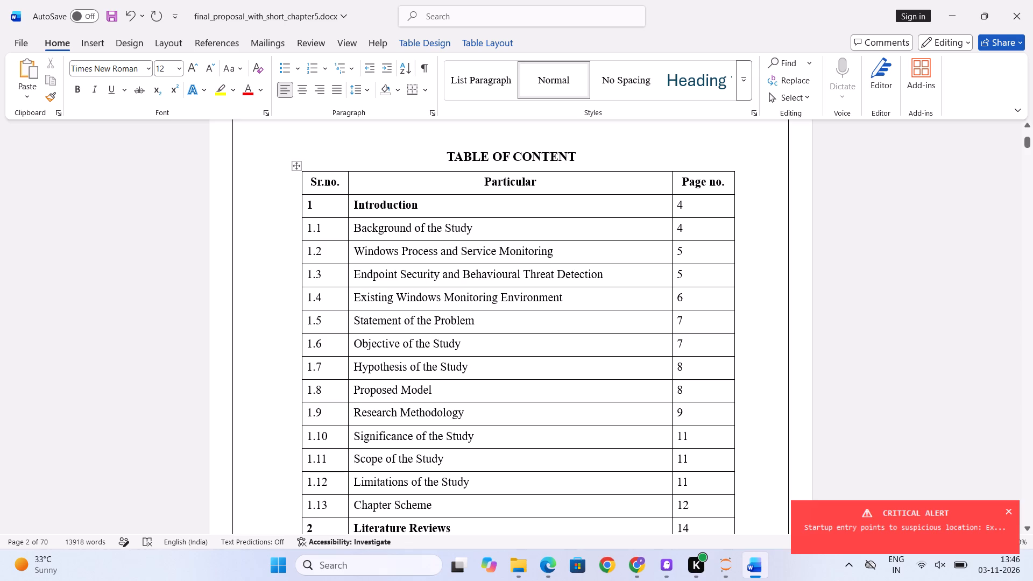
scroll(481, 240, up, 1)
drag(440, 235, 589, 236)
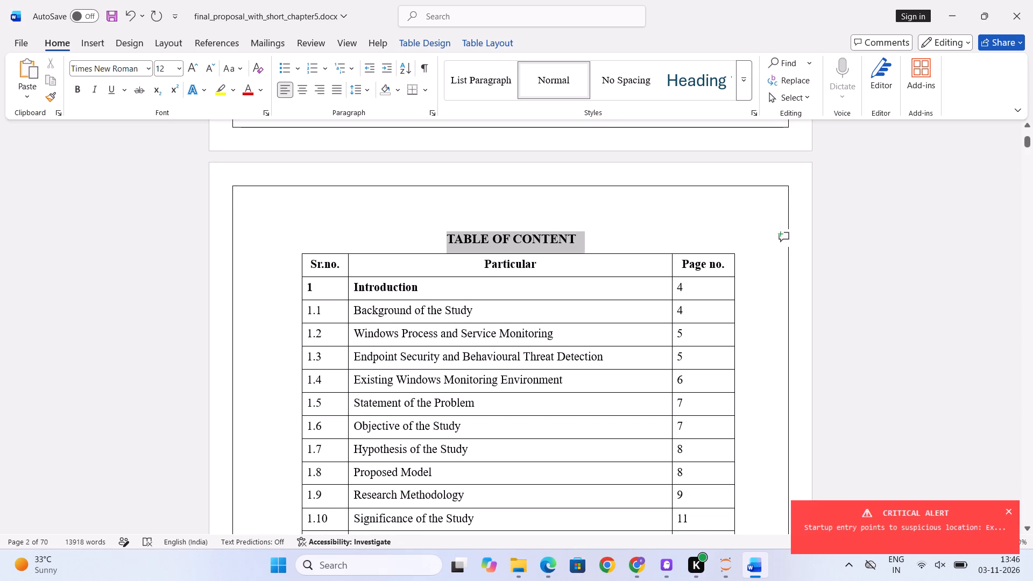
drag(589, 236, 589, 235)
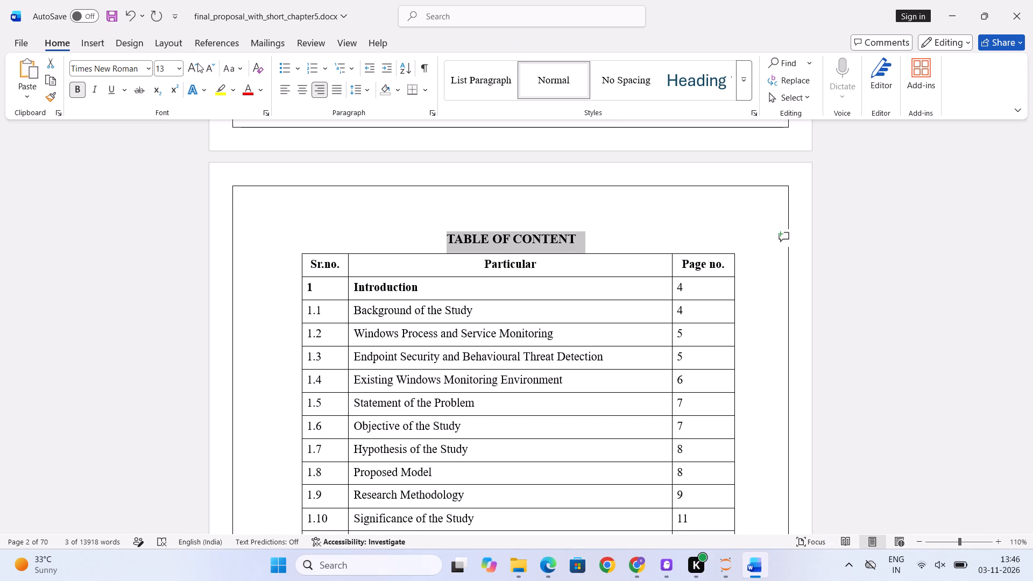
click(193, 60)
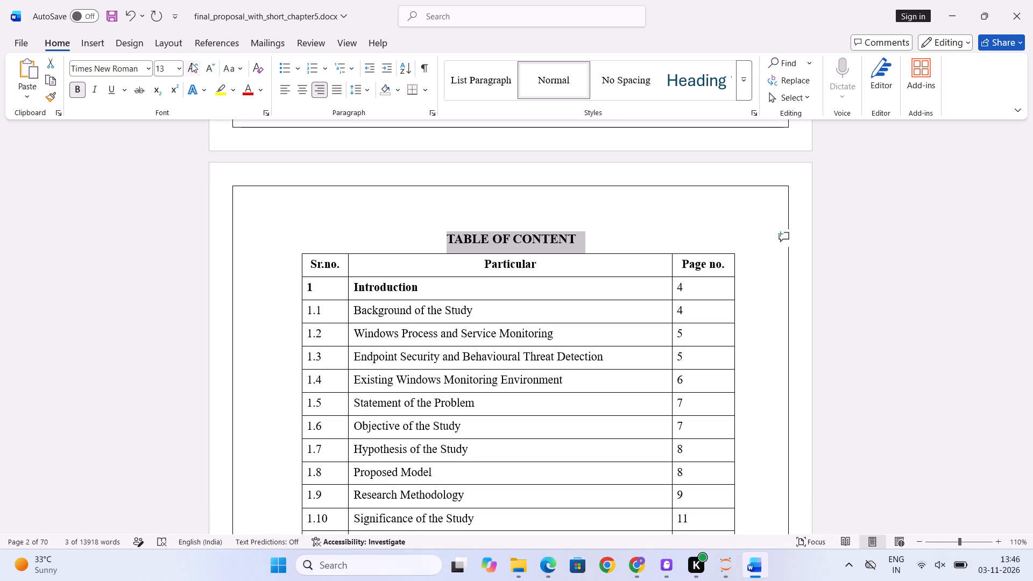
click(192, 63)
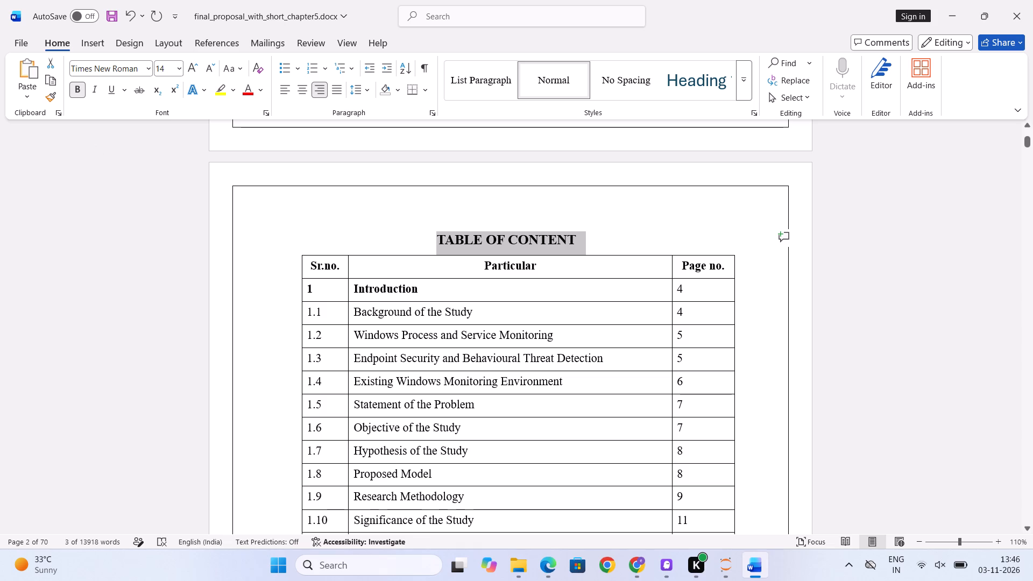
click(90, 175)
click(321, 221)
scroll(321, 221, down, 2)
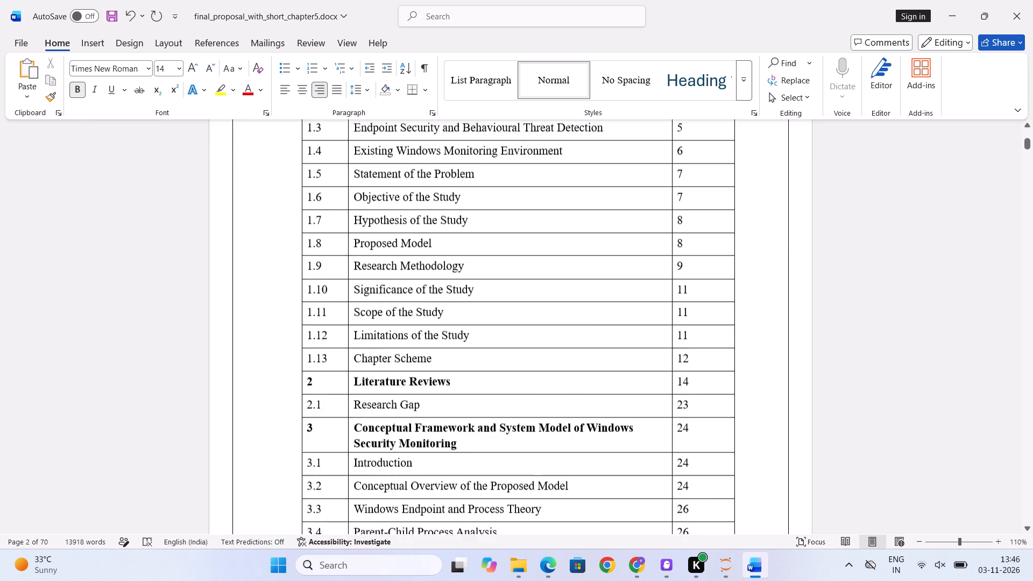
scroll(321, 221, down, 7)
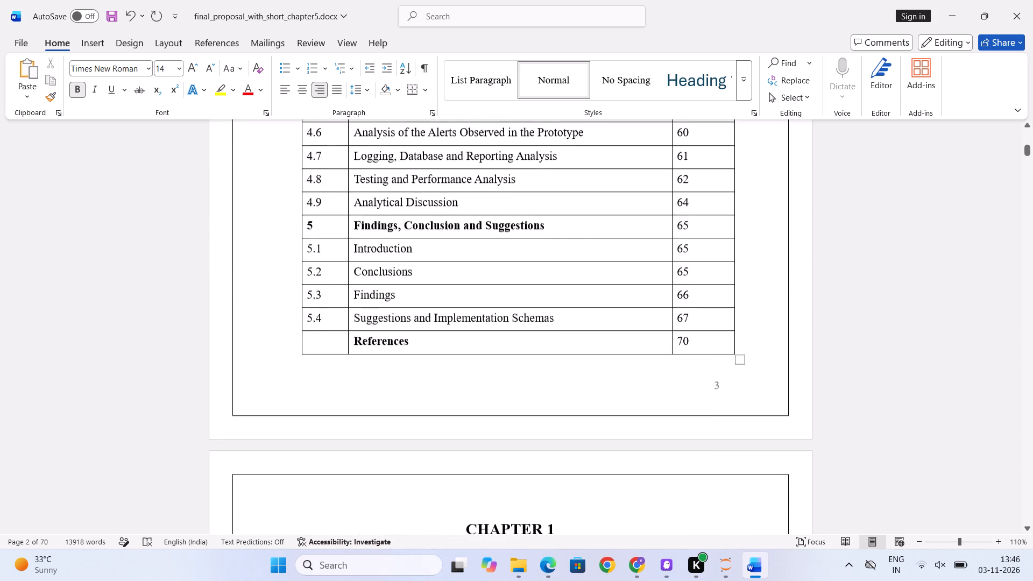
scroll(321, 221, down, 3)
key(ctrl+s)
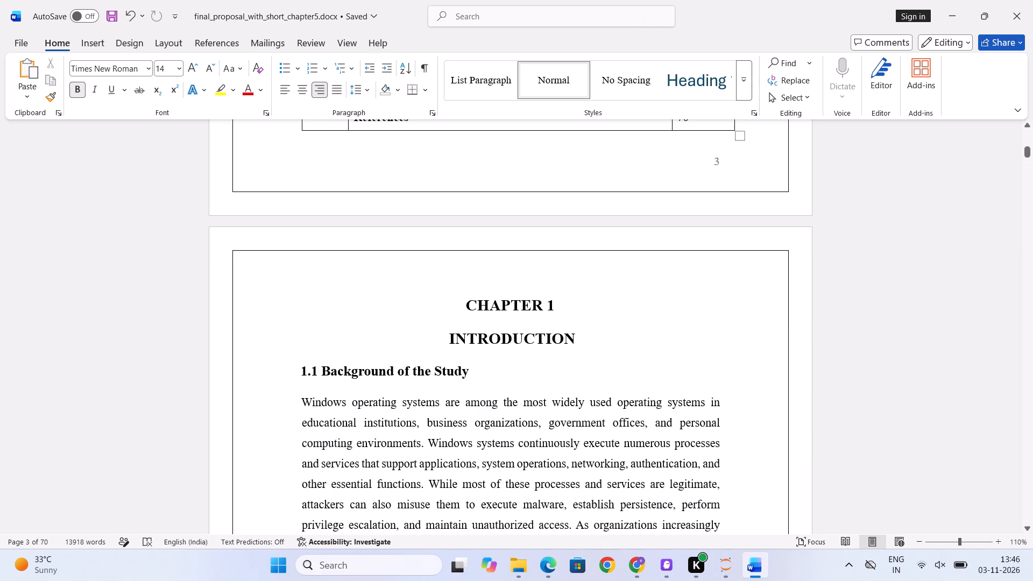
Change the title above the contents table to "TABLE OF CONTENTS".
scroll(385, 282, up, 2)
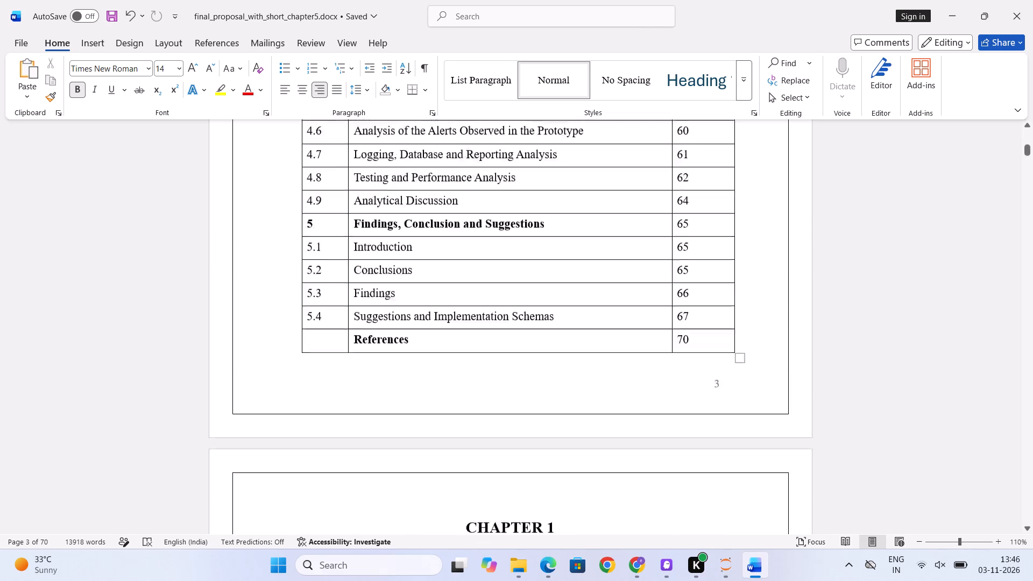
scroll(385, 282, up, 5)
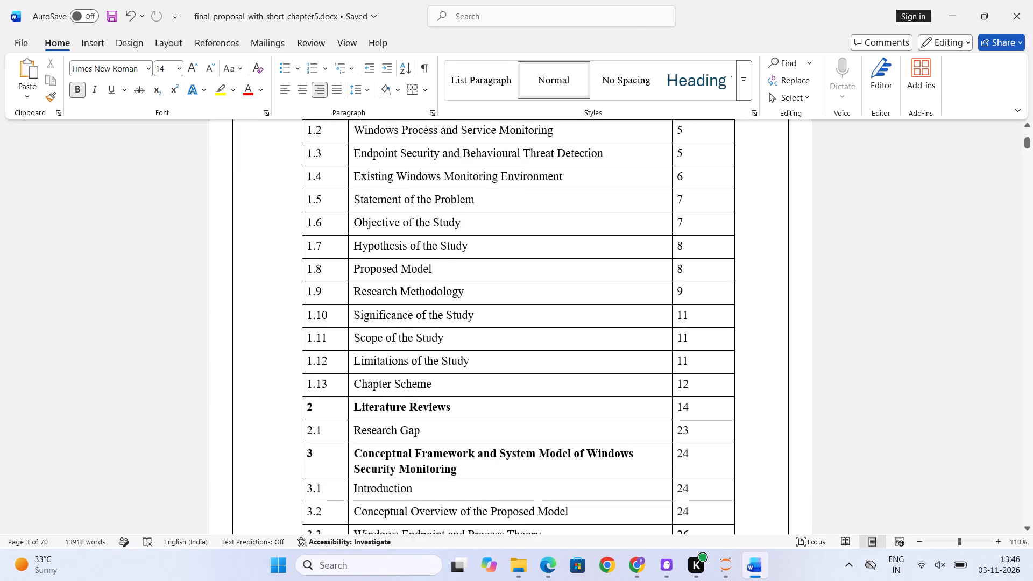
scroll(385, 282, up, 1)
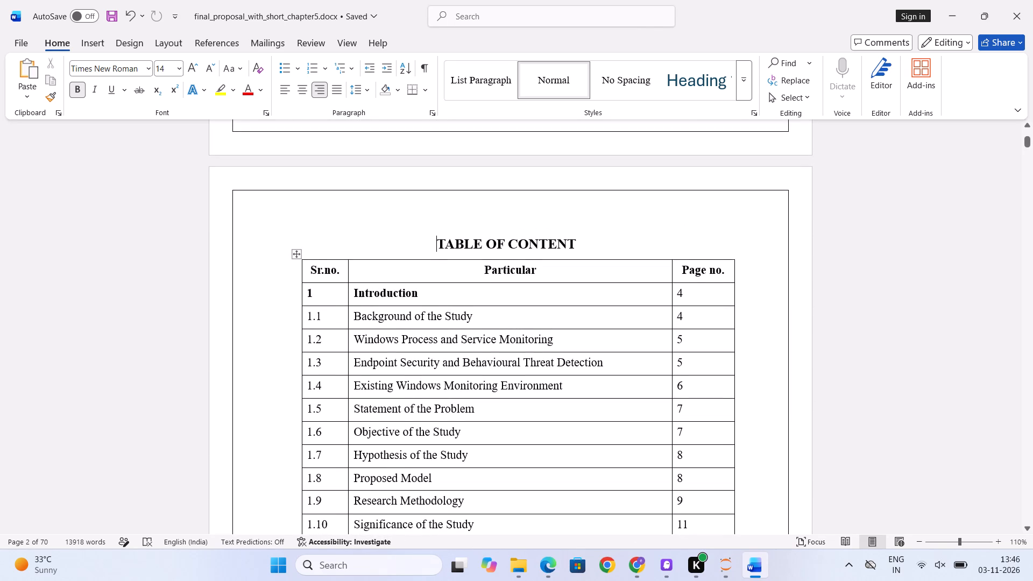
click(576, 247)
key(shift+s)
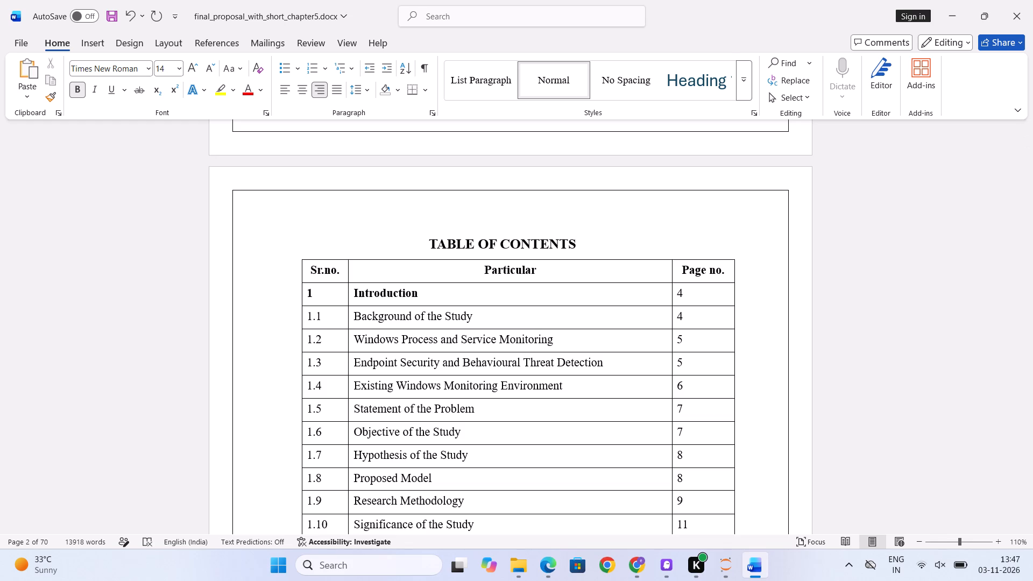
Review the table of contents layout across its two pages, down to the References row and the start of Chapter 1.
scroll(549, 301, down, 4)
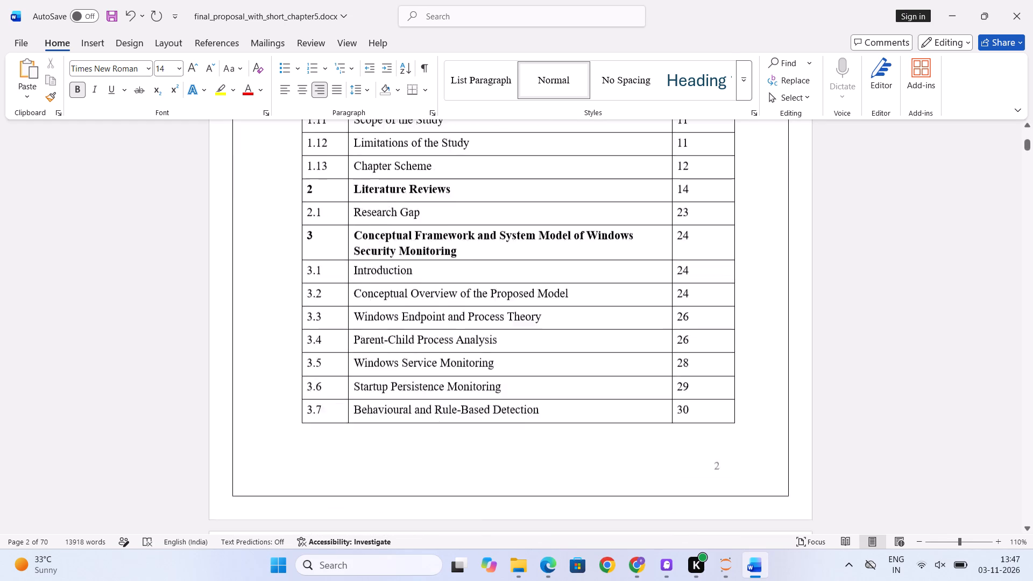
scroll(549, 301, down, 7)
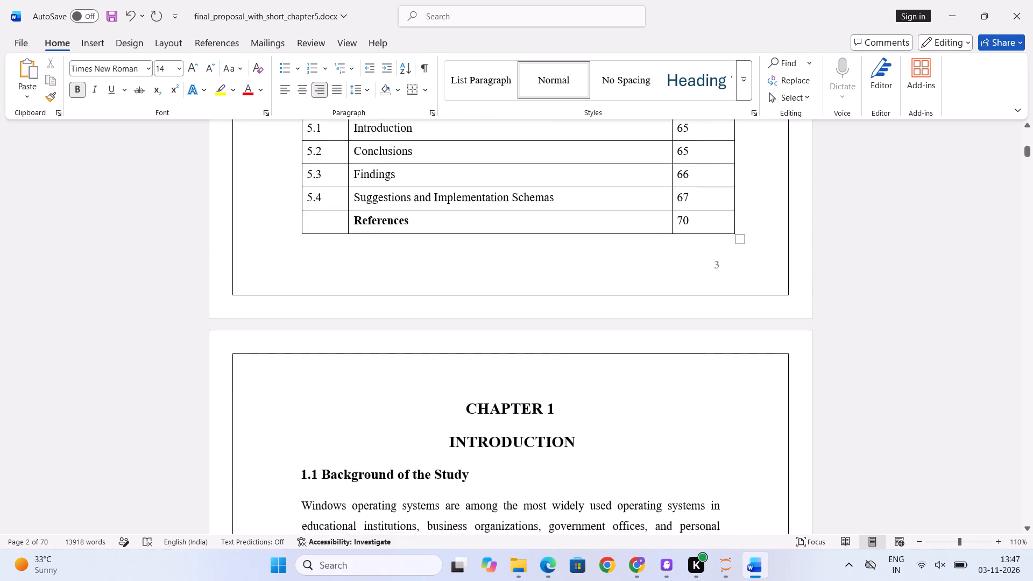
scroll(549, 301, down, 2)
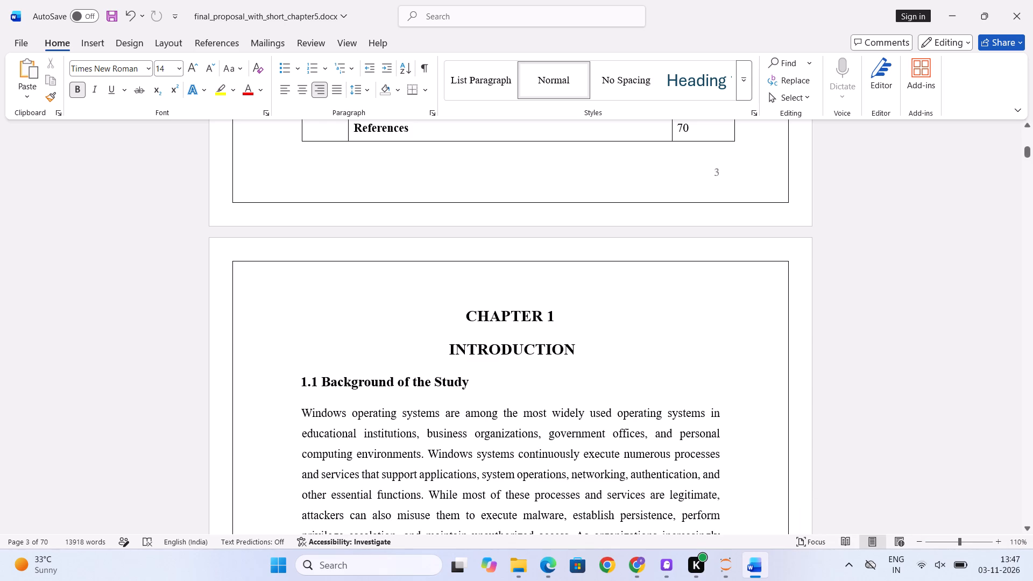
scroll(561, 341, up, 6)
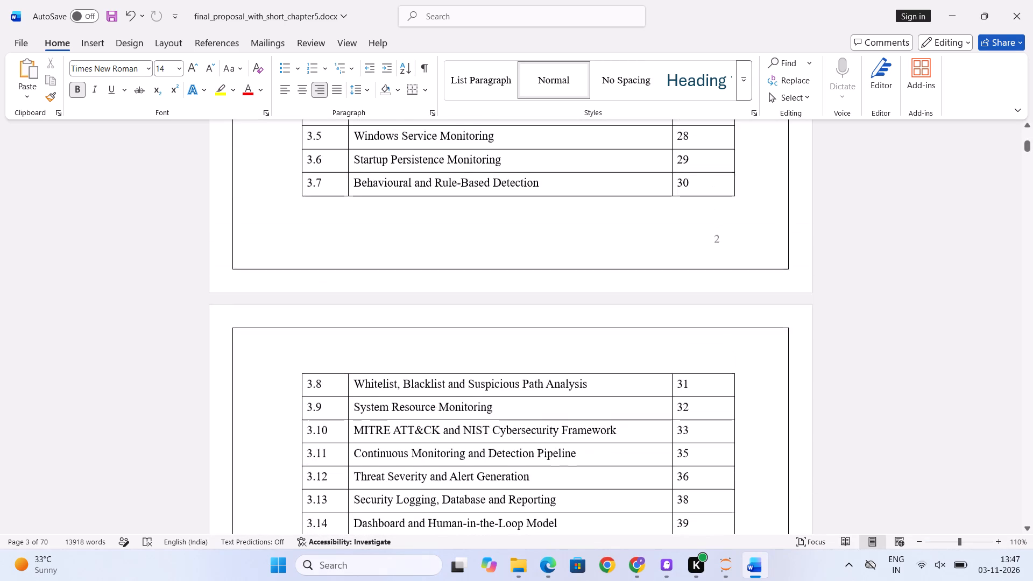
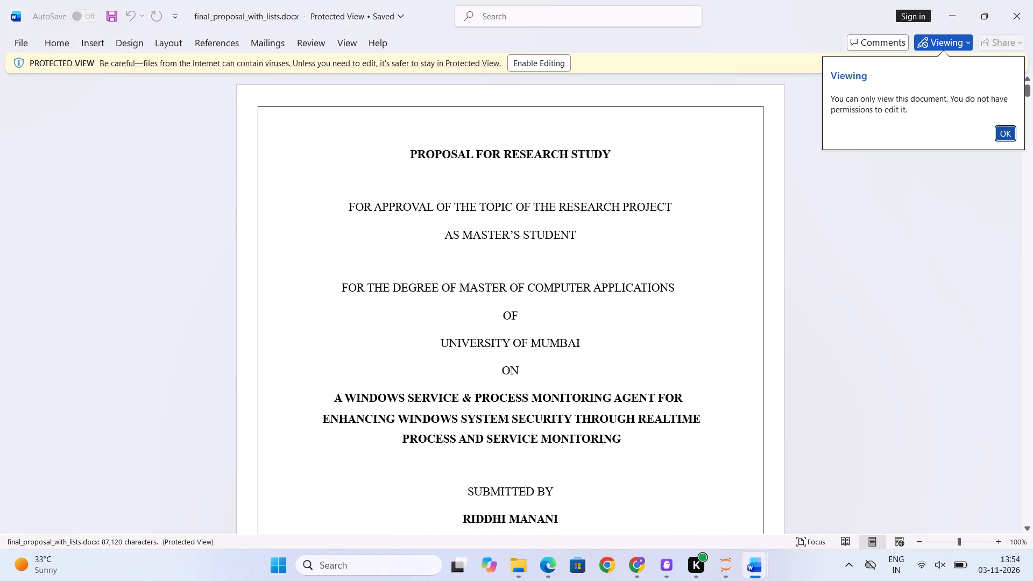
click(537, 64)
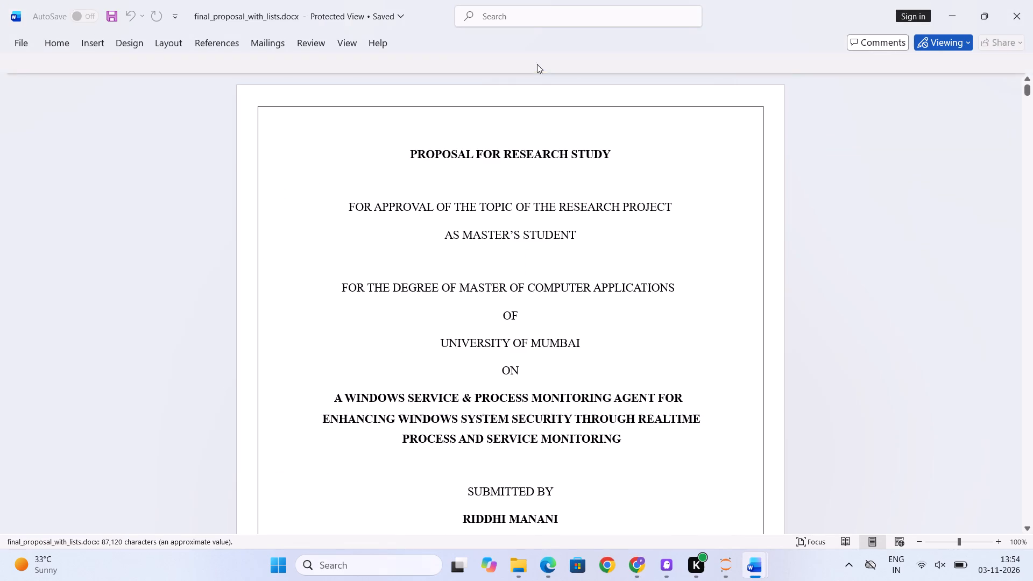
Look through the proposal's opening pages, checking the table of content and the List of Figures.
scroll(565, 273, down, 3)
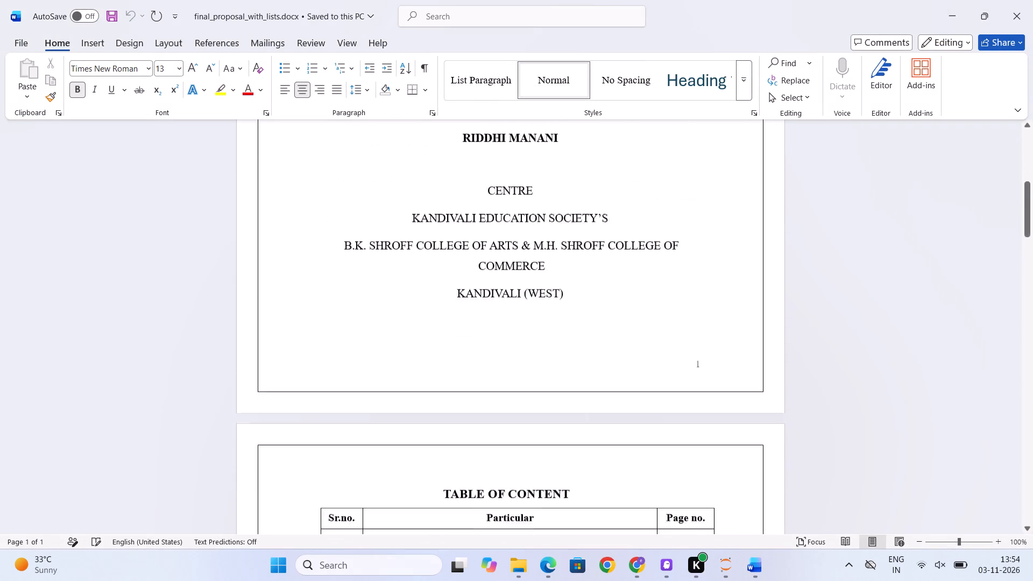
scroll(565, 273, down, 4)
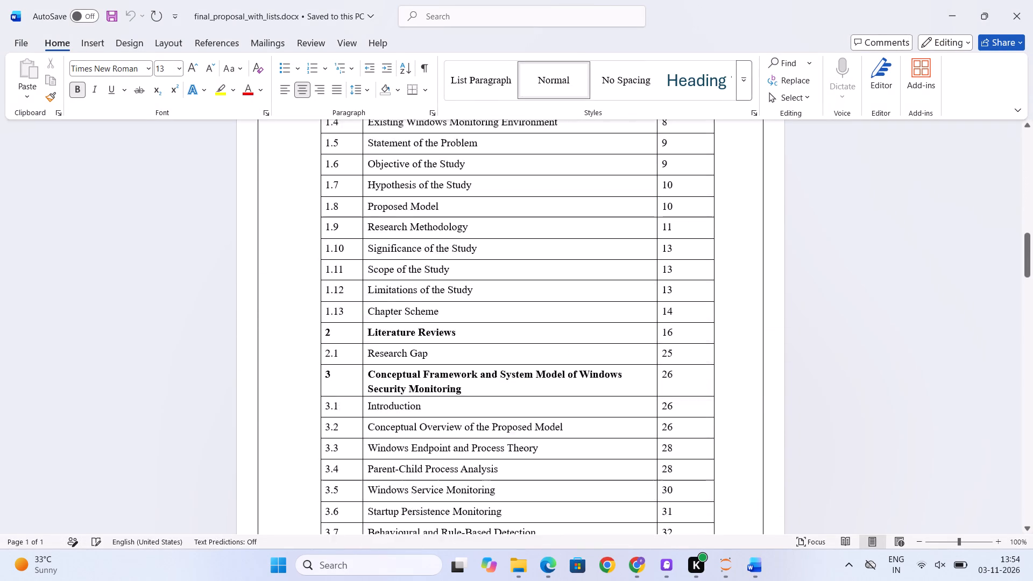
scroll(565, 273, down, 4)
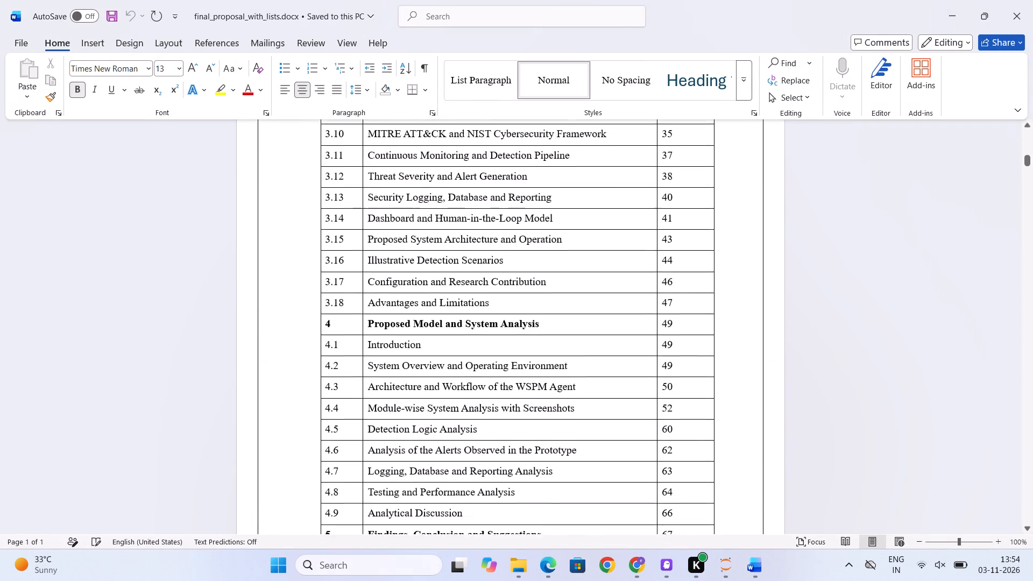
scroll(565, 273, down, 2)
scroll(565, 273, up, 2)
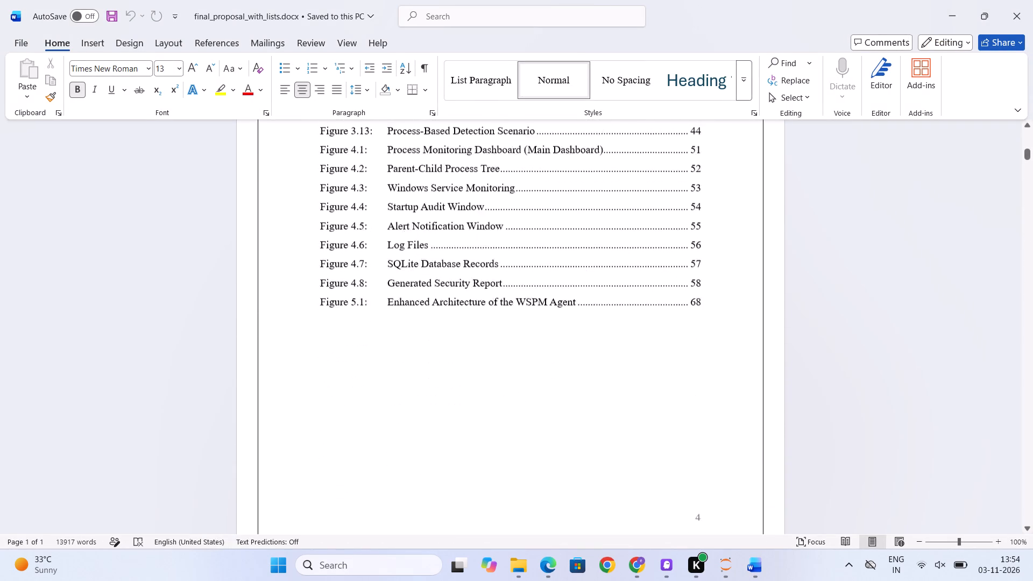
scroll(565, 273, up, 1)
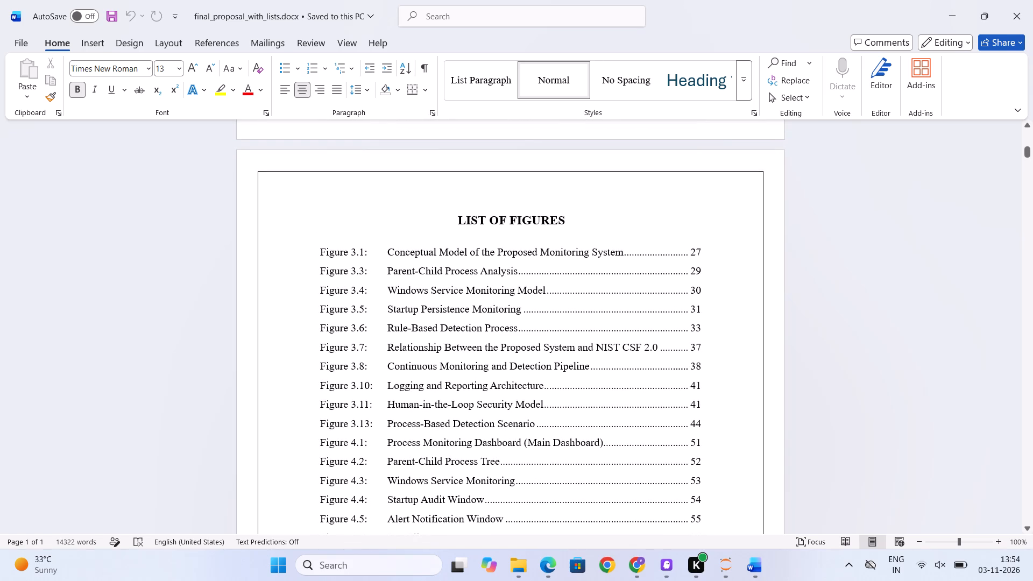
scroll(565, 273, up, 1)
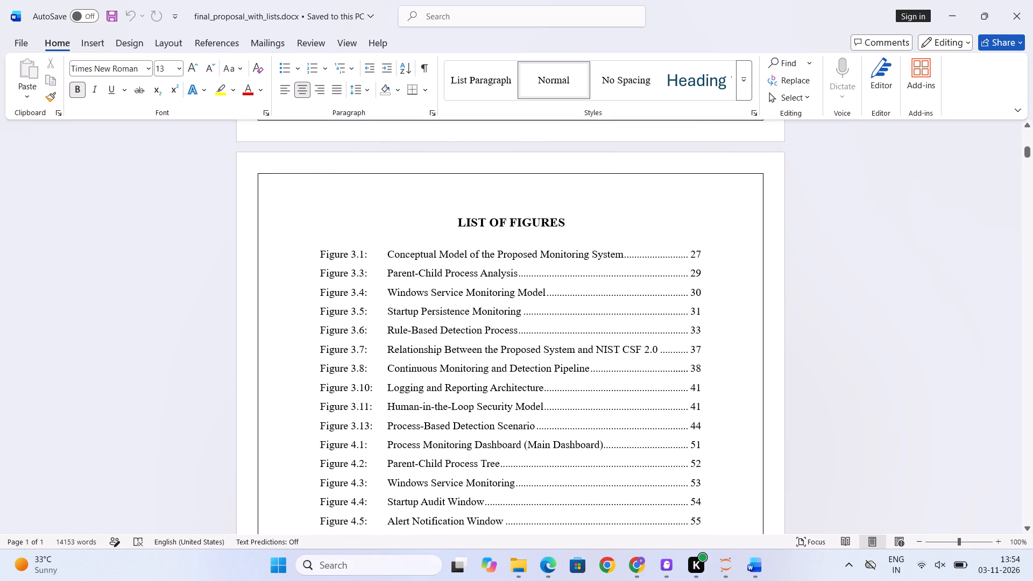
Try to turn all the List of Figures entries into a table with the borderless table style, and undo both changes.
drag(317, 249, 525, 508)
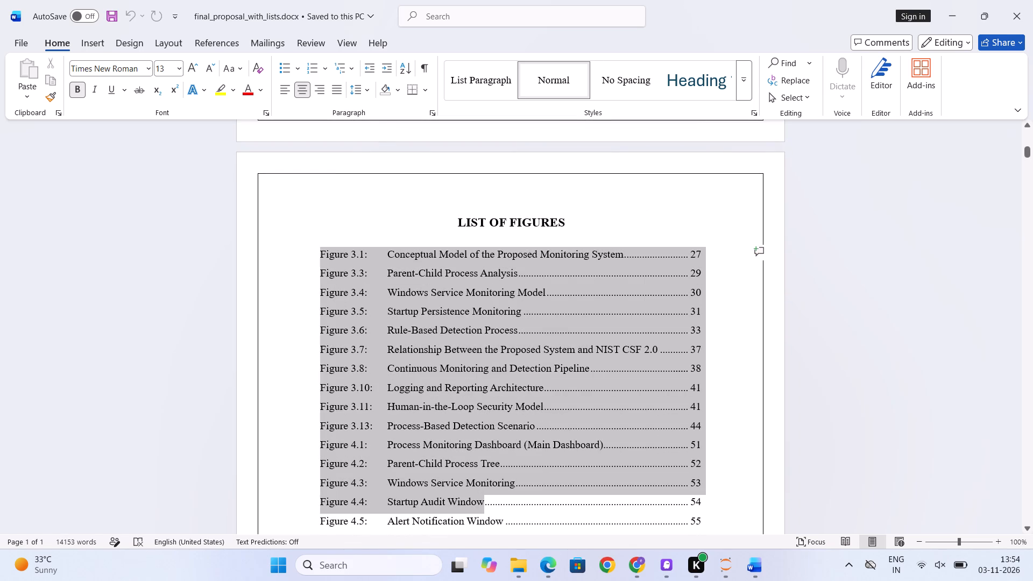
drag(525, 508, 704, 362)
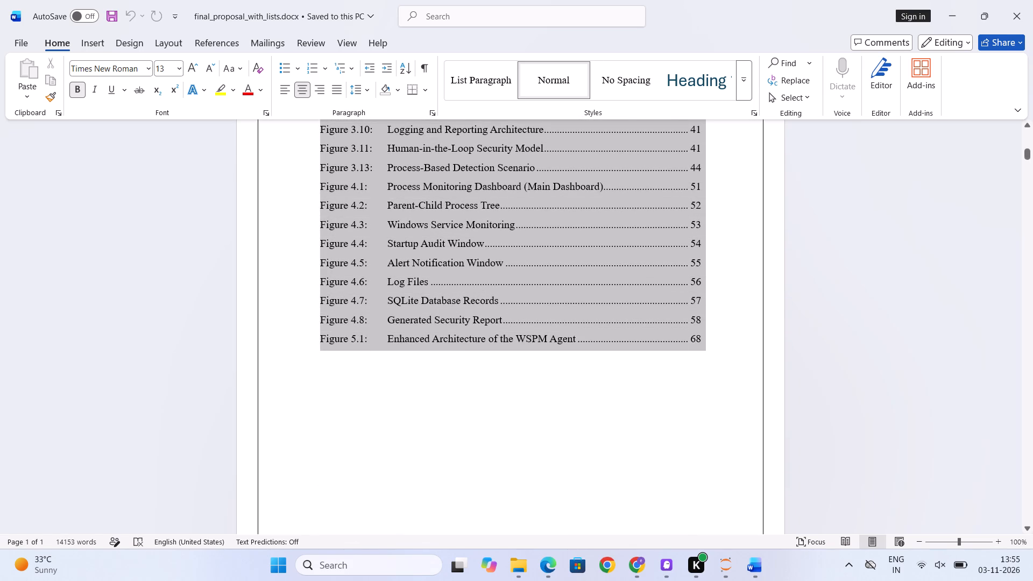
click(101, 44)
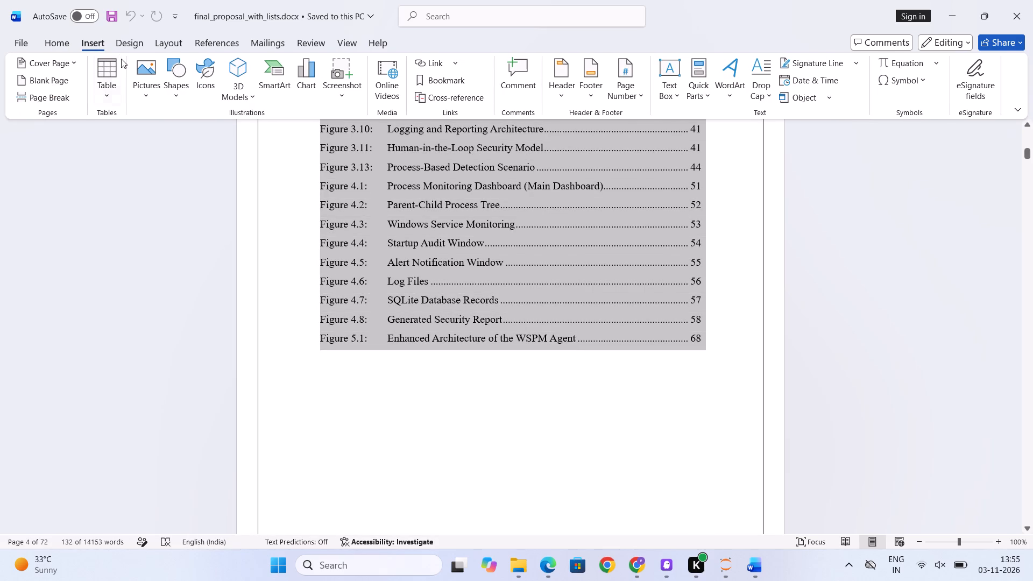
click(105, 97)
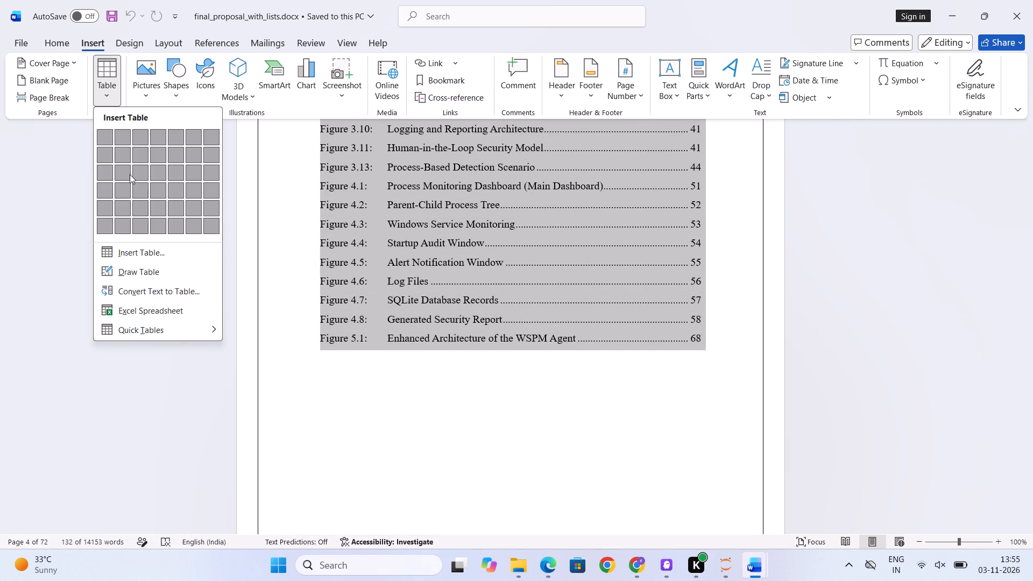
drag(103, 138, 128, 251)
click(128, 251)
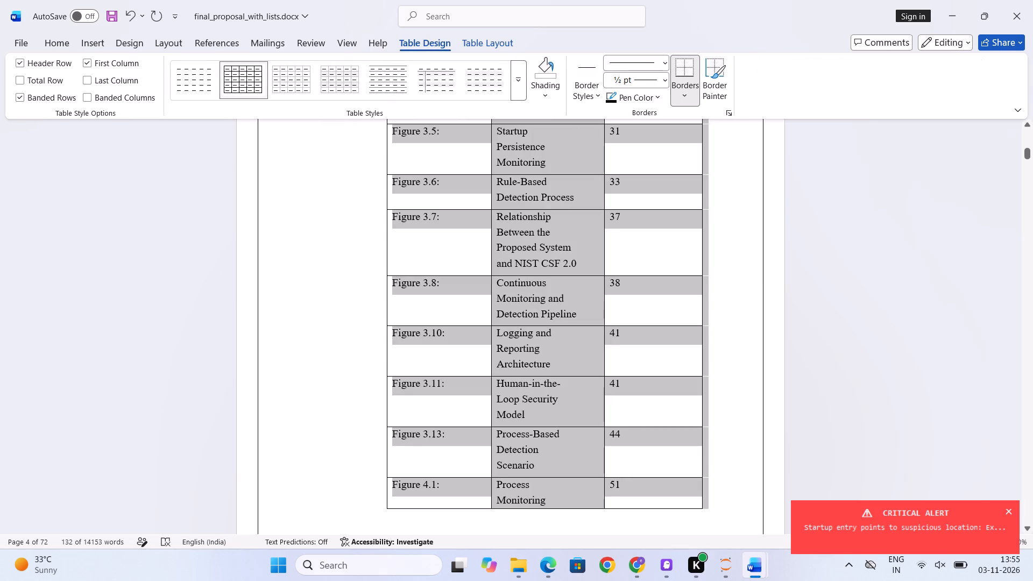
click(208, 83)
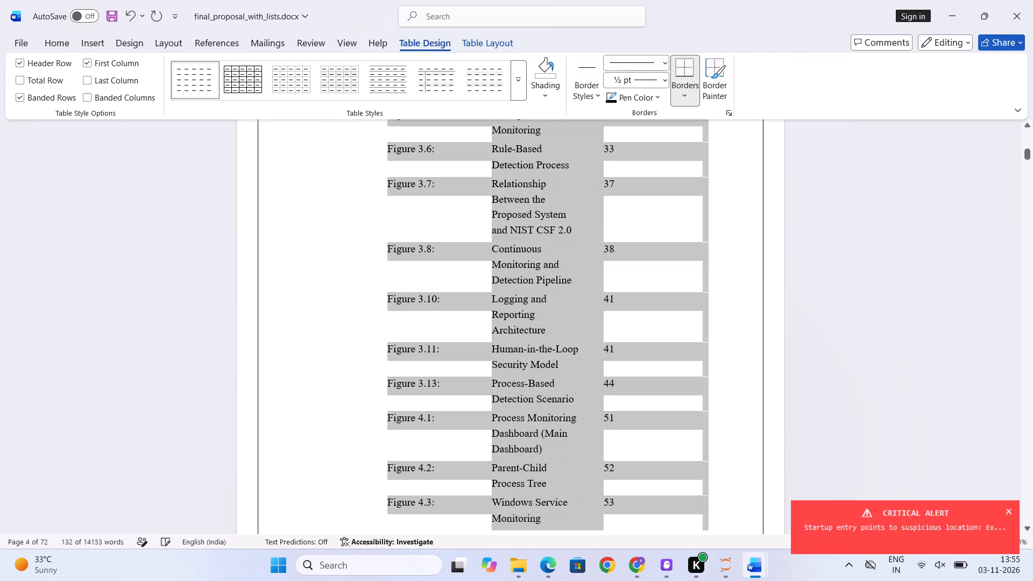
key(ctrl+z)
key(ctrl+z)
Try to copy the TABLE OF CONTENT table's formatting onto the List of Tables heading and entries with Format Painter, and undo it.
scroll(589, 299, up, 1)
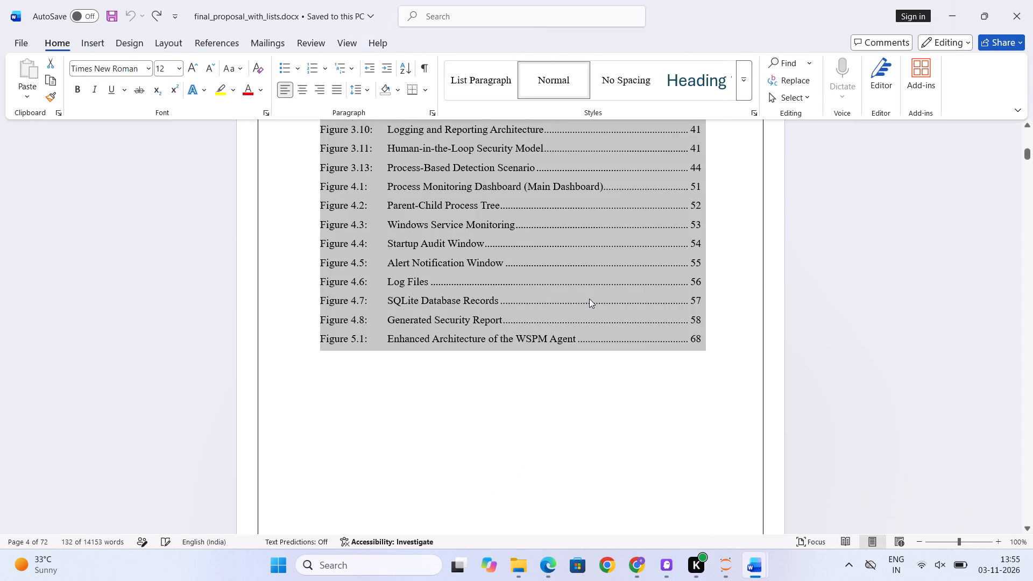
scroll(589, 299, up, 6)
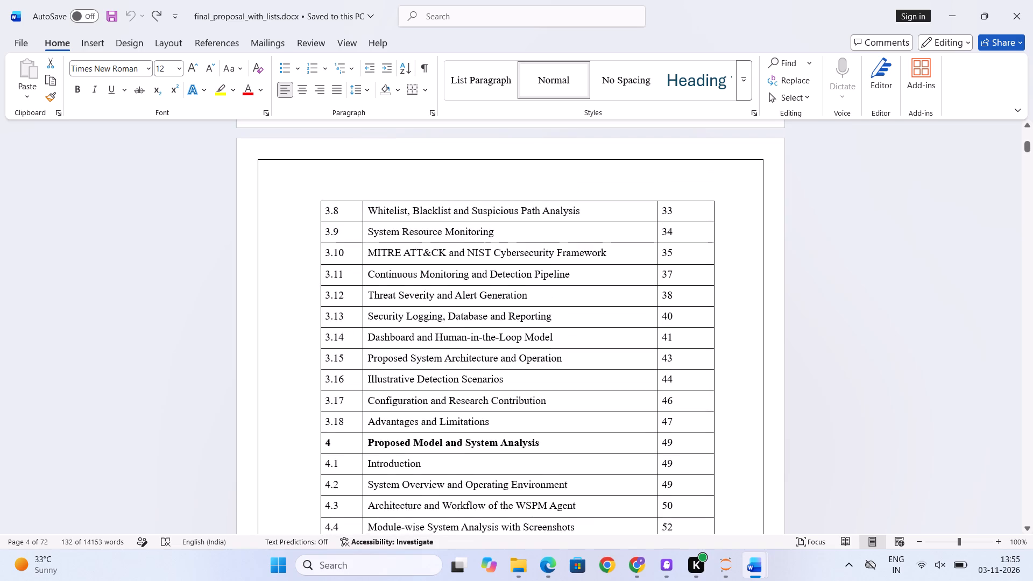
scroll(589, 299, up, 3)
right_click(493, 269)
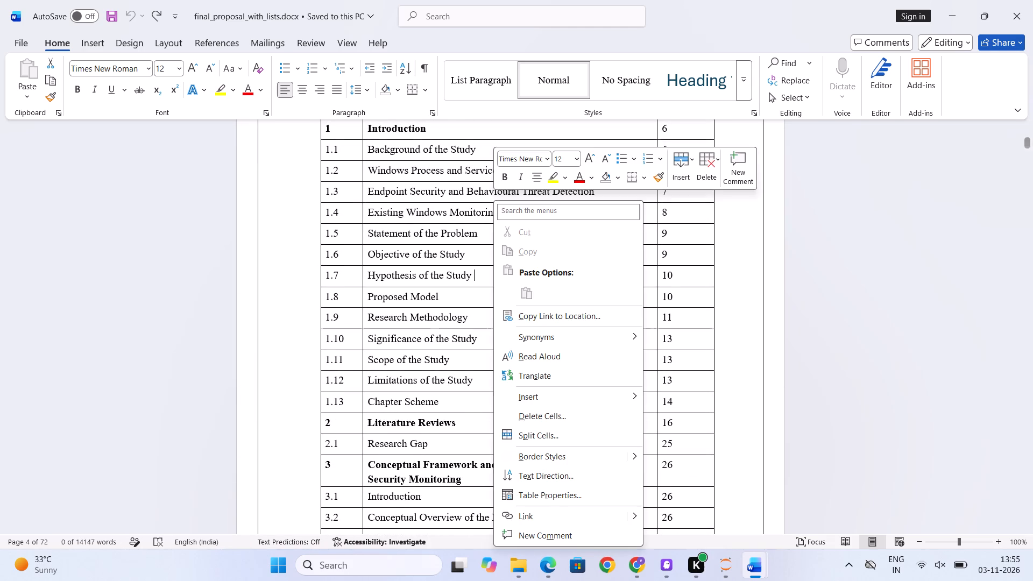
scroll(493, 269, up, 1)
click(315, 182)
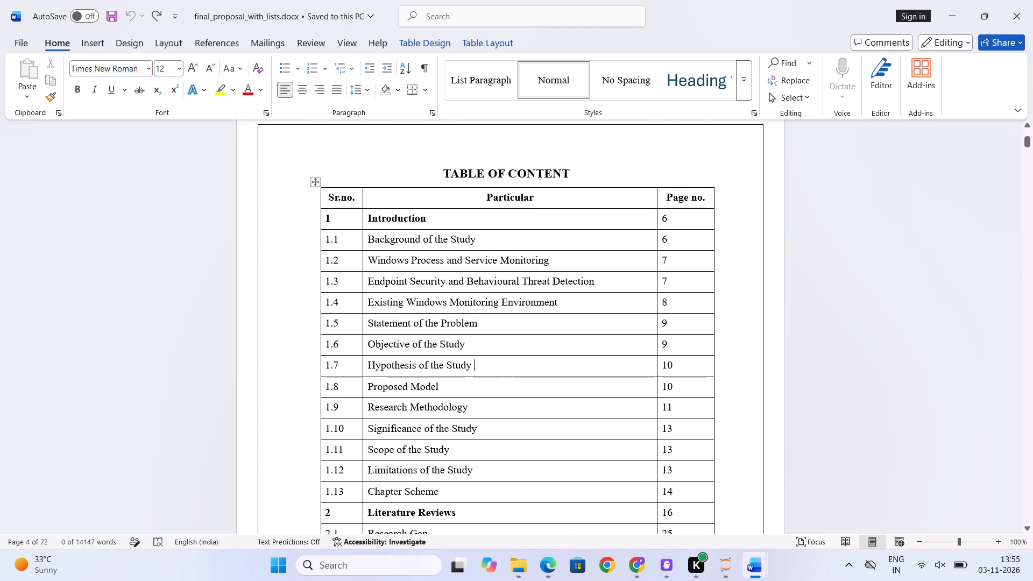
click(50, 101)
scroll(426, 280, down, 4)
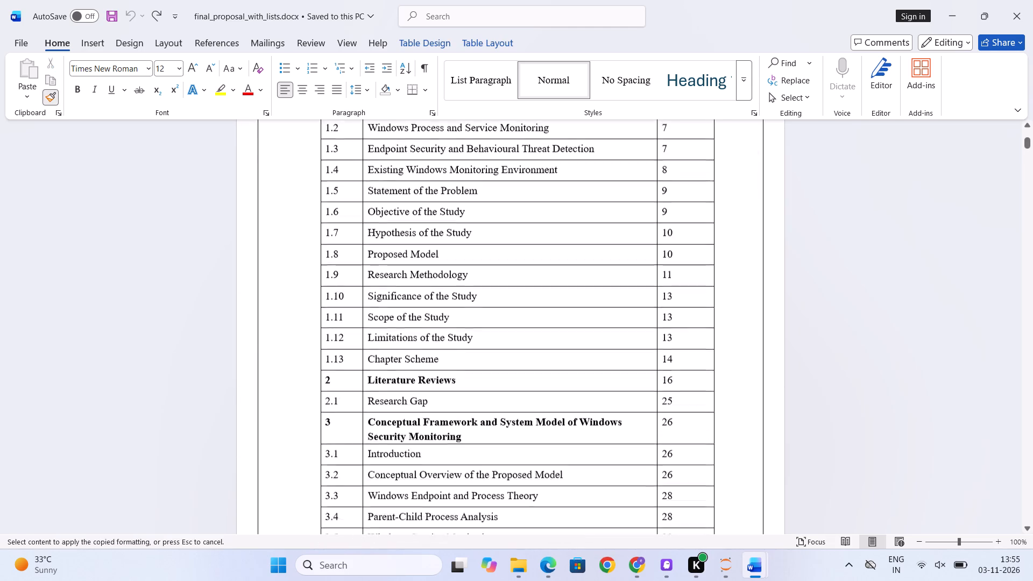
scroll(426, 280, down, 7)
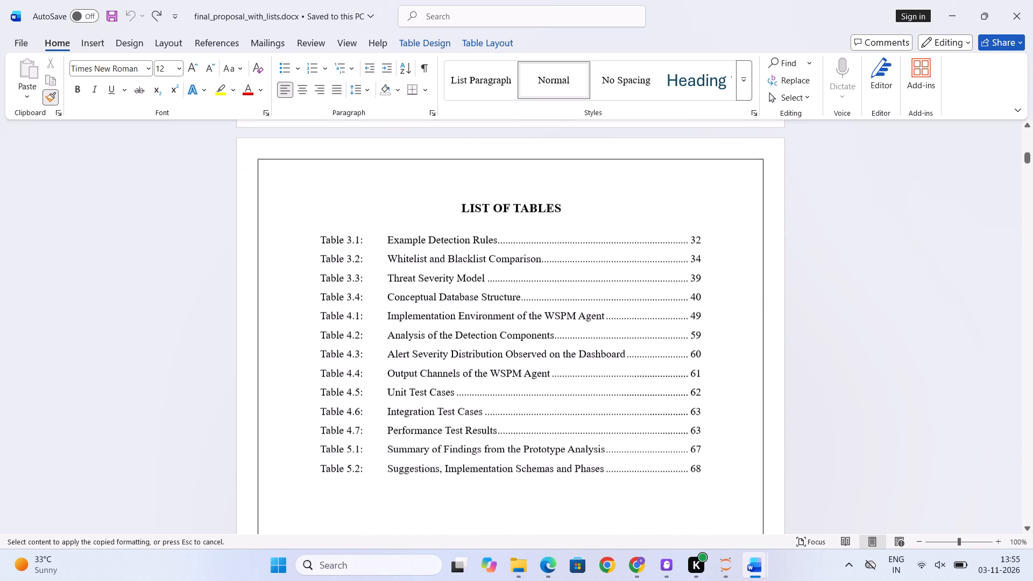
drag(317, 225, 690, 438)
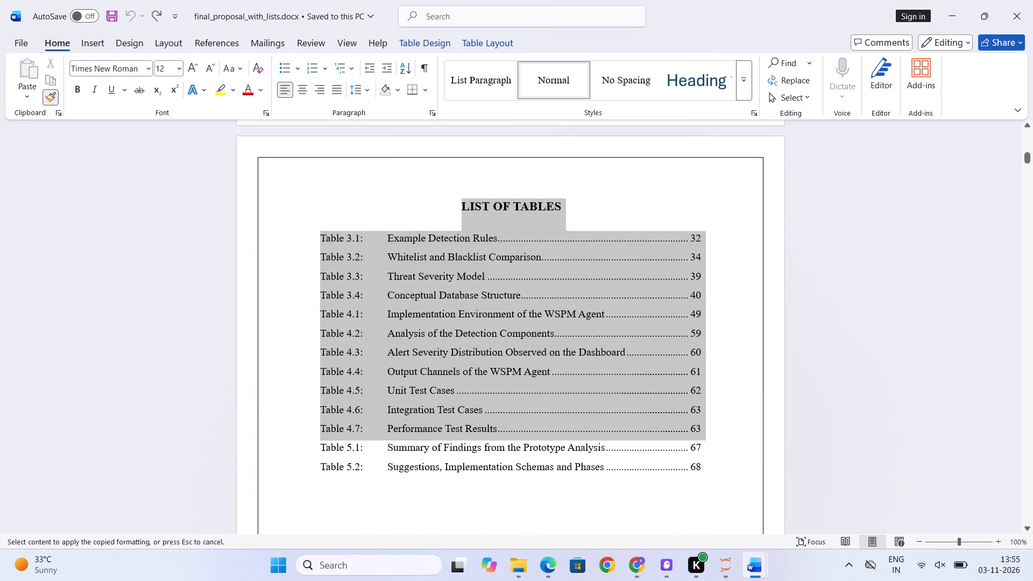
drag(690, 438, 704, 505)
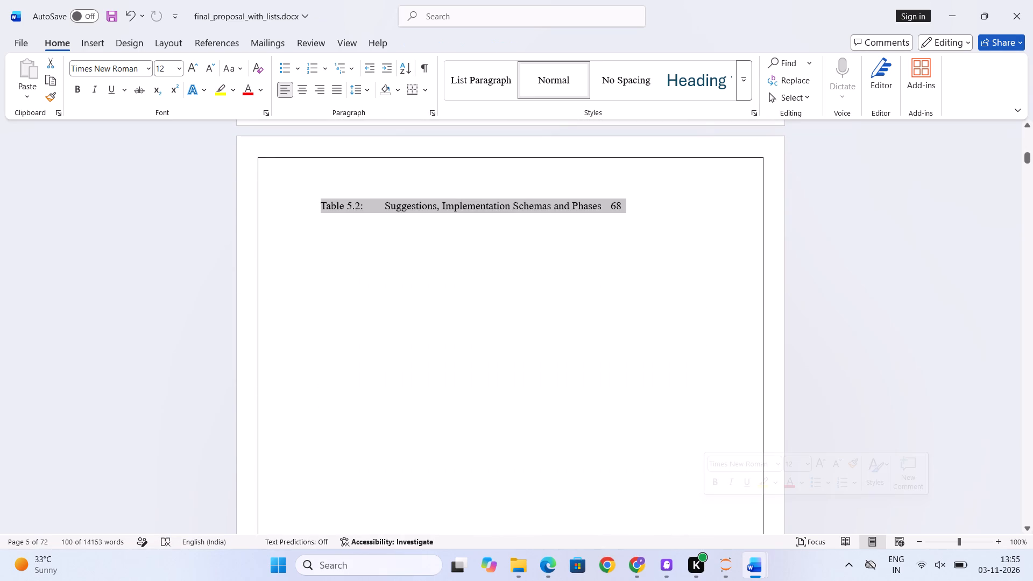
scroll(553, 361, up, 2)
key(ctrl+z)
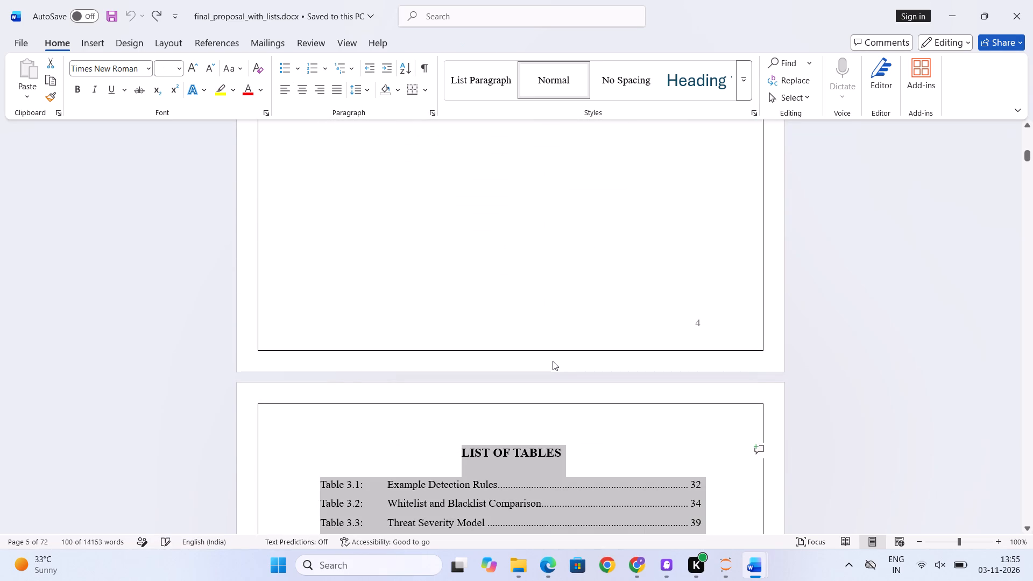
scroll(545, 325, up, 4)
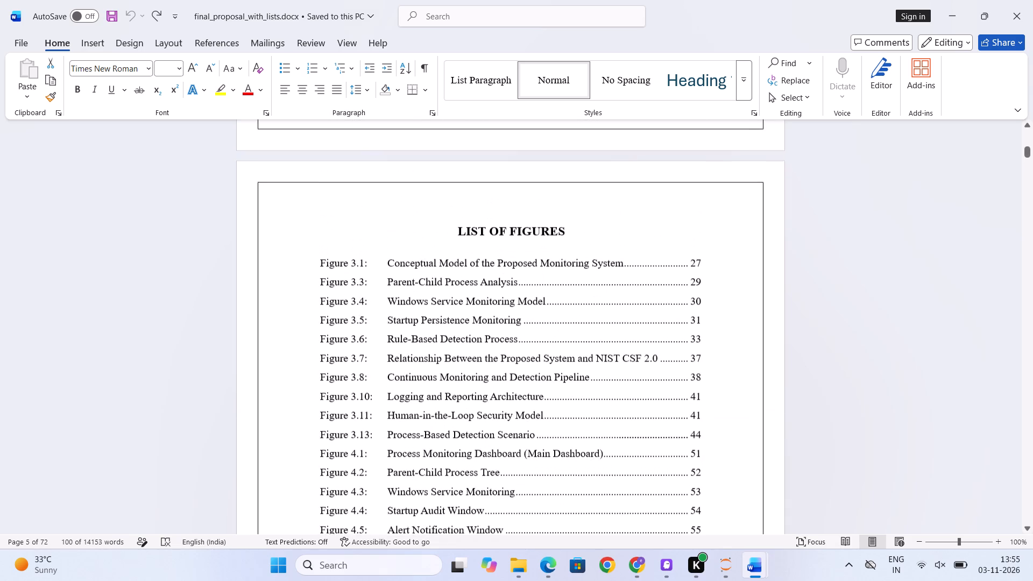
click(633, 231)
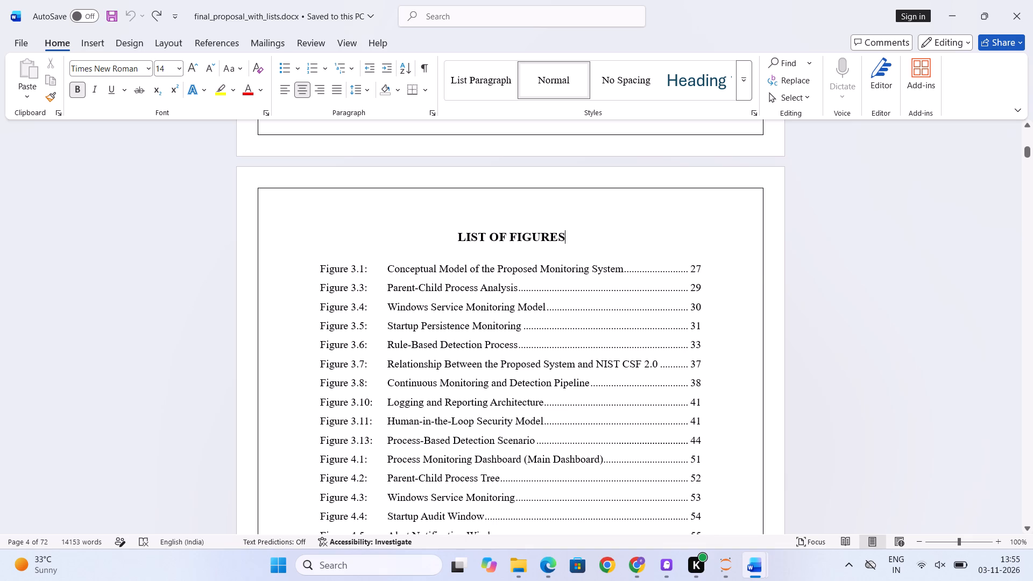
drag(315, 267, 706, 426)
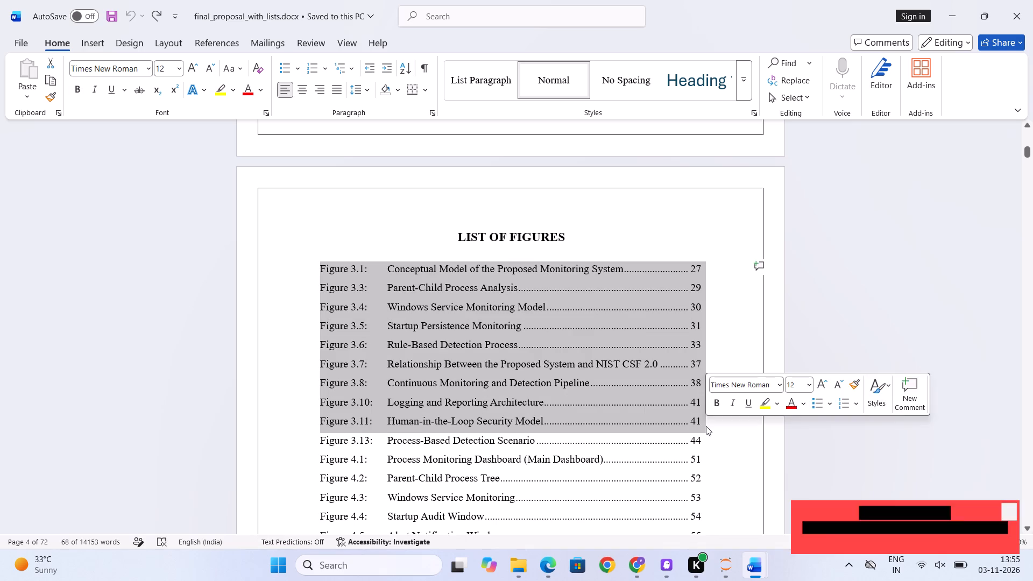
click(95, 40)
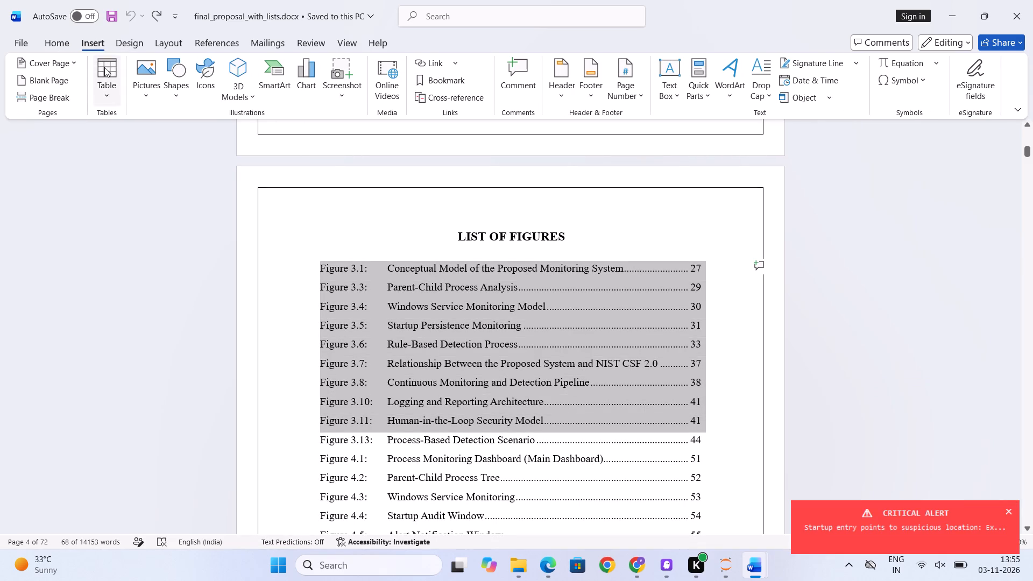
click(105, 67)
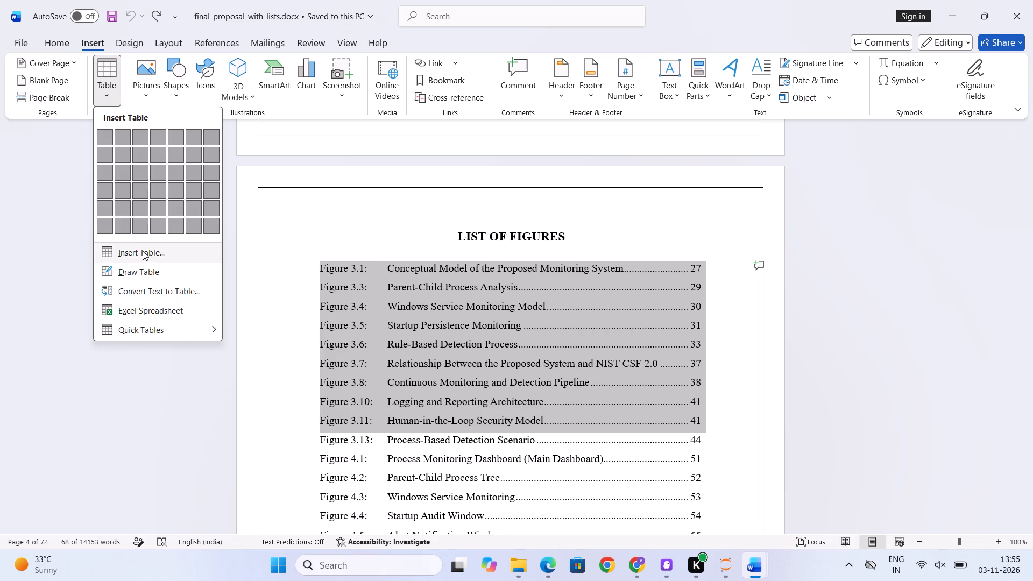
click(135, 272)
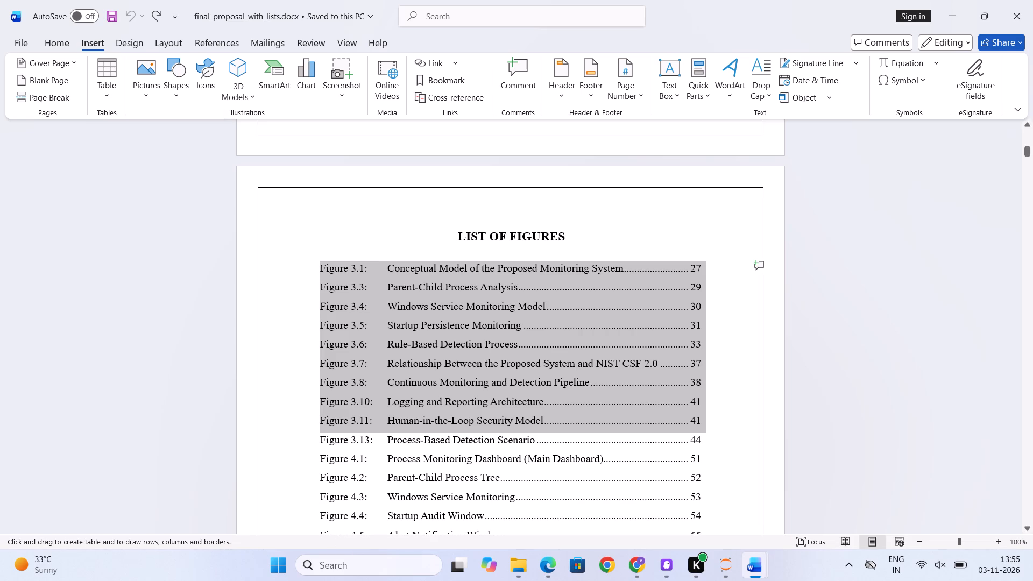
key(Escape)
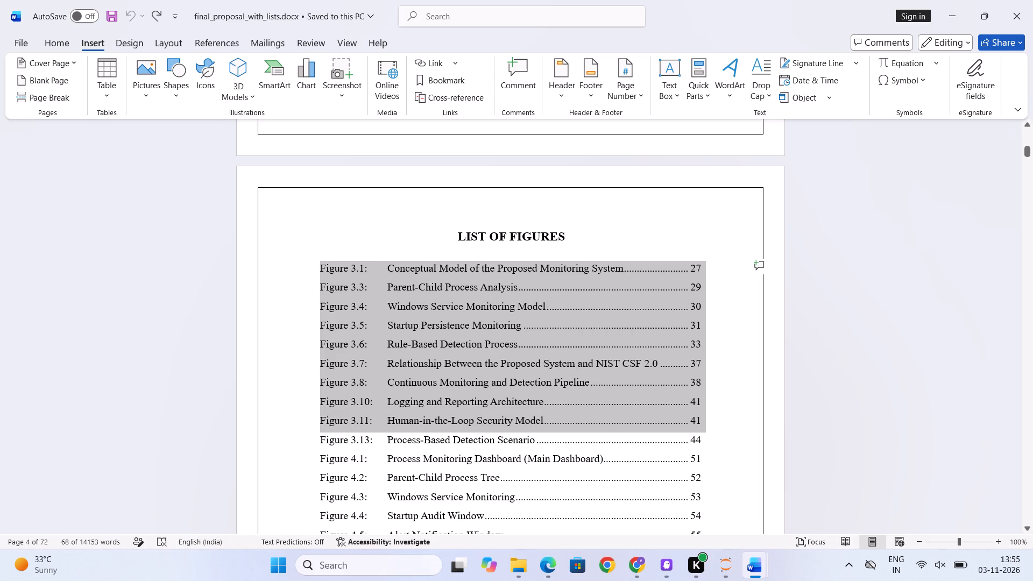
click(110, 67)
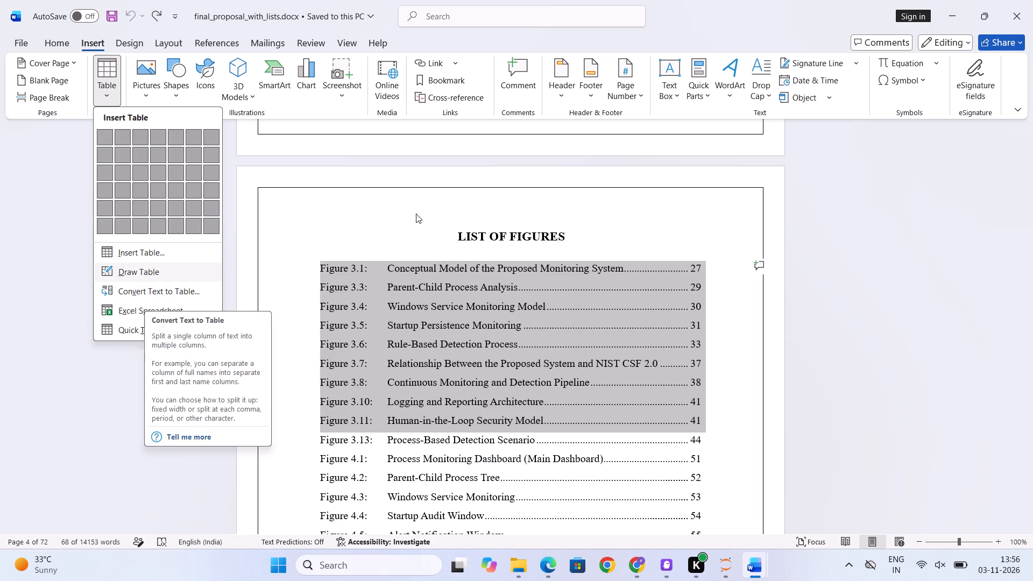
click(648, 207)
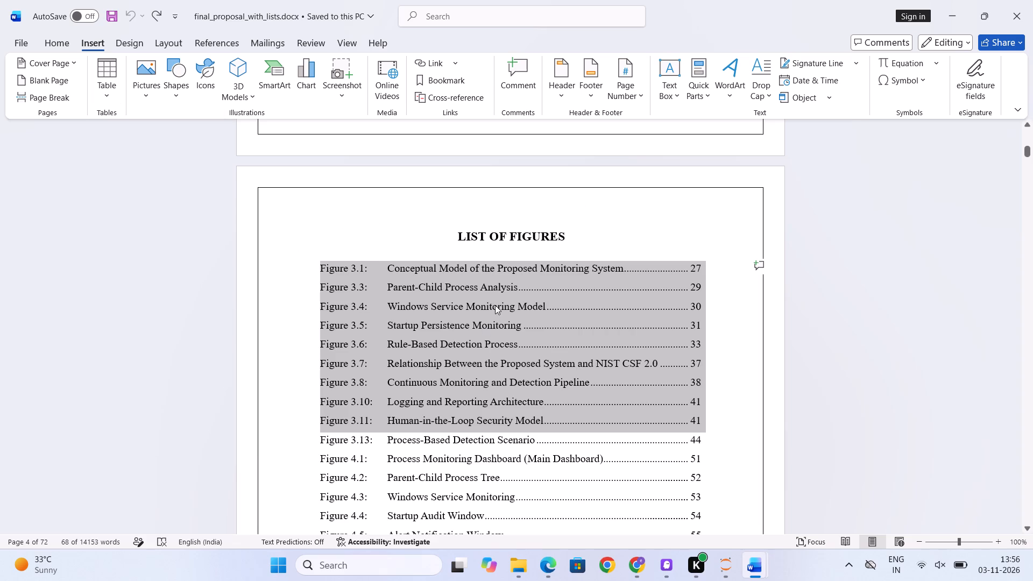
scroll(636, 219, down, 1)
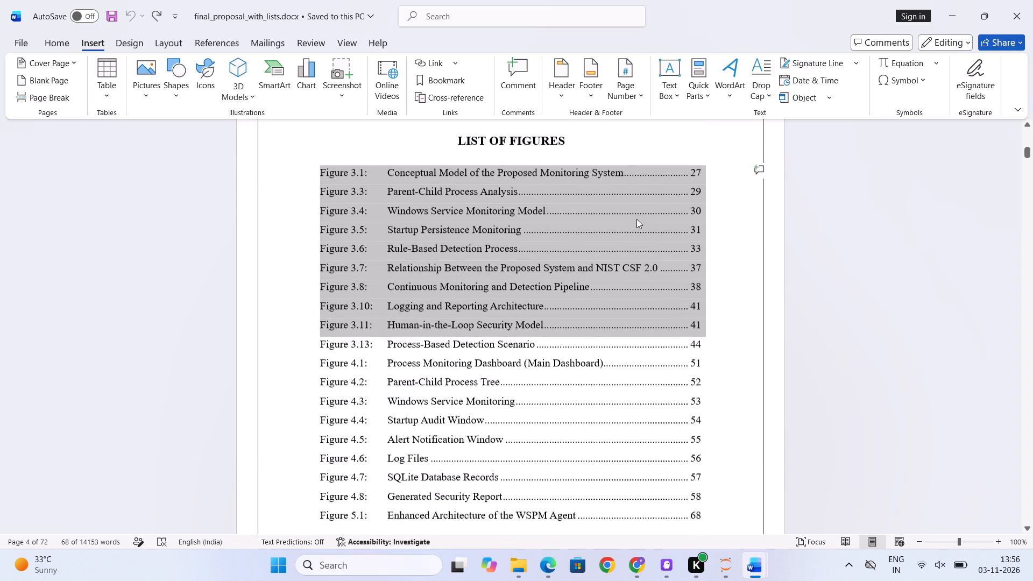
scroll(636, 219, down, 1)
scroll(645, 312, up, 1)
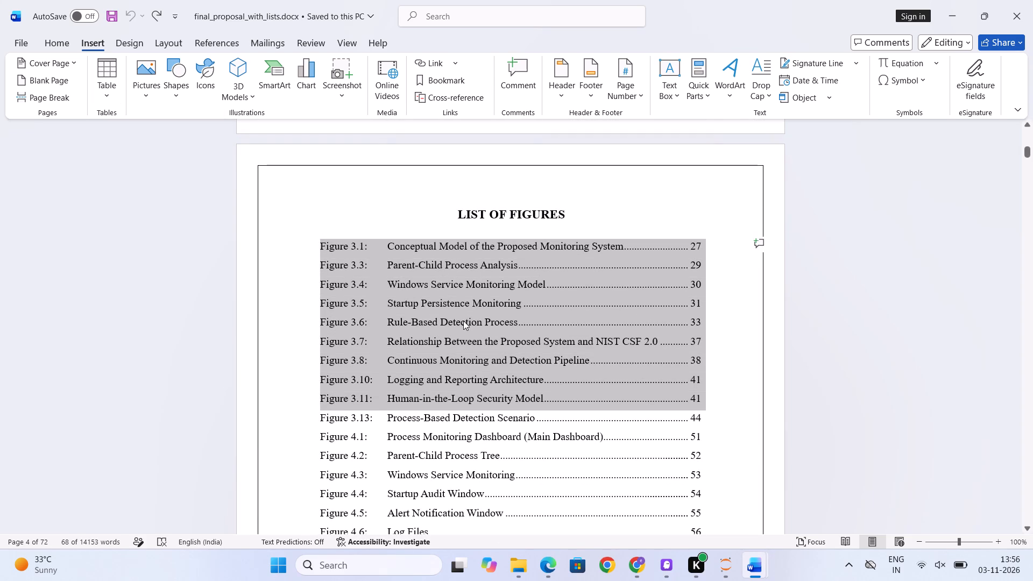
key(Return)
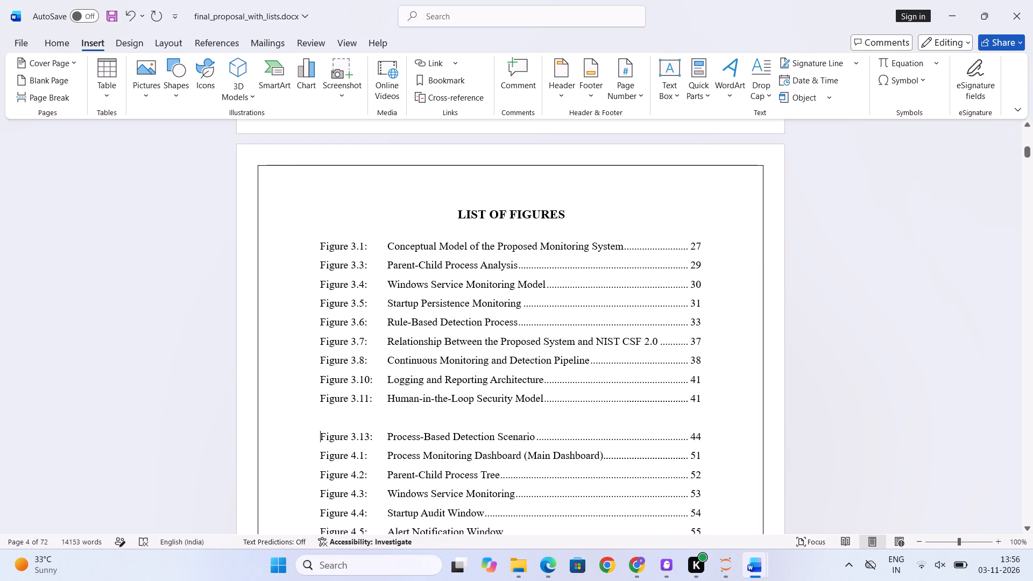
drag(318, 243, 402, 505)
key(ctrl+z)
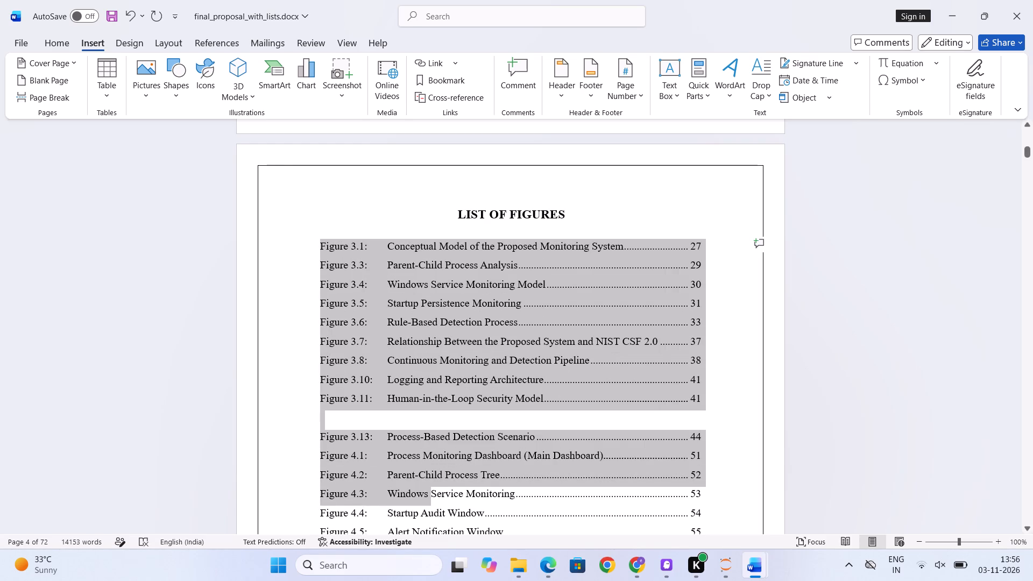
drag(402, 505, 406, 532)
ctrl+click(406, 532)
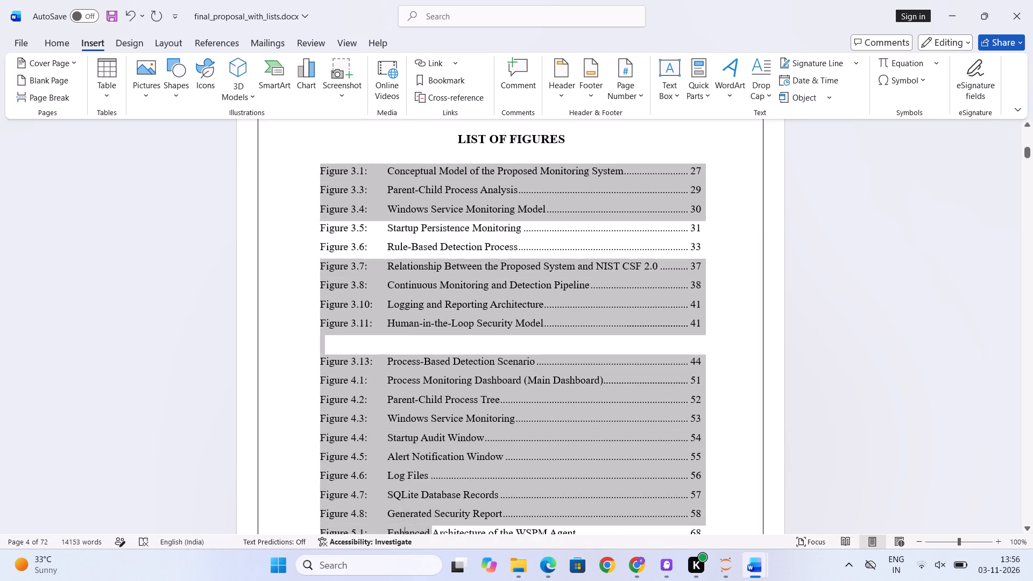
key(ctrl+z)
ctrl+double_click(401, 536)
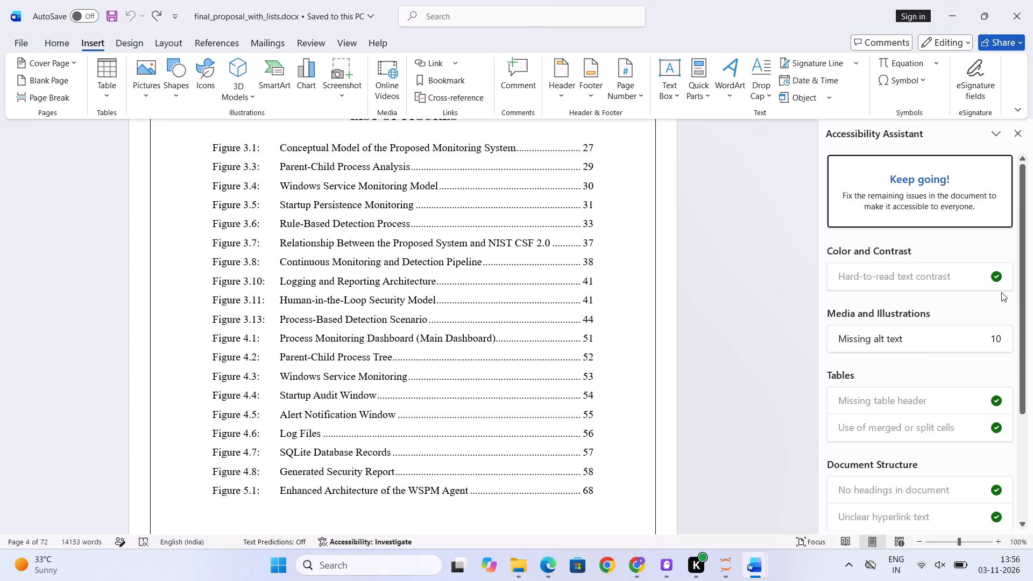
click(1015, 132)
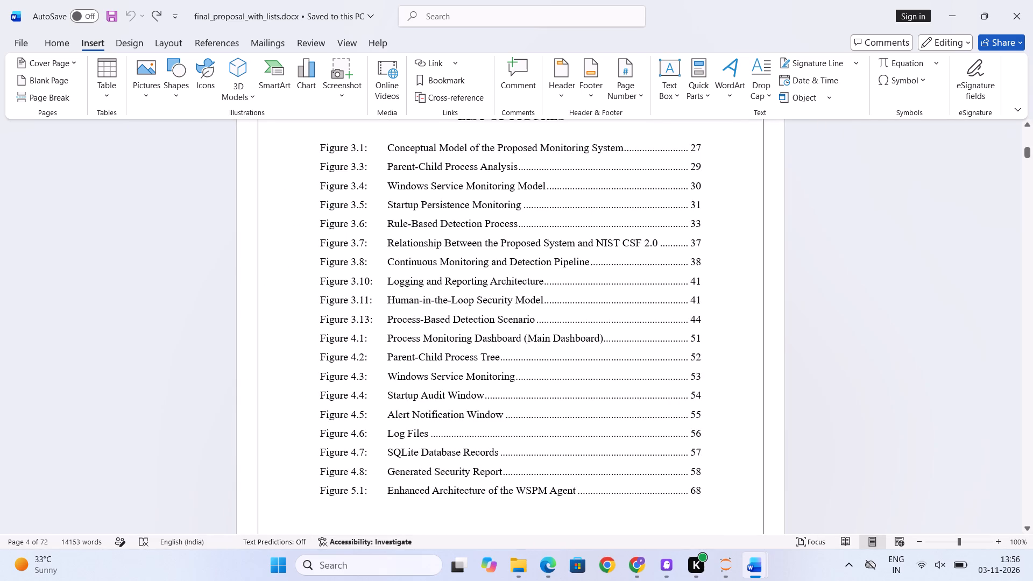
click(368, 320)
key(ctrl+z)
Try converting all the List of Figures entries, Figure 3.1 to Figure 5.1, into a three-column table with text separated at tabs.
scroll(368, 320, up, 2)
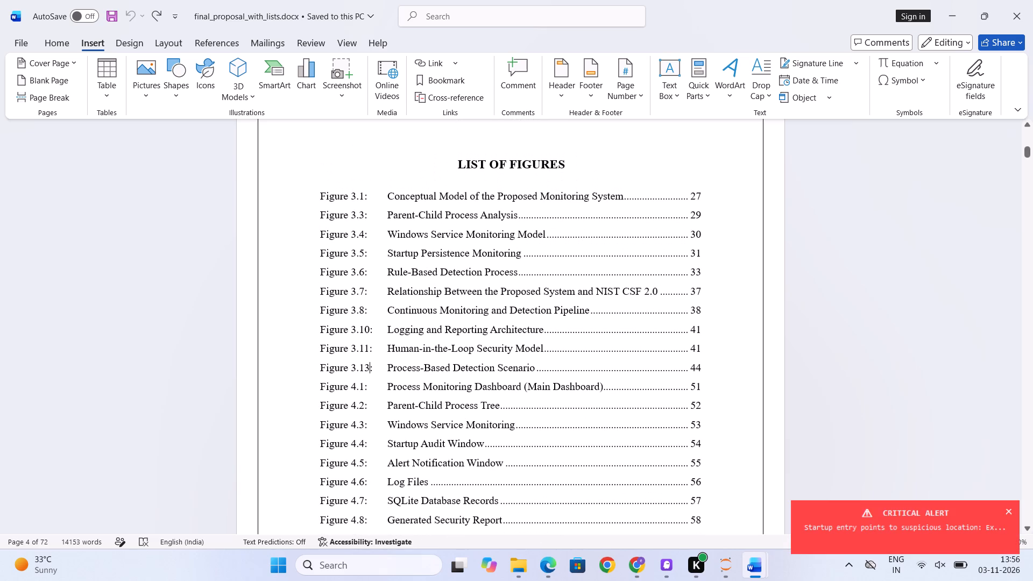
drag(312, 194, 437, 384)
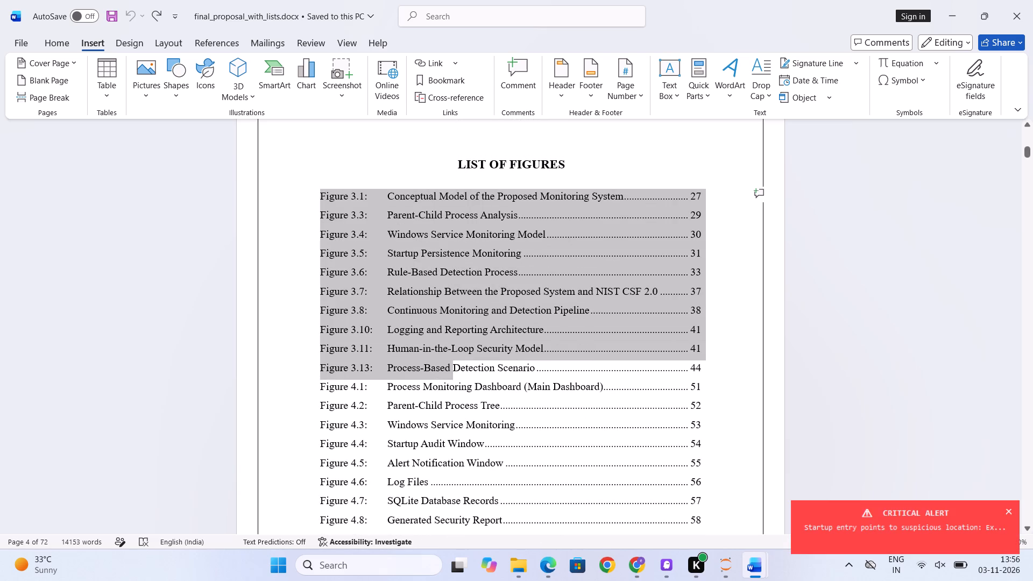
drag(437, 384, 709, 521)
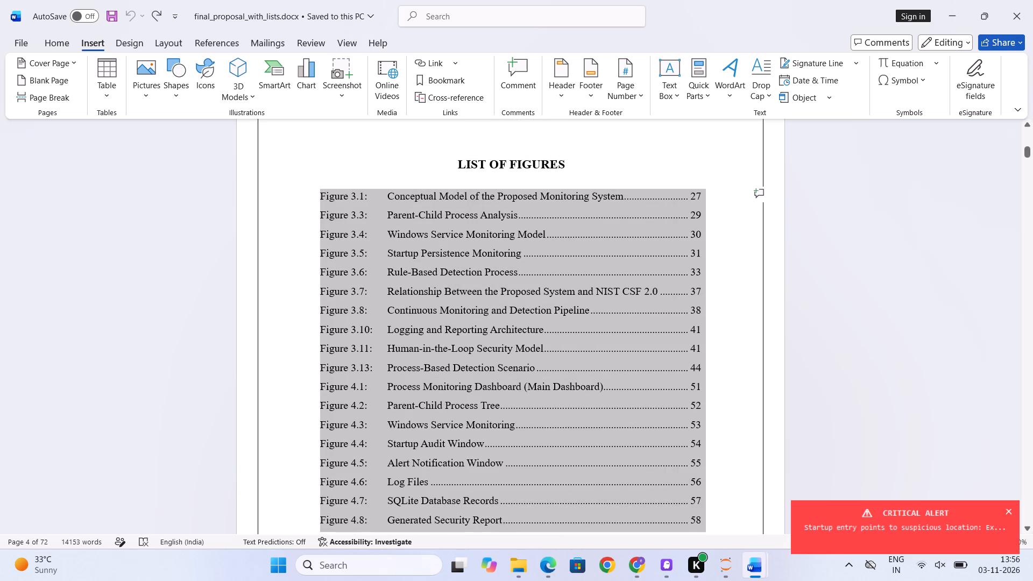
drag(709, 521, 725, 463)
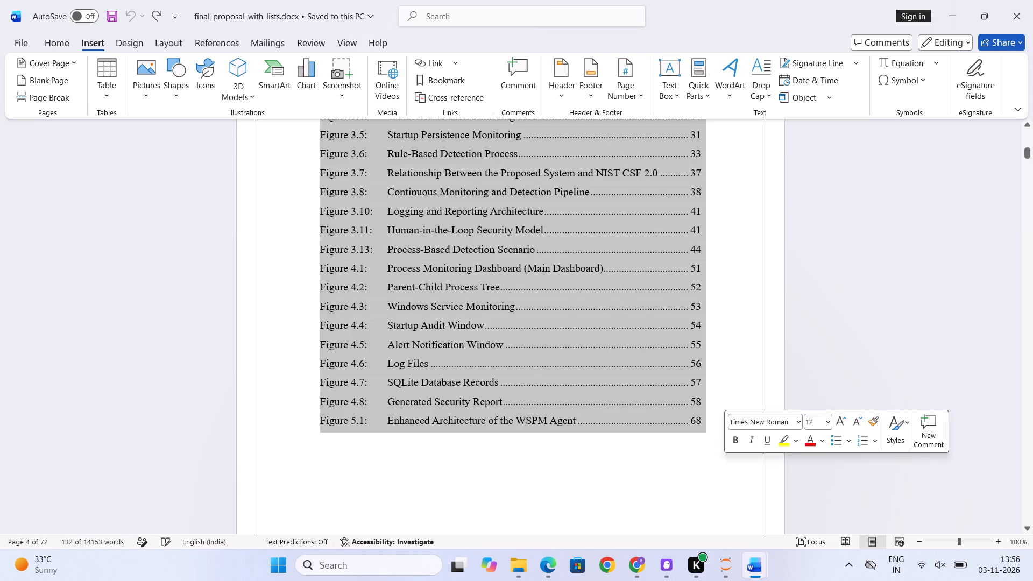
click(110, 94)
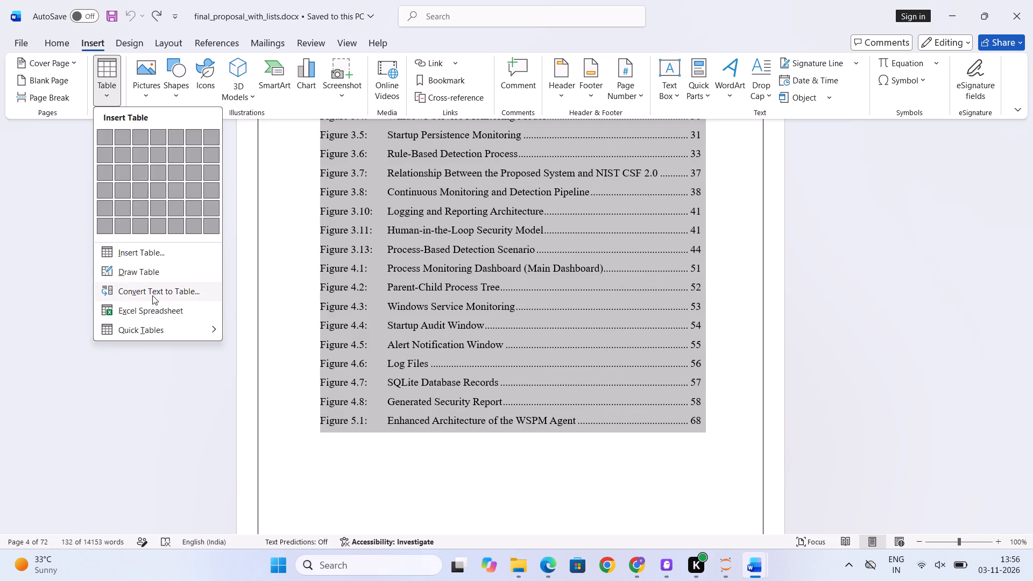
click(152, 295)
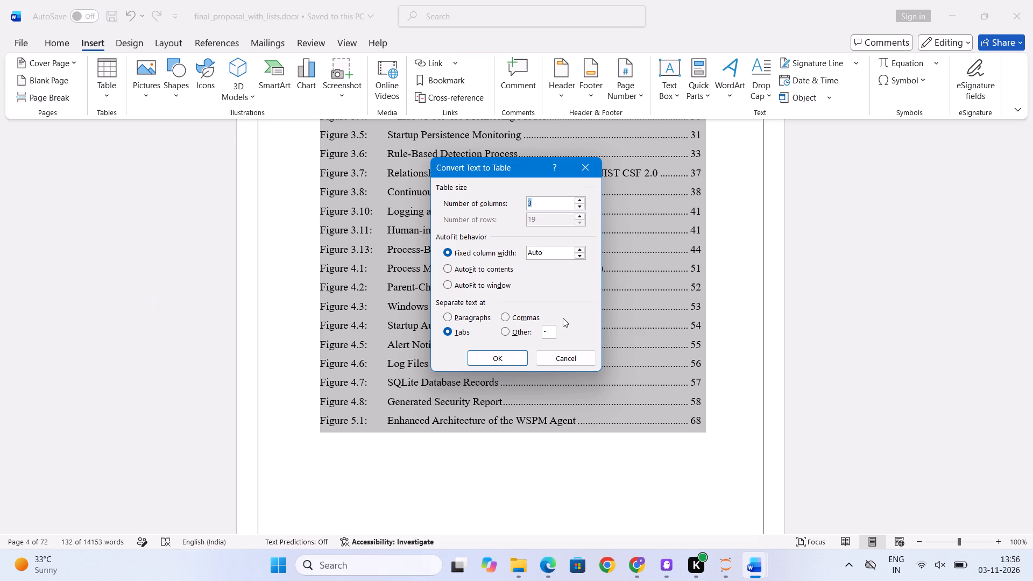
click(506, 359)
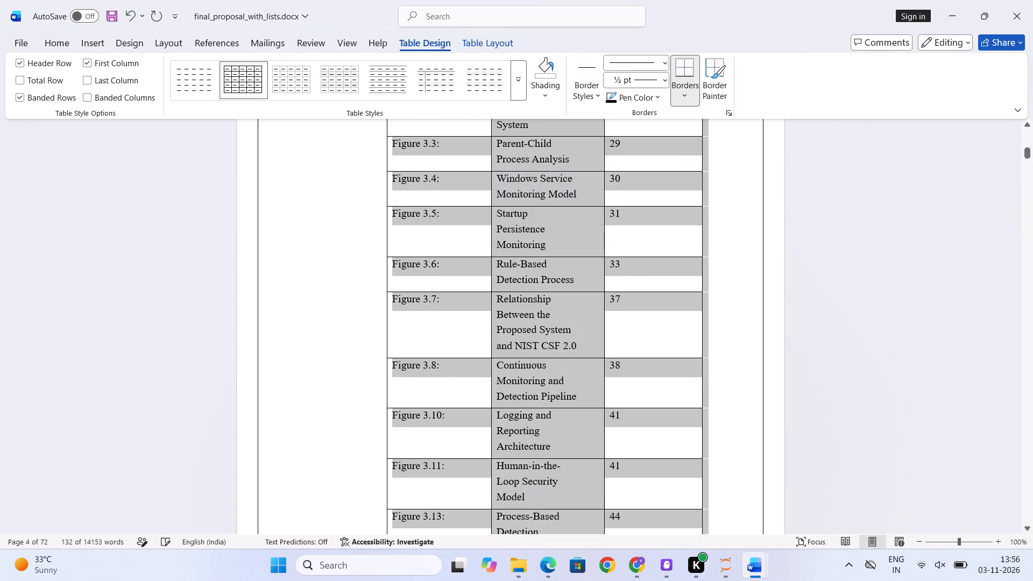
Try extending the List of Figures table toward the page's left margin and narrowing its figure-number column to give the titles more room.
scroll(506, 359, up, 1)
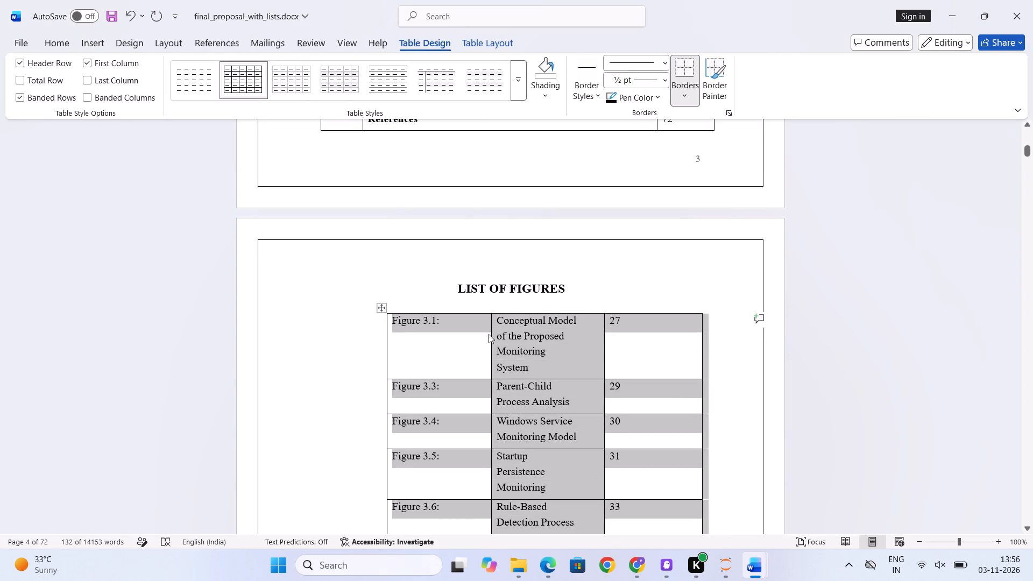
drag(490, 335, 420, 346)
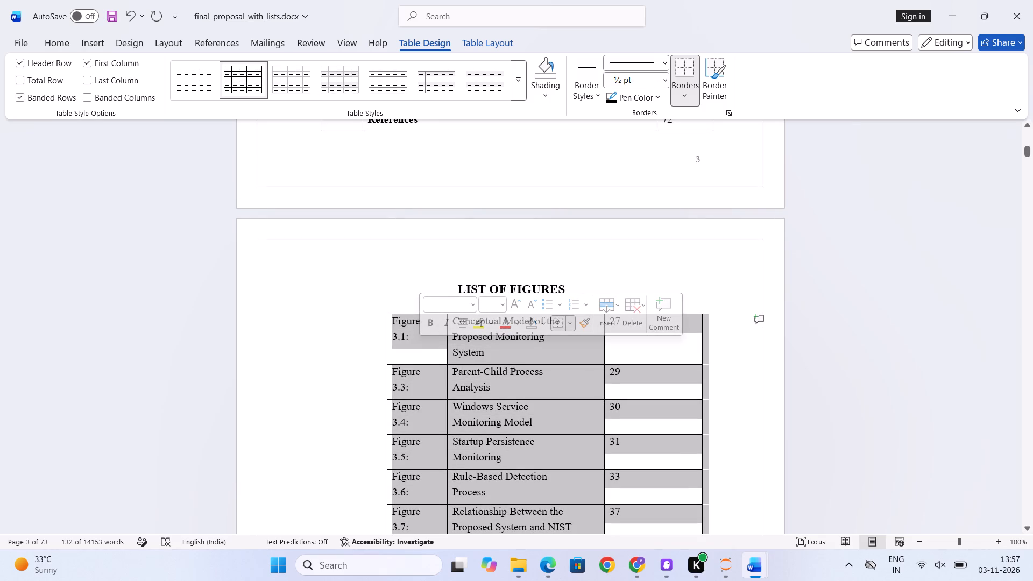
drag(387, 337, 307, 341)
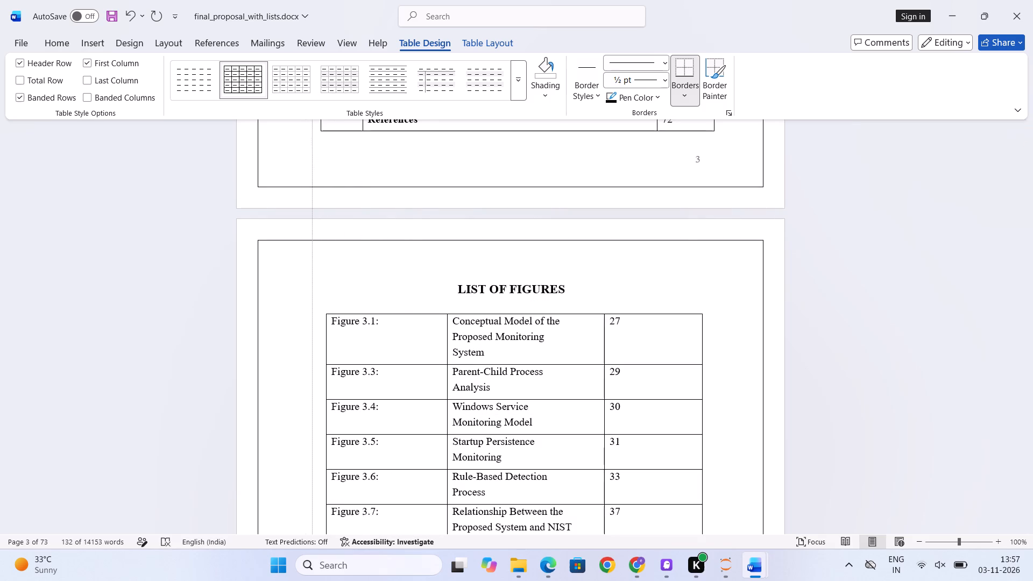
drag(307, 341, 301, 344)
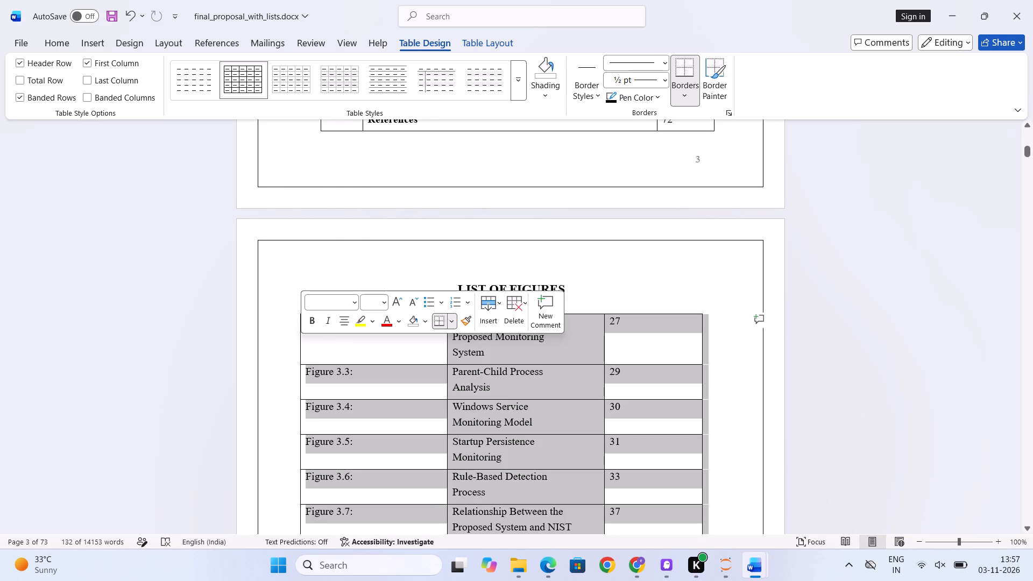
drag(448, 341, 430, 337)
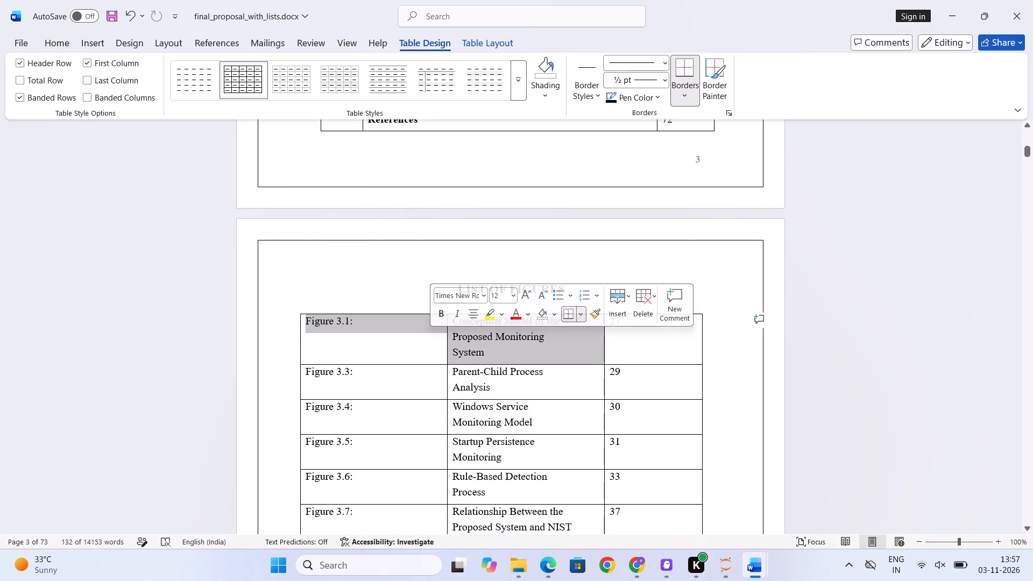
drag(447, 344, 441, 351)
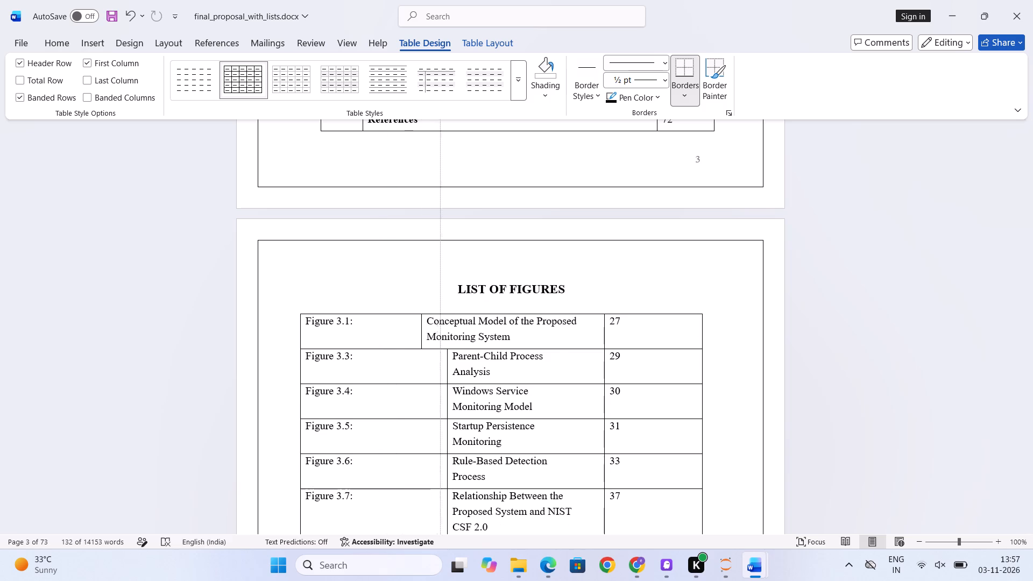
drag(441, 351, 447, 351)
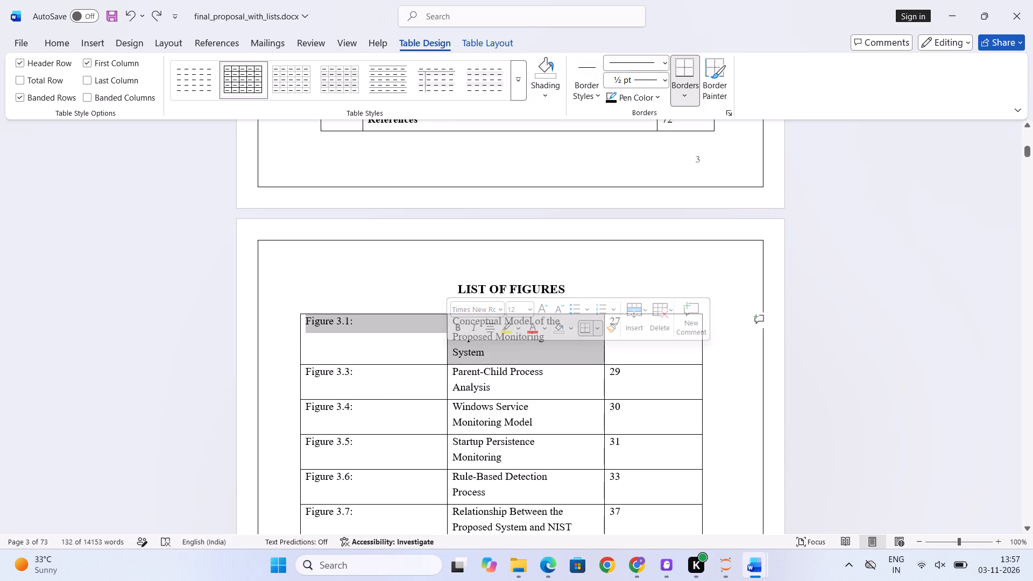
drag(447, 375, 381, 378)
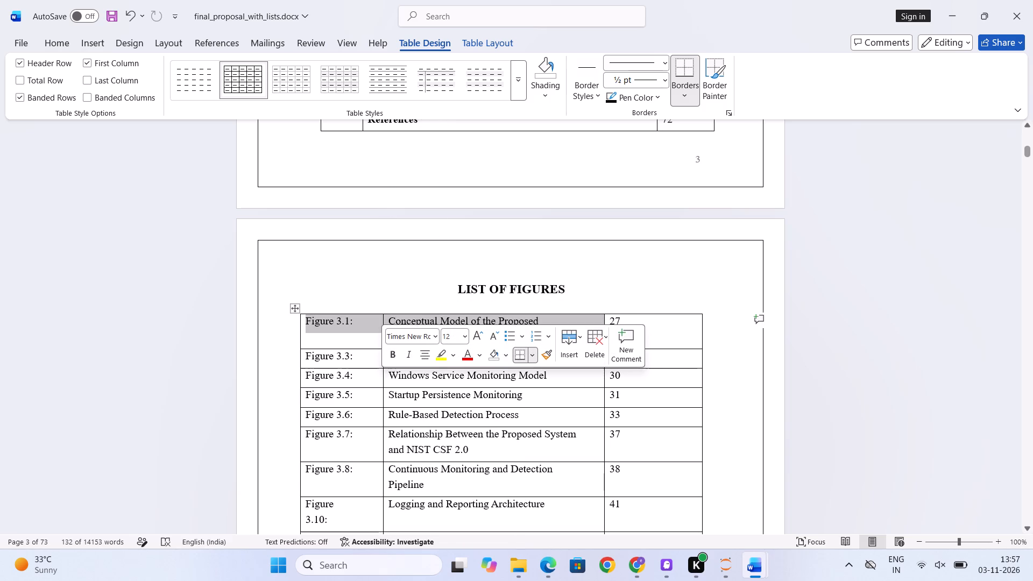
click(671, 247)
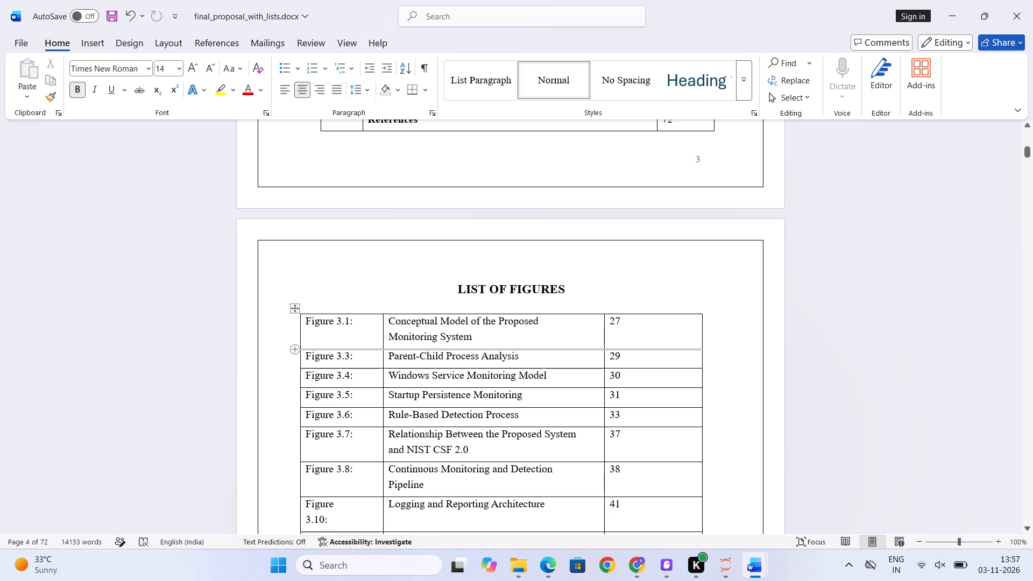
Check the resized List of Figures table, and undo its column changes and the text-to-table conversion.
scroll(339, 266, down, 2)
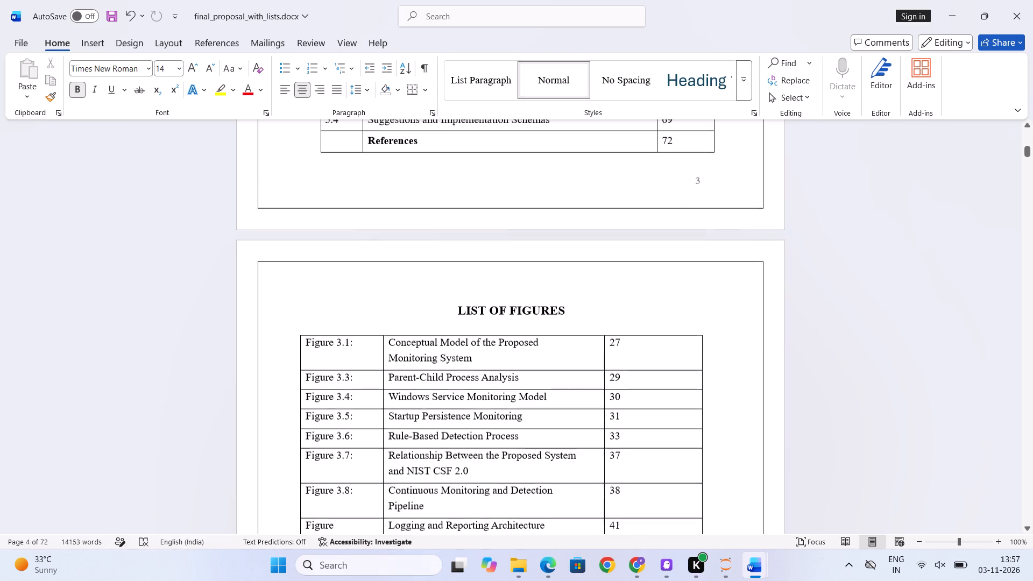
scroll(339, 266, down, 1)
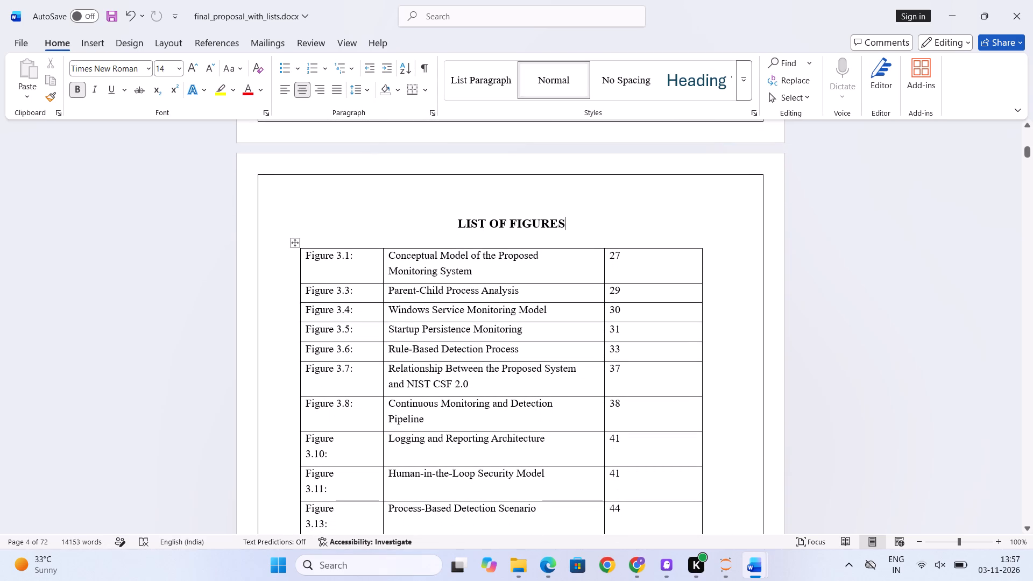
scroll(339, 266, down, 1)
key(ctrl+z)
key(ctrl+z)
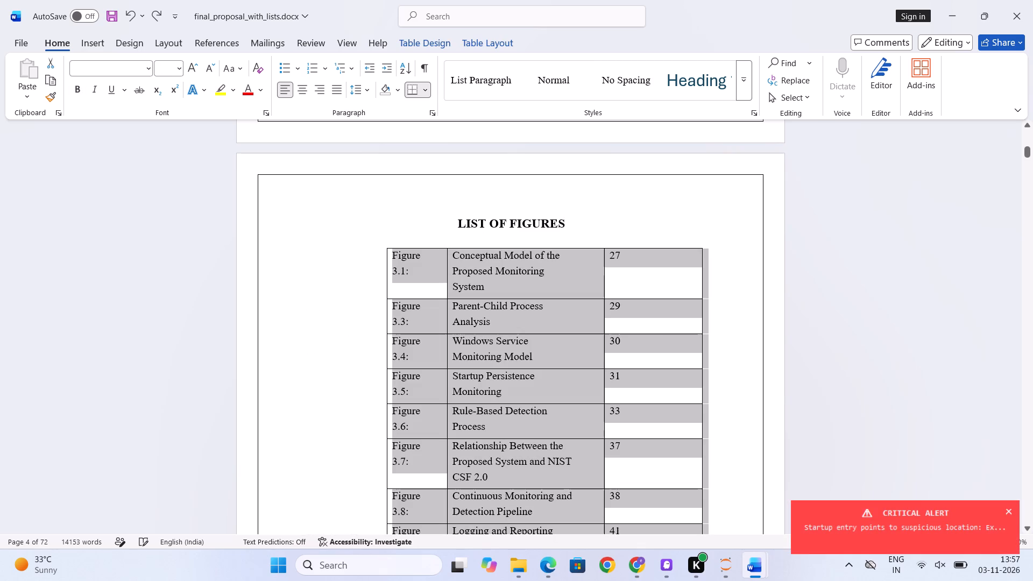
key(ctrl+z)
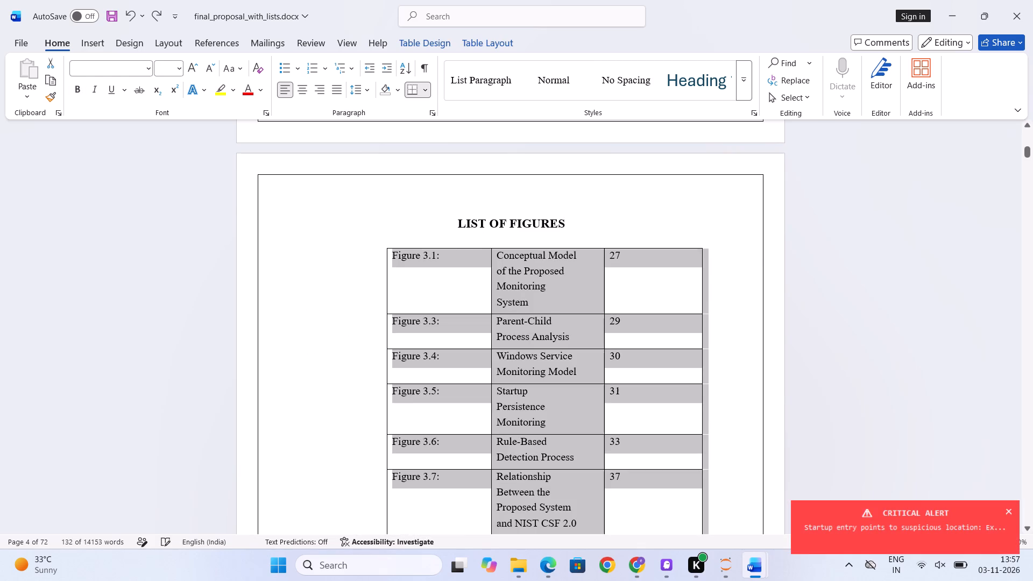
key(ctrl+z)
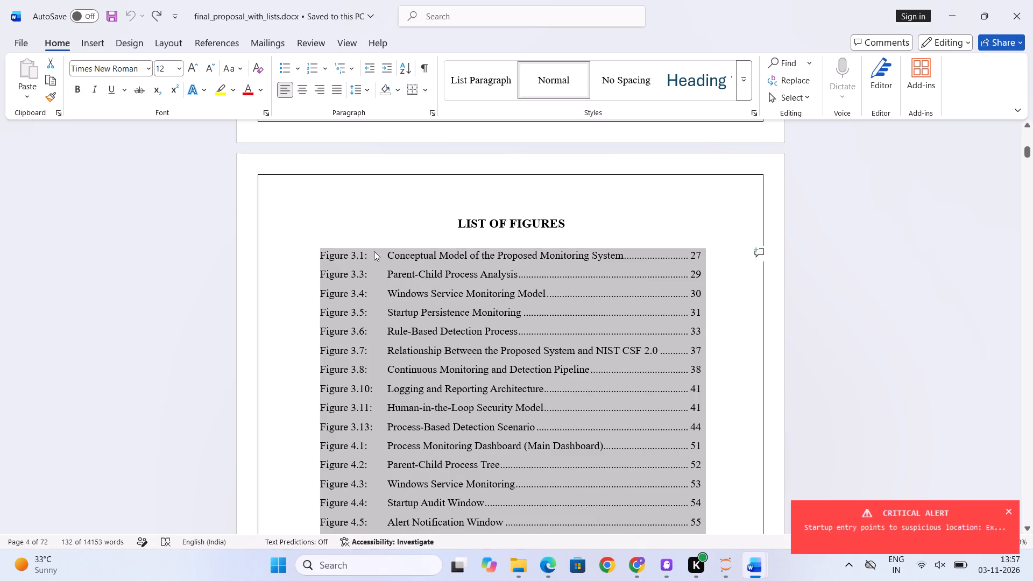
Review the List of Figures entries against the bordered layout of the TABLE OF CONTENT table.
scroll(396, 285, down, 3)
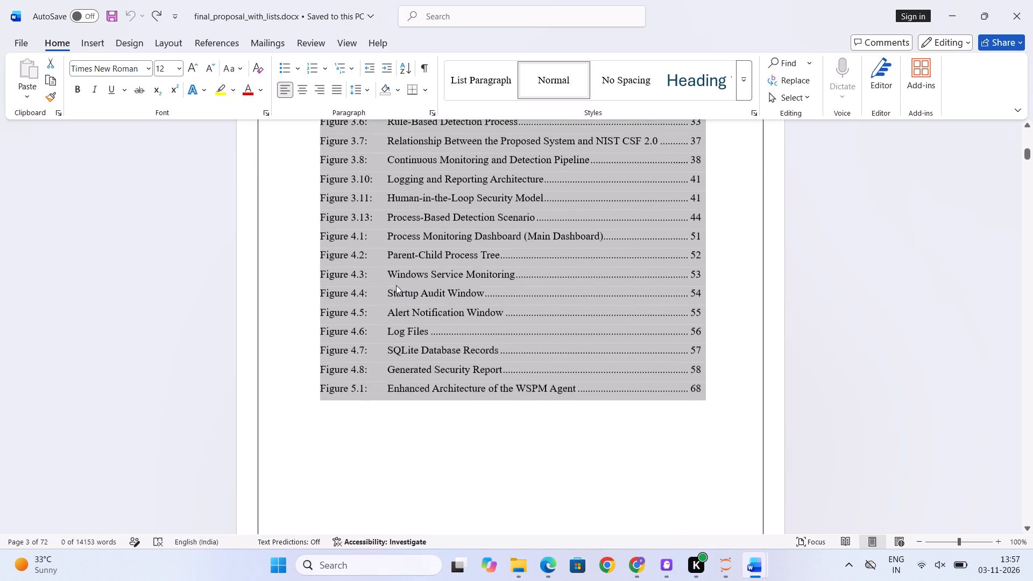
scroll(396, 285, down, 2)
scroll(396, 285, up, 7)
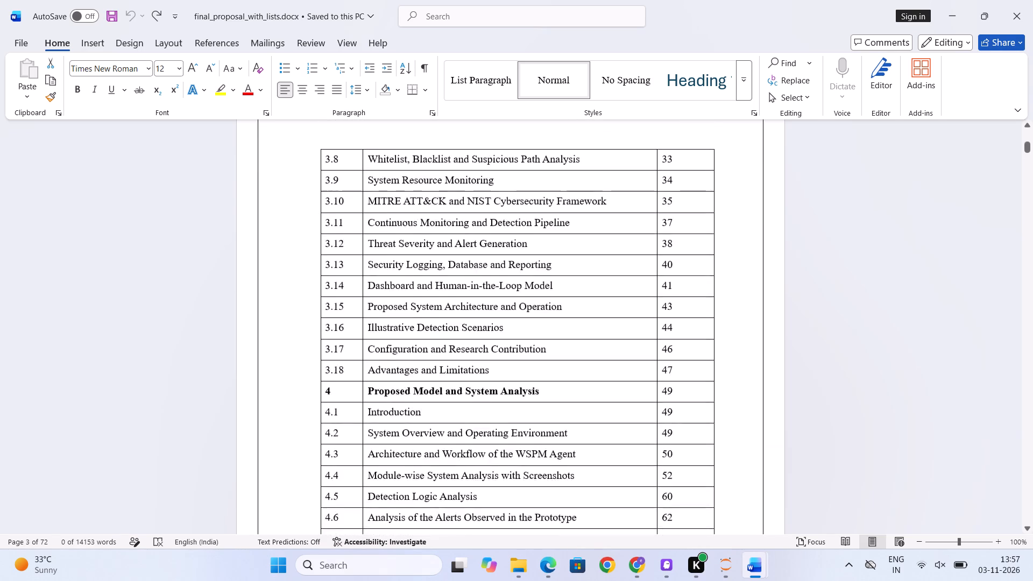
scroll(396, 285, up, 2)
scroll(396, 285, right, 2)
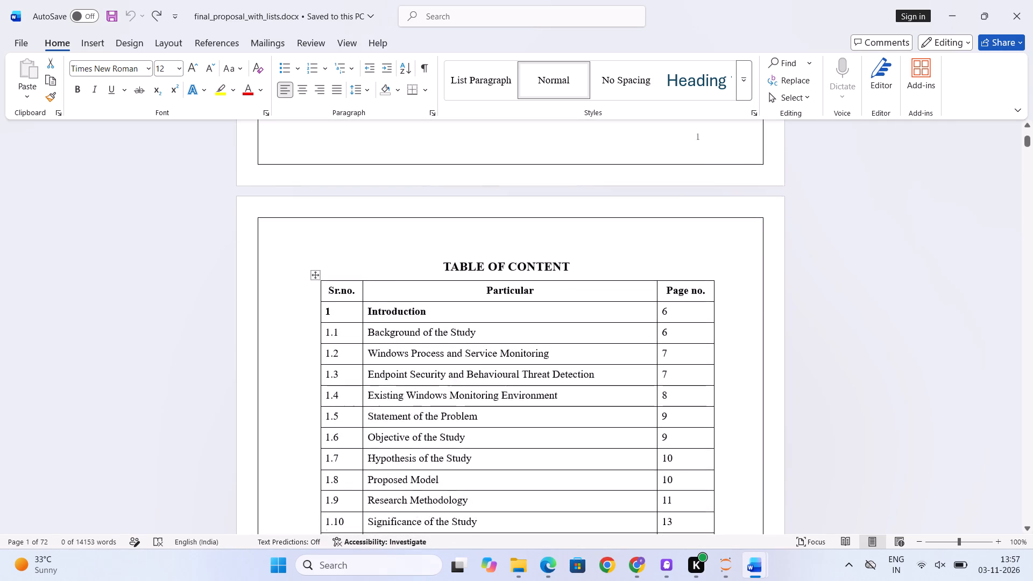
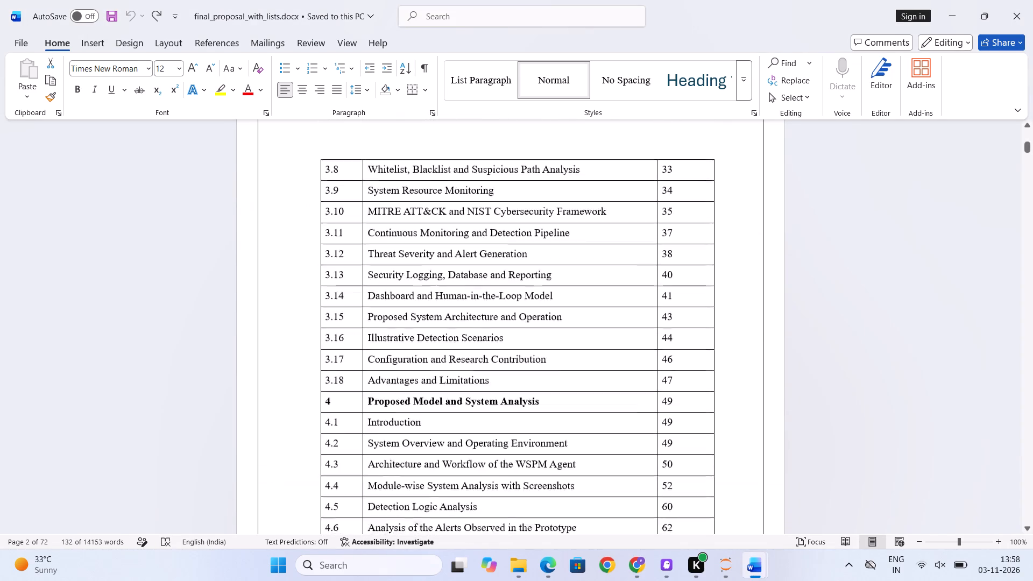
Review the proposal from the chapter 3 and 4 contents entries through the LIST OF TABLES and into the INTRODUCTION chapter's opening sections.
scroll(656, 356, down, 13)
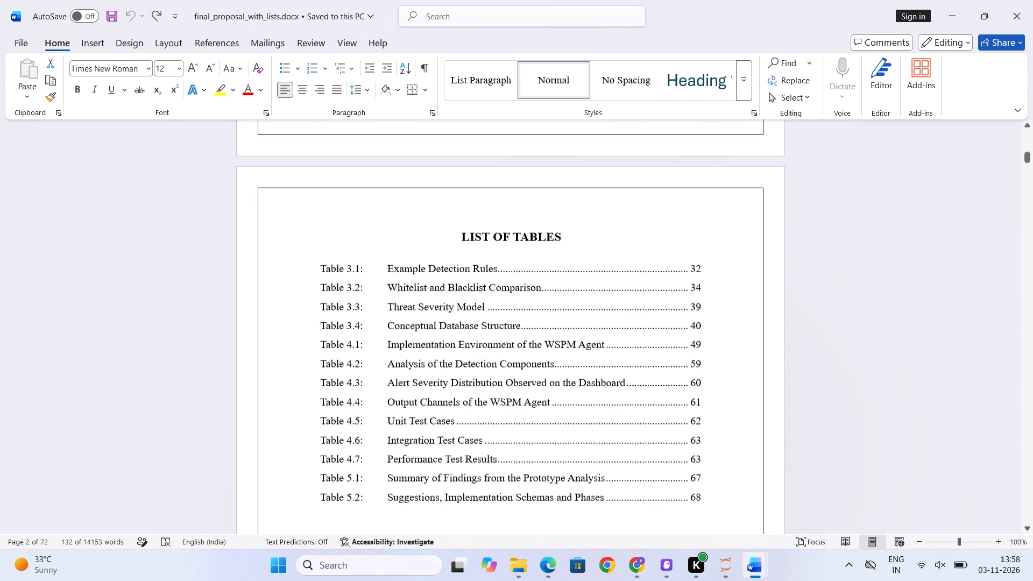
scroll(656, 356, down, 6)
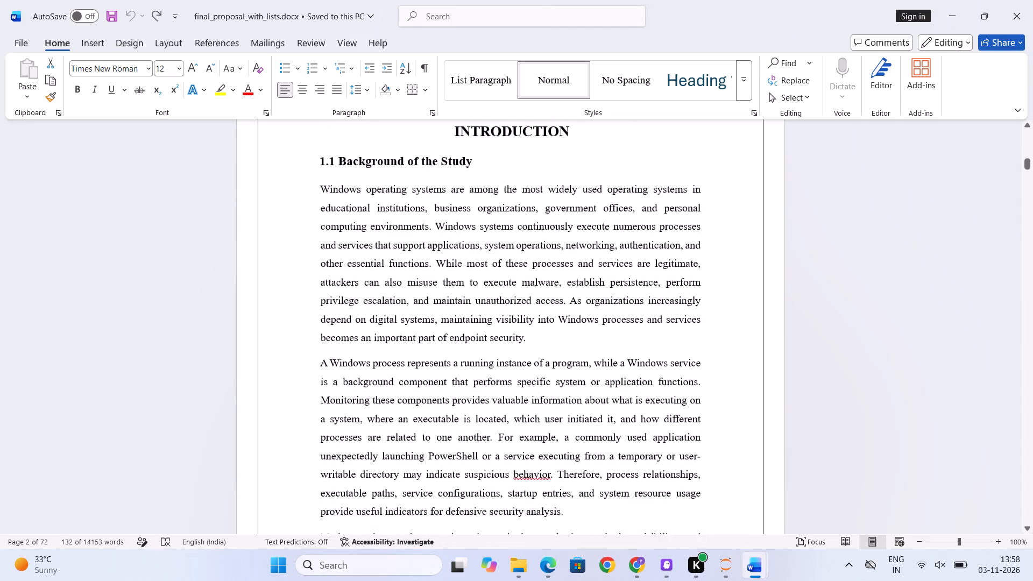
scroll(656, 356, down, 4)
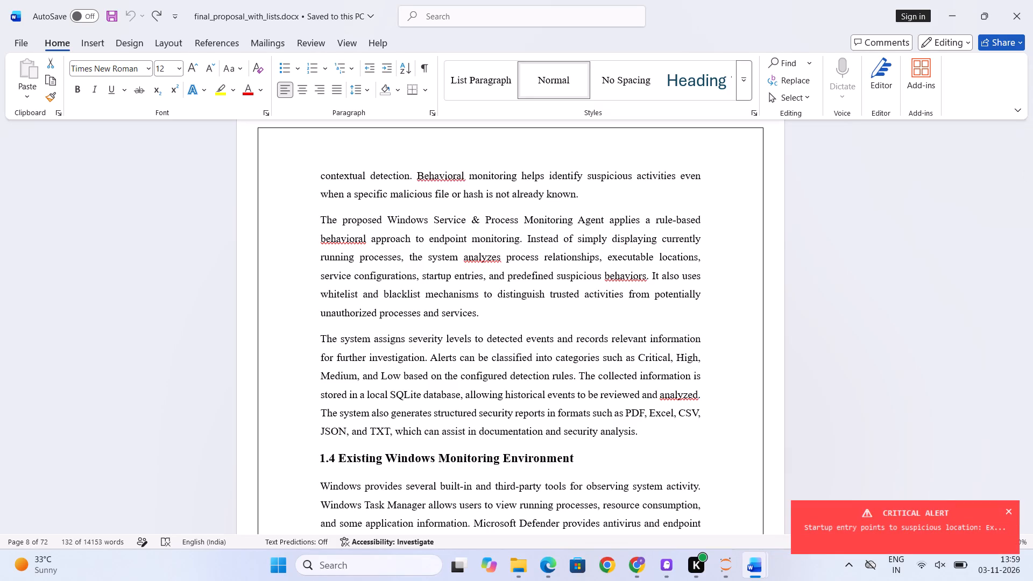
Review the final proposal's body text in Word, from section 1.4 Existing Windows Monitoring Environment through the numbered literature review studies.
scroll(656, 356, down, 6)
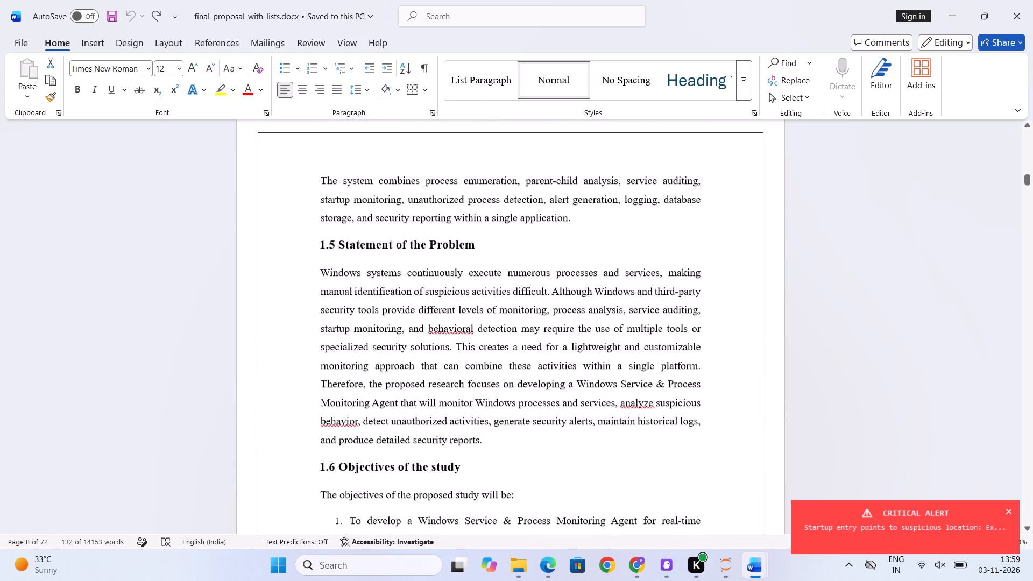
scroll(656, 356, down, 6)
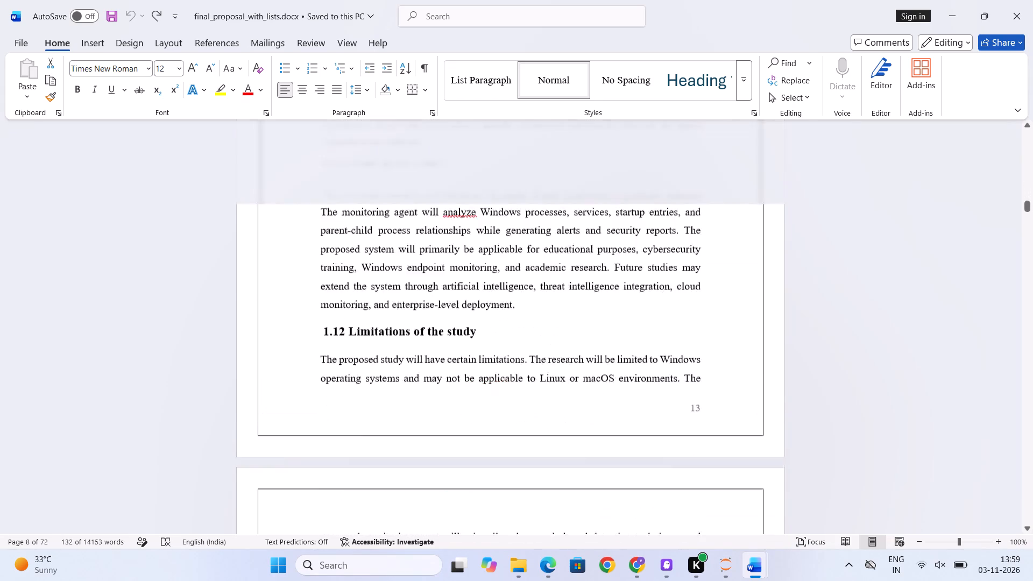
scroll(656, 356, down, 4)
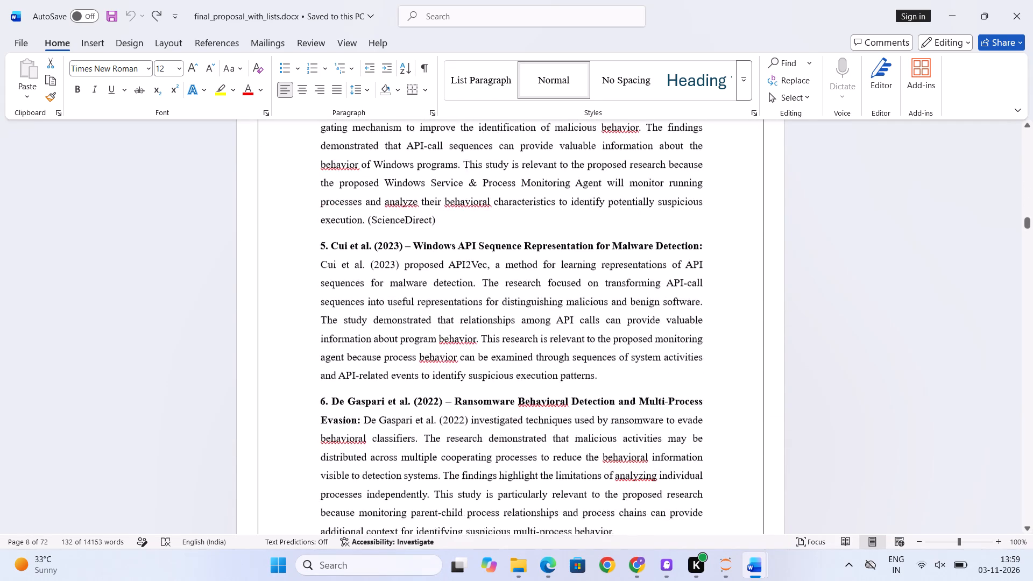
scroll(656, 356, down, 5)
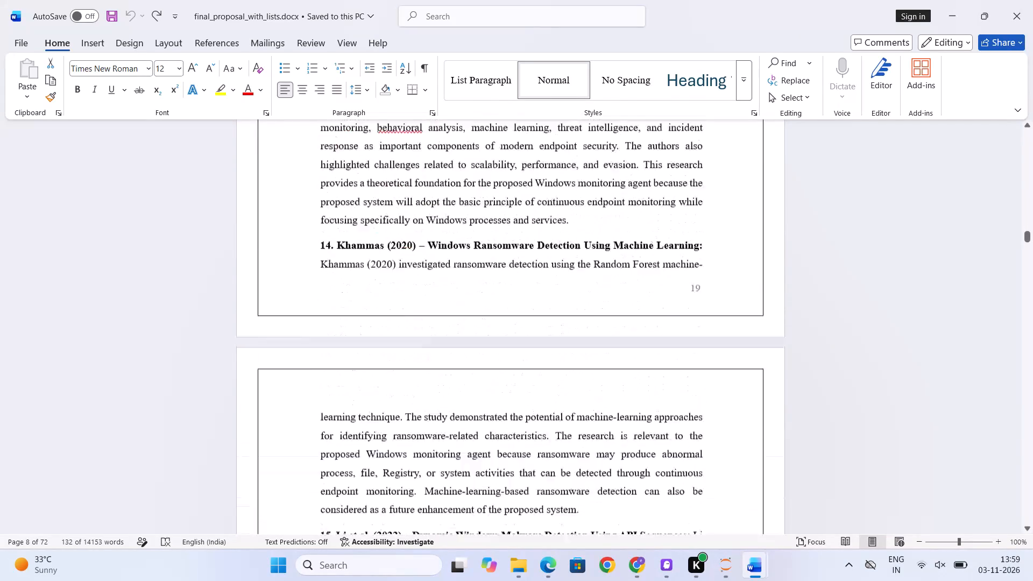
scroll(656, 356, down, 5)
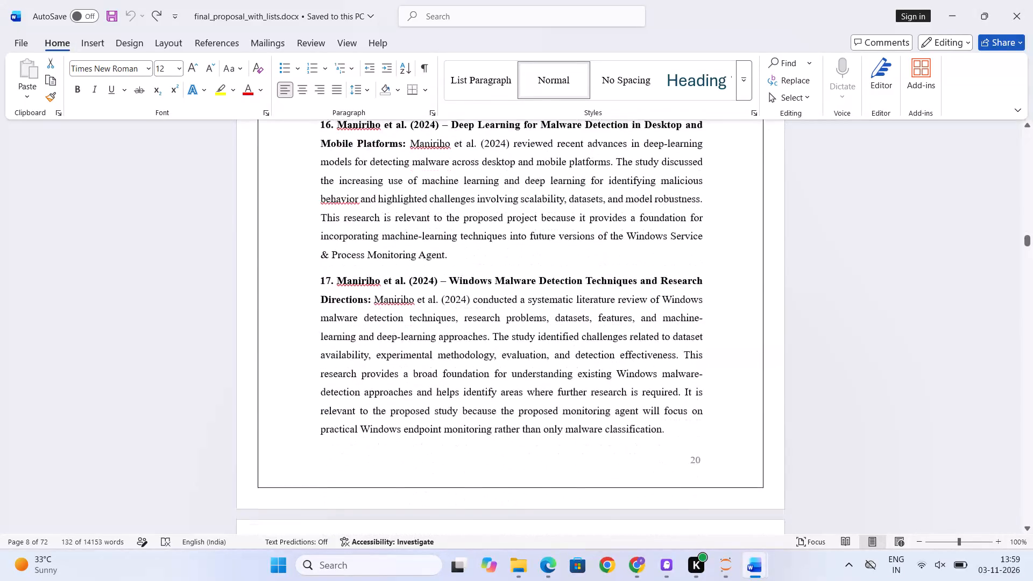
scroll(656, 356, down, 1)
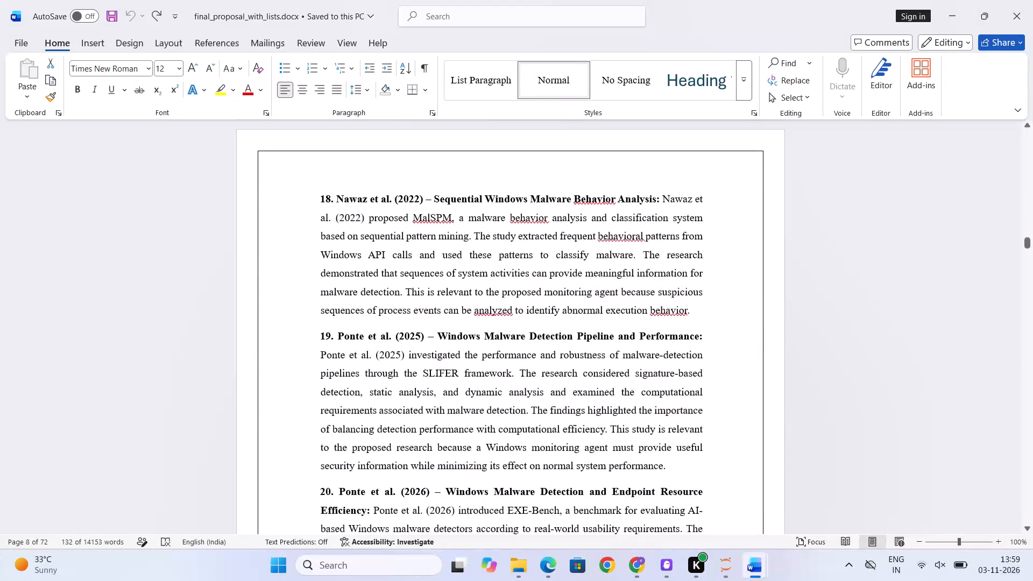
scroll(656, 356, down, 2)
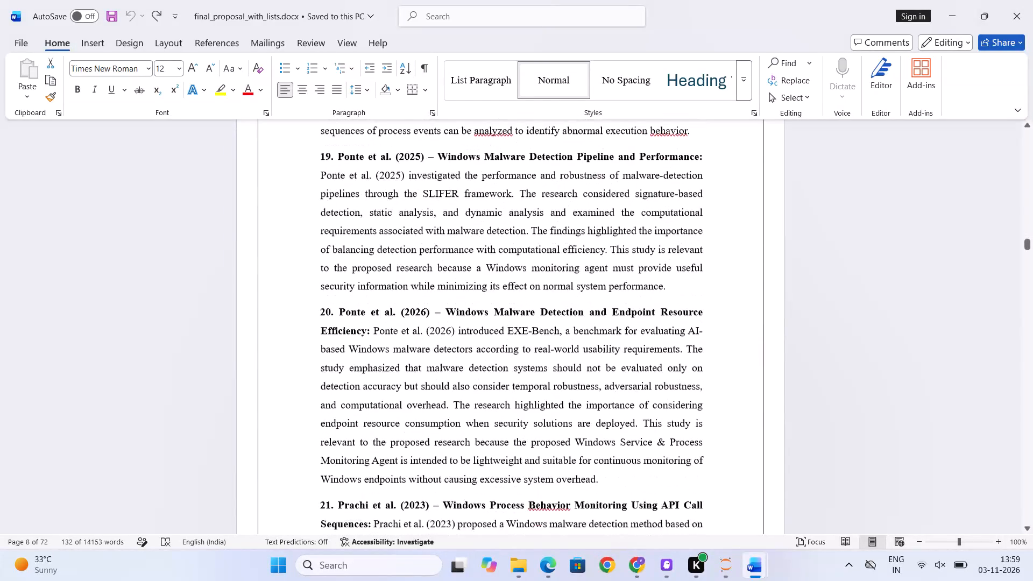
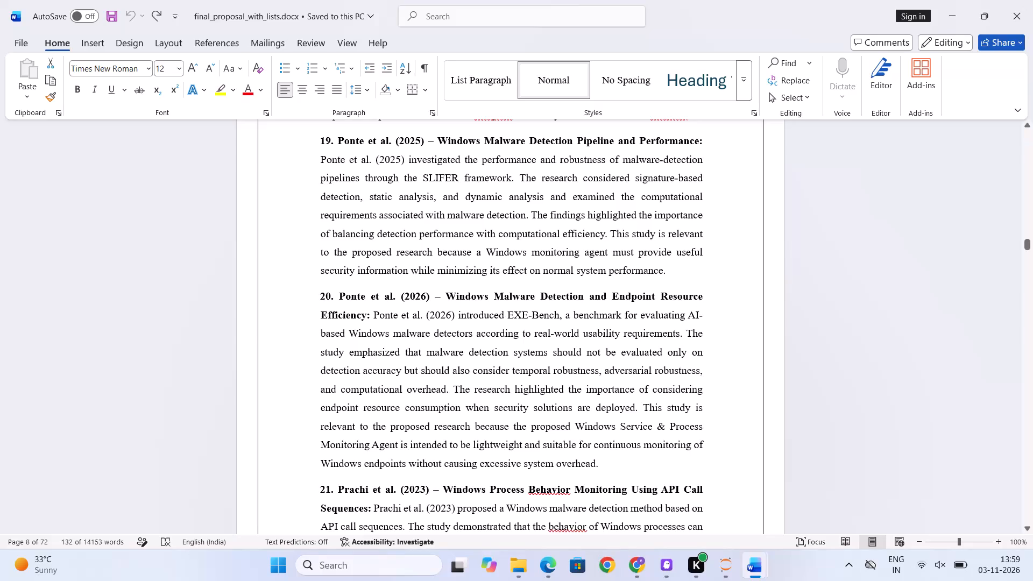
Review the proposal's body from literature review study 19 through Chapter 3, section 3.11 Continuous Monitoring and Detection Pipeline.
scroll(656, 356, down, 5)
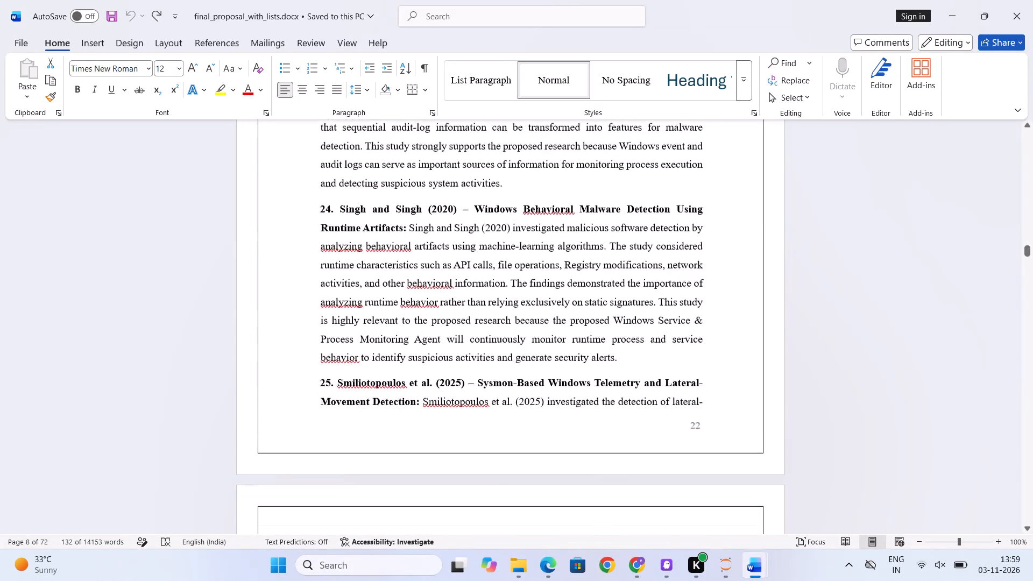
scroll(656, 356, down, 7)
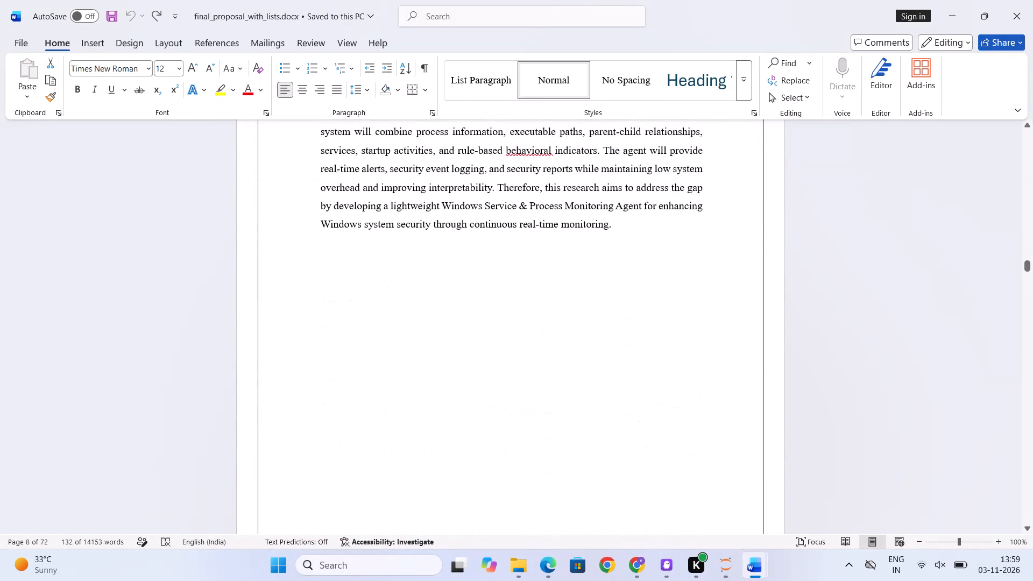
scroll(656, 356, down, 5)
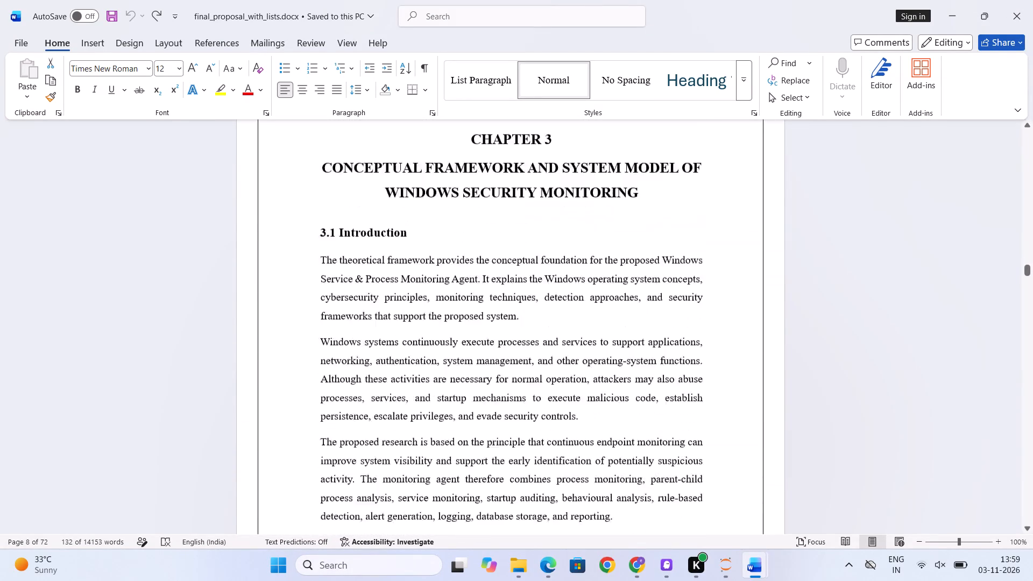
scroll(656, 356, down, 6)
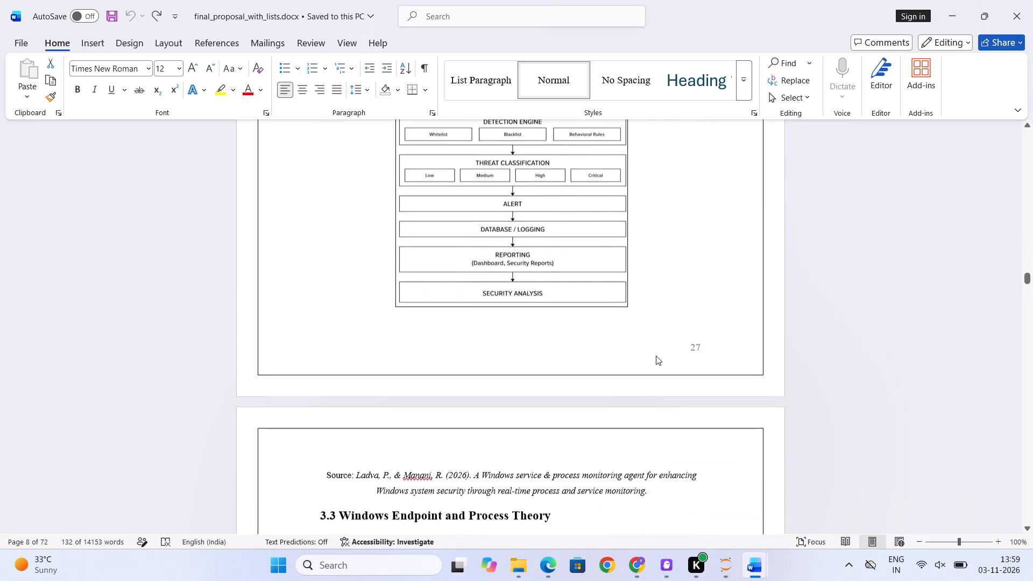
scroll(656, 356, down, 12)
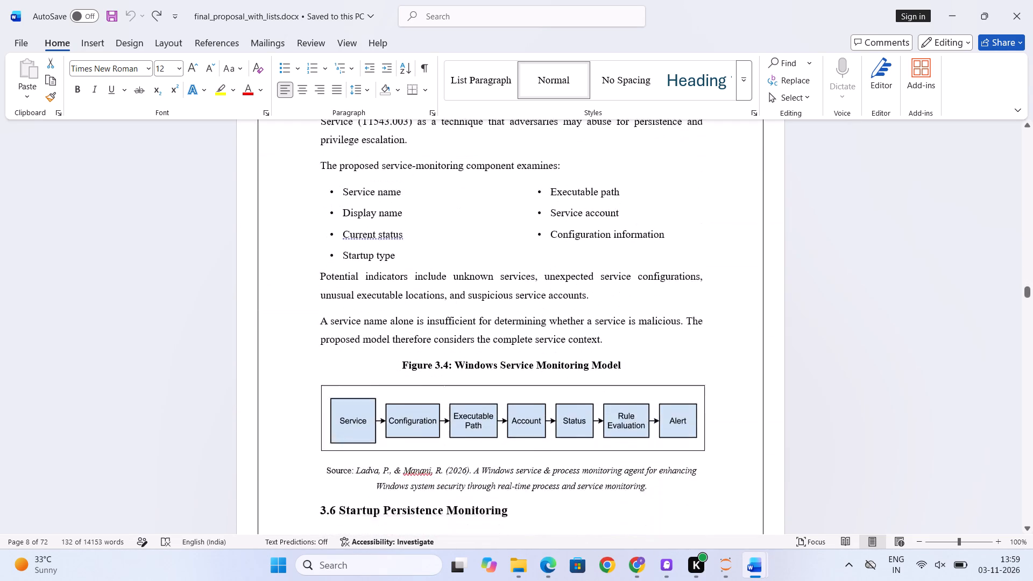
scroll(656, 356, down, 8)
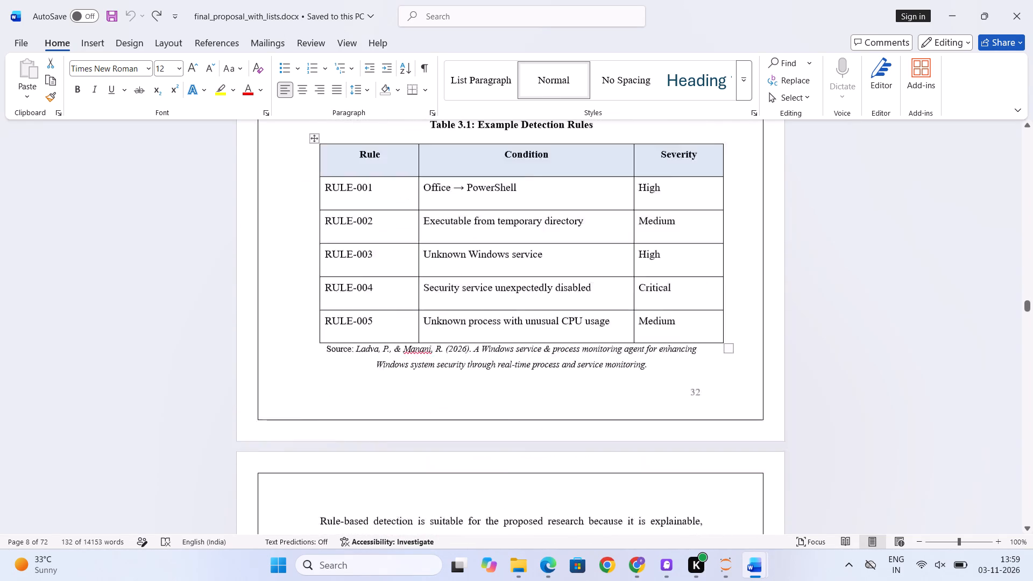
scroll(656, 356, down, 3)
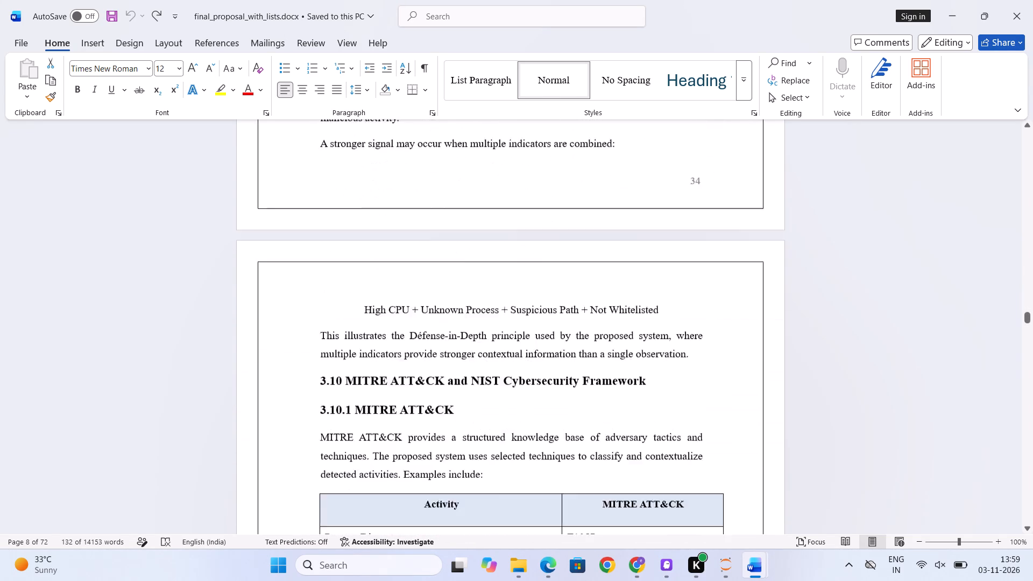
scroll(656, 356, down, 7)
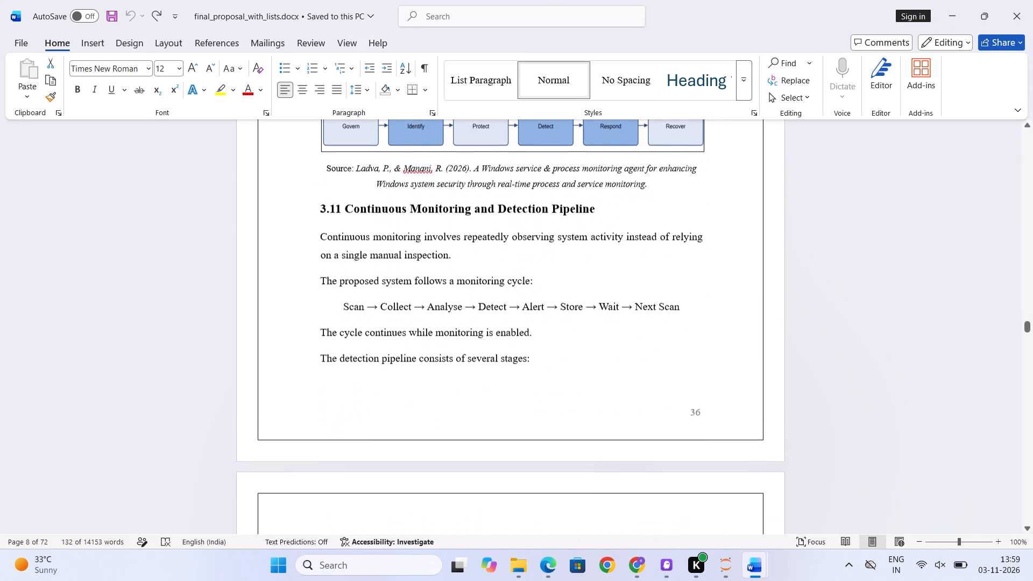
scroll(656, 356, down, 1)
Return to the front matter and examine the contents table and the list of figures.
scroll(656, 356, up, 13)
scroll(656, 356, up, 14)
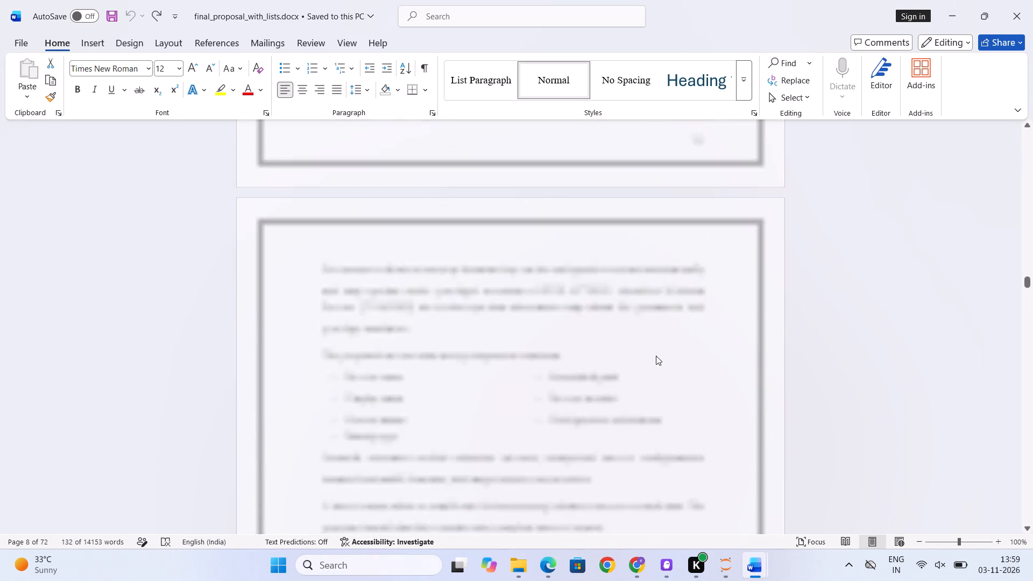
scroll(656, 356, up, 15)
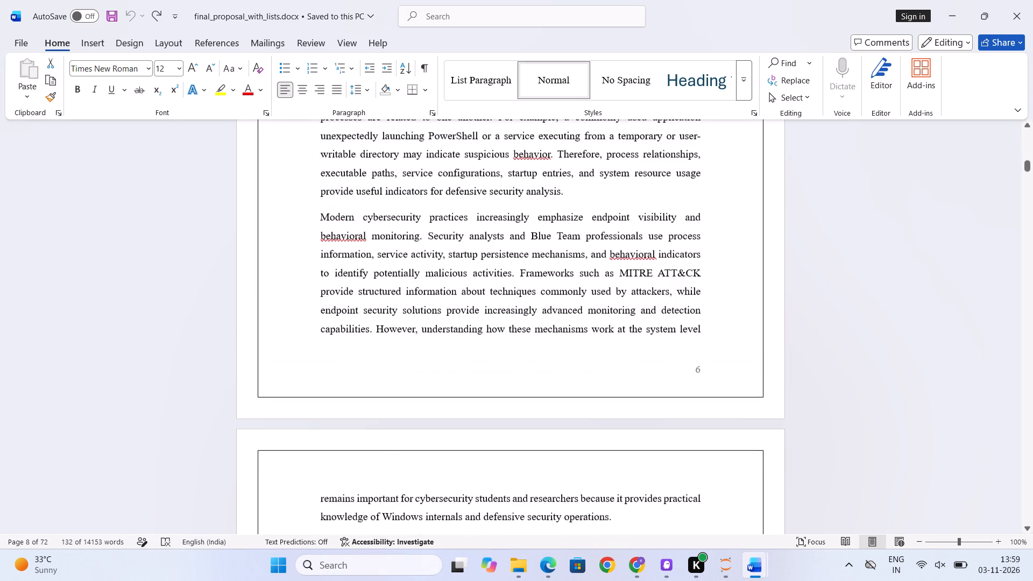
scroll(656, 356, up, 12)
scroll(656, 356, down, 5)
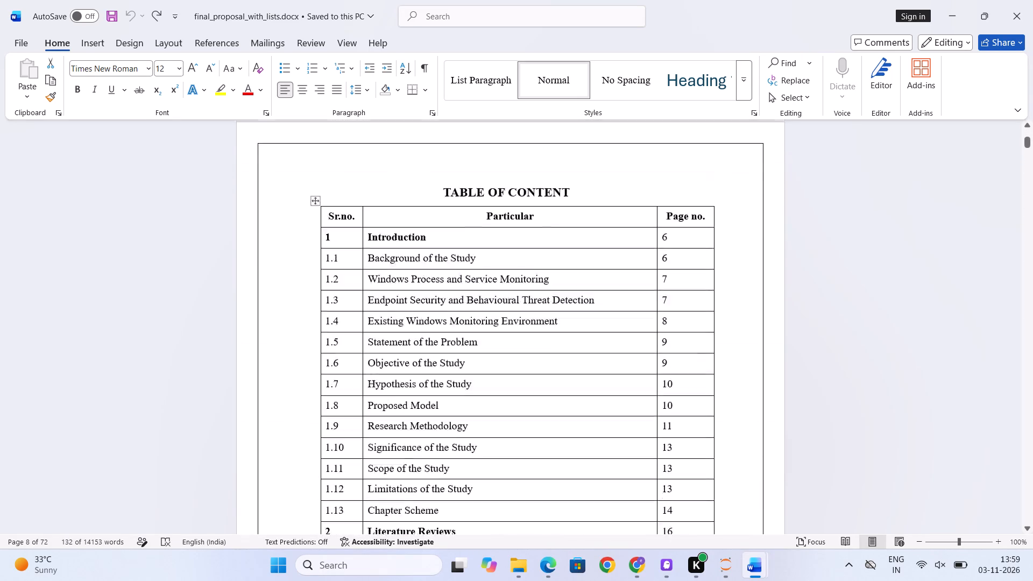
scroll(656, 356, down, 7)
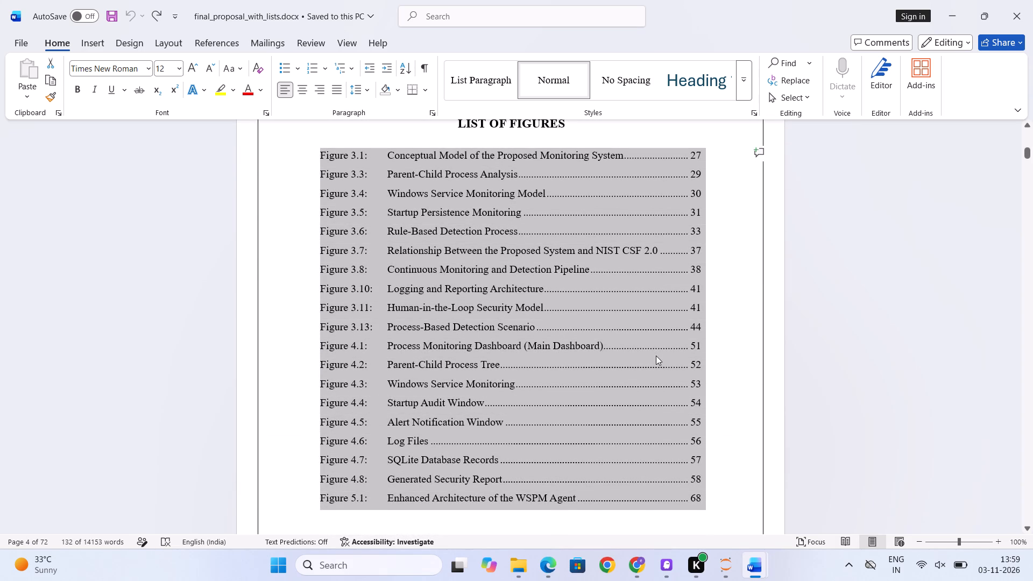
click(638, 368)
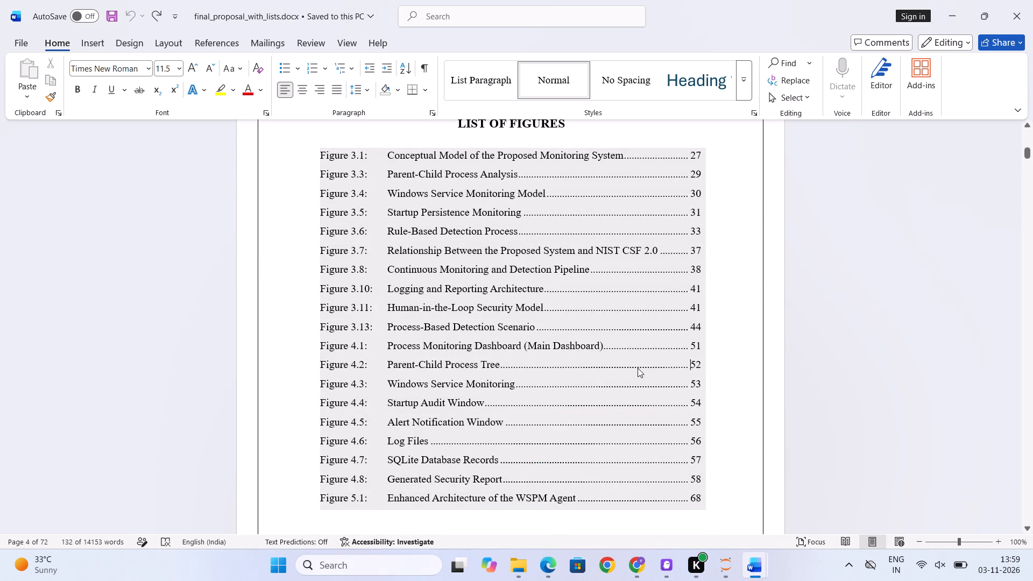
scroll(638, 368, up, 4)
scroll(638, 368, left, 1)
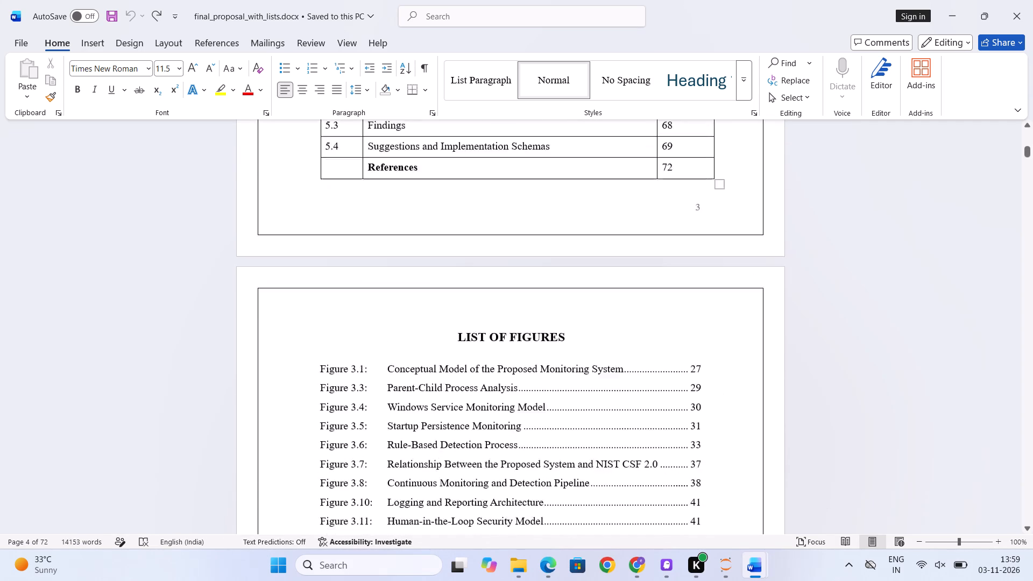
scroll(638, 368, down, 2)
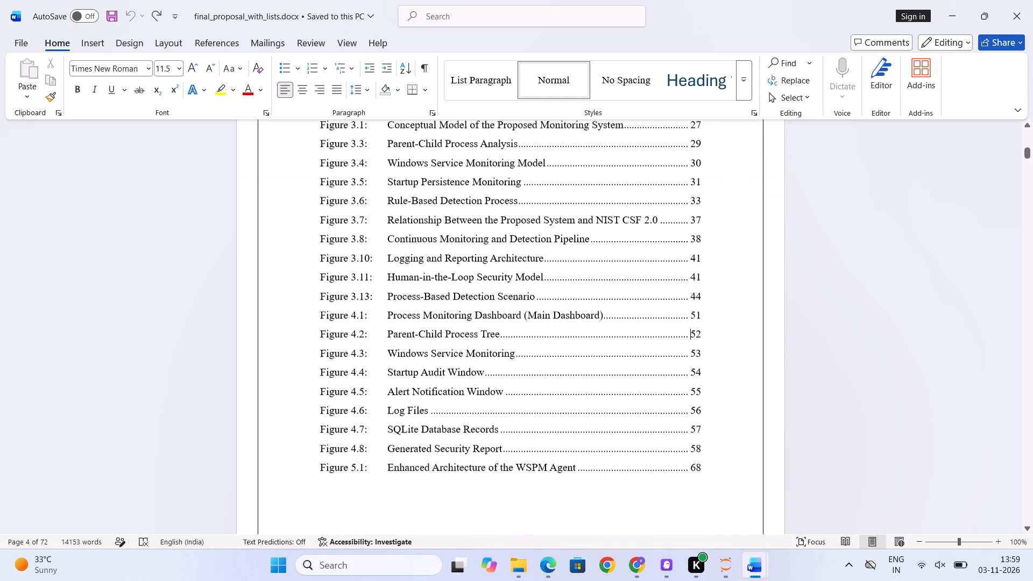
scroll(638, 368, down, 2)
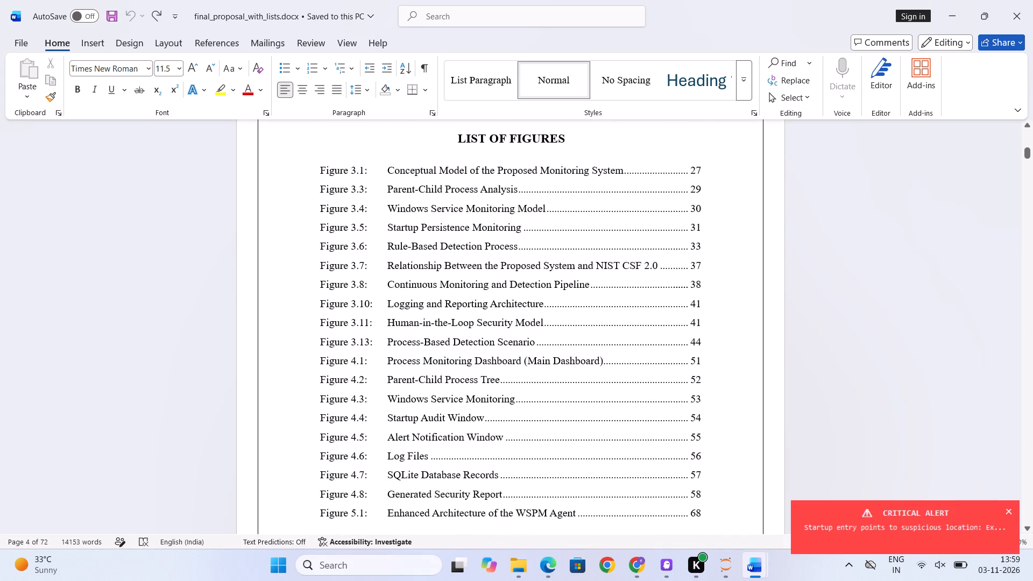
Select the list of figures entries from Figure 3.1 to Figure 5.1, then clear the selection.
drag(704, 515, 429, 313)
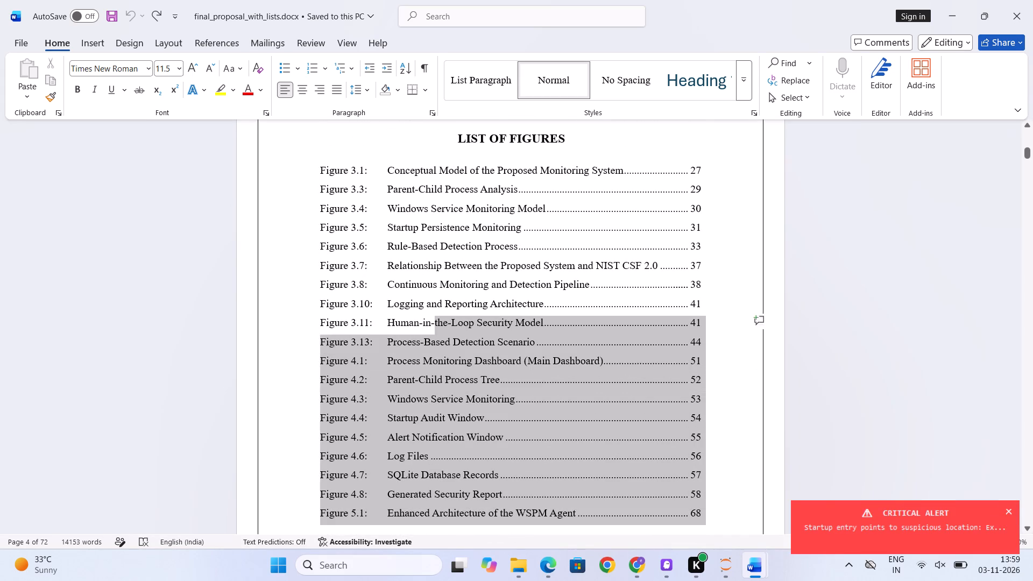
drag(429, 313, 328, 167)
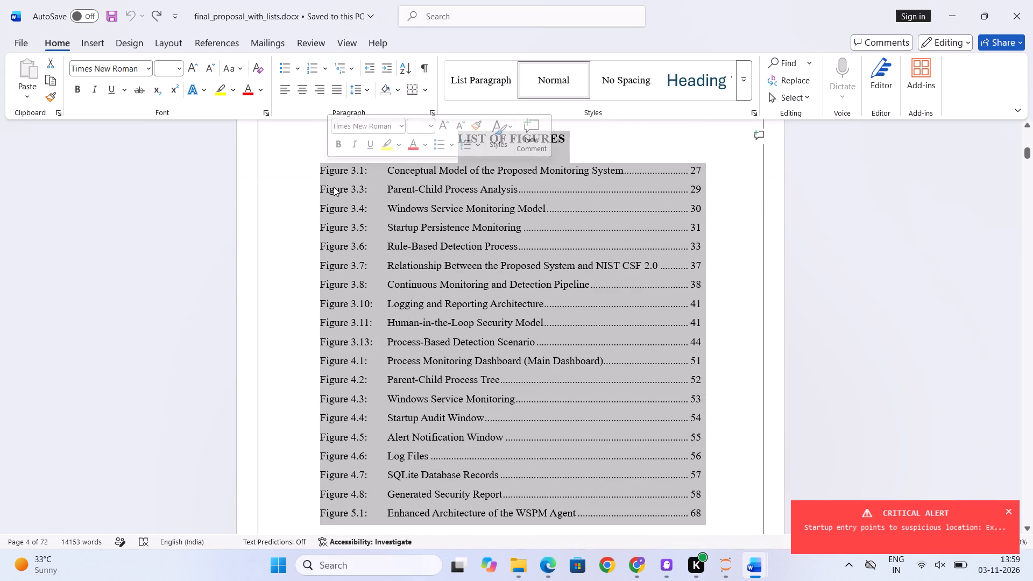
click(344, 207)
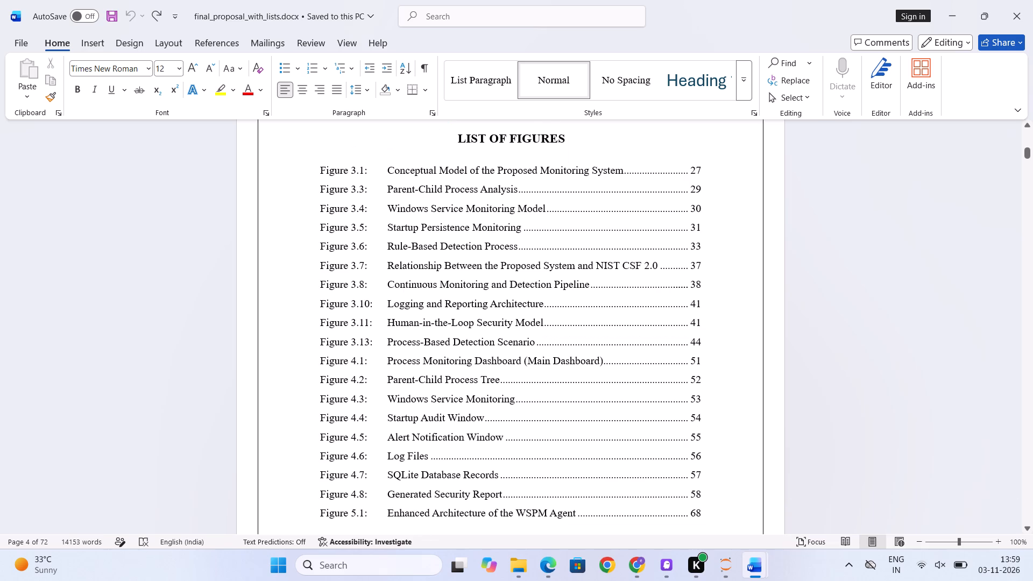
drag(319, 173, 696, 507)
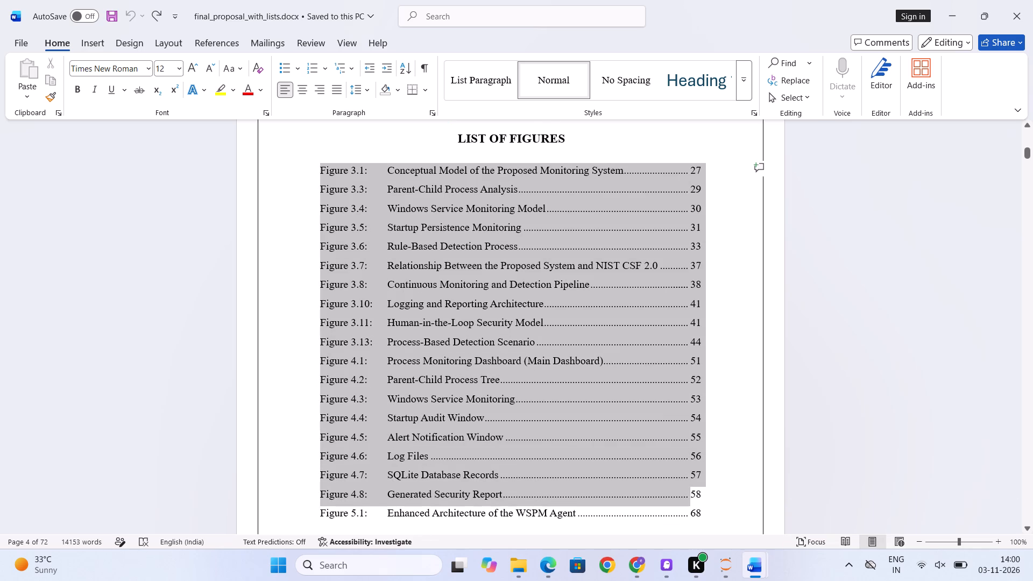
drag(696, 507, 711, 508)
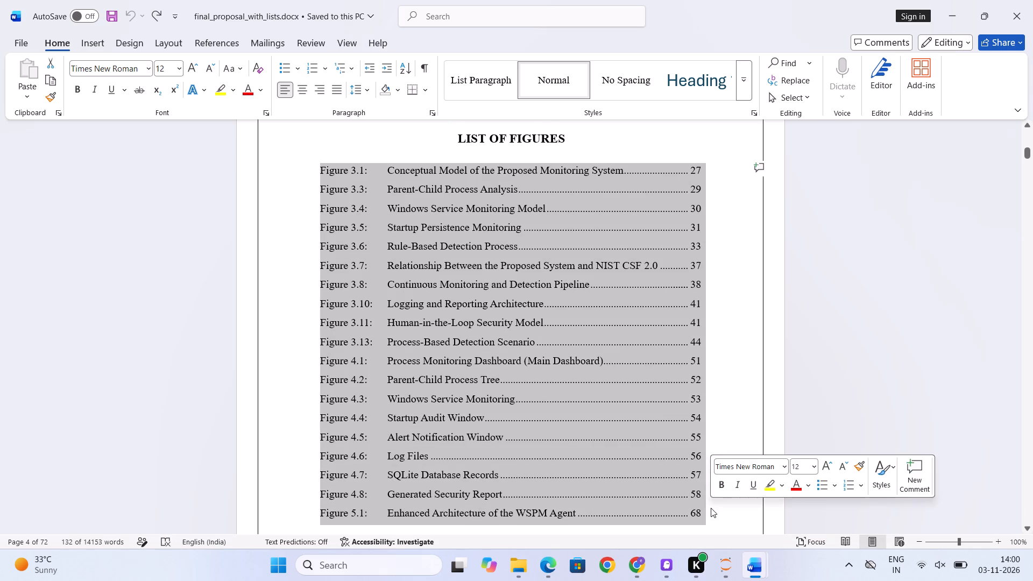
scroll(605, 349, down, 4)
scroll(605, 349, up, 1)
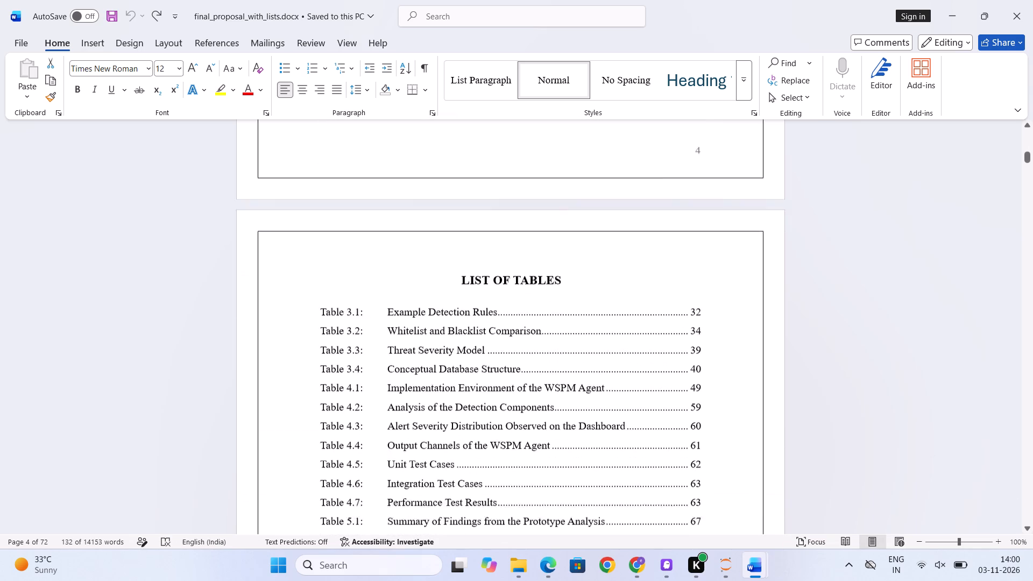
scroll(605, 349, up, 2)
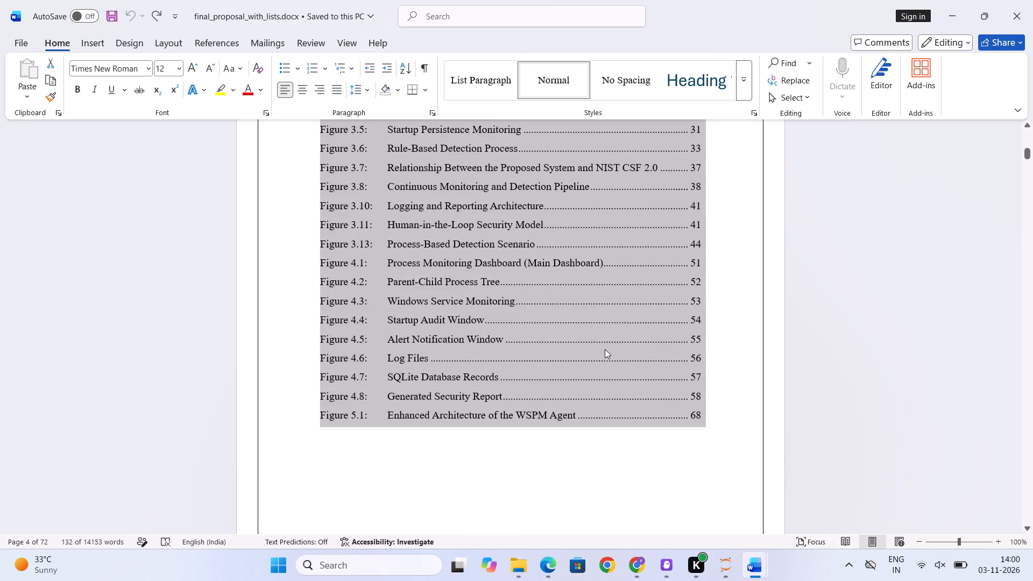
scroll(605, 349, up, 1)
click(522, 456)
Examine the list of figures, its heading and the list of tables, comparing their layouts with the contents table.
scroll(522, 456, up, 1)
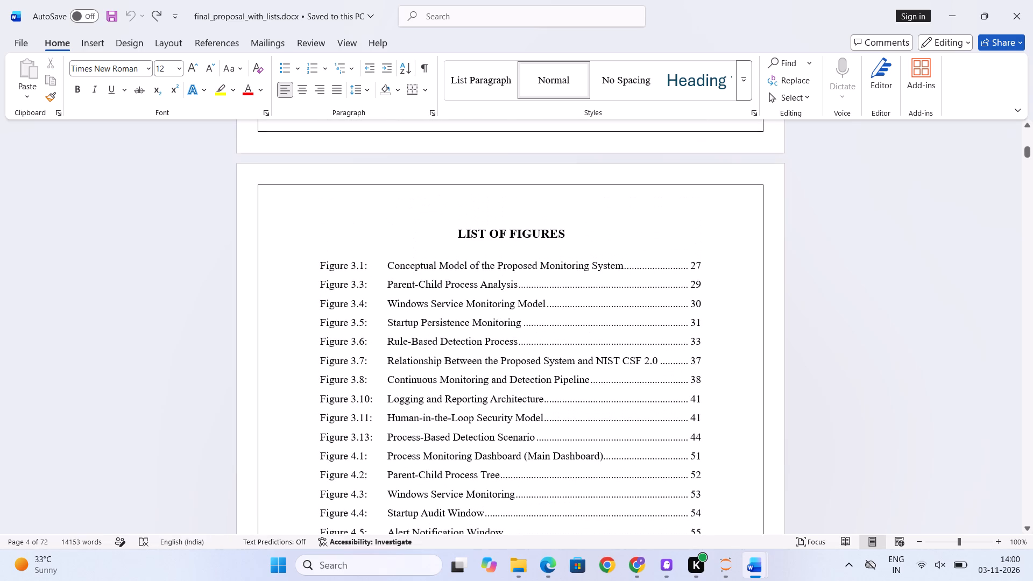
scroll(522, 456, up, 1)
drag(454, 240, 525, 238)
drag(525, 238, 593, 239)
scroll(398, 322, down, 1)
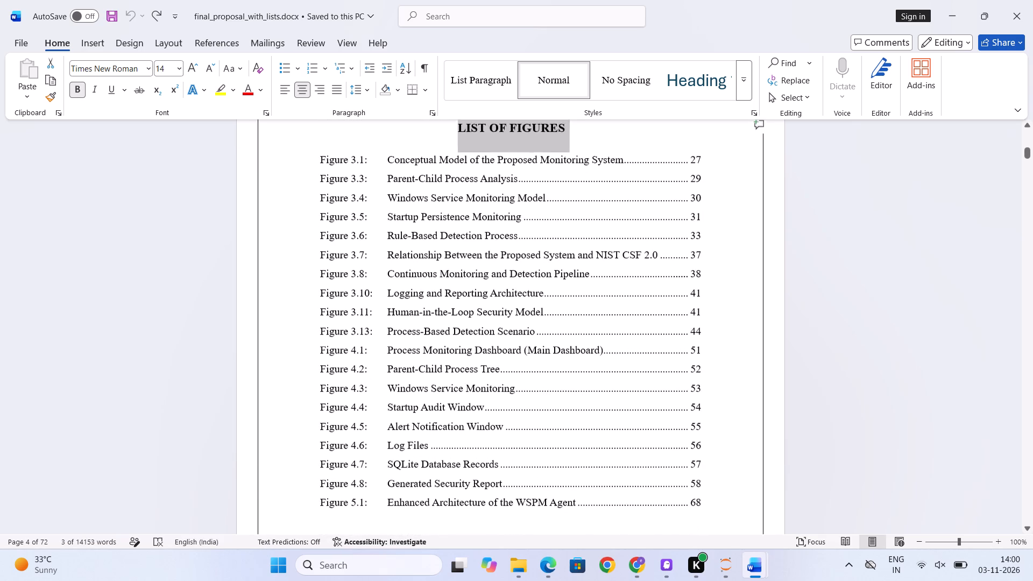
scroll(398, 322, down, 2)
scroll(398, 322, up, 1)
scroll(398, 322, down, 1)
scroll(398, 322, up, 2)
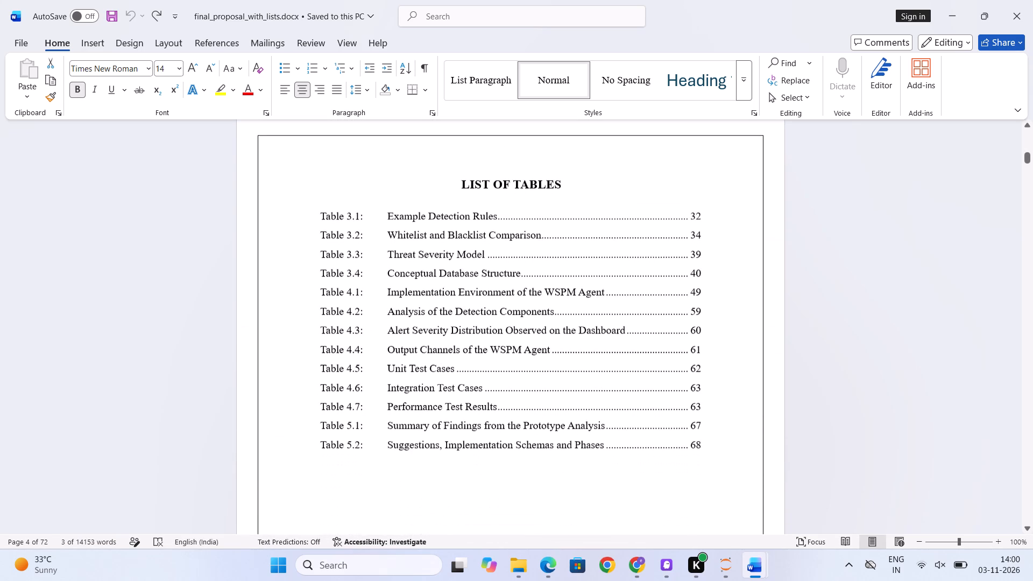
scroll(398, 322, up, 1)
scroll(398, 322, down, 1)
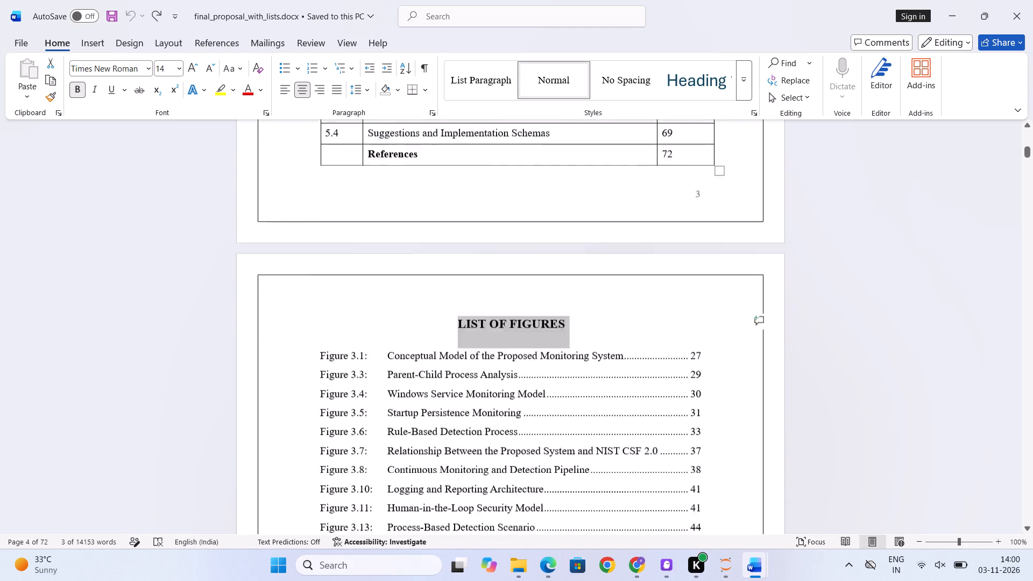
scroll(398, 322, down, 3)
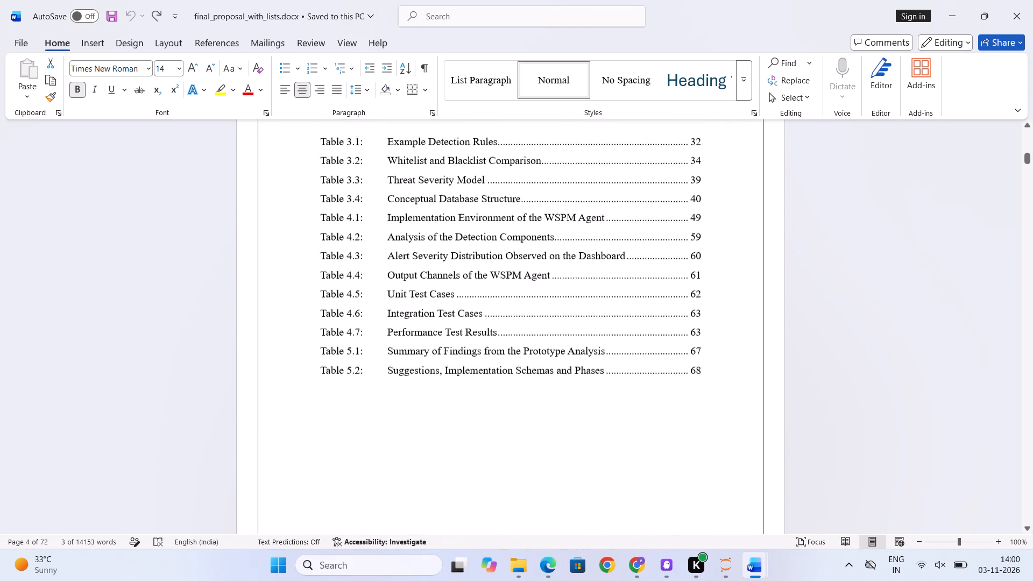
scroll(398, 322, up, 2)
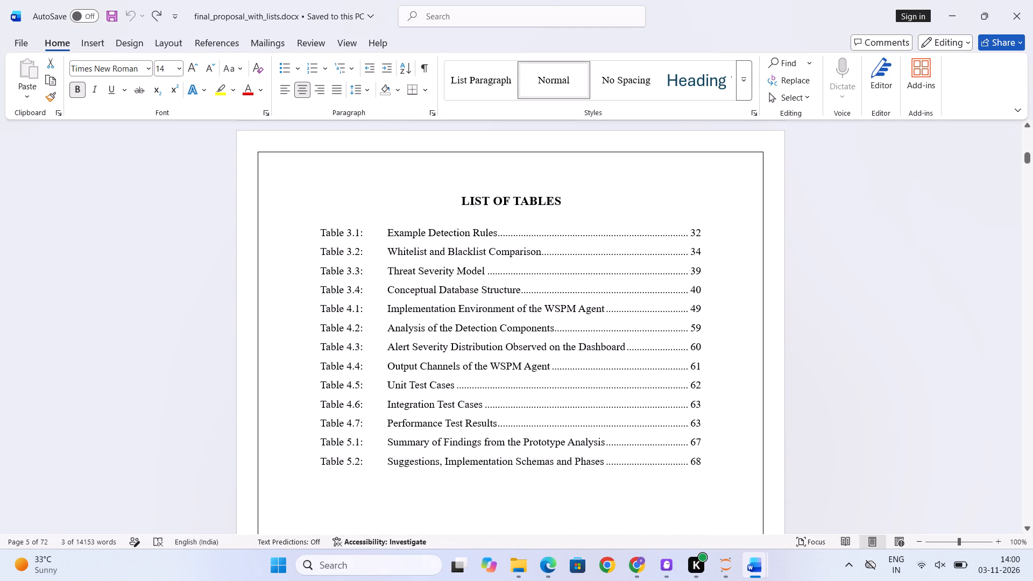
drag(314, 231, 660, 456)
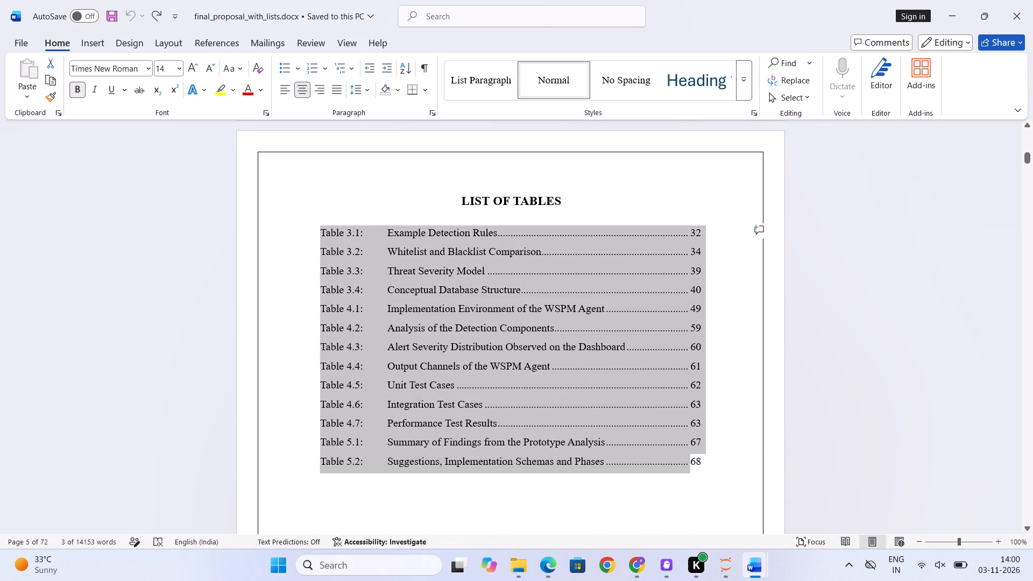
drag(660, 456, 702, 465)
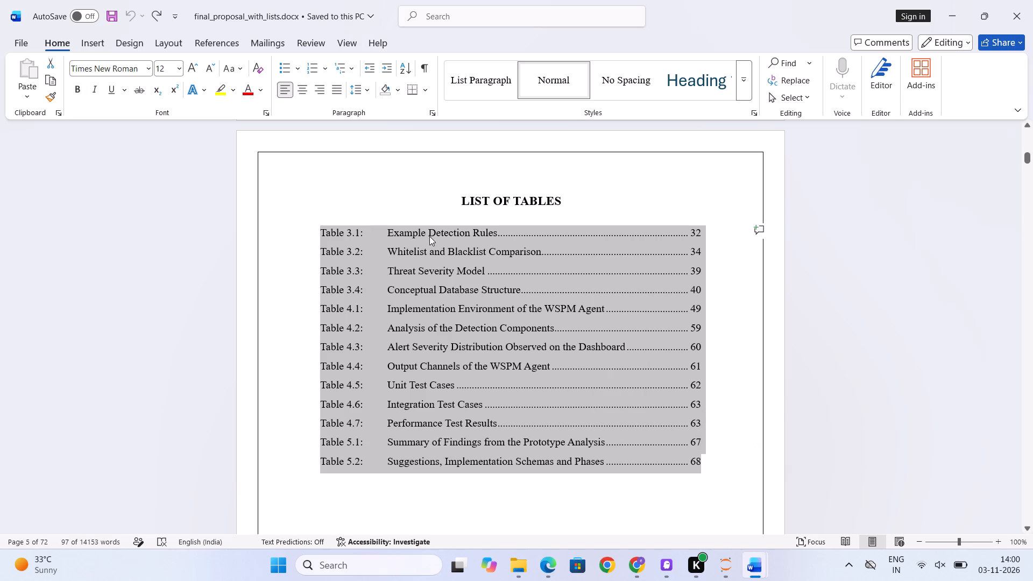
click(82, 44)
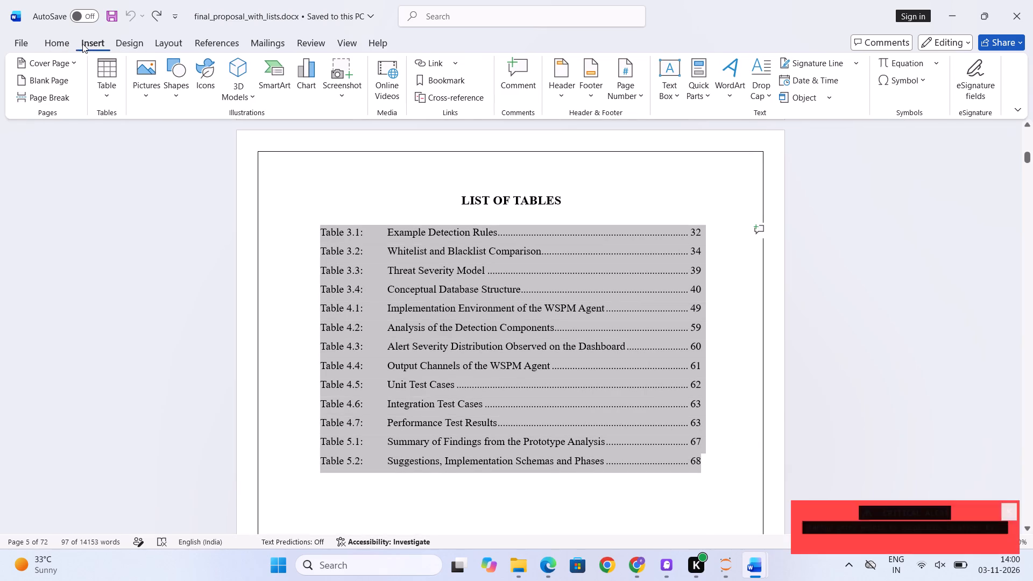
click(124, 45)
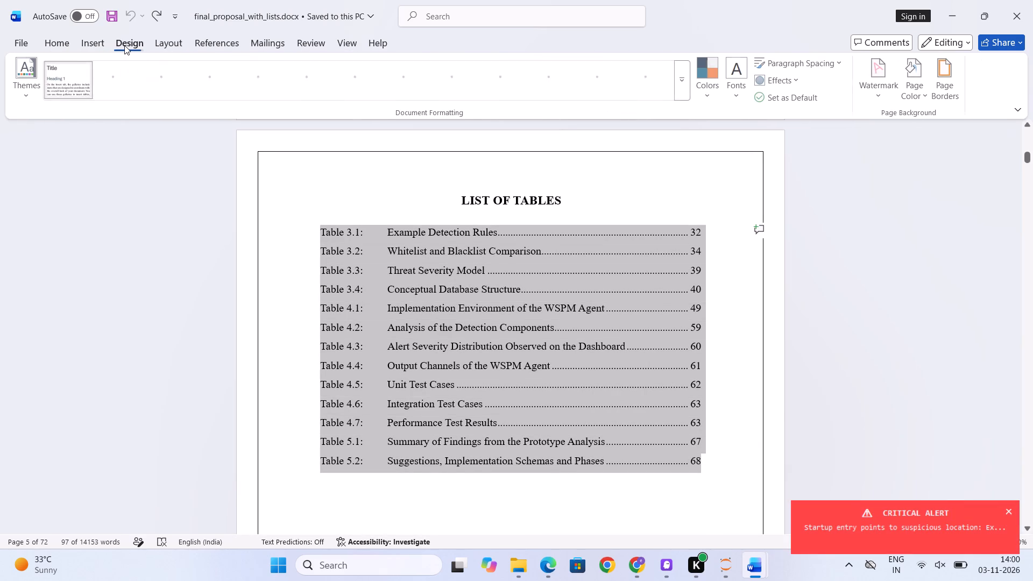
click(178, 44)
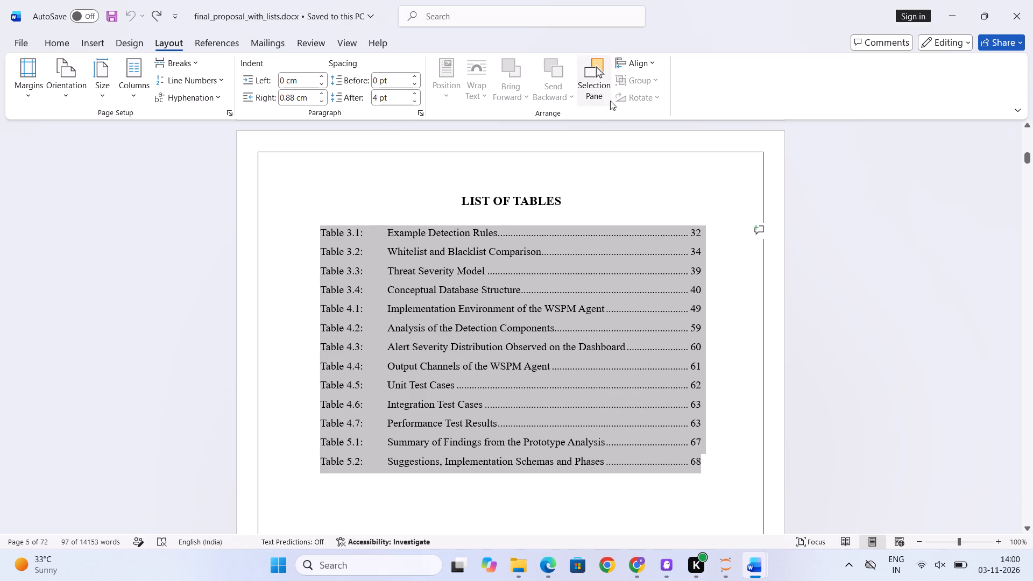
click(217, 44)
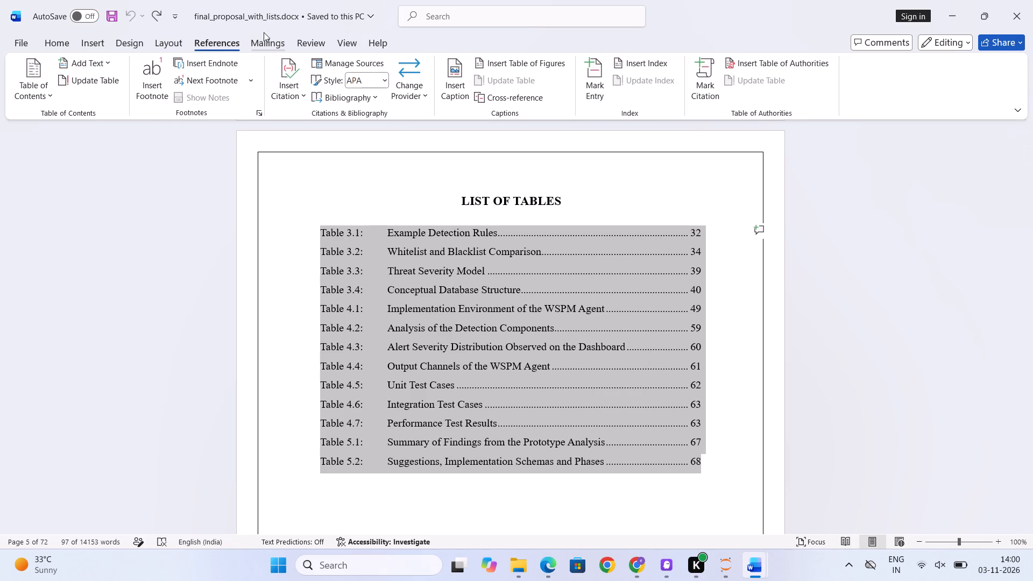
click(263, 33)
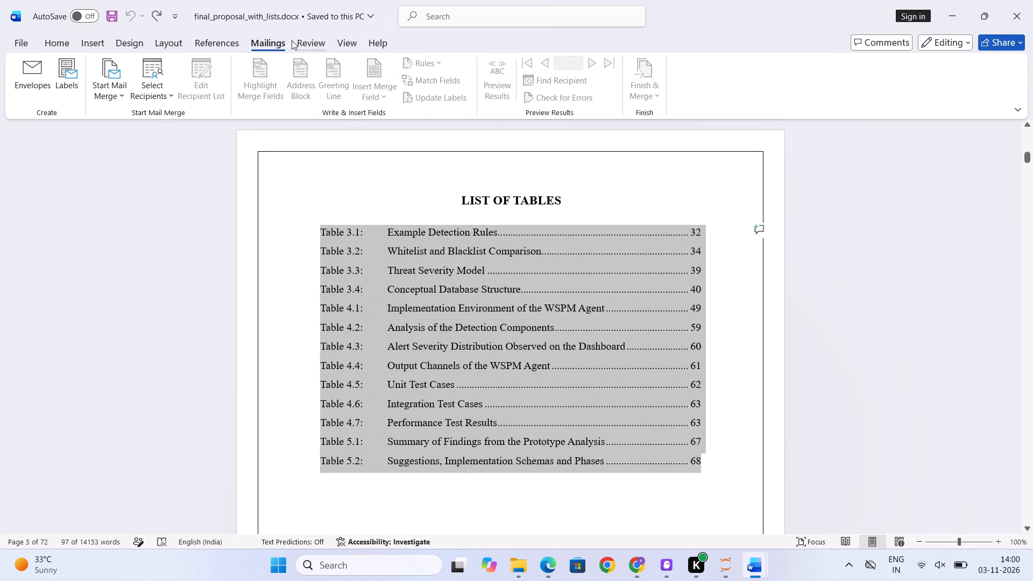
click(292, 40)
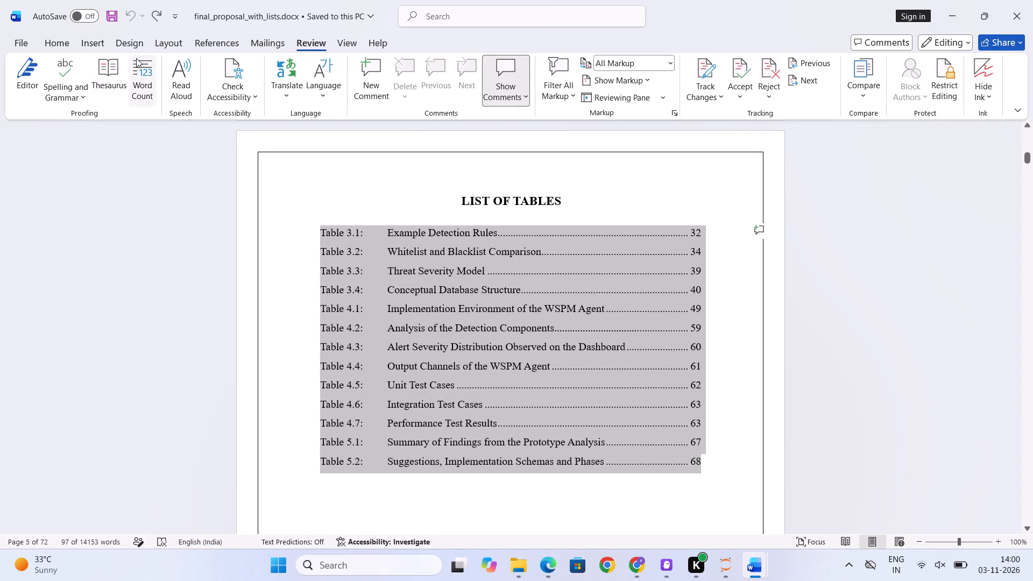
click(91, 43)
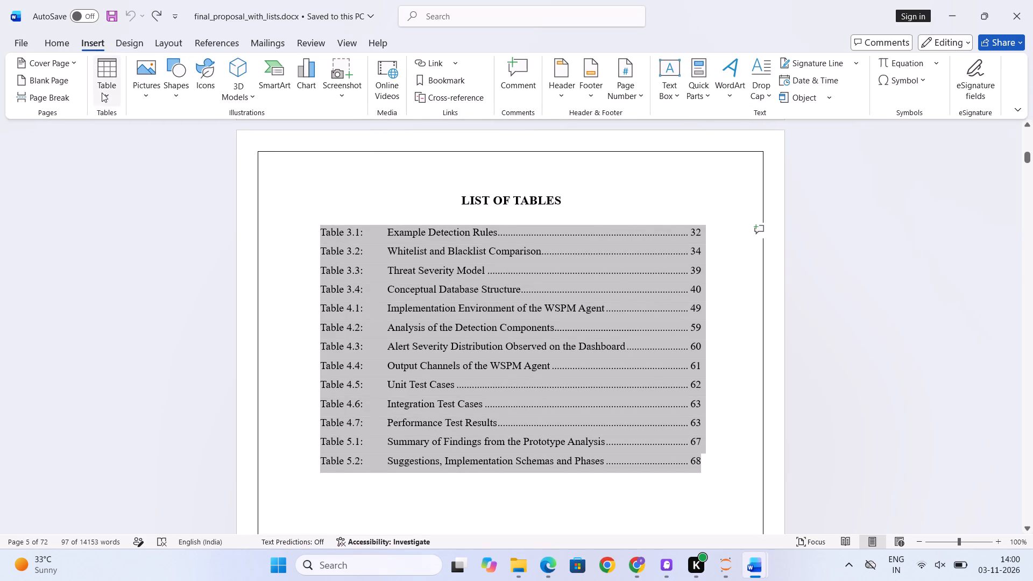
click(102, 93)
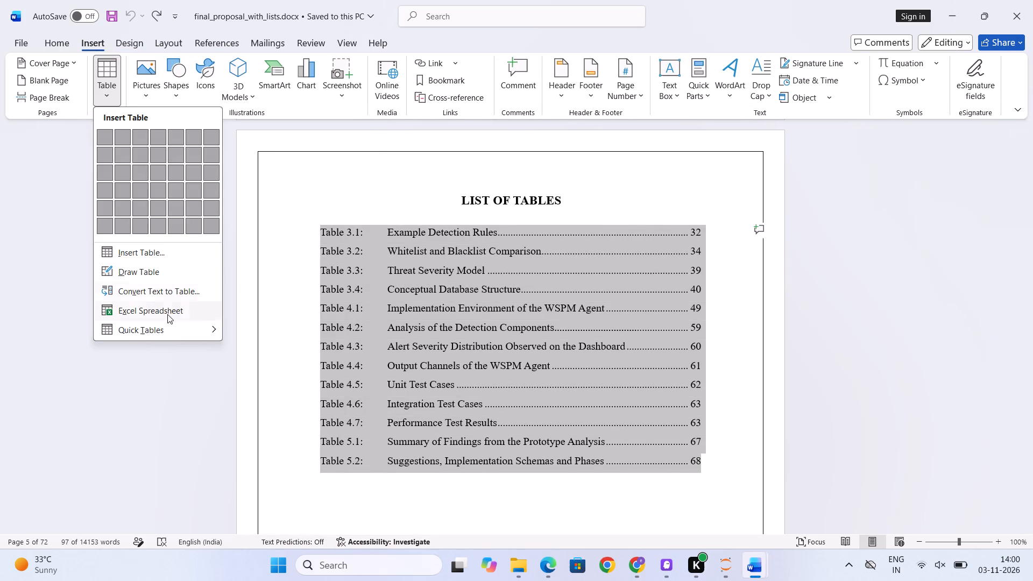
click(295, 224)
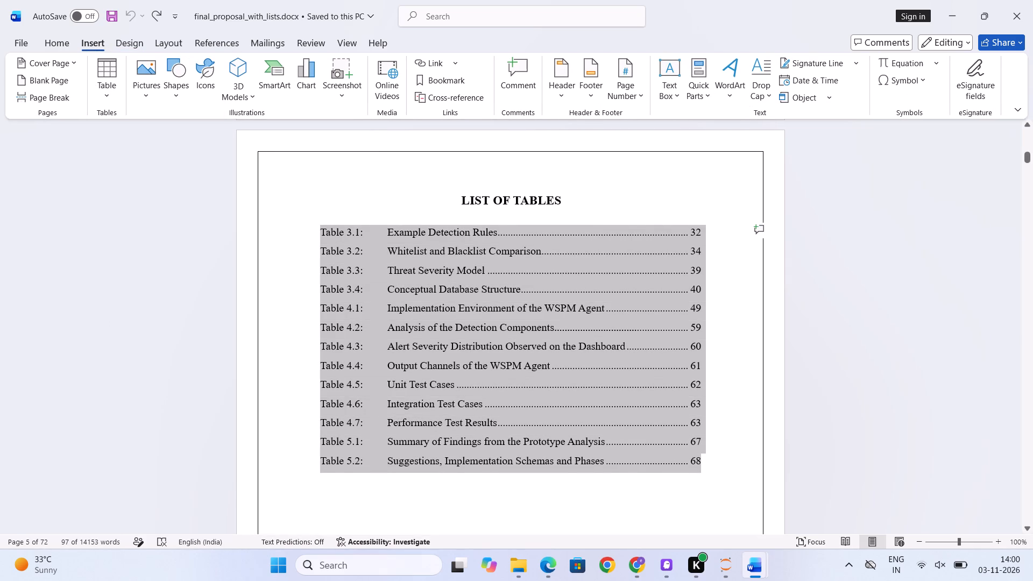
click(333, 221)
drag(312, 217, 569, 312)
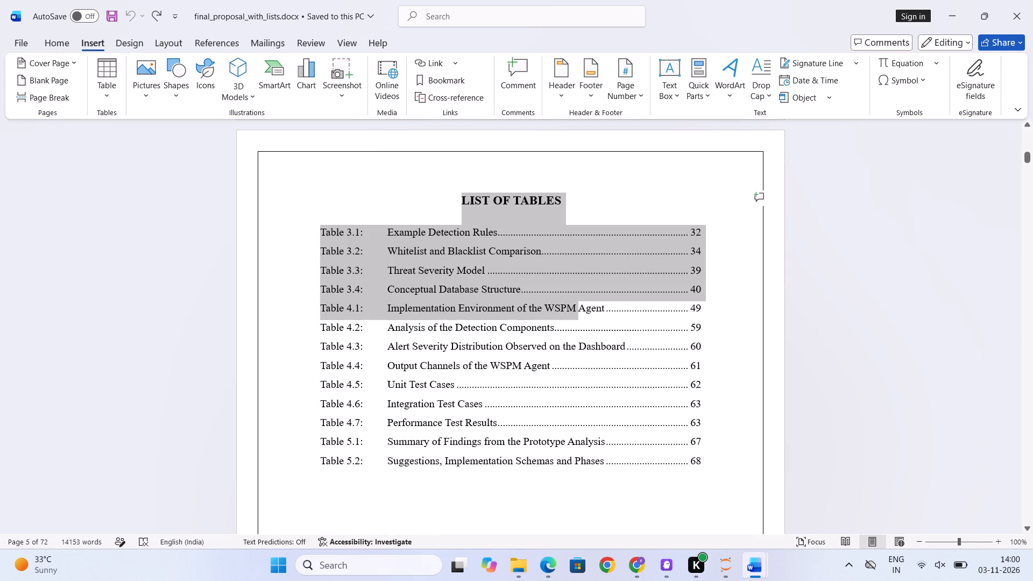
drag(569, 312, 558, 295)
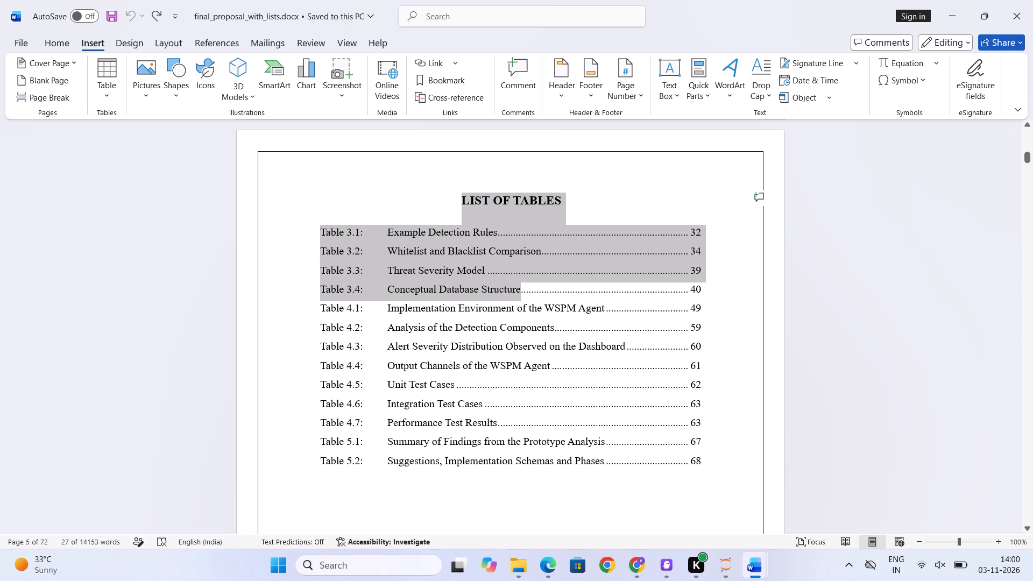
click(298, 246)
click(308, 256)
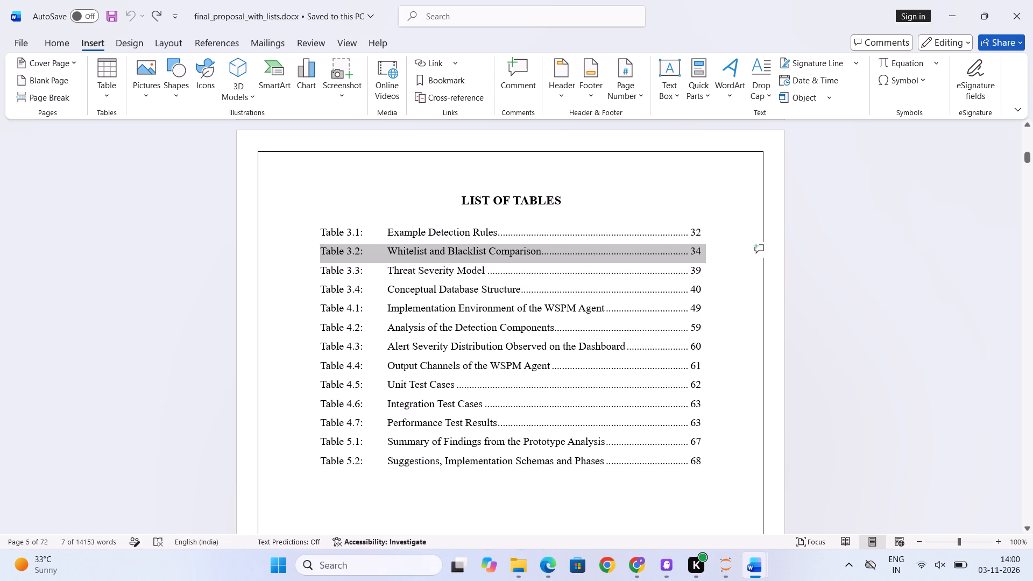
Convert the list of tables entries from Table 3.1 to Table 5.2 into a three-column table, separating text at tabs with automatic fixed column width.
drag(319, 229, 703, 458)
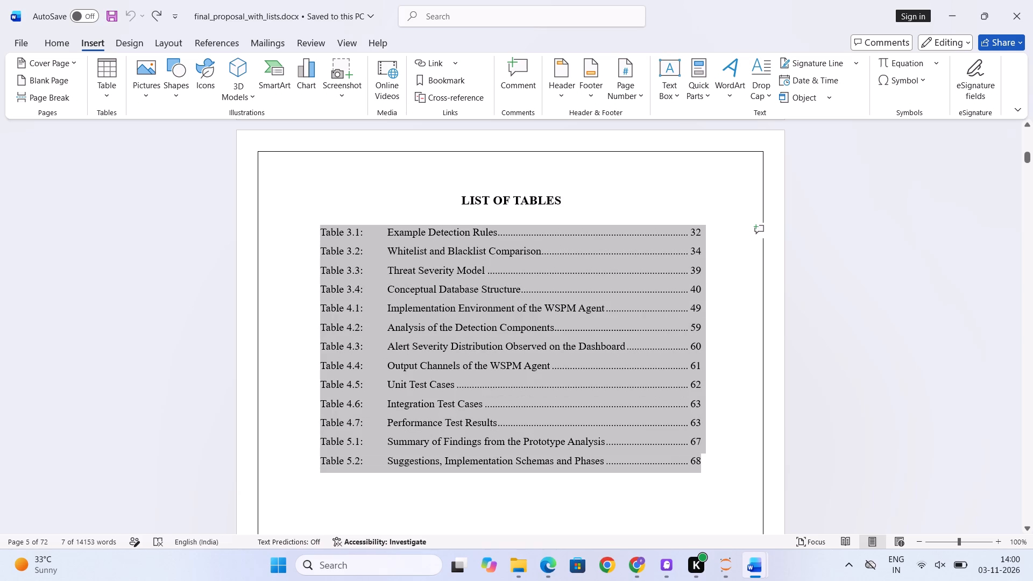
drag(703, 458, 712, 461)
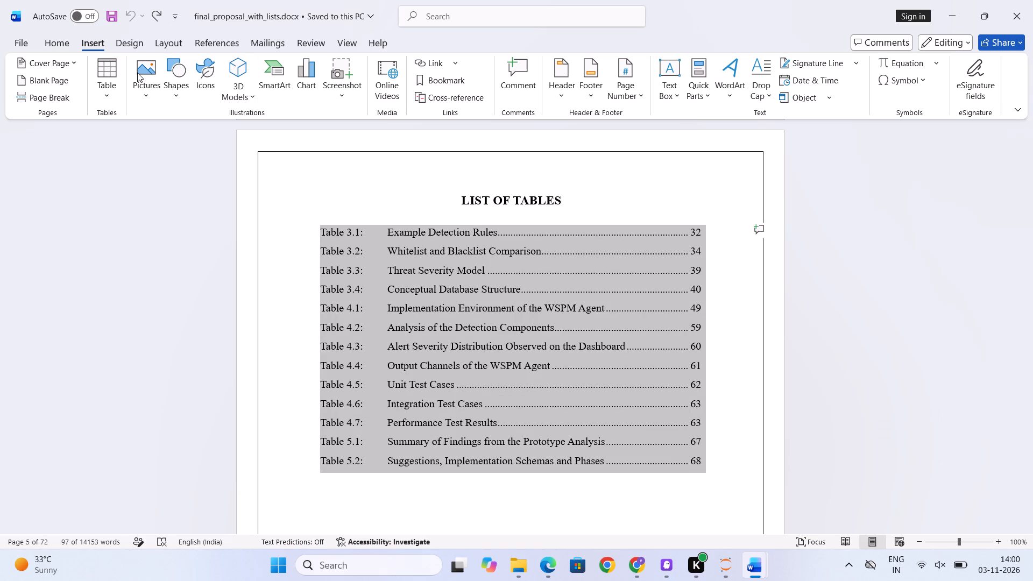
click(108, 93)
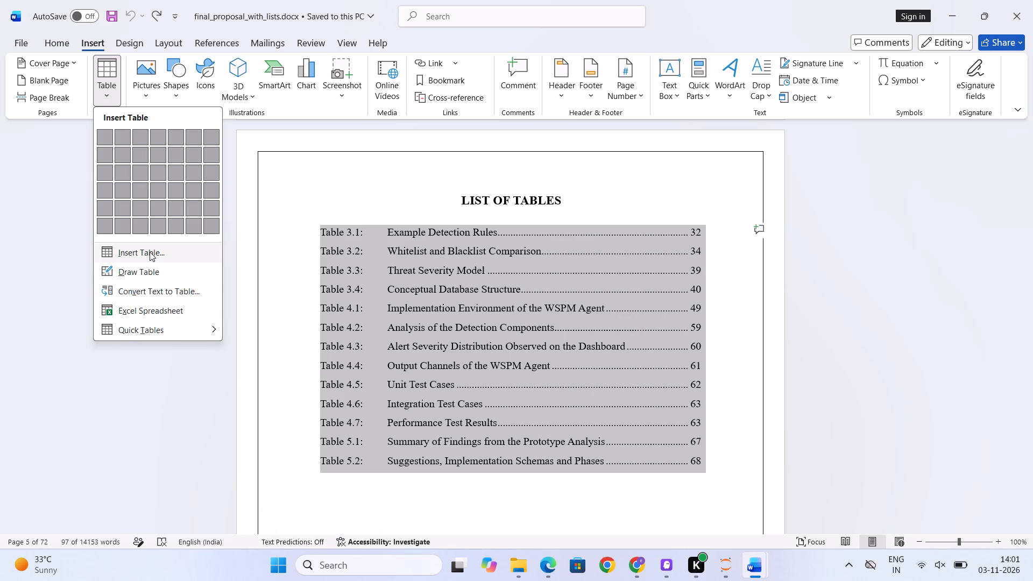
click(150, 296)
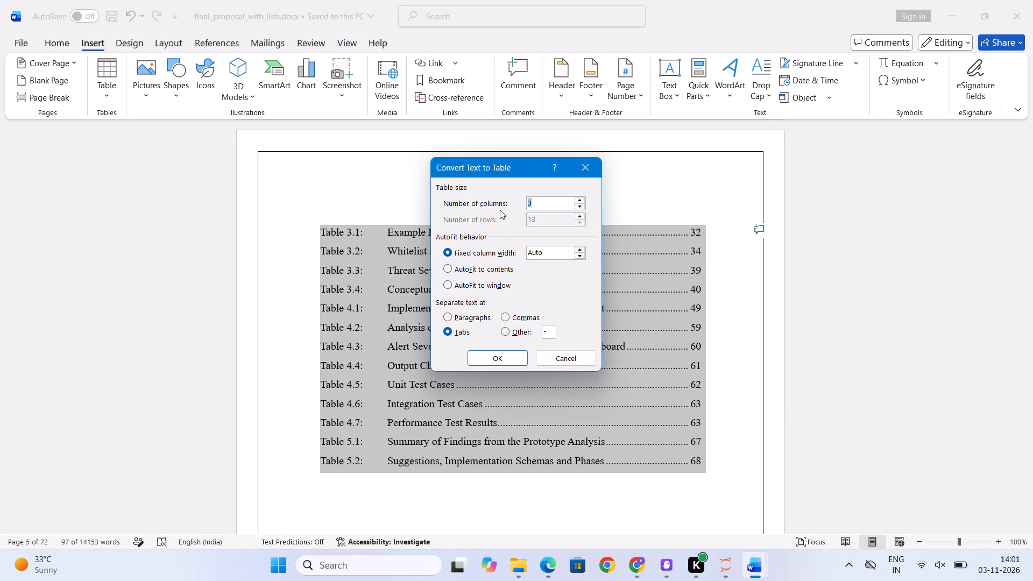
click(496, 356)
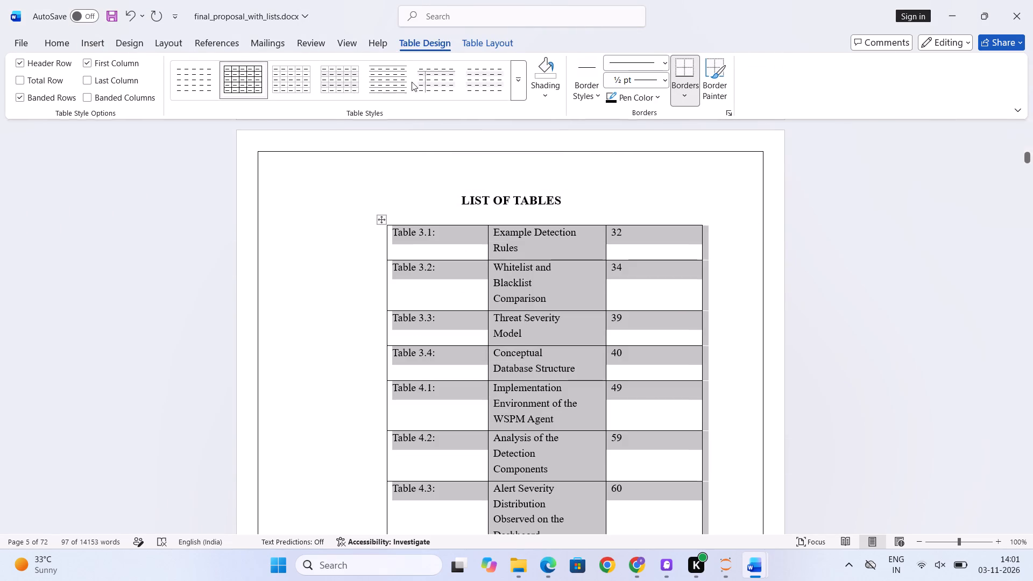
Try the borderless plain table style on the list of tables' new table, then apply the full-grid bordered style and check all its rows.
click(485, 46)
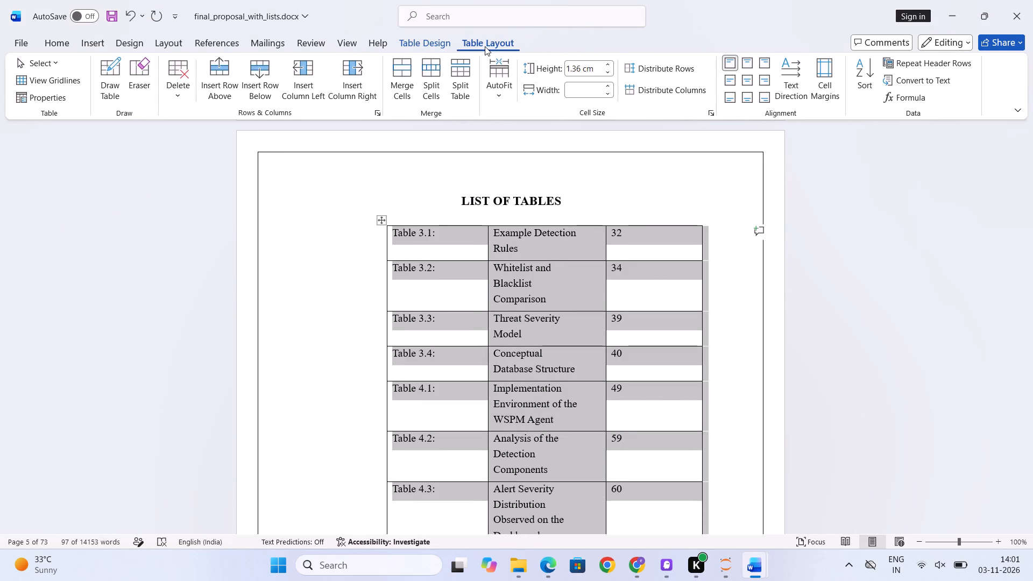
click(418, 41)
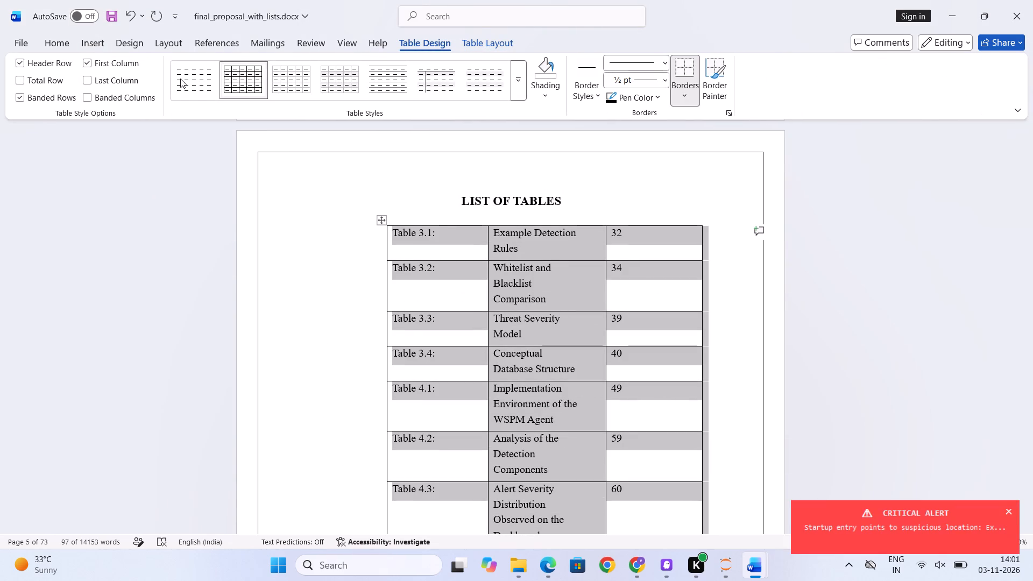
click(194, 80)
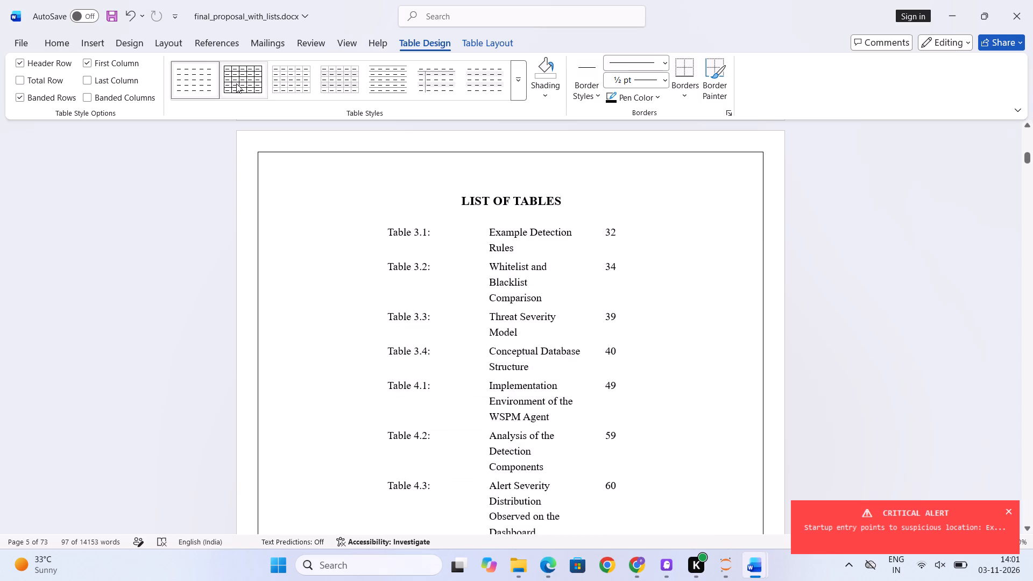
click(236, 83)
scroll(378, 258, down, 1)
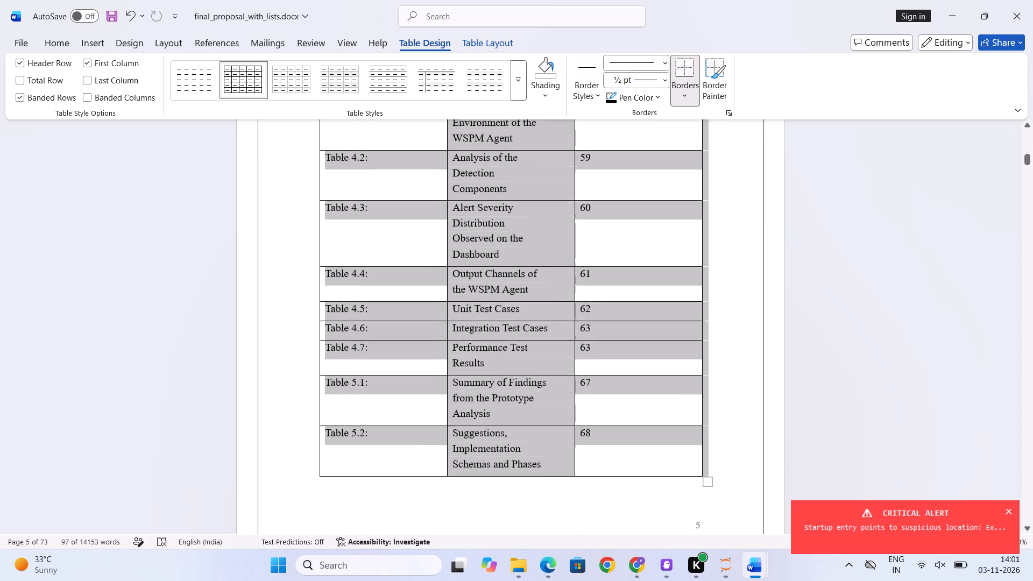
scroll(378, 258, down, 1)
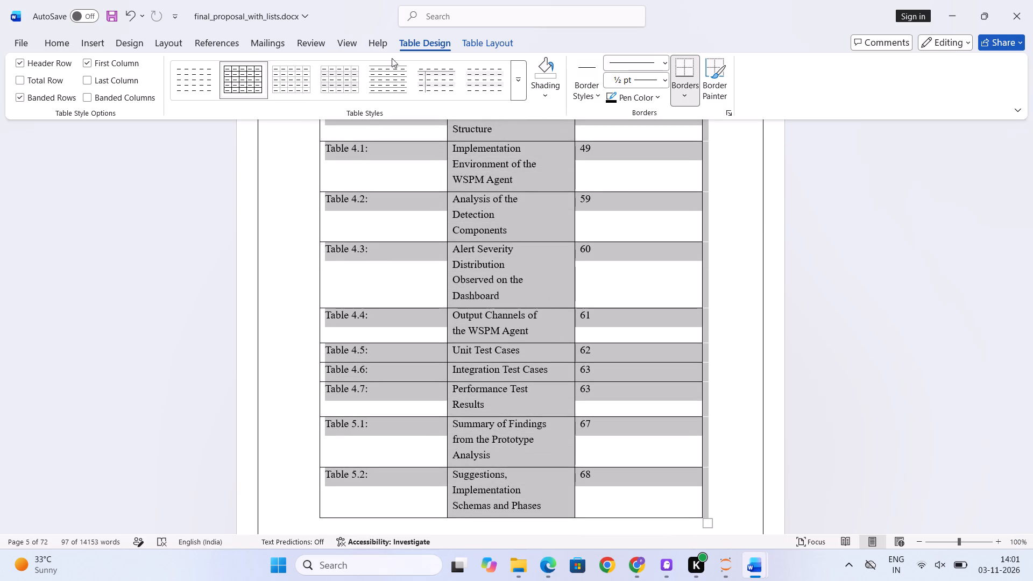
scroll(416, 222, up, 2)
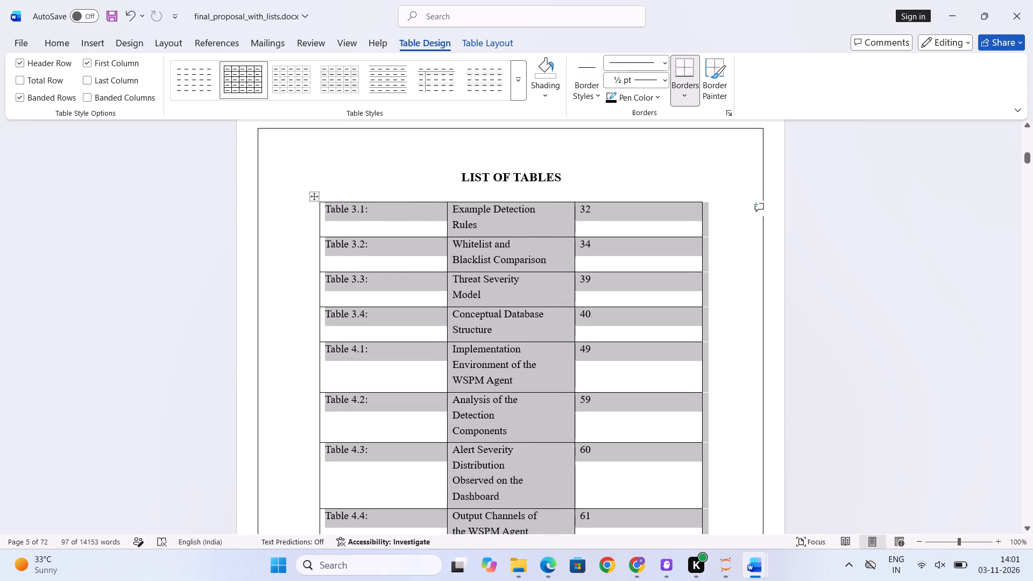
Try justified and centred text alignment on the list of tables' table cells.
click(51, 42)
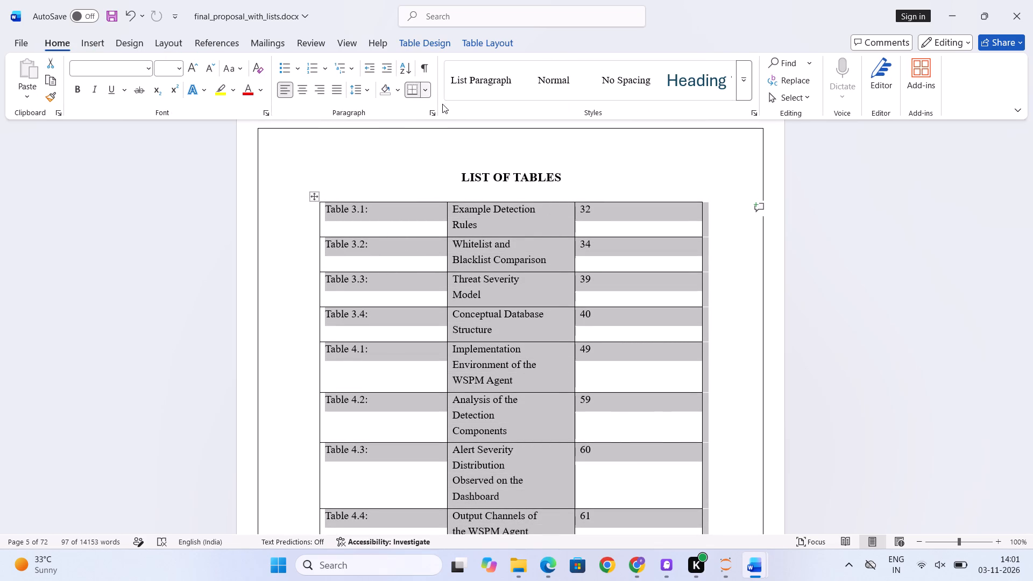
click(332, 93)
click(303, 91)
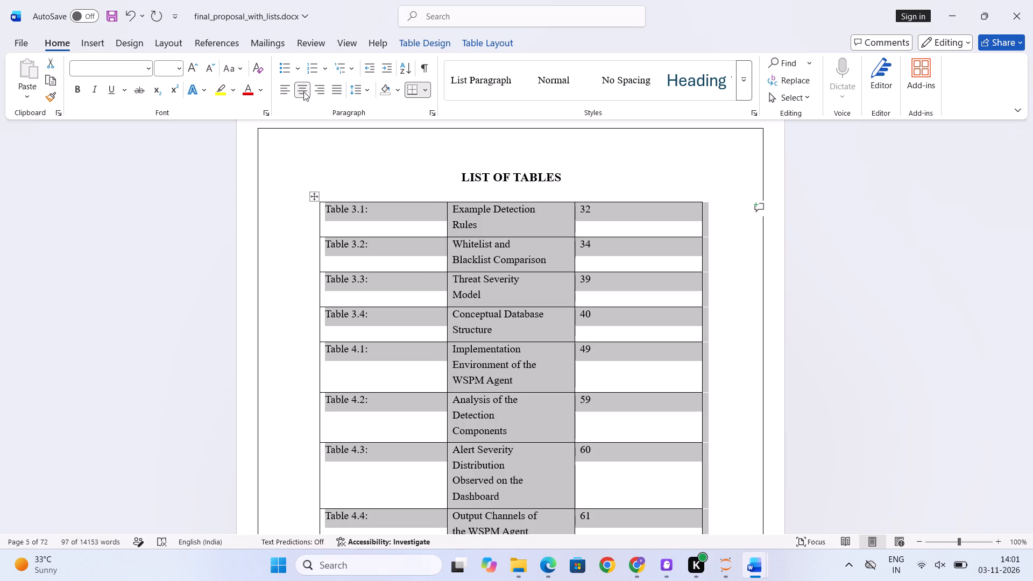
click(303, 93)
Examine the bordered list of tables' column widths, text wrapping and fit on its page before Chapter 1.
scroll(413, 216, down, 2)
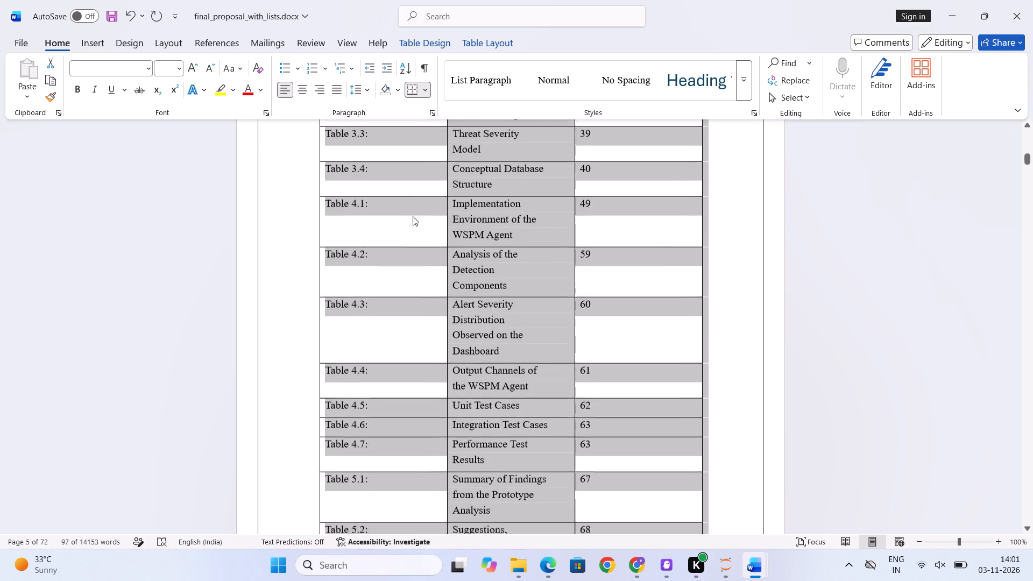
scroll(413, 216, down, 1)
click(641, 424)
scroll(641, 424, up, 1)
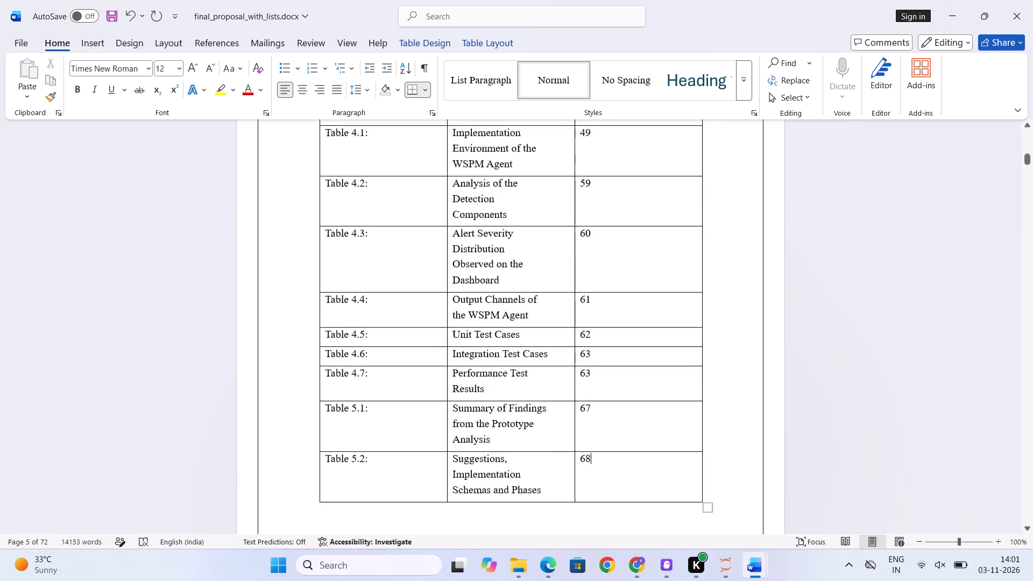
scroll(641, 424, up, 1)
scroll(641, 424, down, 1)
scroll(641, 424, up, 1)
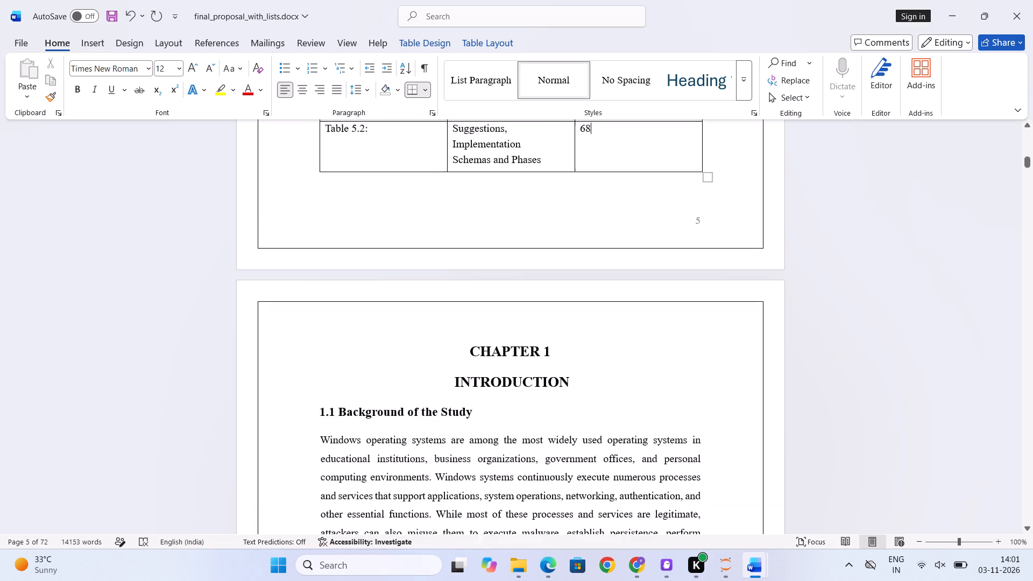
scroll(641, 424, up, 1)
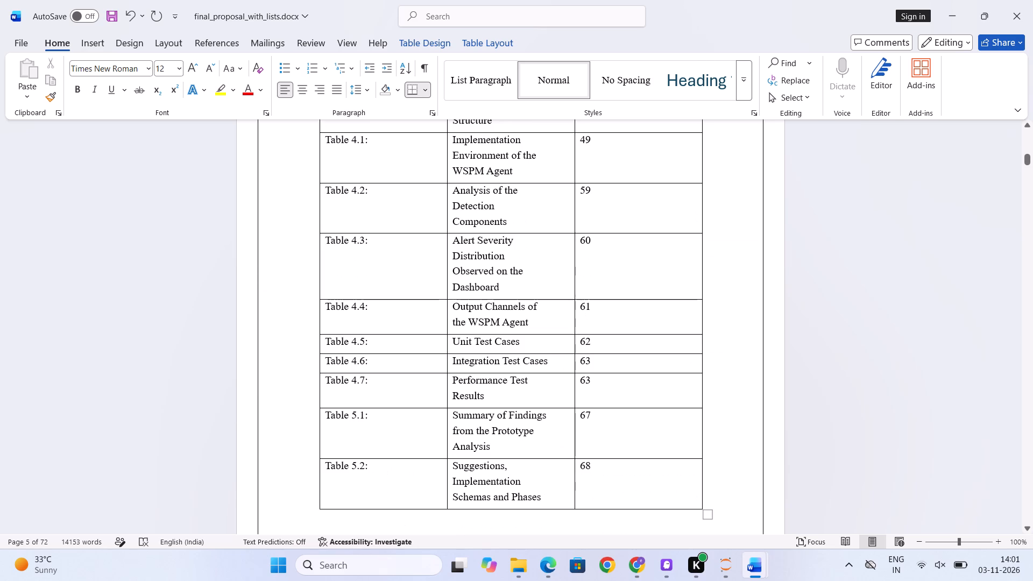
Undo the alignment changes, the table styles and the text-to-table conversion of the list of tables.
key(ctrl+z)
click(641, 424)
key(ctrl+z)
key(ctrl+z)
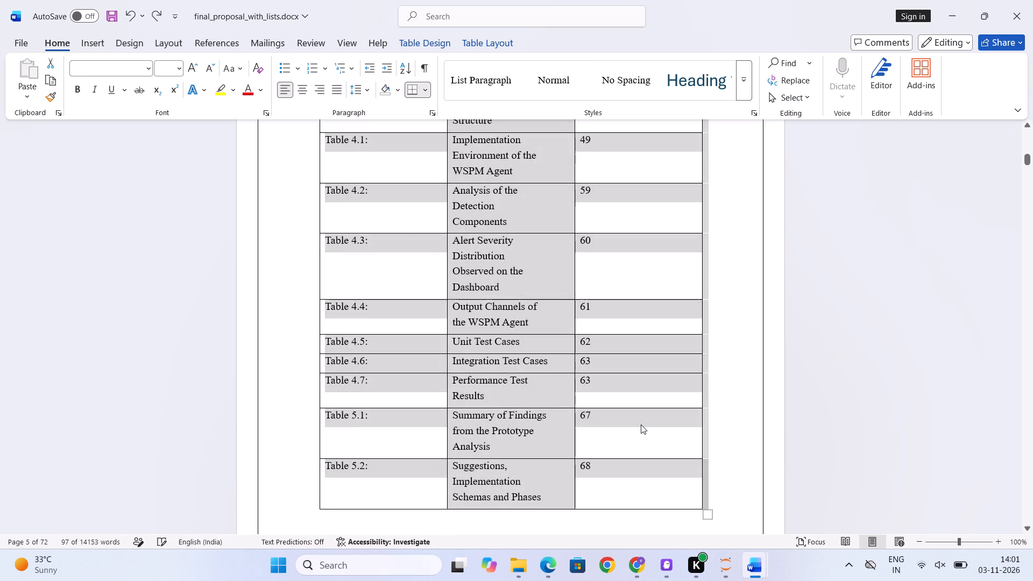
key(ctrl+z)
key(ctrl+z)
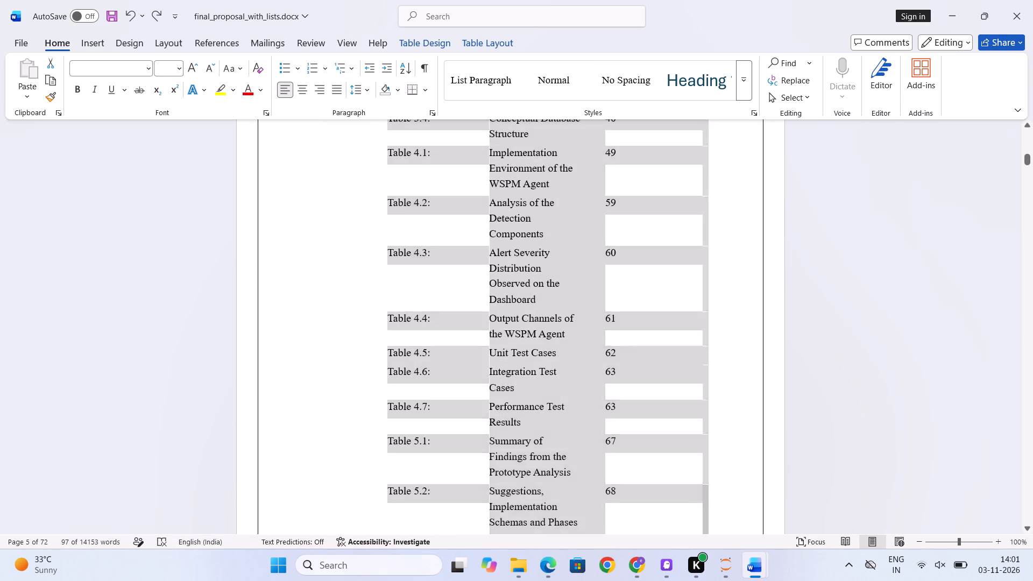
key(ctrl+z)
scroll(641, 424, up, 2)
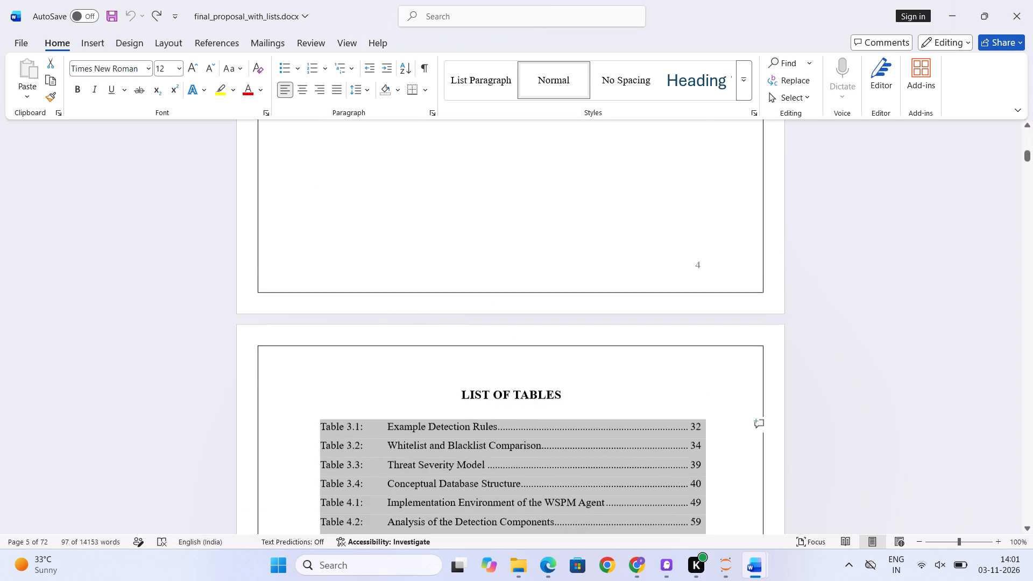
Review the plain-text lists of figures and tables, the contents table, the Chapter 1 text and the title page of the proposal.
scroll(641, 424, up, 3)
click(564, 500)
scroll(564, 500, up, 2)
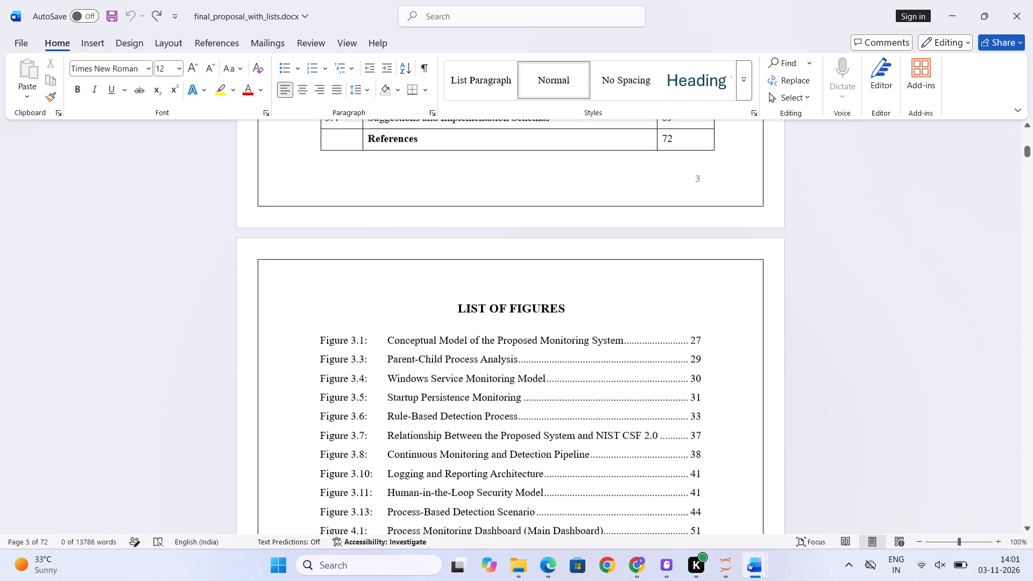
scroll(564, 500, up, 6)
scroll(564, 500, down, 11)
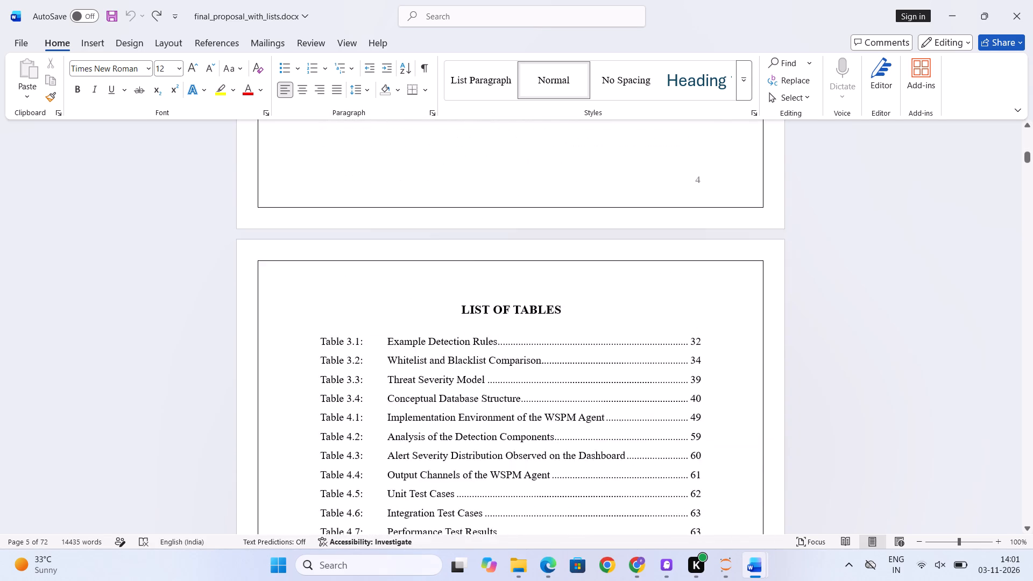
scroll(564, 500, down, 10)
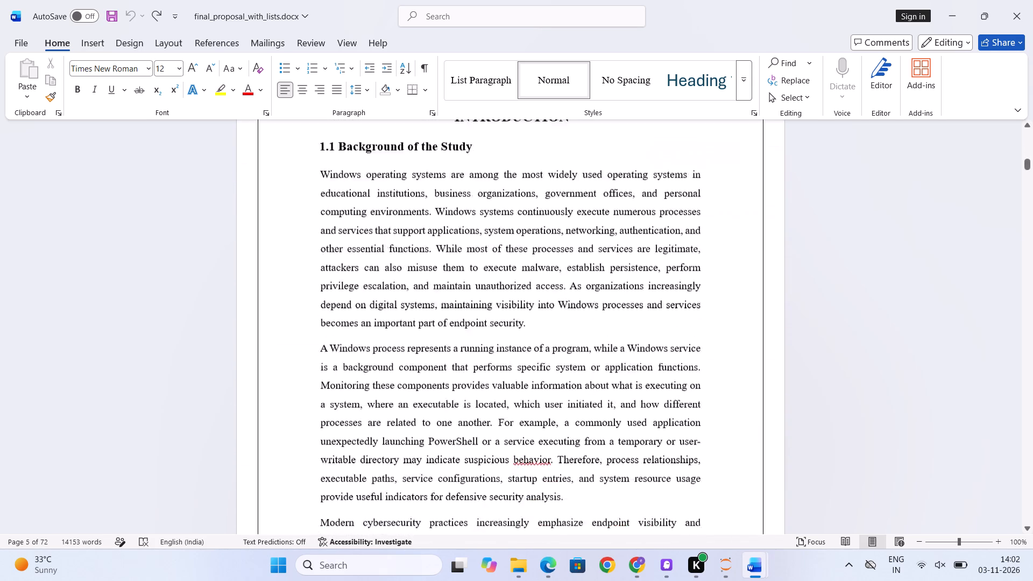
scroll(564, 500, down, 10)
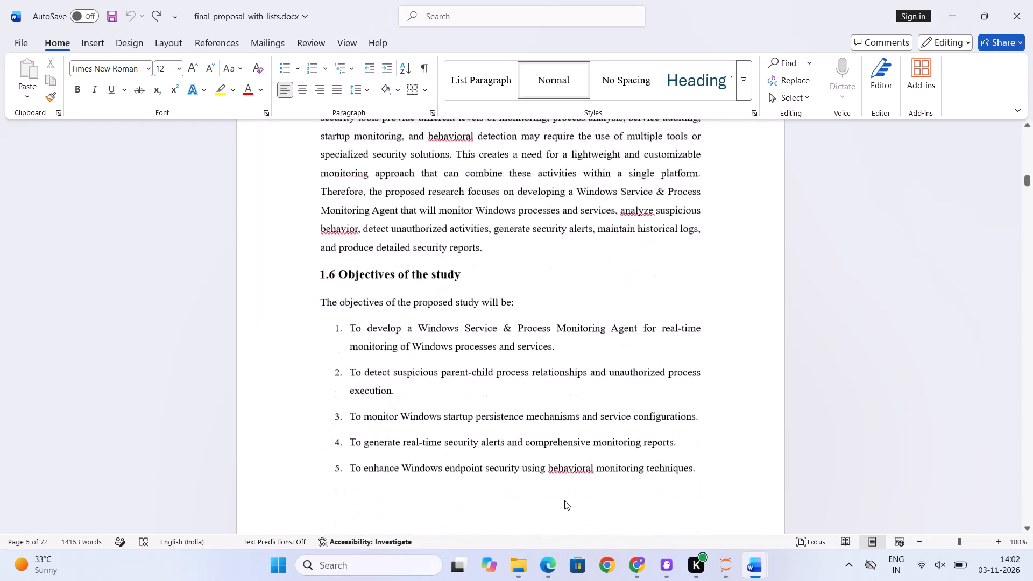
scroll(564, 500, down, 2)
scroll(496, 346, up, 20)
scroll(496, 346, up, 9)
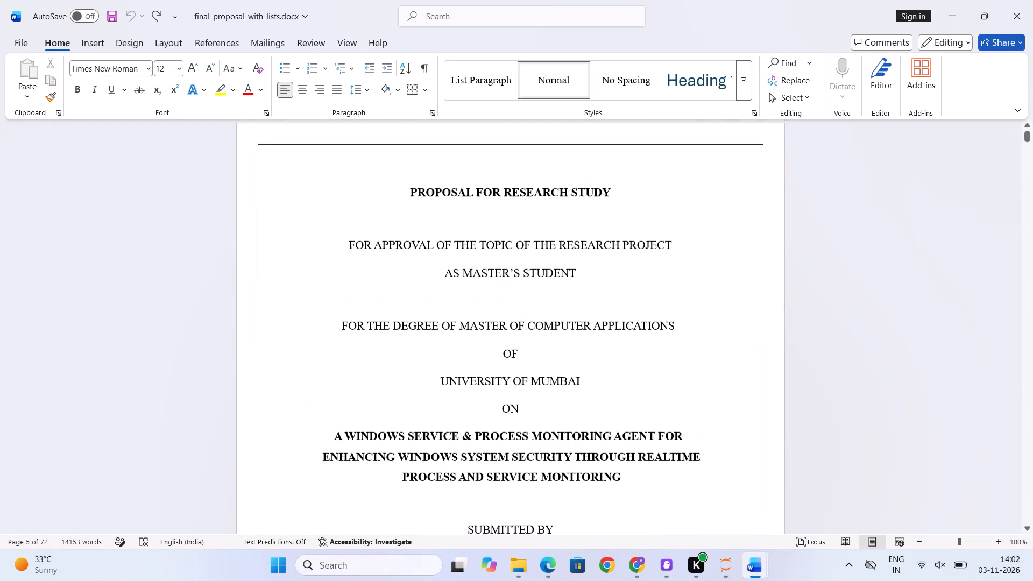
Save the proposal document under its existing name.
key(ctrl+s)
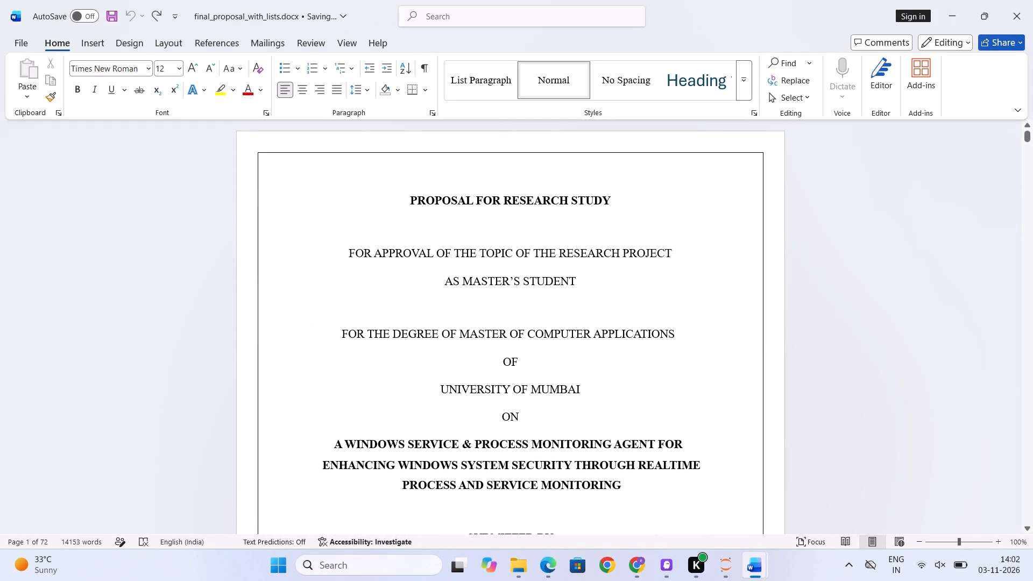
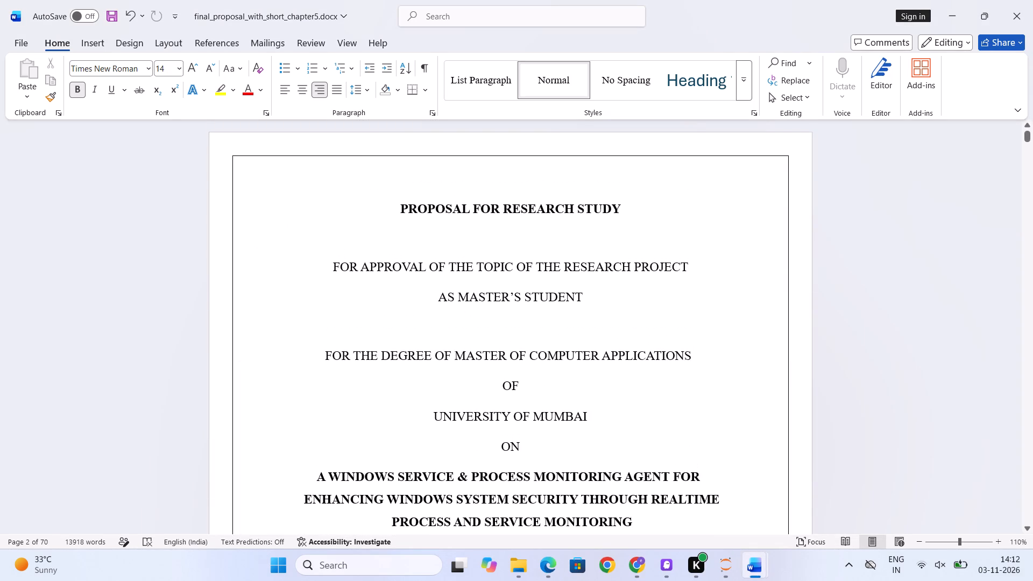
scroll(522, 297, down, 8)
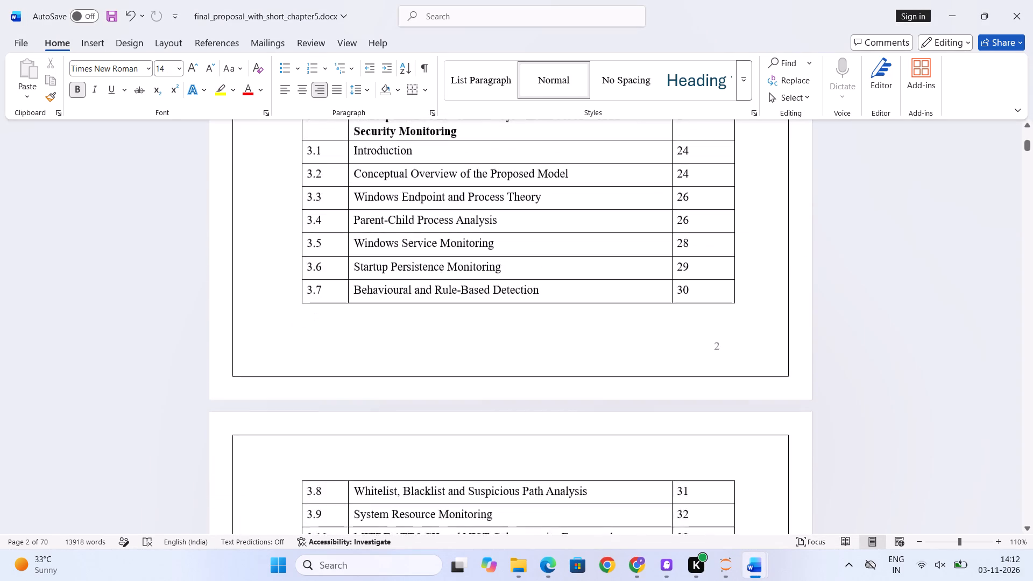
scroll(522, 297, down, 5)
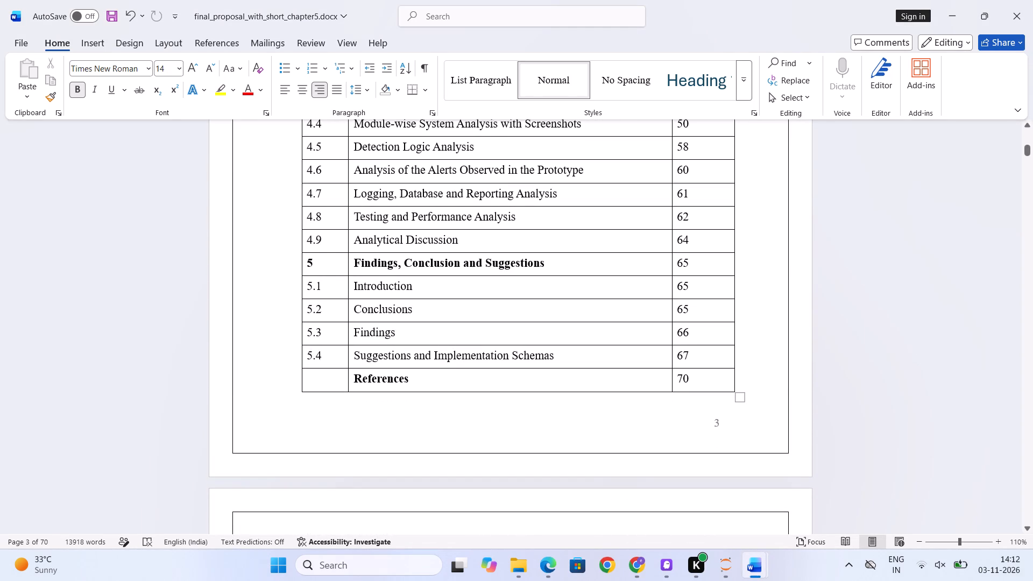
scroll(400, 324, down, 4)
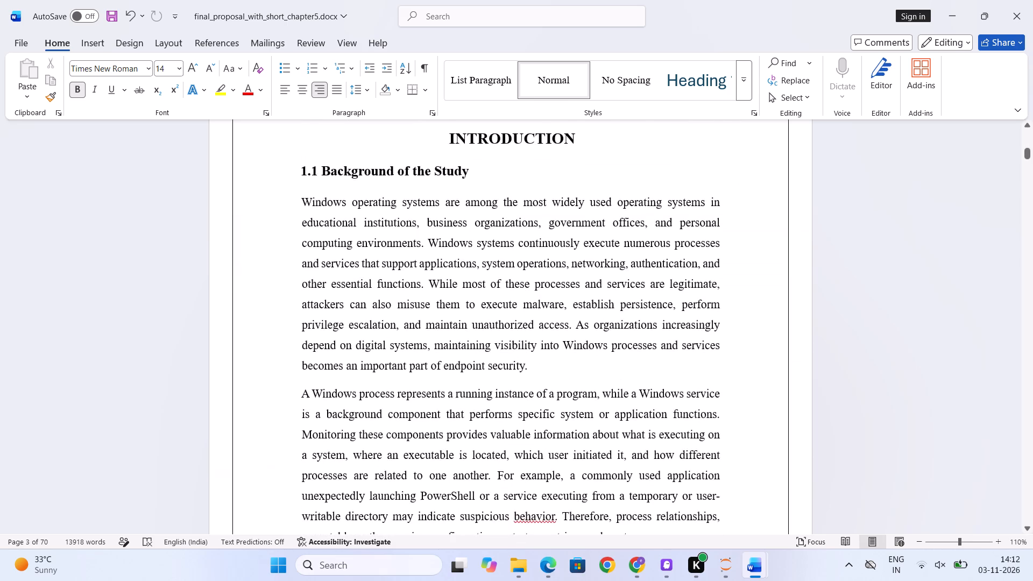
scroll(400, 324, down, 6)
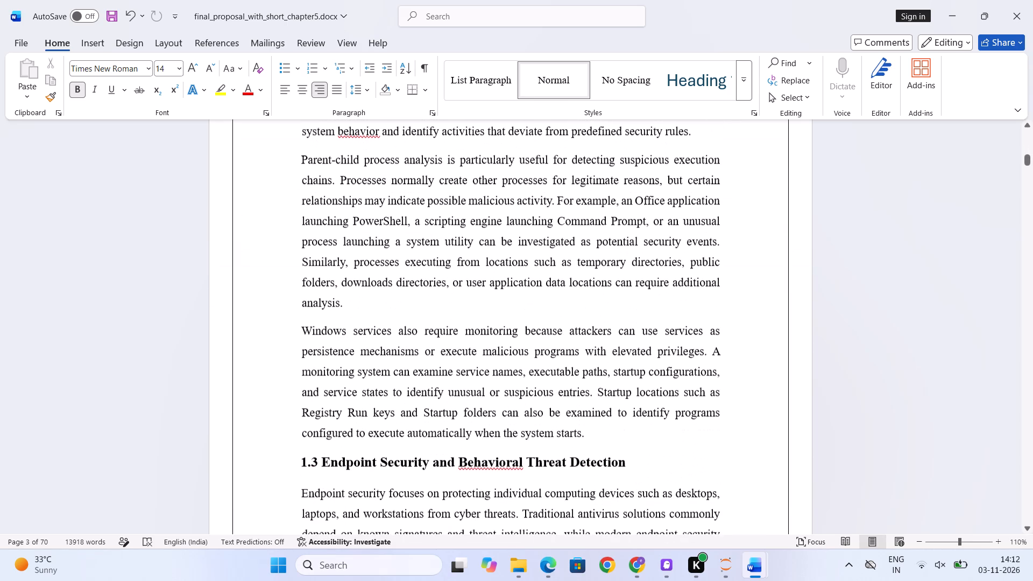
scroll(774, 257, up, 20)
scroll(774, 257, up, 20)
scroll(774, 257, up, 2)
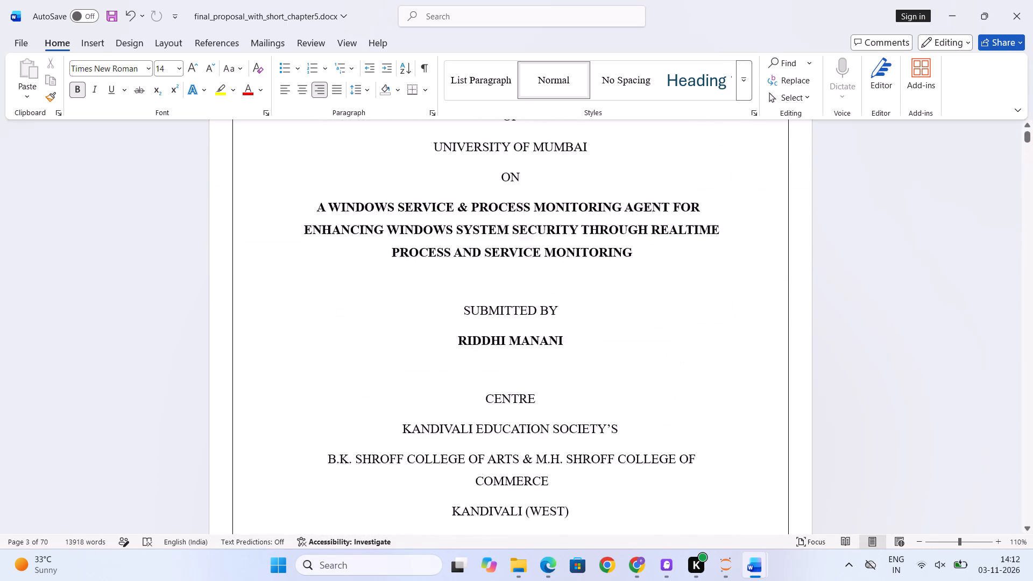
scroll(774, 257, up, 20)
scroll(774, 257, up, 16)
Save final_proposal_with_short_chapter5.docx under its existing name.
key(ctrl+s)
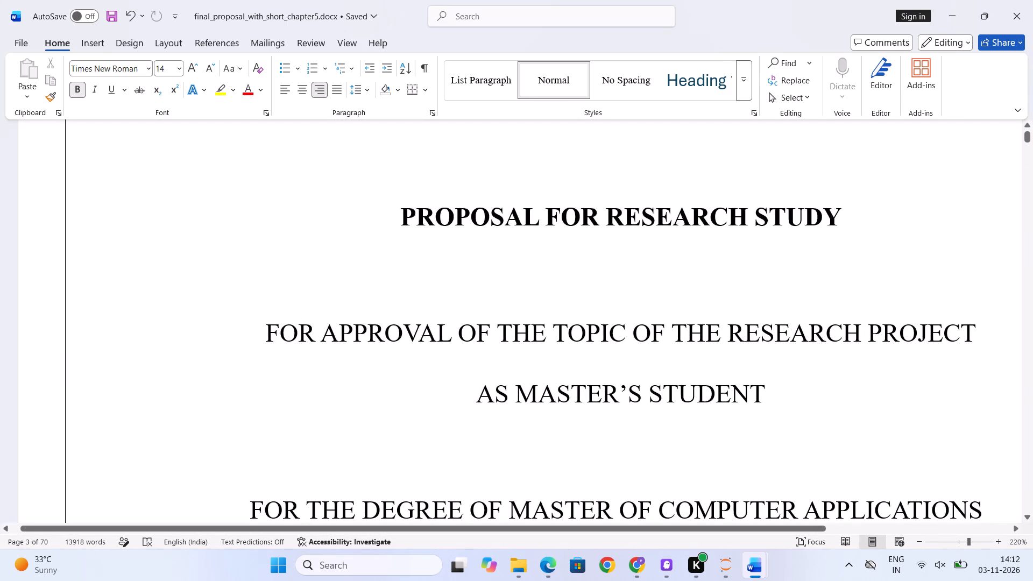
key(ctrl+s)
ctrl+scroll(774, 257, down, 2)
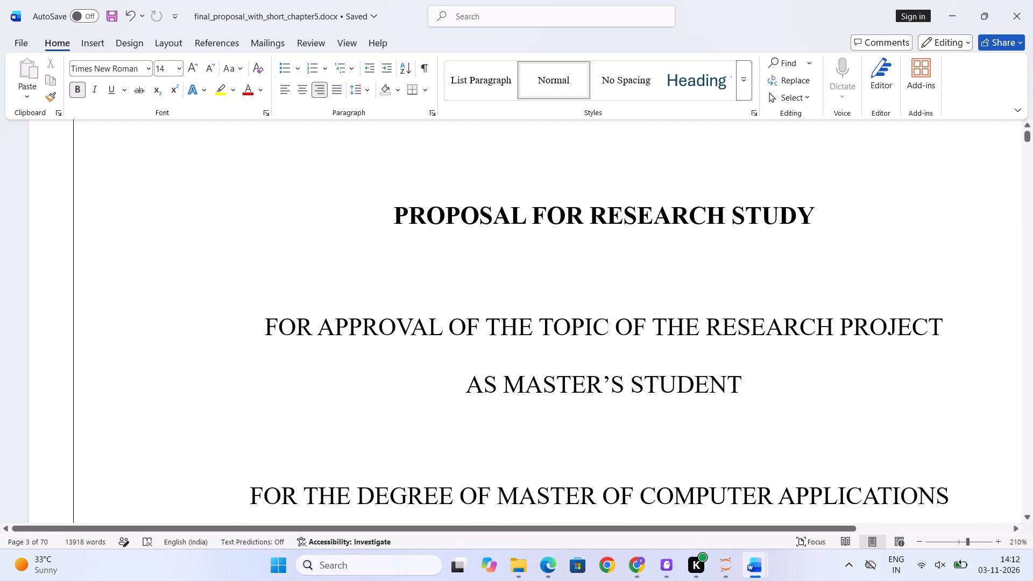
ctrl+scroll(630, 287, down, 12)
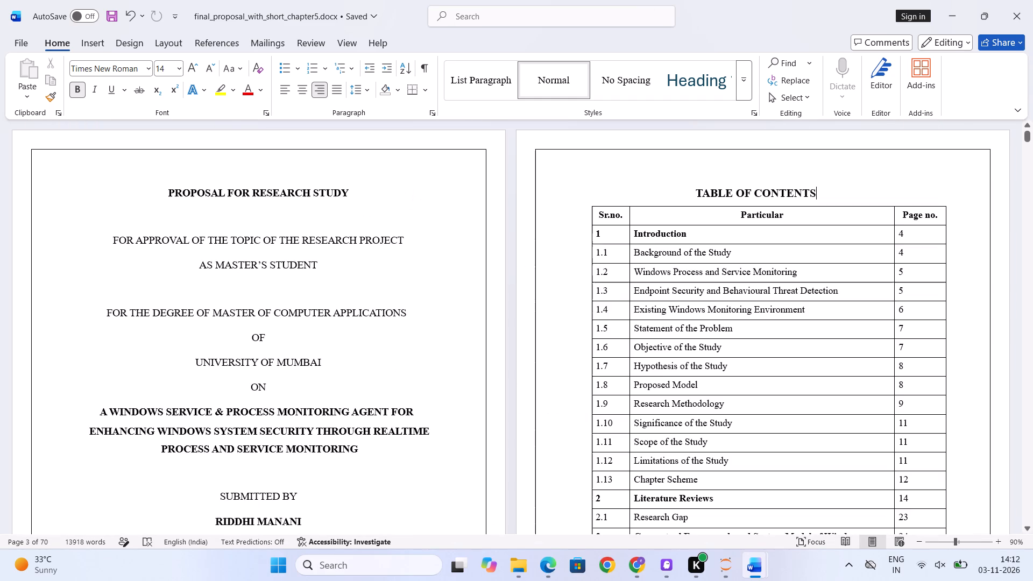
Switch to the WSPM Agent and examine its process, service, alert, startup, process tree, history and report views.
click(727, 573)
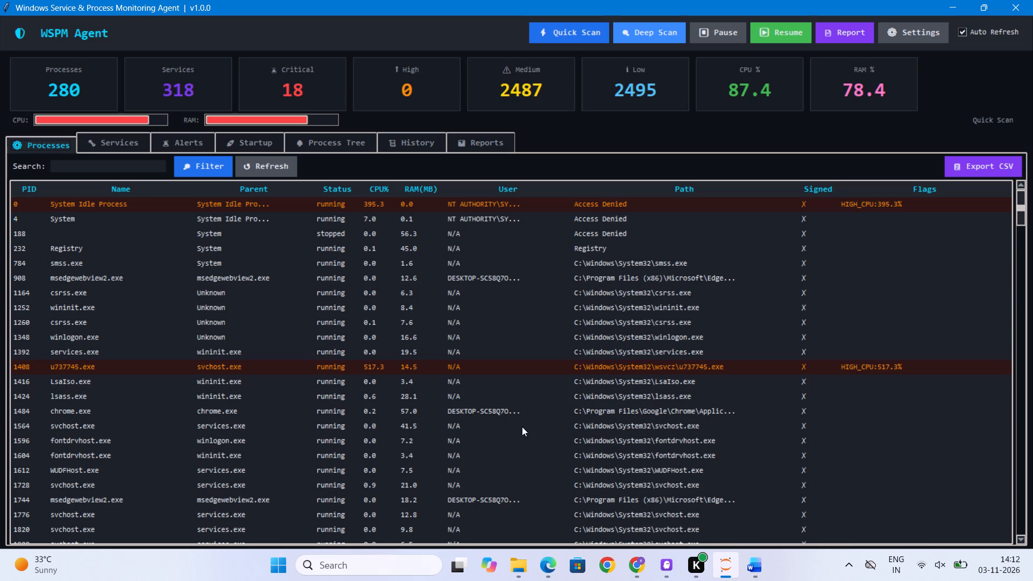
scroll(472, 340, up, 10)
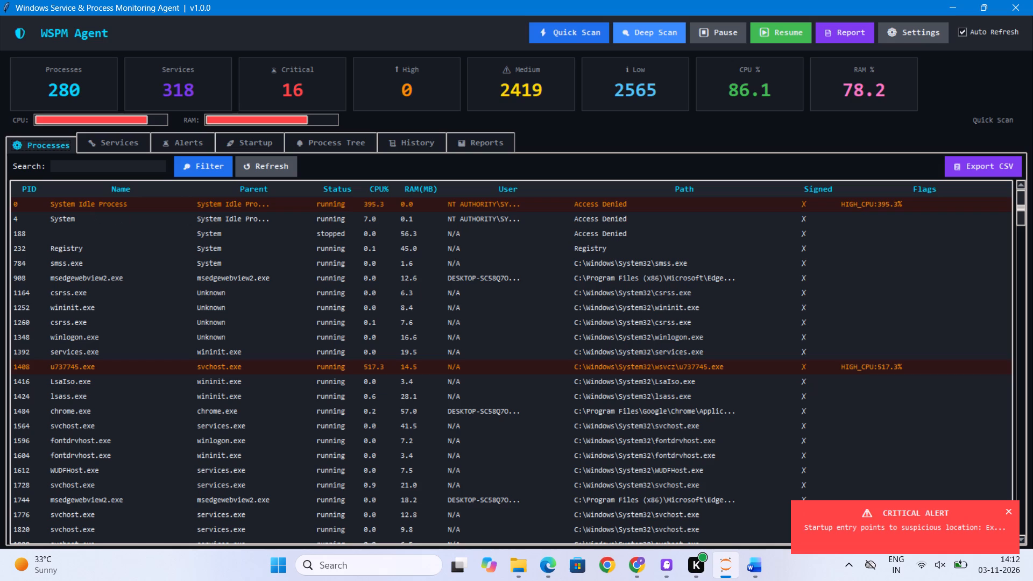
click(101, 140)
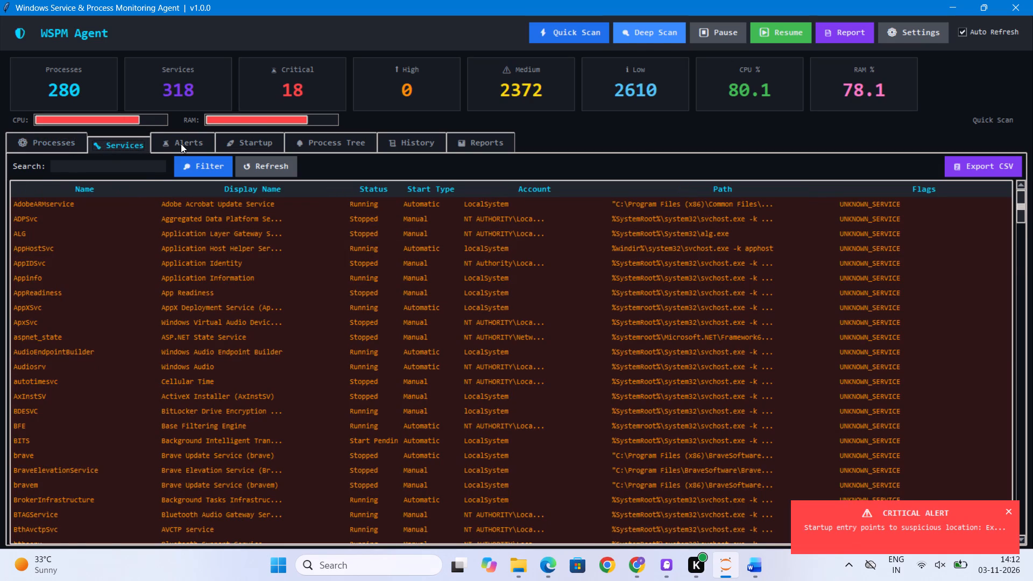
click(181, 144)
click(251, 146)
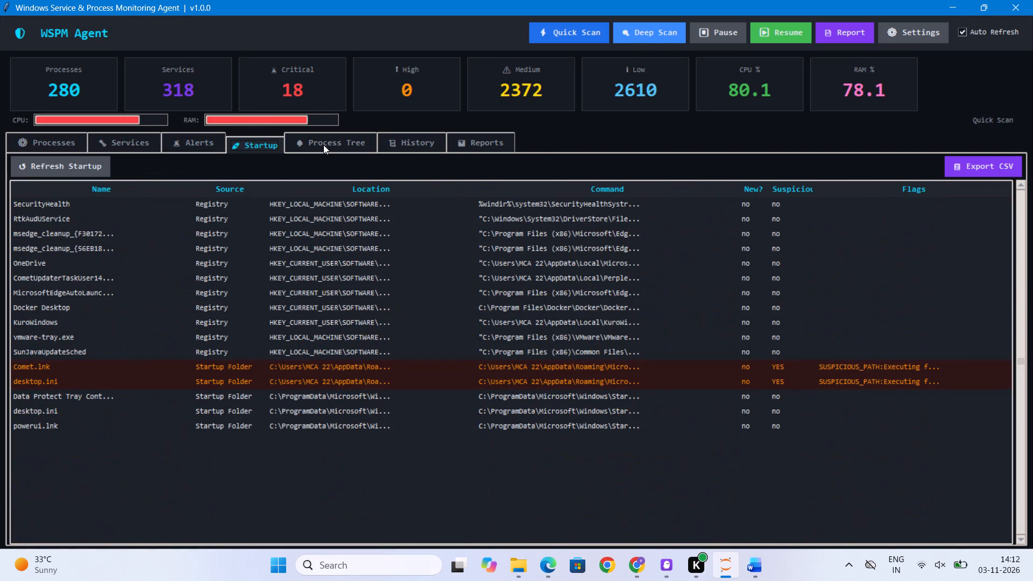
click(331, 144)
click(414, 133)
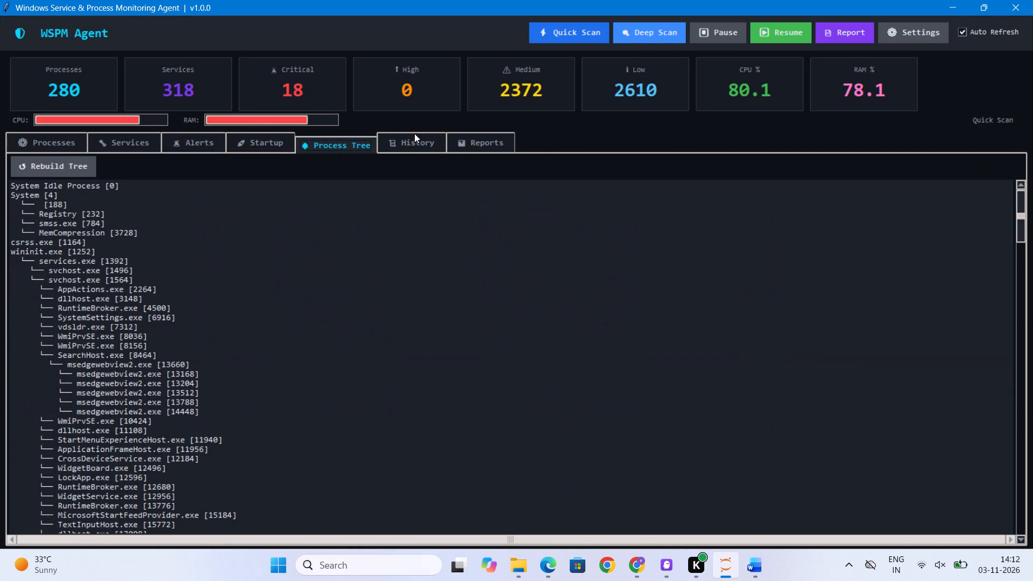
click(422, 139)
click(493, 136)
click(35, 140)
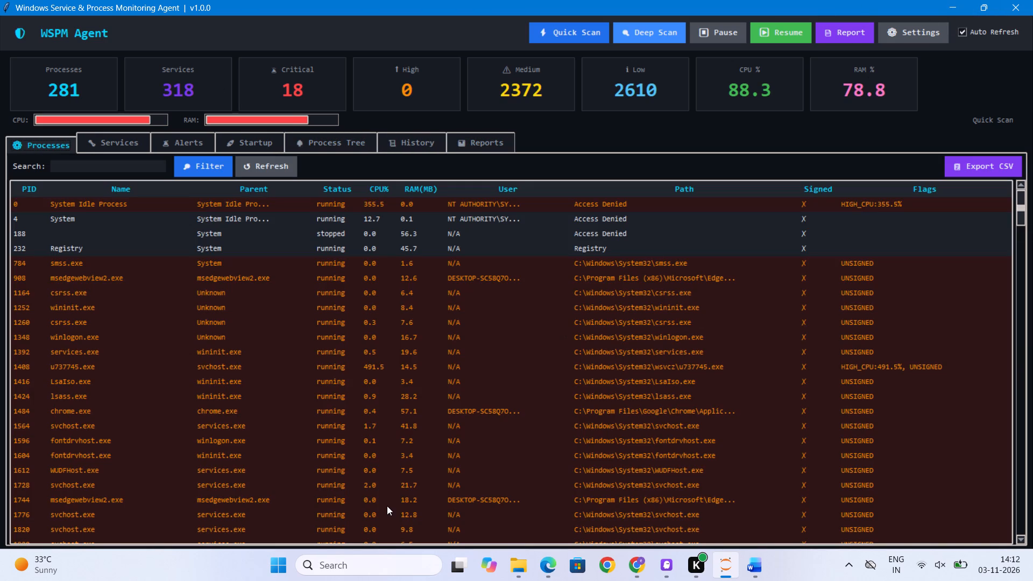
Find and open the Windows Task Manager.
click(337, 557)
text(tas)
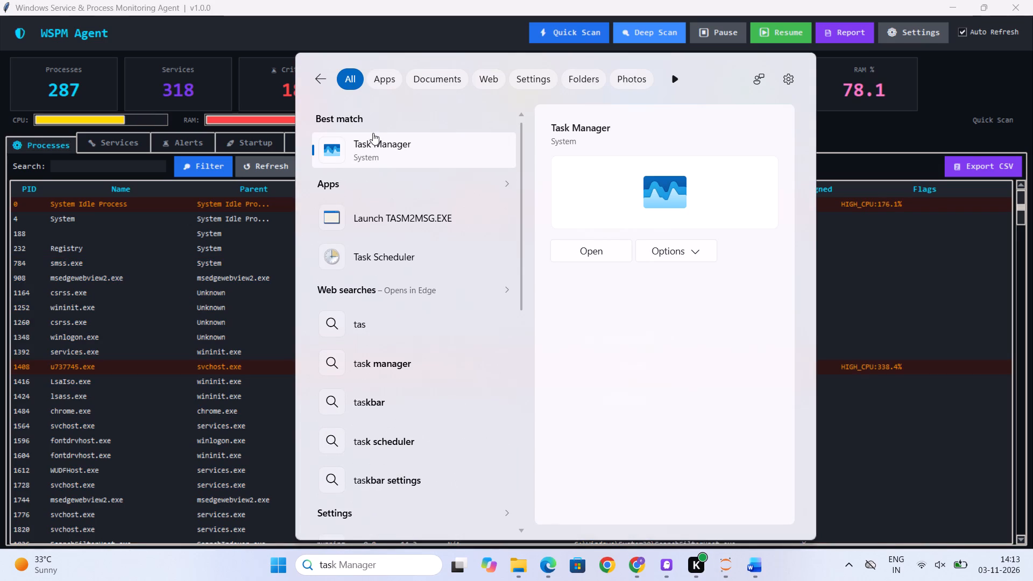
click(371, 145)
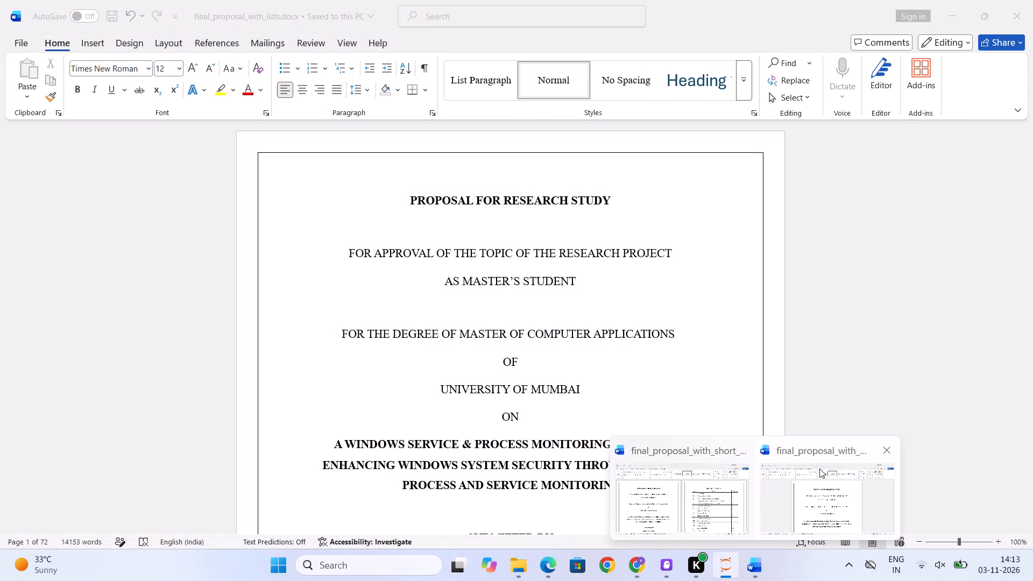
Switch to final_proposal_with_lists.docx and review its title page, contents table and list of figures up to the Chapter 1 heading.
click(820, 469)
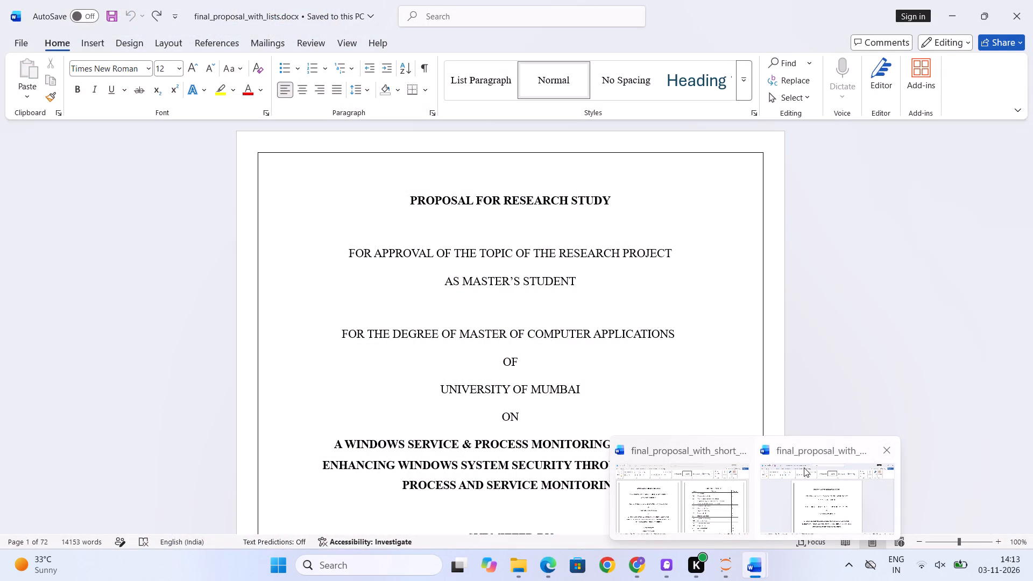
click(803, 467)
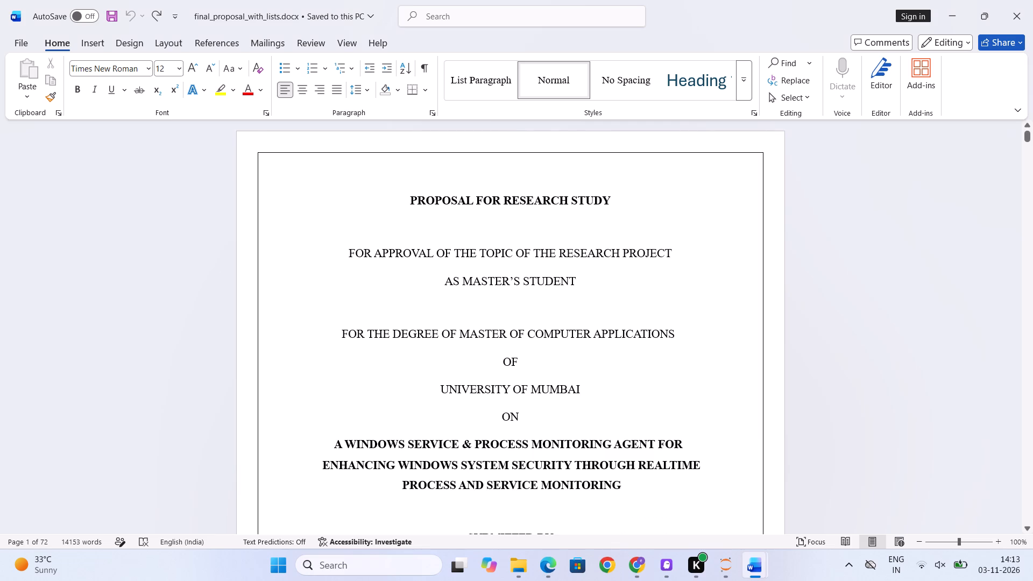
scroll(596, 344, down, 6)
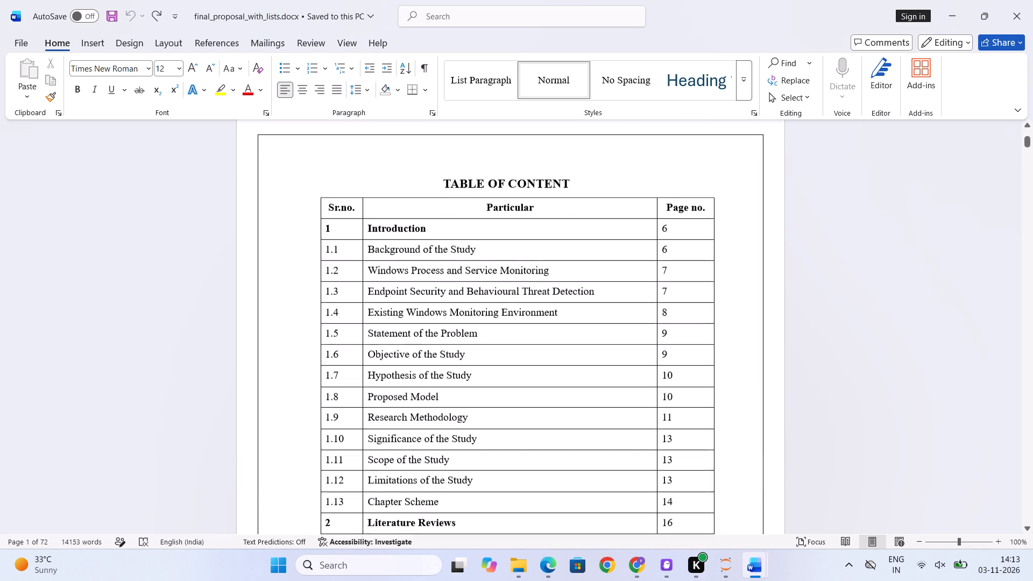
scroll(596, 344, down, 1)
scroll(596, 344, up, 17)
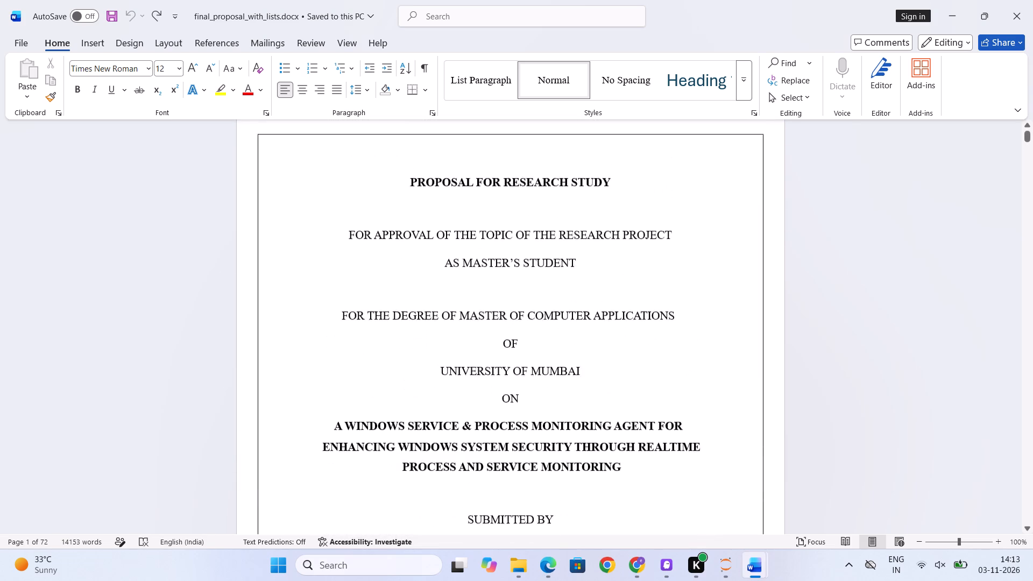
scroll(596, 344, down, 9)
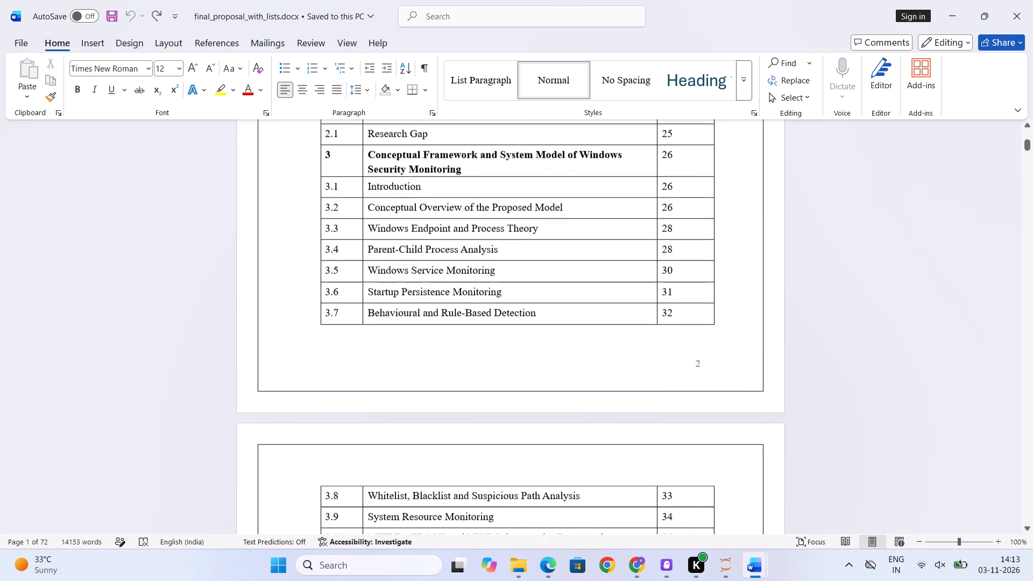
scroll(596, 344, down, 1)
ctrl+scroll(596, 344, up, 1)
ctrl+scroll(596, 344, down, 2)
scroll(596, 344, down, 9)
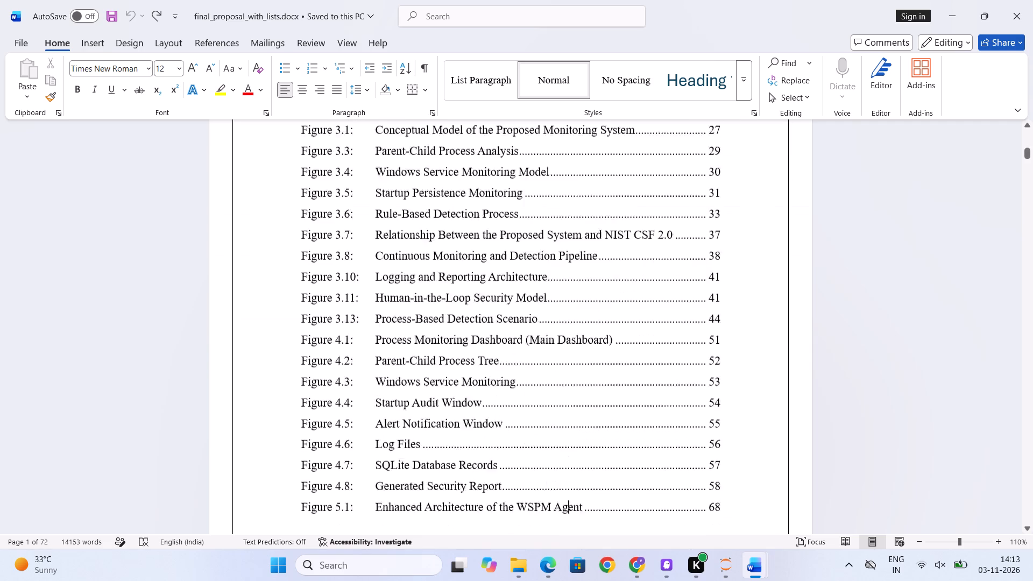
scroll(596, 344, down, 12)
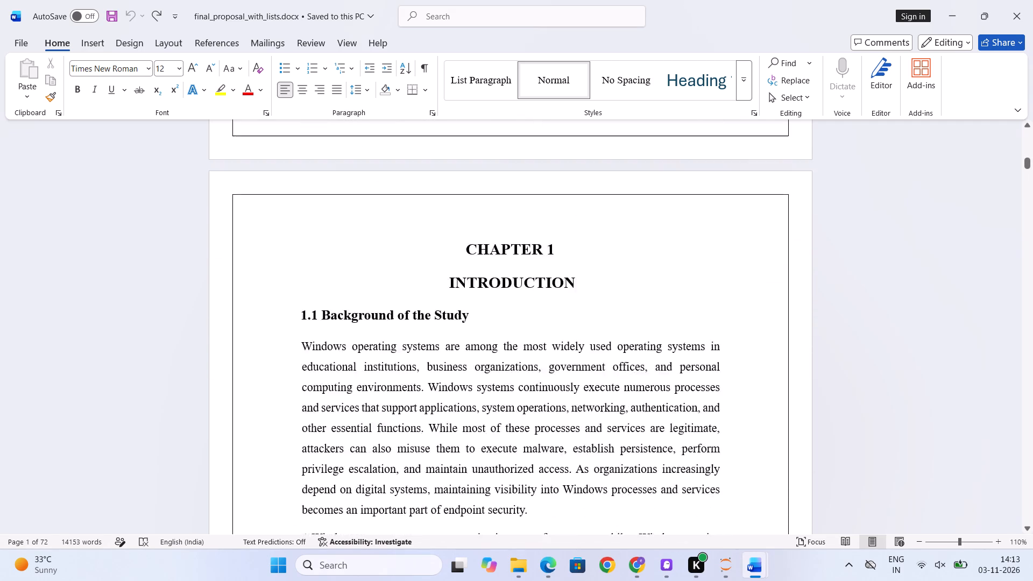
Review the proposed model, research methodology and chapter scheme of Chapter 1, continuing into the Chapter 2 literature reviews.
scroll(596, 344, down, 11)
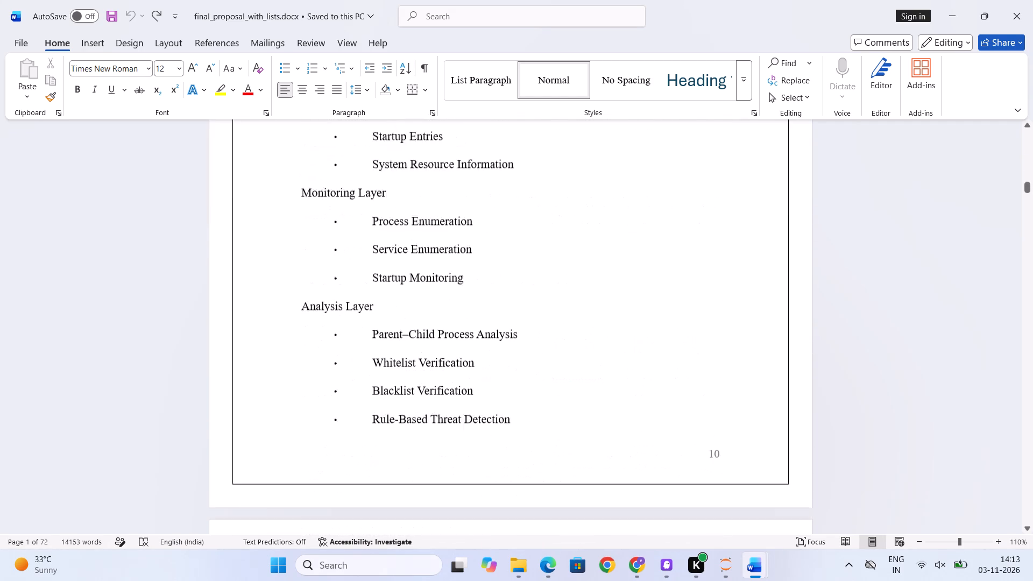
scroll(596, 344, down, 1)
scroll(482, 327, down, 3)
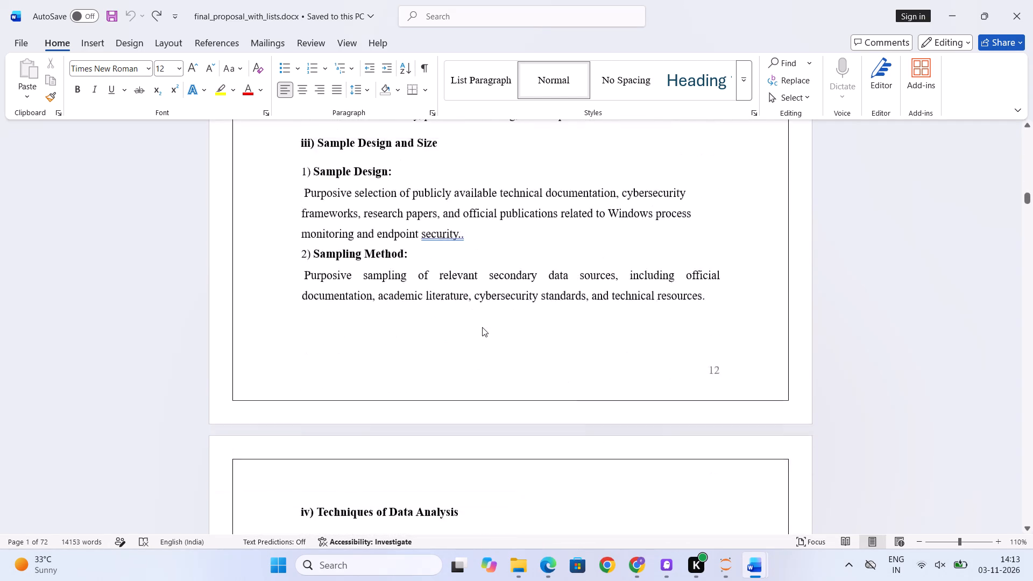
scroll(482, 327, down, 11)
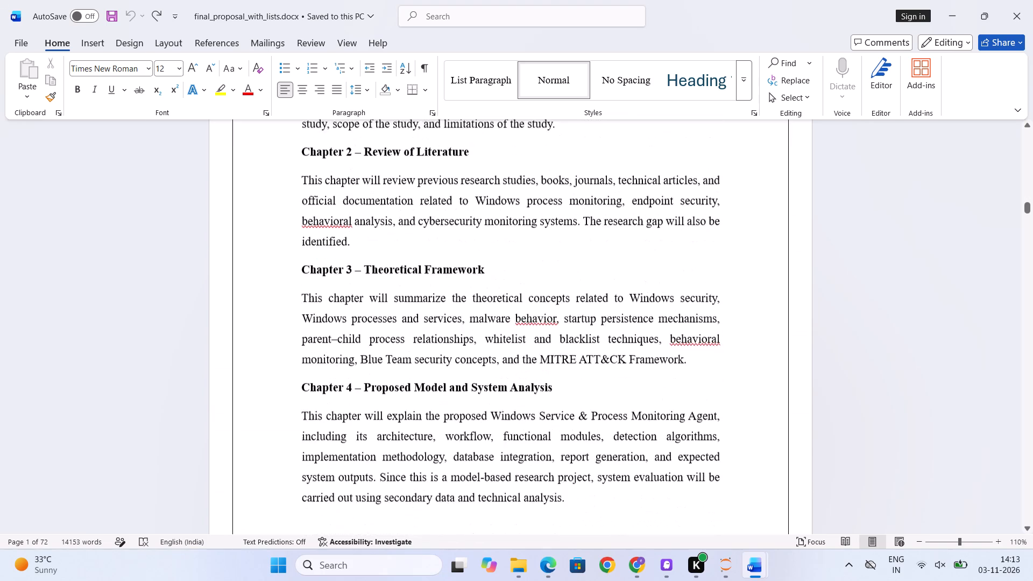
scroll(482, 327, down, 16)
scroll(482, 327, down, 11)
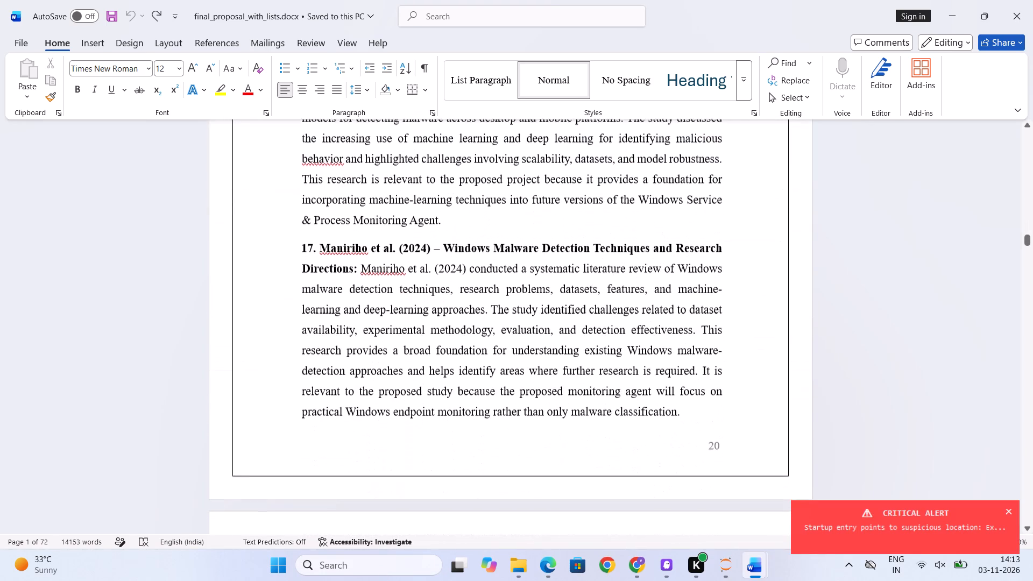
Review the remaining Chapter 2 literature reviews and the Research Gap section, up to the Chapter 3 heading.
scroll(482, 327, down, 12)
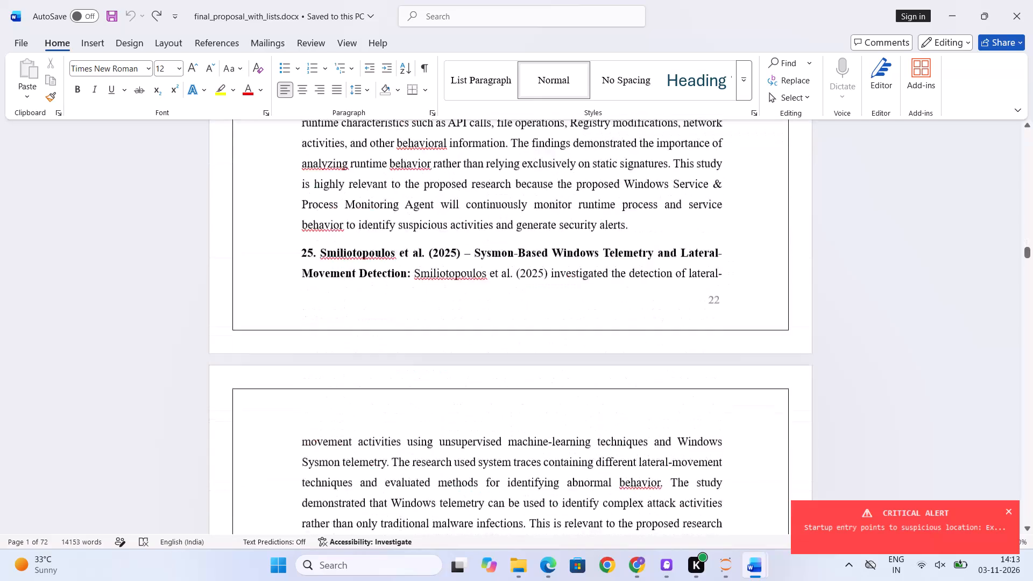
scroll(482, 327, down, 13)
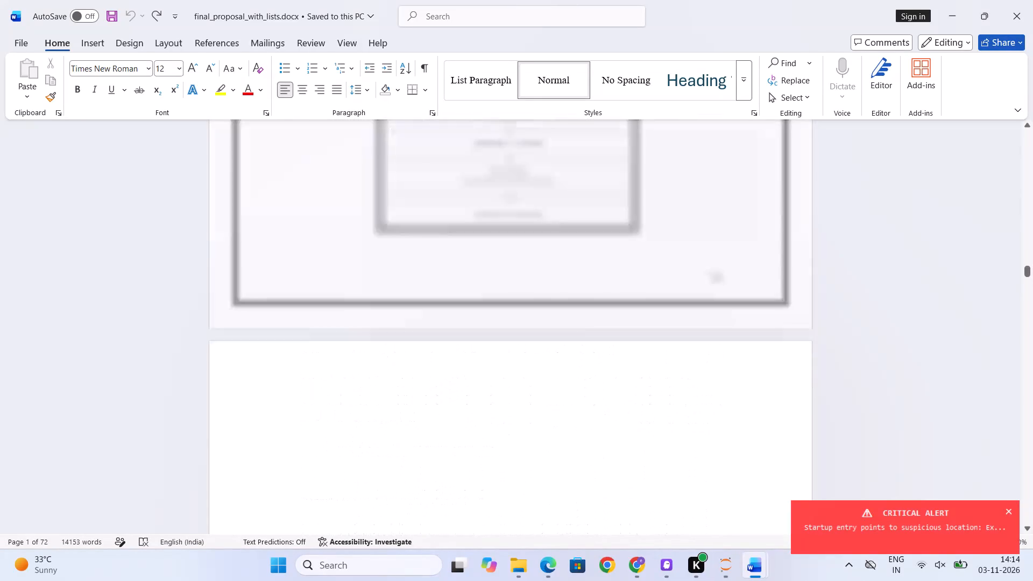
scroll(482, 327, down, 3)
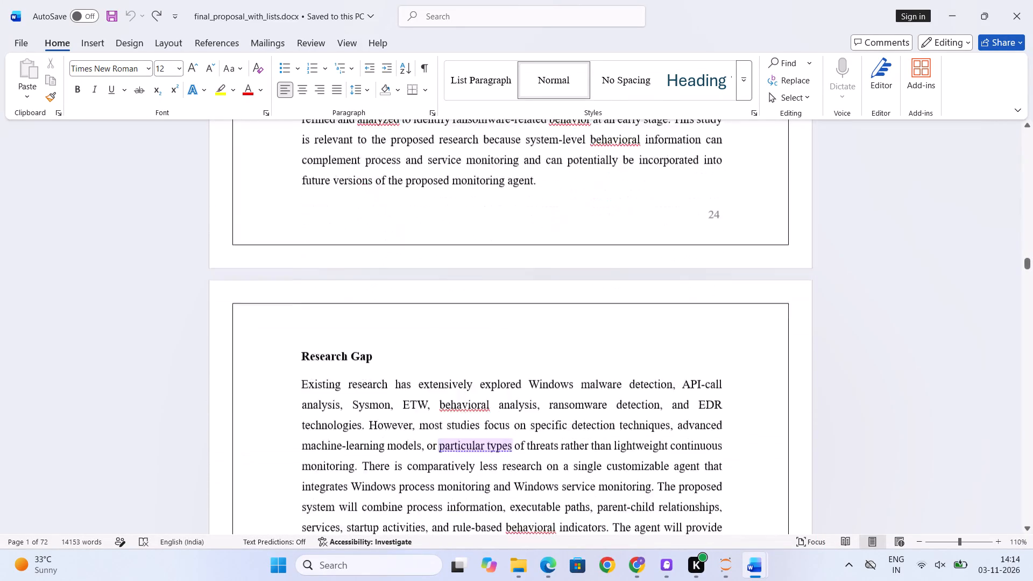
scroll(482, 327, down, 4)
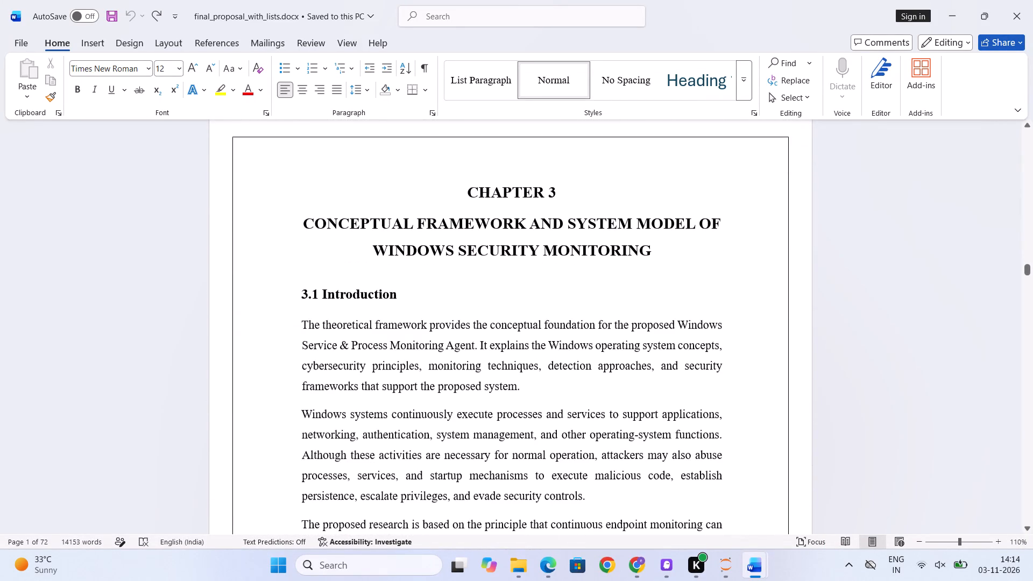
Review the start of Chapter 3, from its title and introduction through Figure 3.3 on parent-child process analysis.
scroll(482, 327, down, 1)
double_click(404, 210)
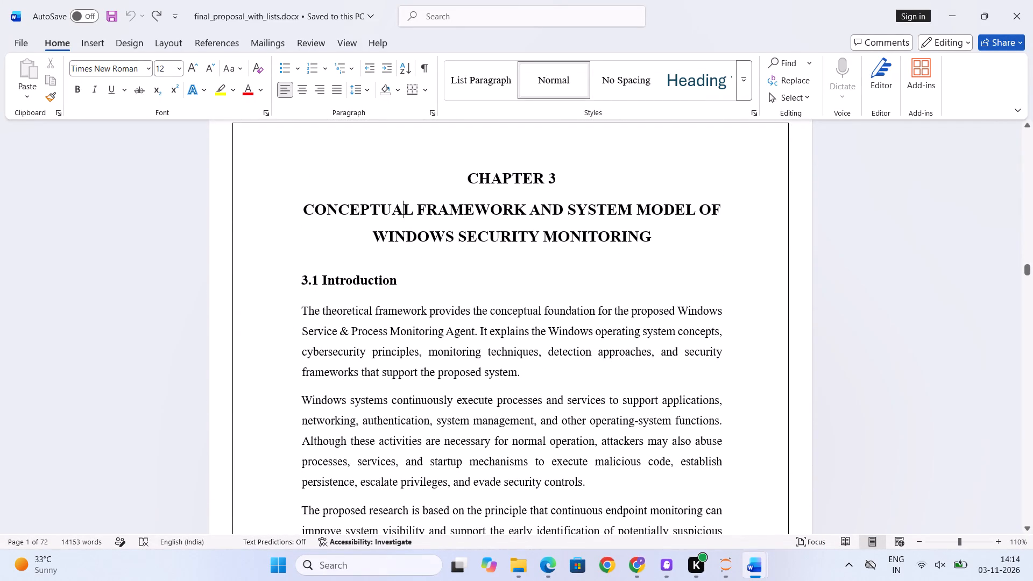
click(455, 247)
scroll(455, 247, down, 1)
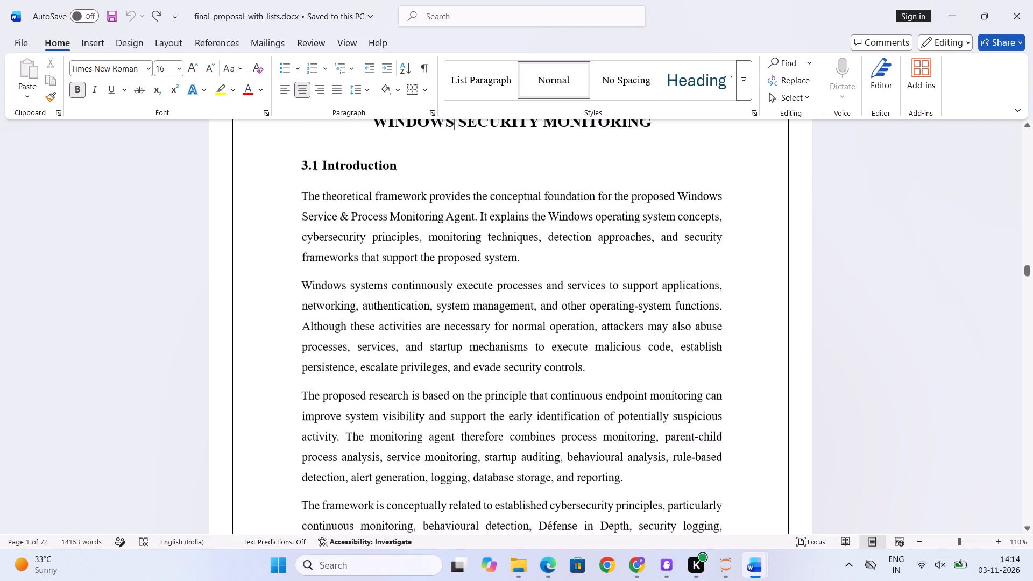
scroll(455, 247, down, 5)
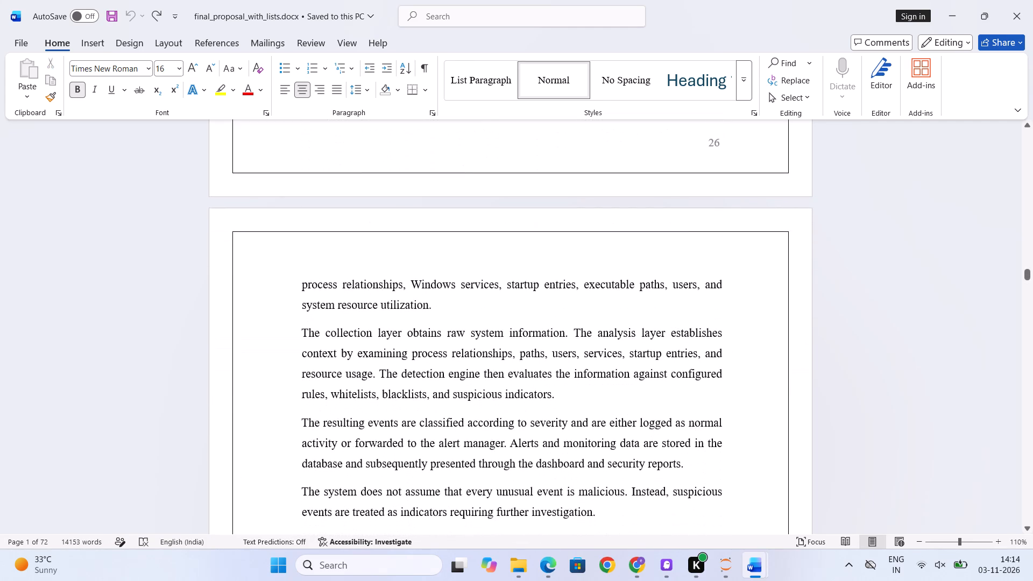
scroll(455, 247, down, 4)
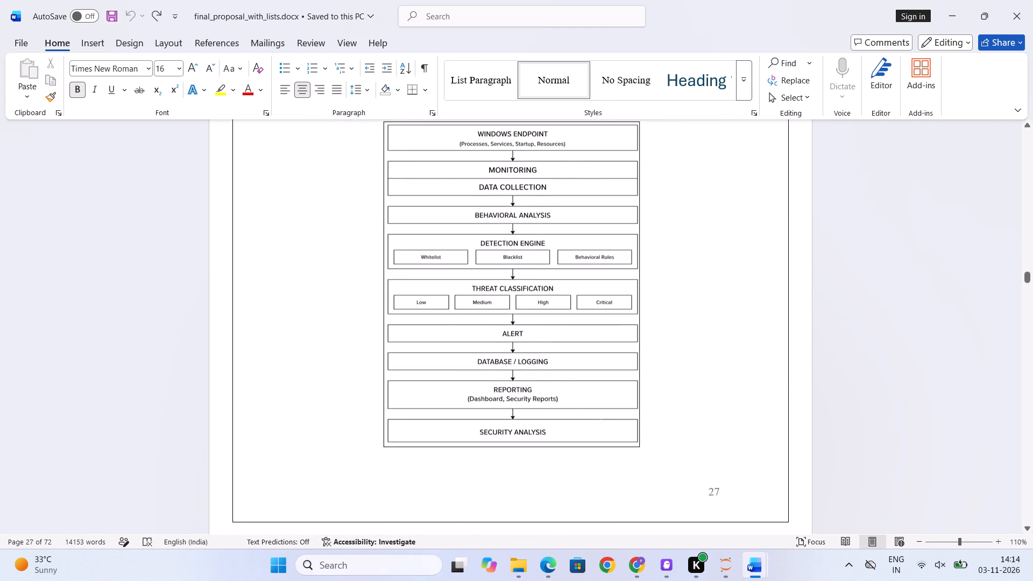
scroll(455, 247, down, 5)
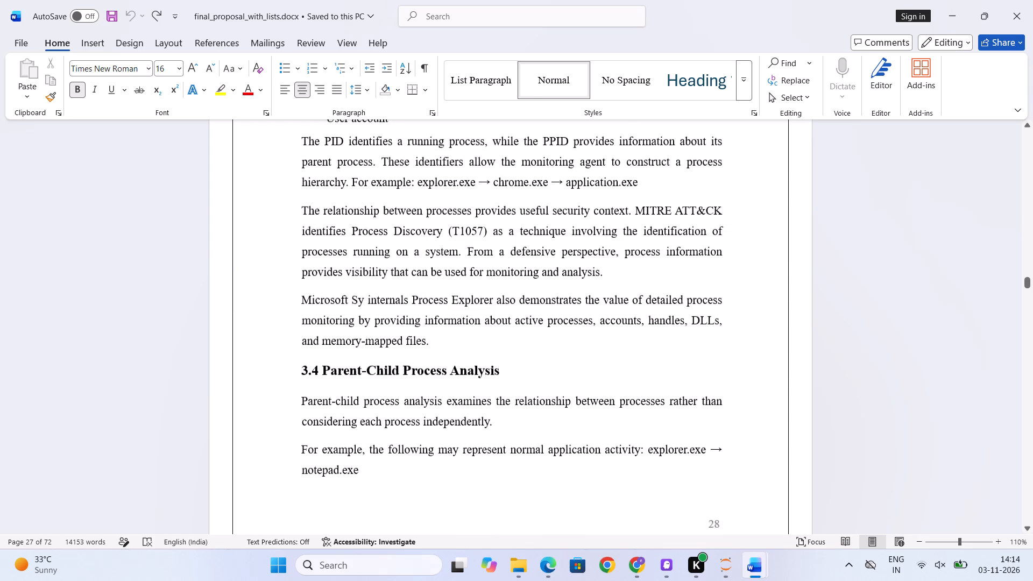
scroll(455, 247, down, 4)
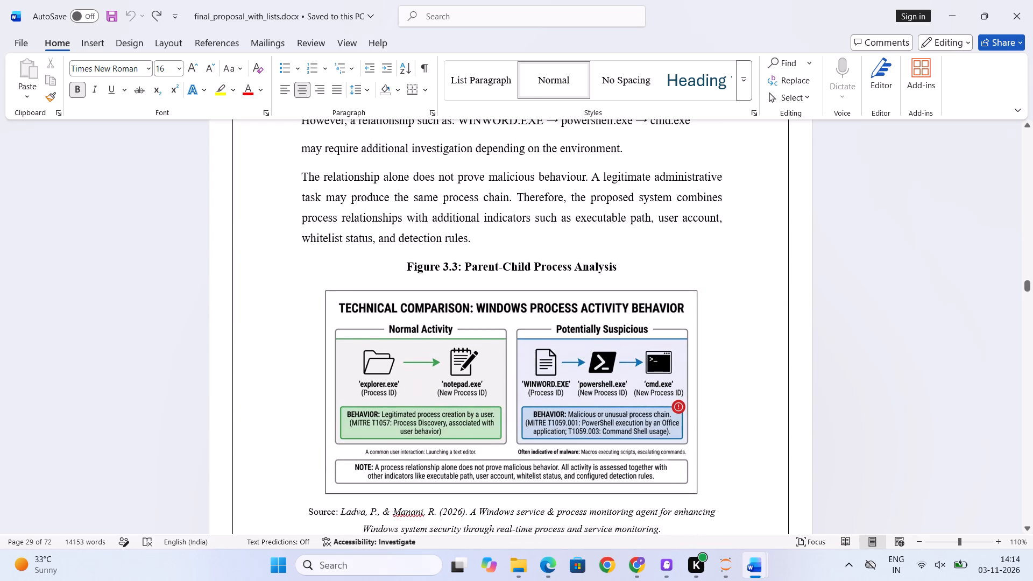
scroll(392, 444, down, 1)
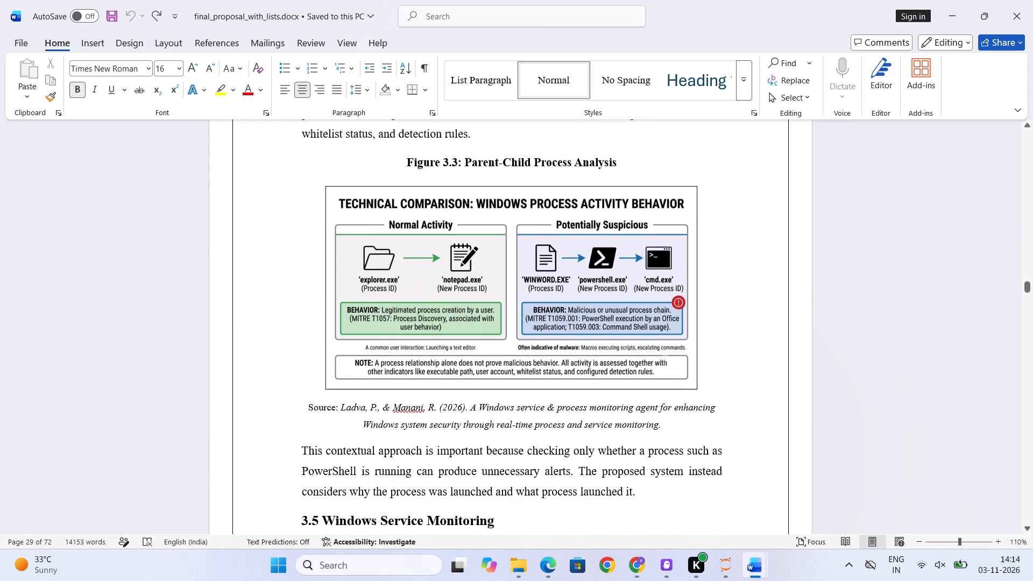
click(482, 297)
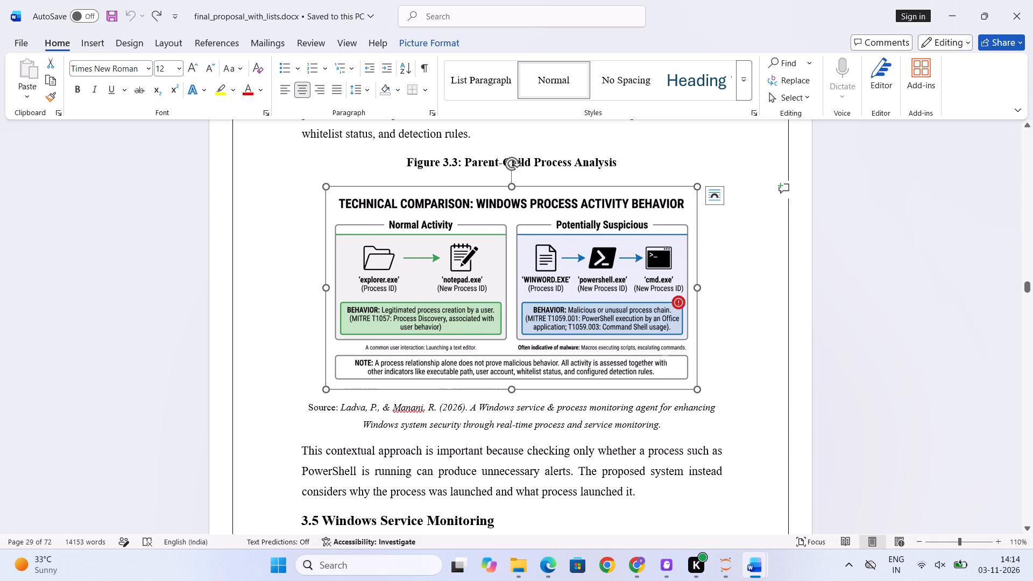
Review sections 3.5 to 3.10, covering service monitoring, startup persistence, rule-based detection, whitelist and blacklist analysis, and the MITRE and NIST frameworks.
scroll(482, 297, down, 3)
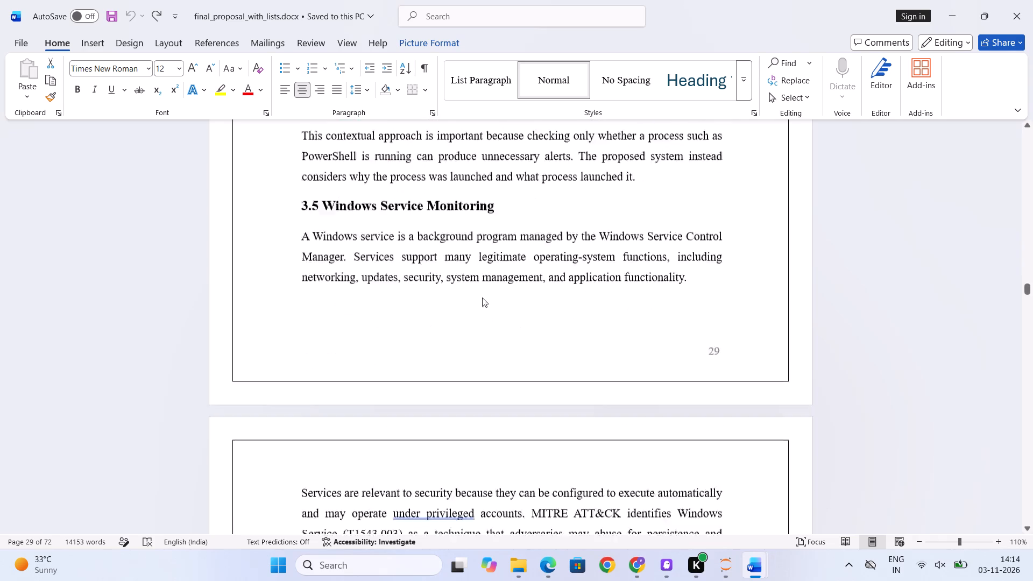
scroll(482, 297, down, 6)
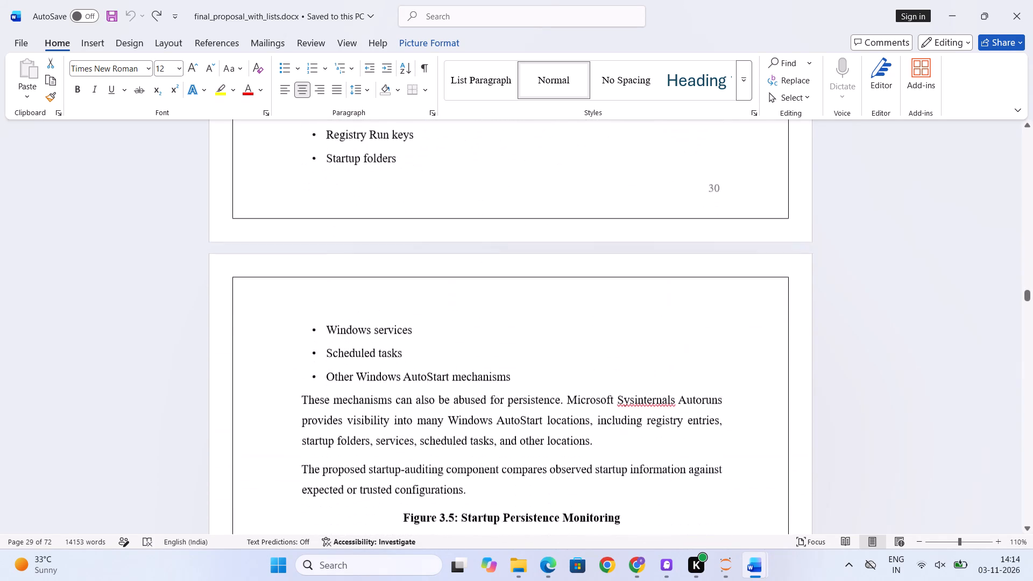
scroll(482, 297, down, 7)
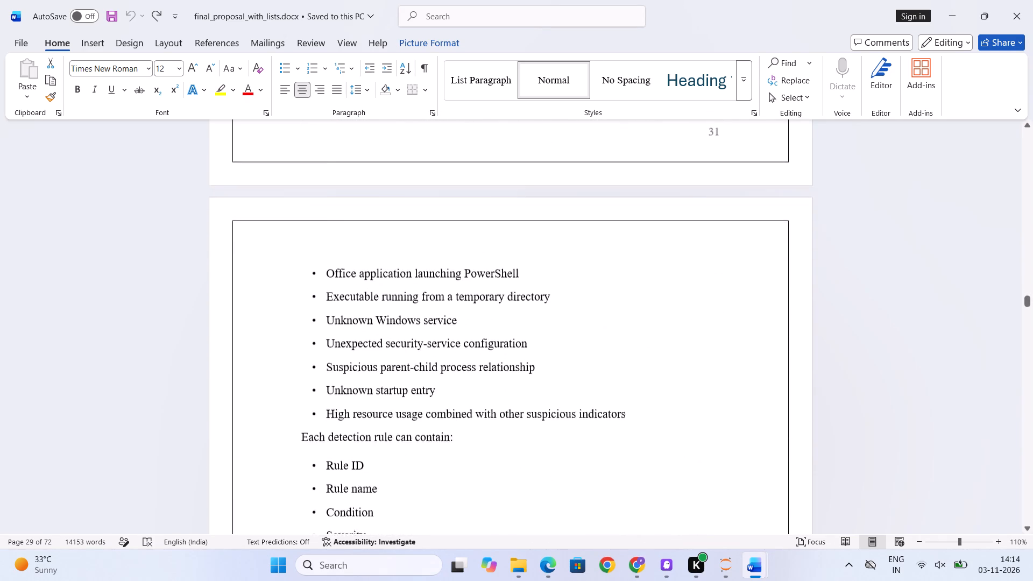
scroll(482, 297, down, 6)
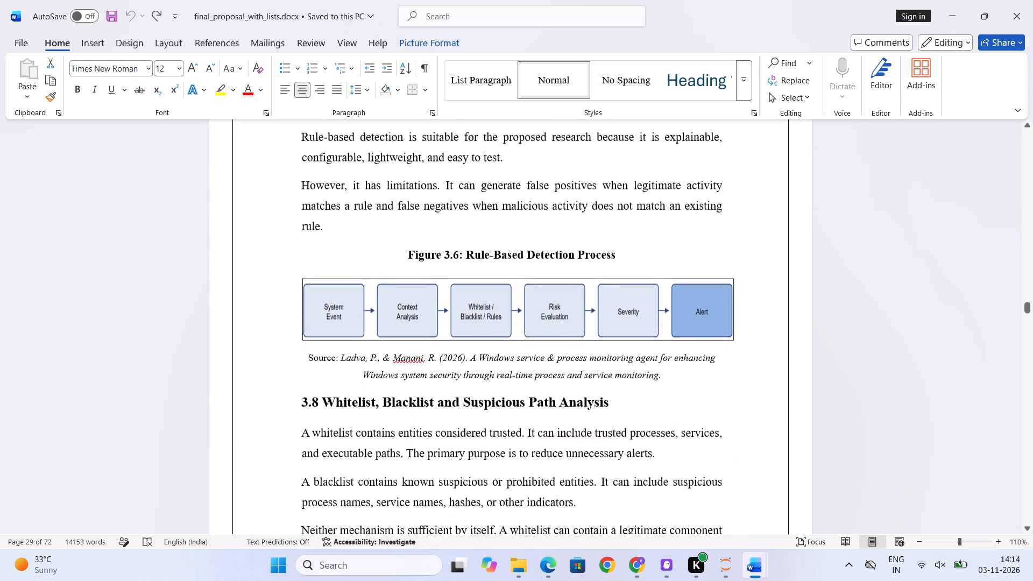
scroll(482, 297, down, 5)
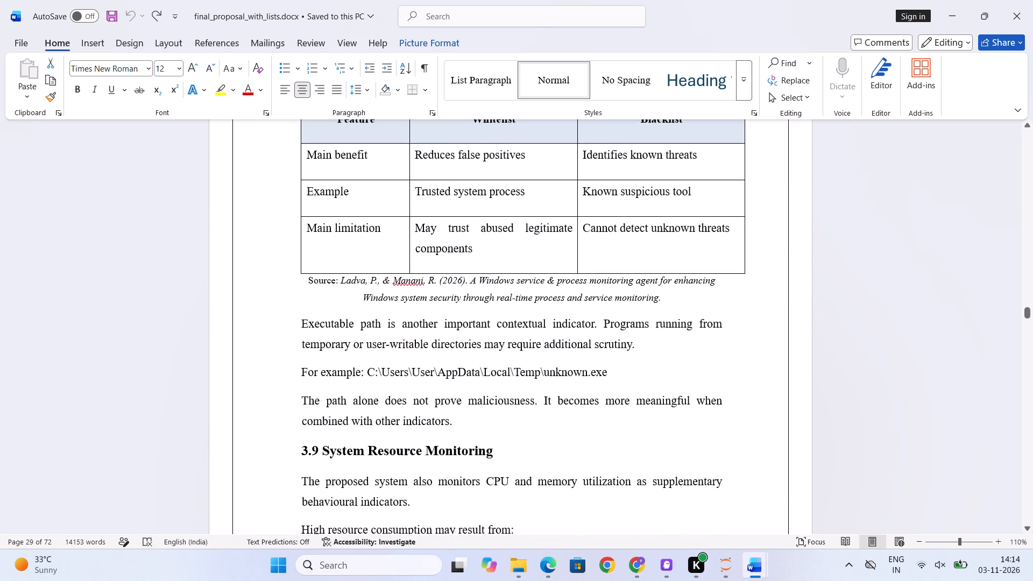
scroll(482, 297, down, 5)
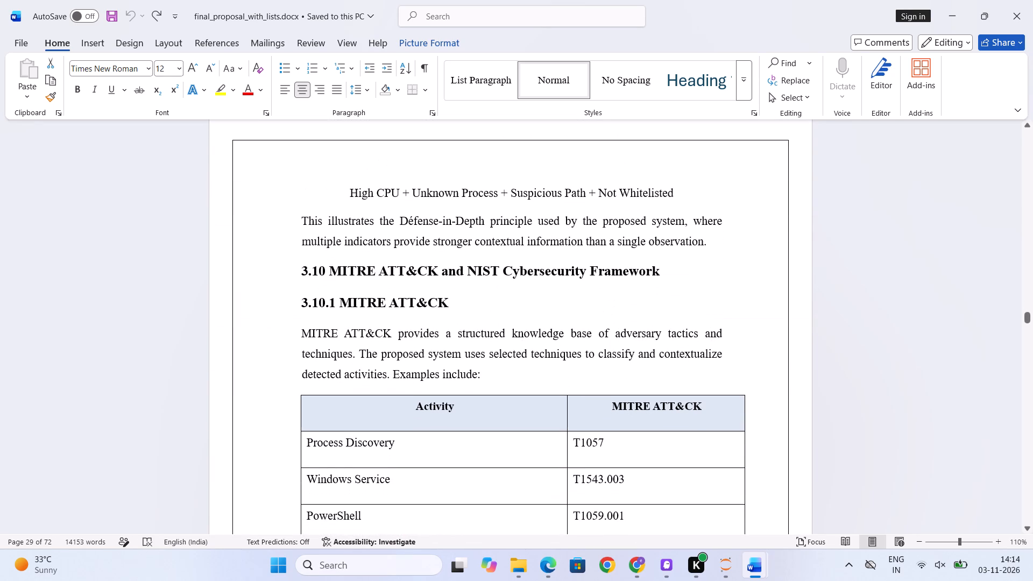
scroll(482, 297, down, 7)
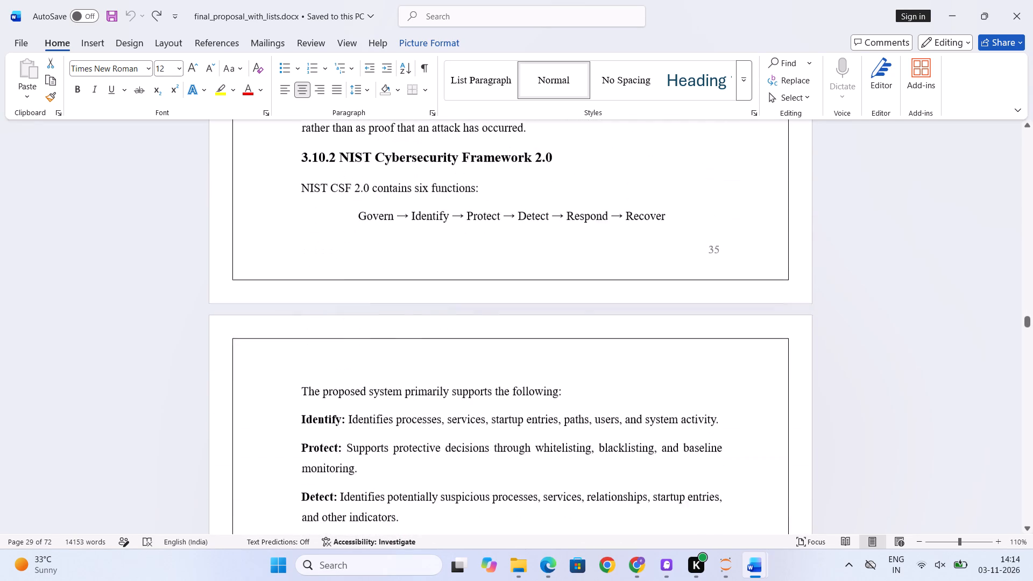
Review the detection pipeline stages, severity levels, logging and reporting, dashboard model and system layers in Chapter 3, up to section 3.16.
scroll(482, 297, down, 9)
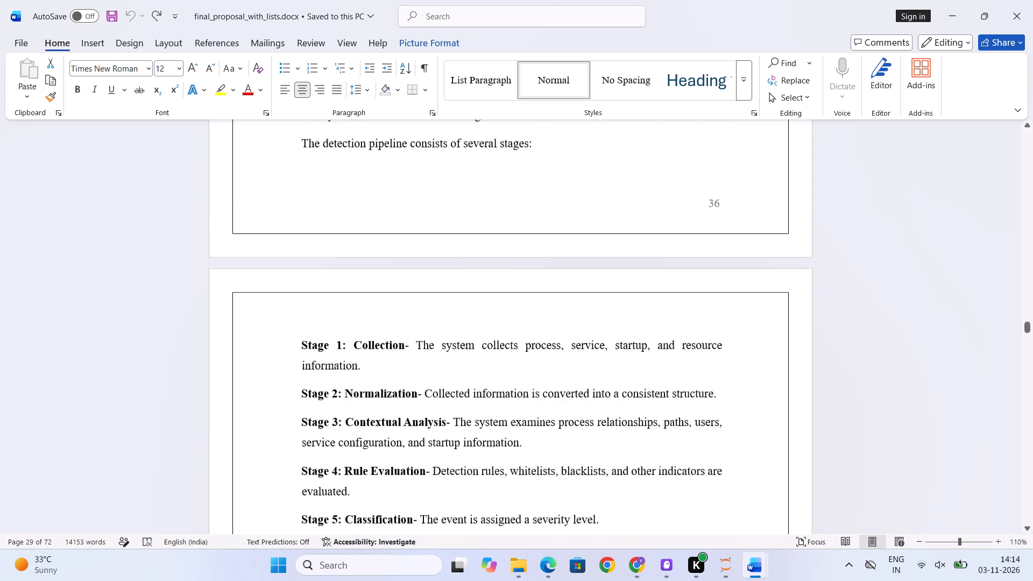
scroll(482, 297, down, 8)
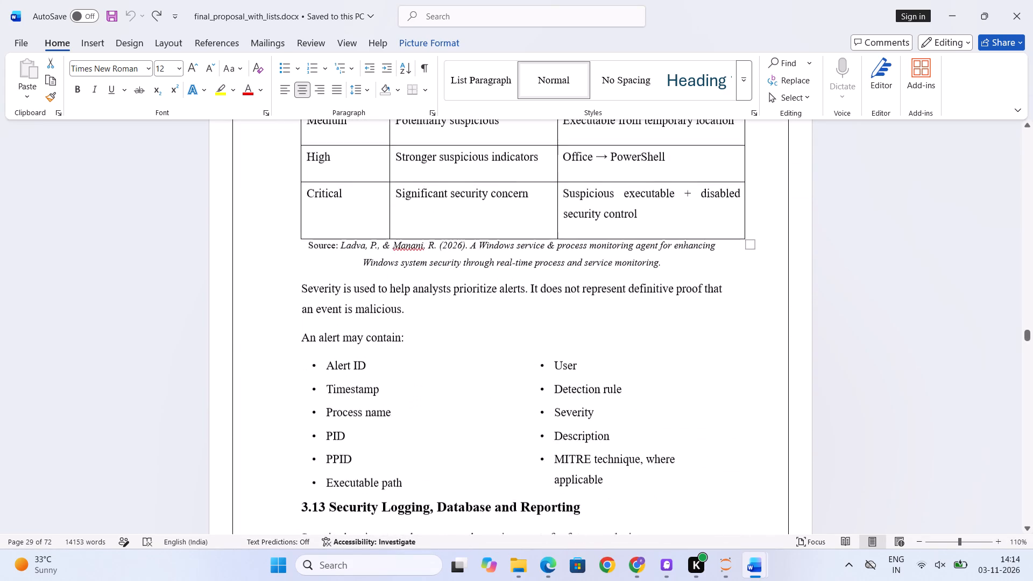
scroll(482, 297, down, 8)
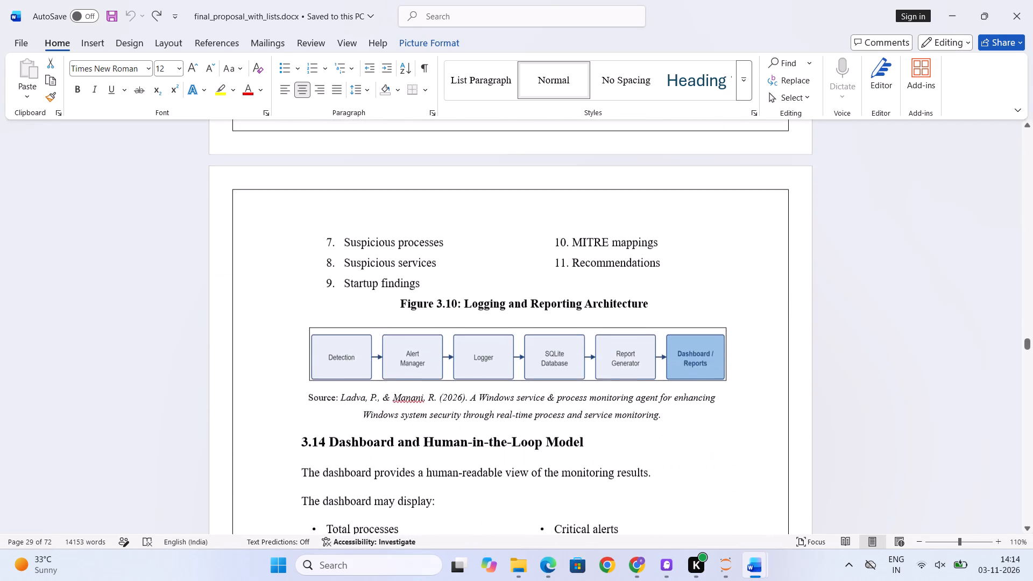
scroll(482, 297, up, 1)
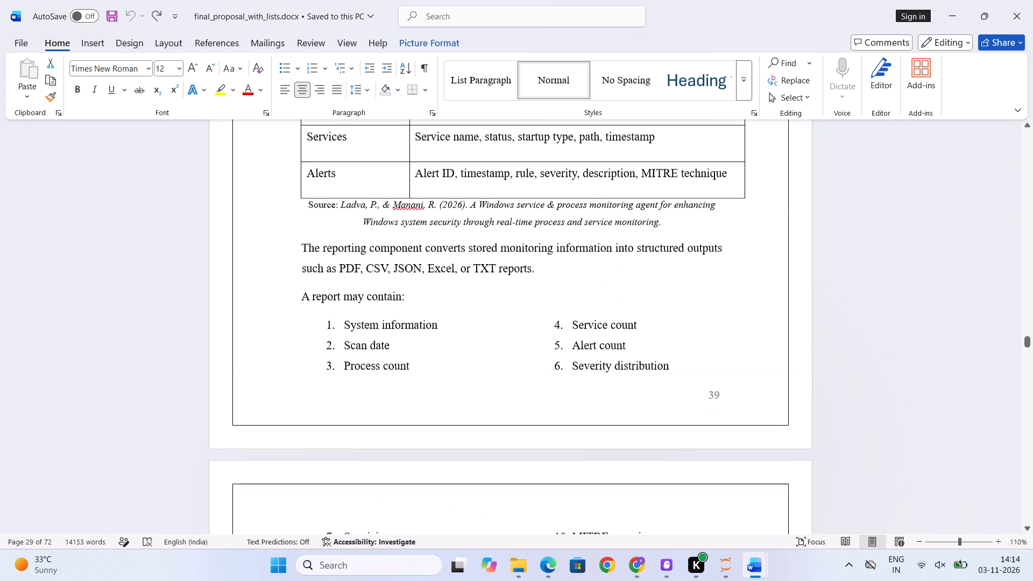
scroll(482, 297, down, 6)
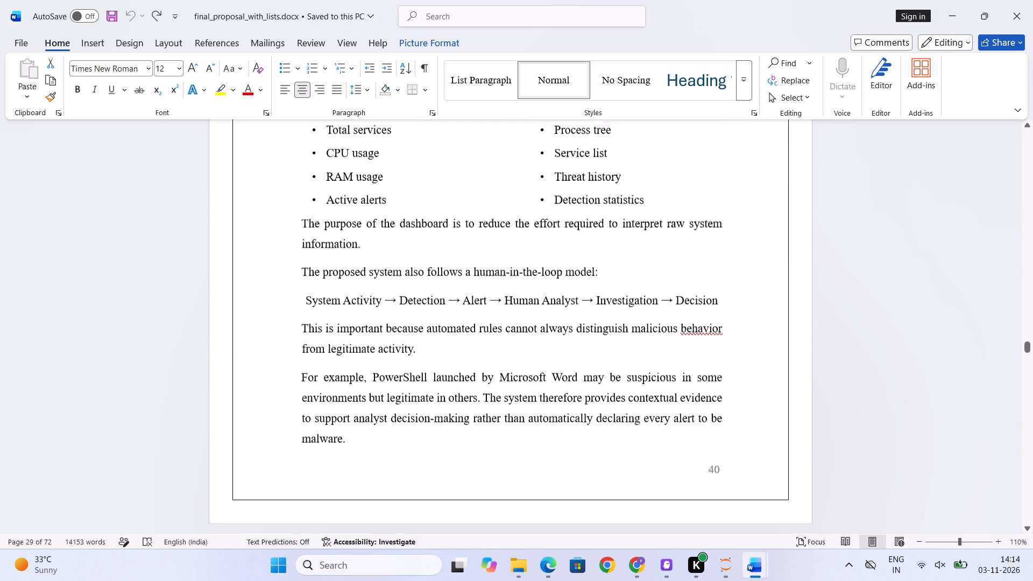
scroll(482, 297, down, 7)
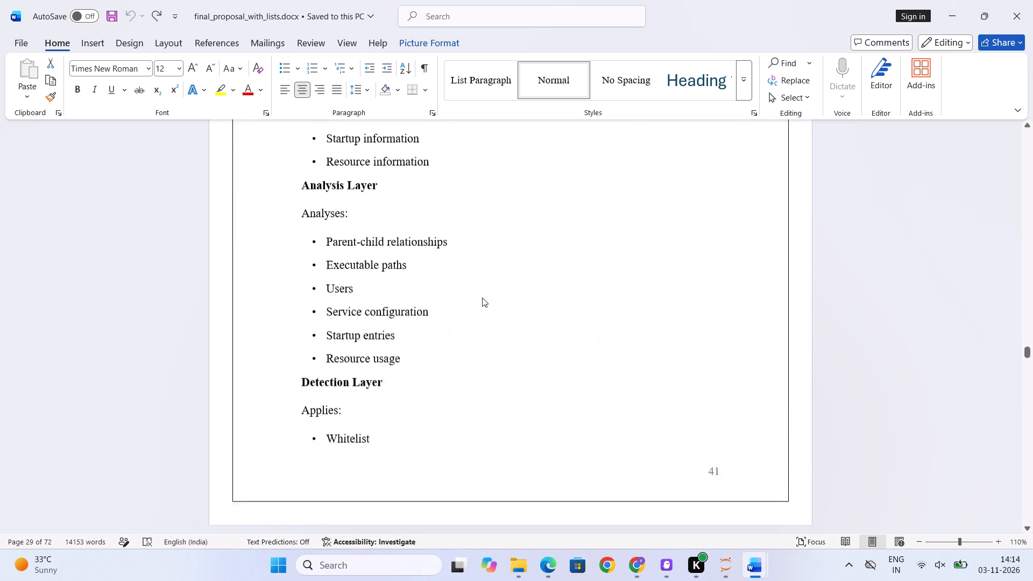
scroll(482, 297, down, 7)
ctrl+scroll(482, 297, up, 1)
ctrl+scroll(482, 297, down, 1)
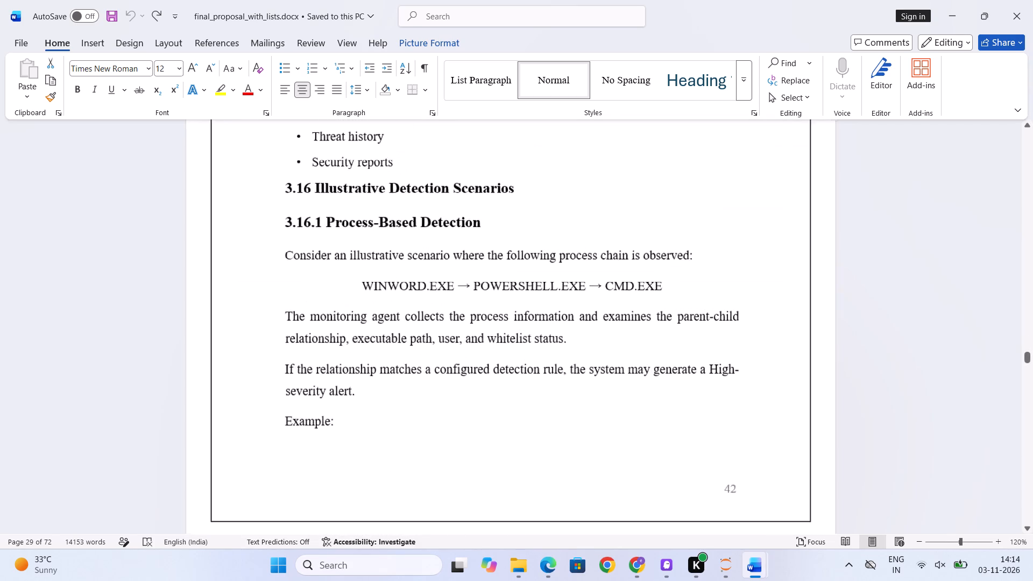
Review the illustrative detection scenarios, configuration and research contribution, and advantages and limitations in sections 3.16 to 3.18.
ctrl+scroll(482, 297, down, 1)
scroll(376, 377, down, 2)
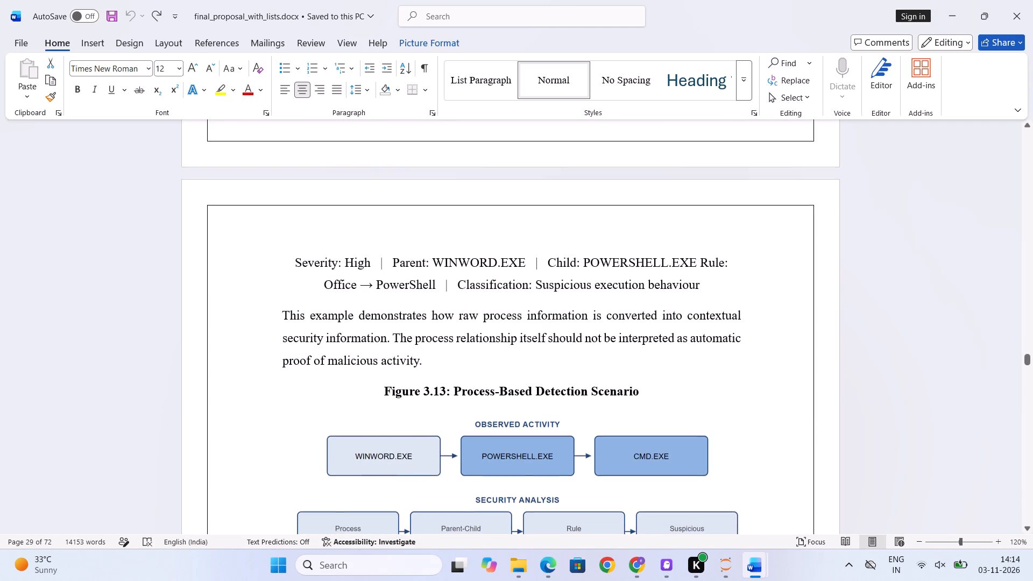
ctrl+scroll(376, 377, down, 1)
scroll(376, 377, down, 4)
scroll(376, 377, up, 1)
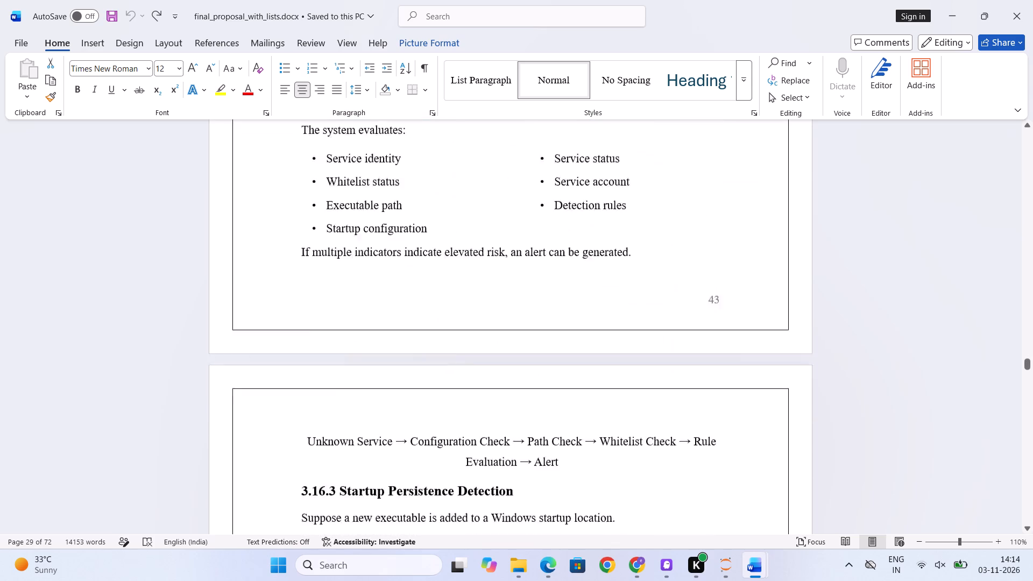
scroll(376, 377, up, 1)
scroll(376, 377, down, 2)
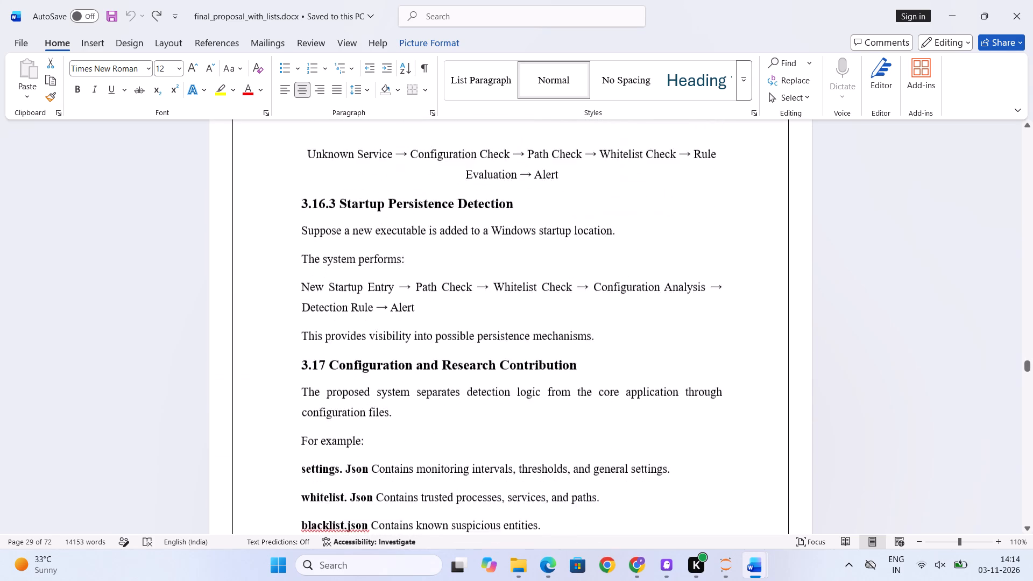
scroll(376, 377, down, 3)
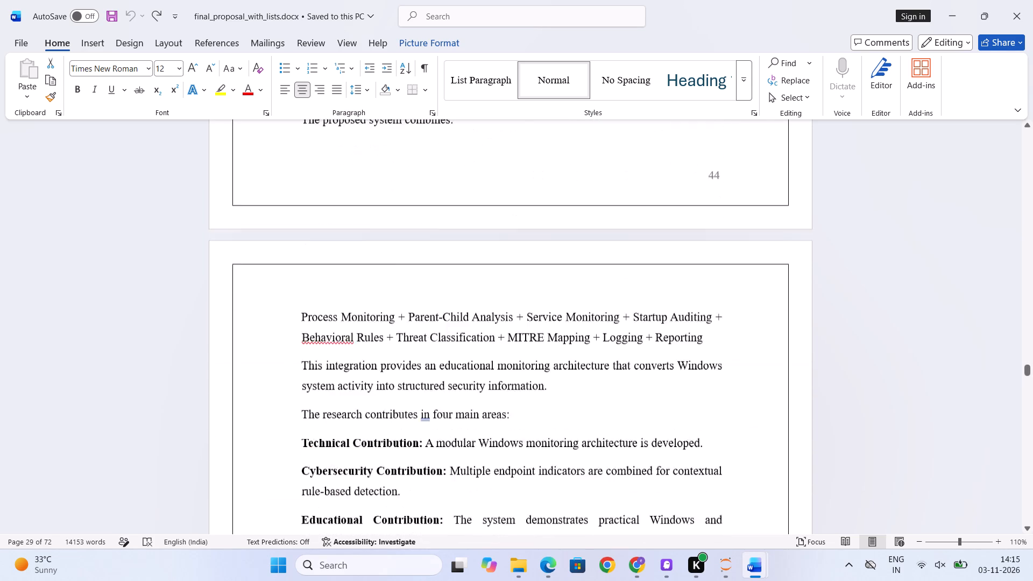
scroll(376, 377, down, 3)
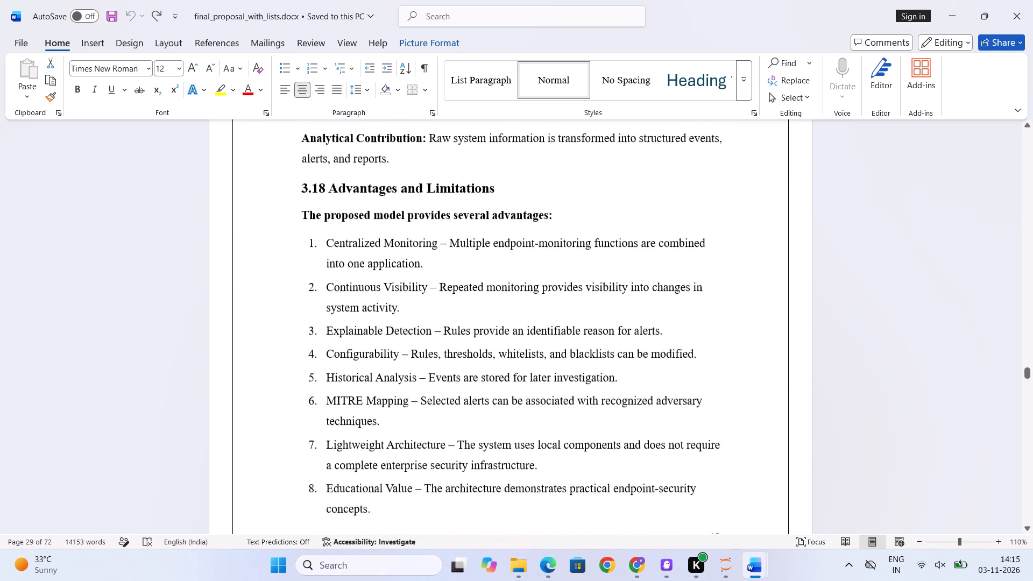
scroll(376, 377, down, 3)
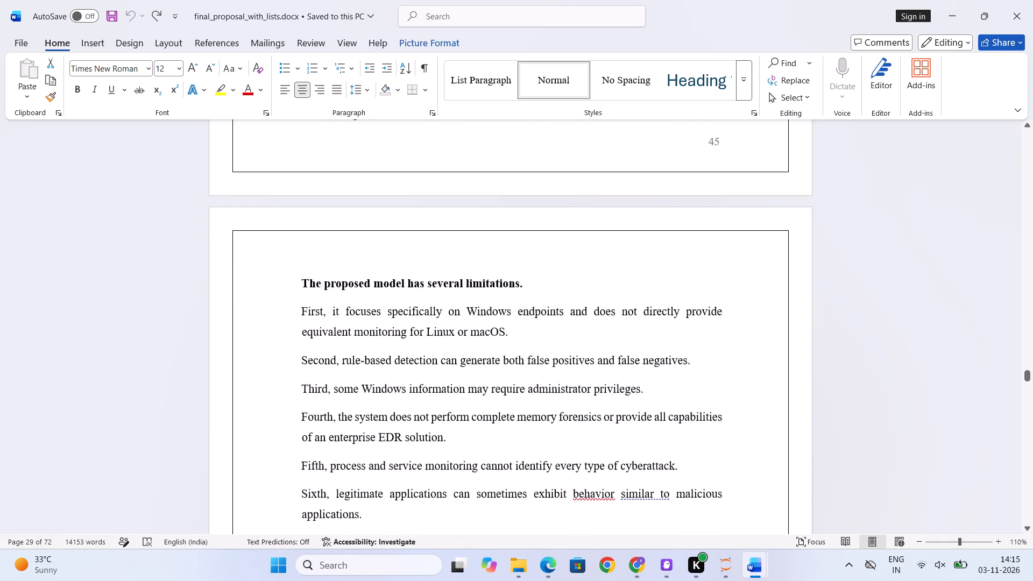
Review the opening of Chapter 4, from its introduction through the development tools table to section 4.3 on the agent's architecture and workflow.
scroll(376, 377, down, 6)
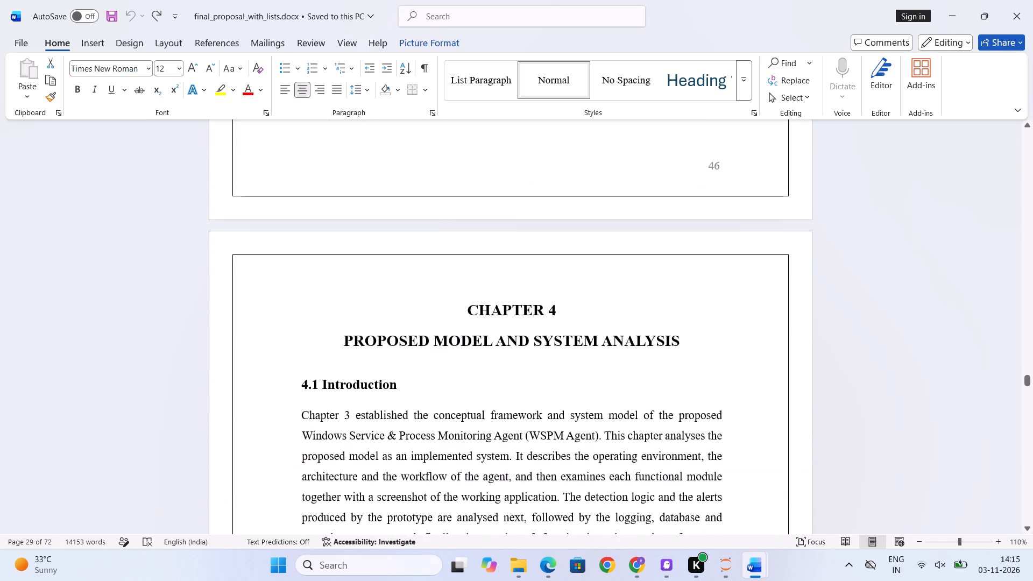
scroll(376, 377, down, 5)
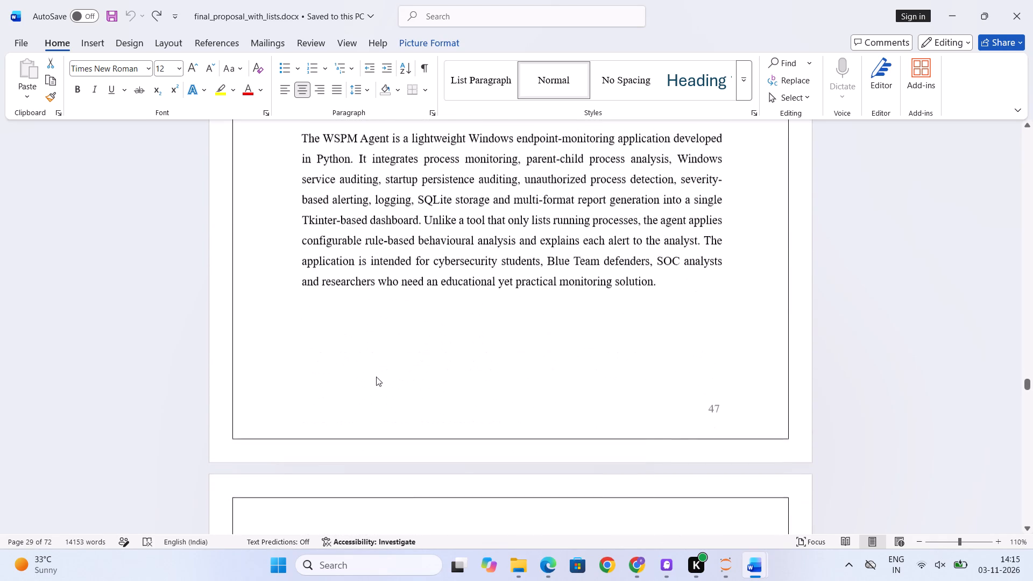
scroll(376, 377, down, 5)
ctrl+scroll(376, 377, up, 1)
scroll(376, 377, down, 2)
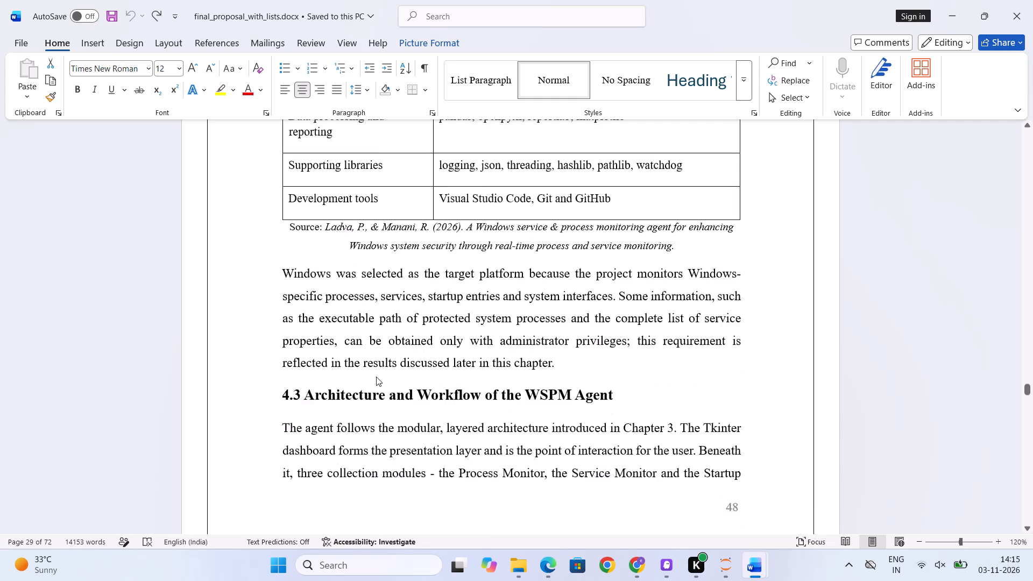
Review the rest of Chapter 4 from section 4.3, covering the dashboard figures, alert severity analysis, test case tables and analytical discussion.
scroll(376, 377, down, 13)
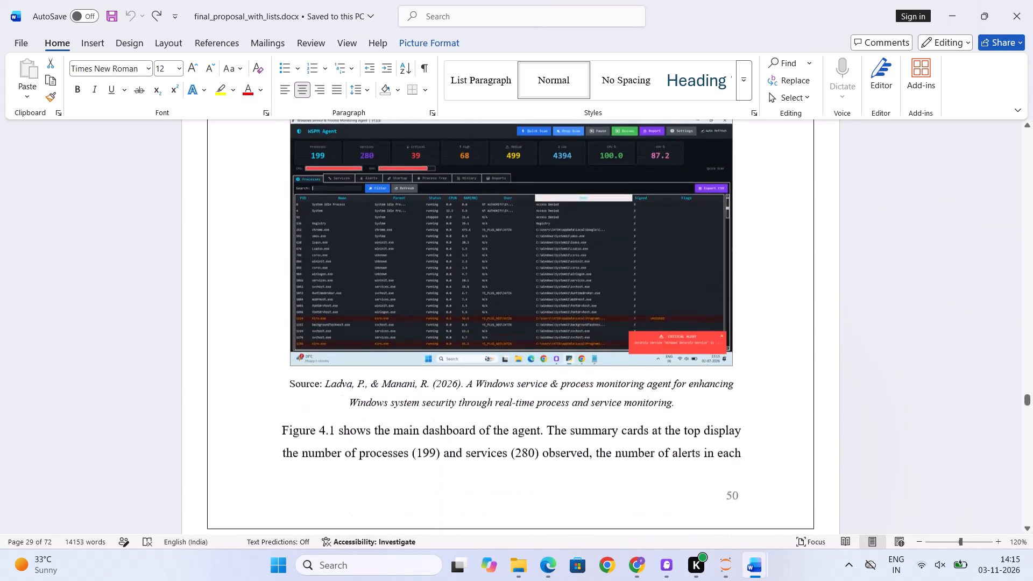
scroll(376, 377, down, 10)
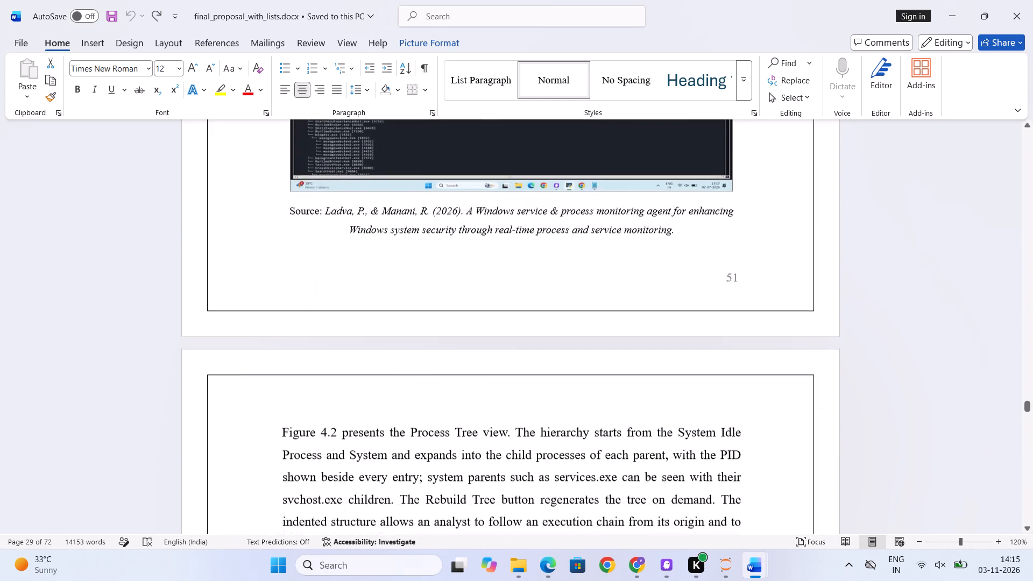
scroll(376, 377, down, 10)
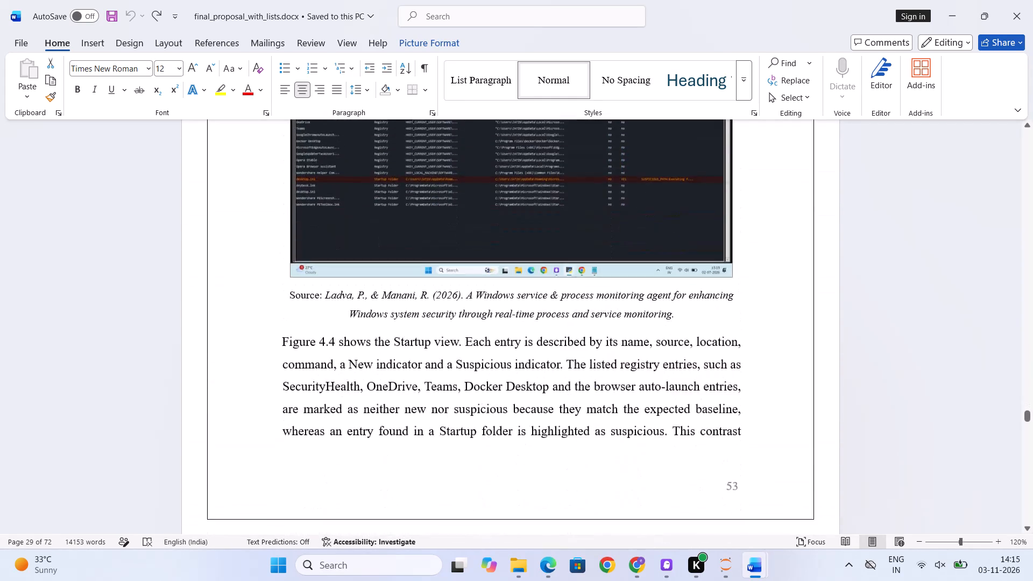
scroll(376, 377, down, 10)
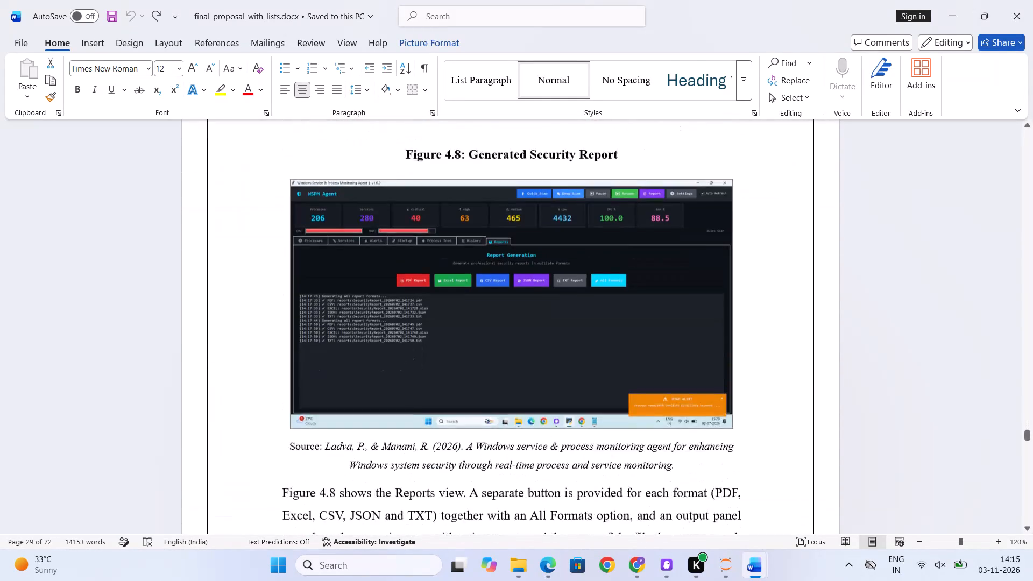
scroll(376, 377, down, 8)
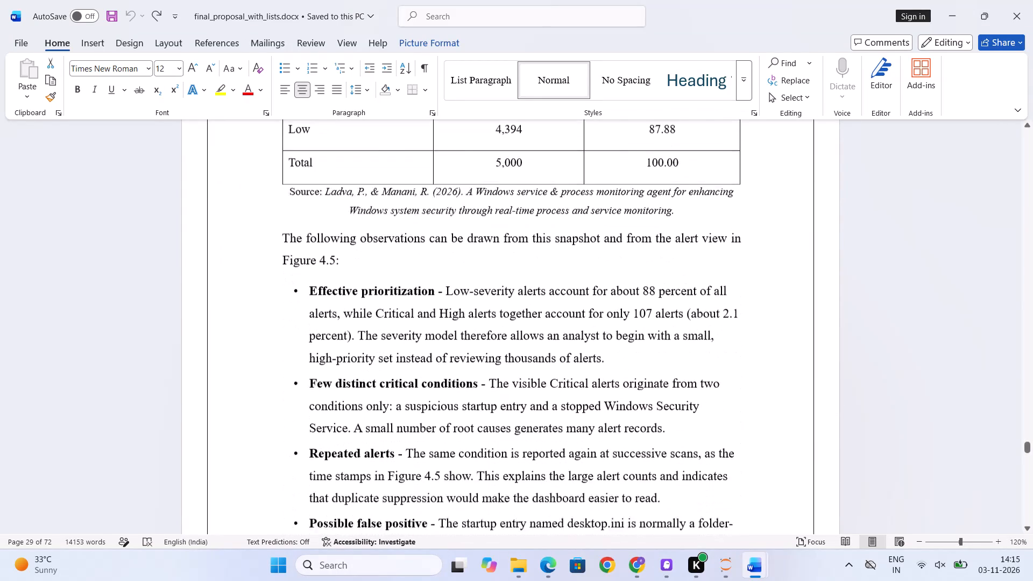
scroll(376, 377, down, 8)
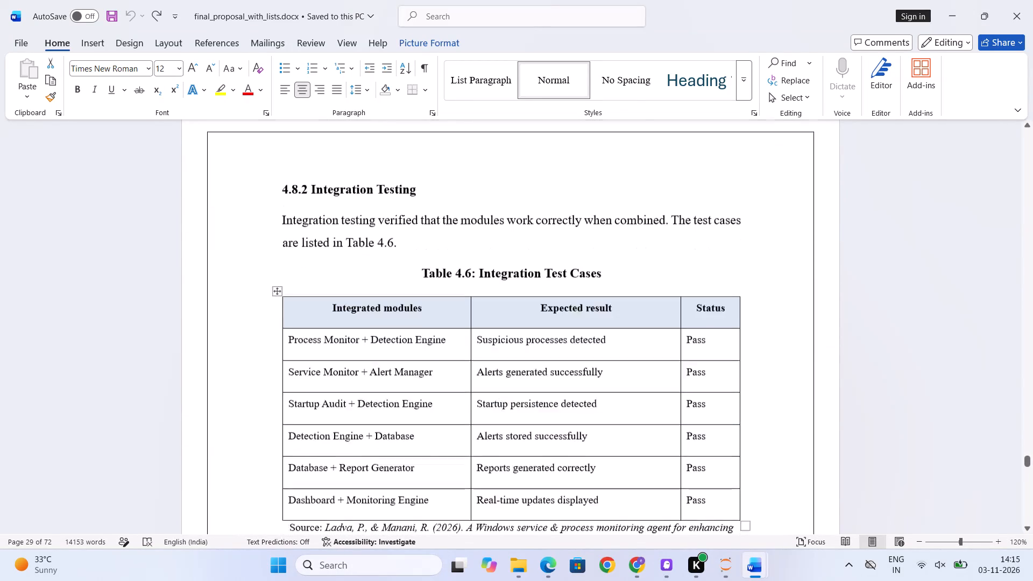
scroll(376, 377, down, 7)
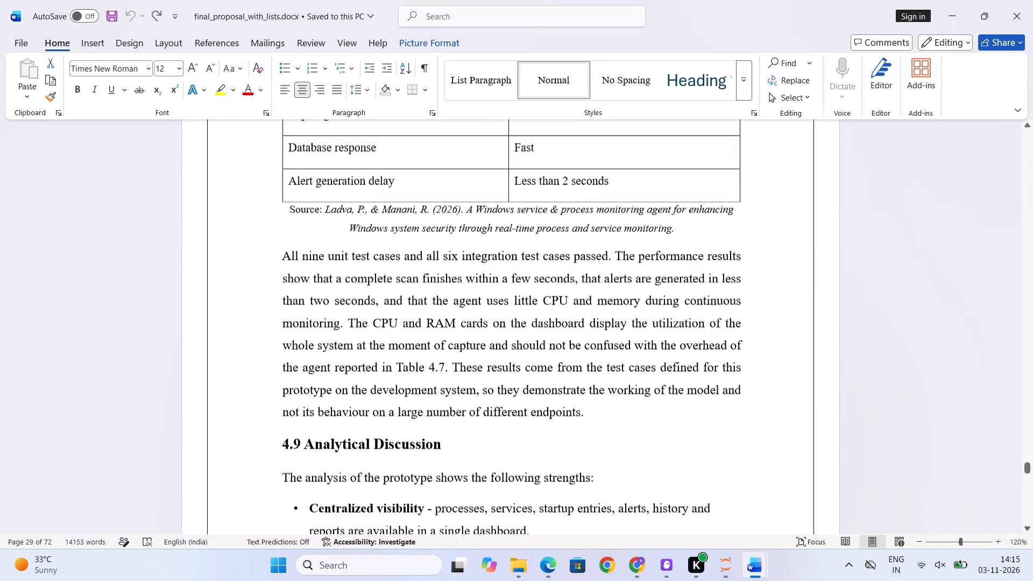
scroll(376, 377, down, 7)
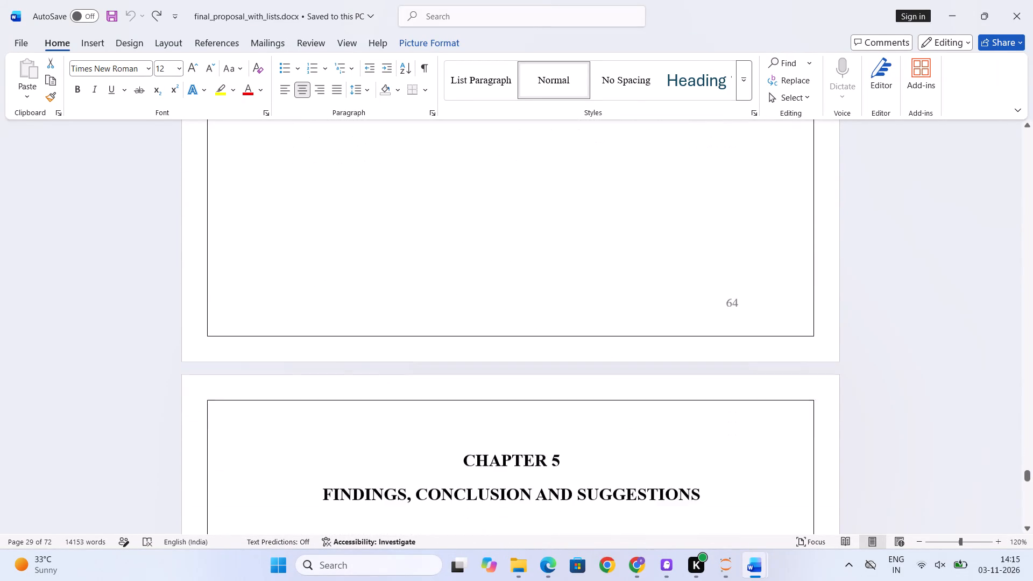
Review Chapter 5's findings, suggestions and implementation schemas, and the reference list through to the document's last page.
scroll(376, 377, down, 7)
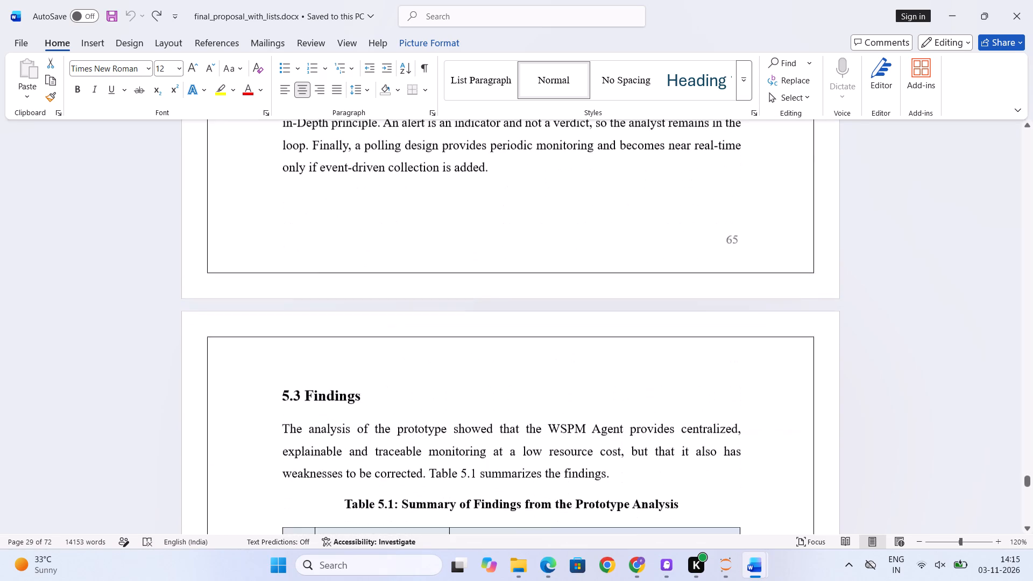
scroll(376, 377, down, 7)
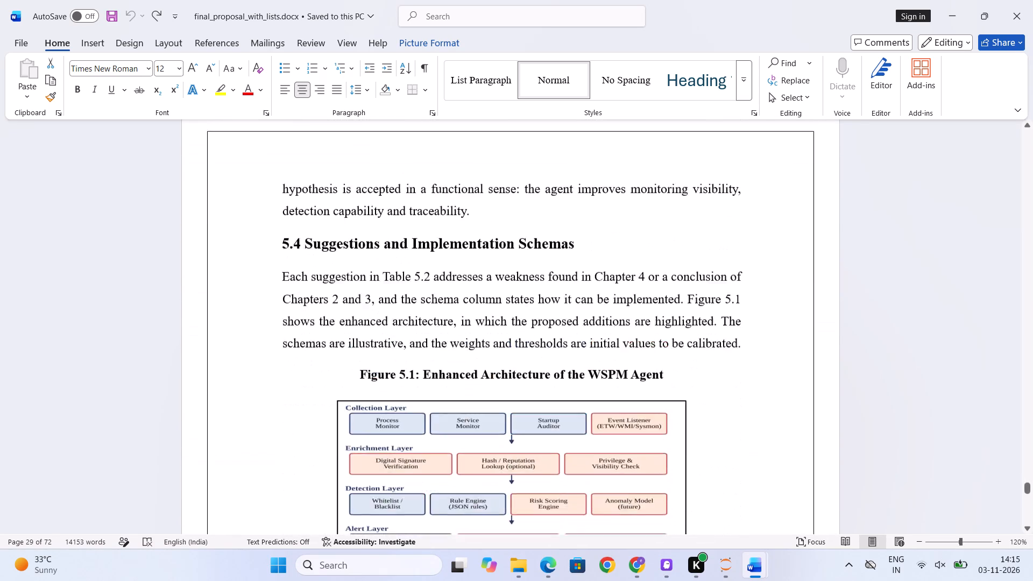
scroll(376, 377, down, 7)
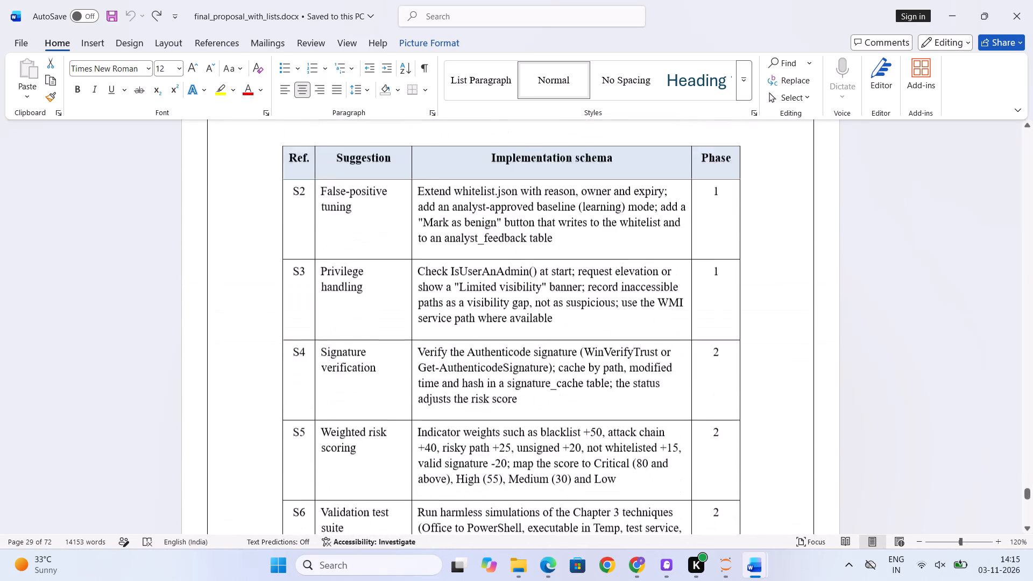
scroll(376, 377, down, 8)
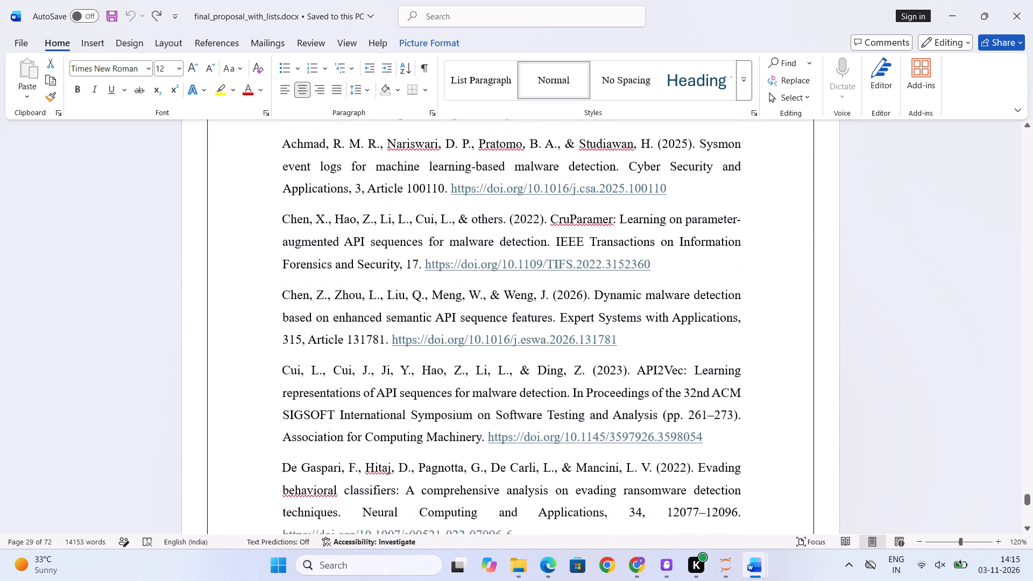
scroll(376, 377, down, 18)
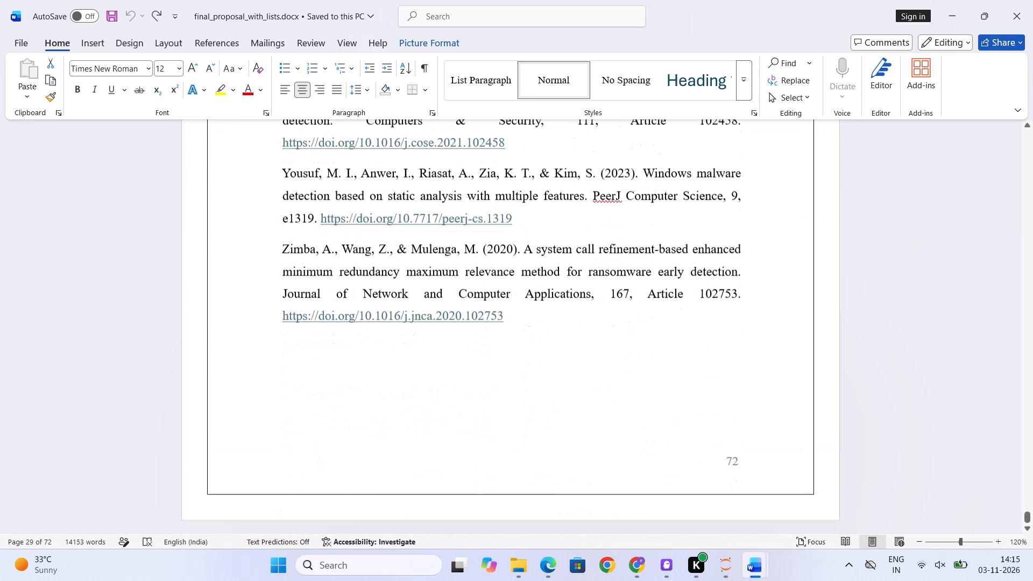